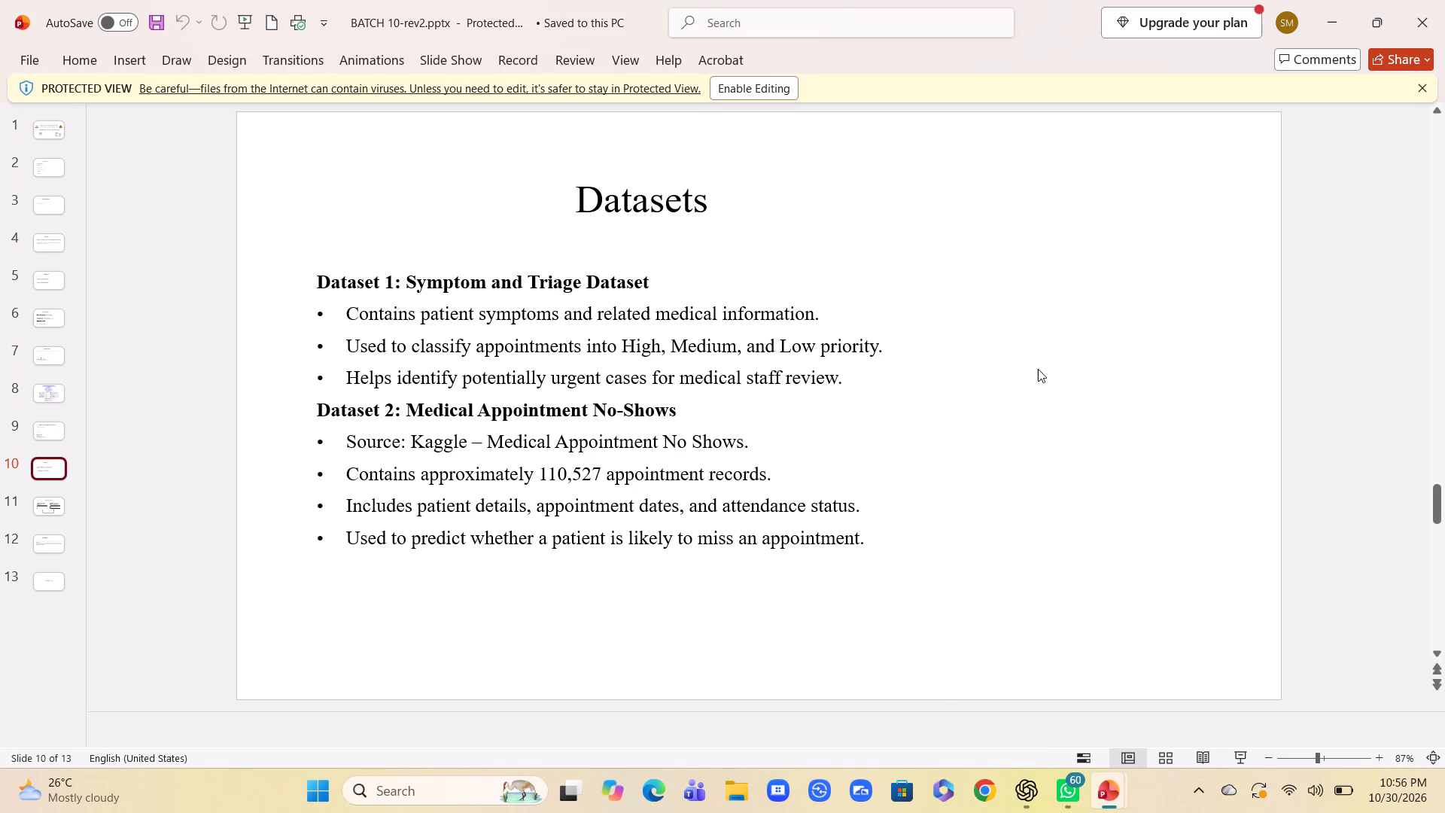
Capture a full-screen screenshot of the Datasets slide (slide 10) with the snipping tool.
key("Print")
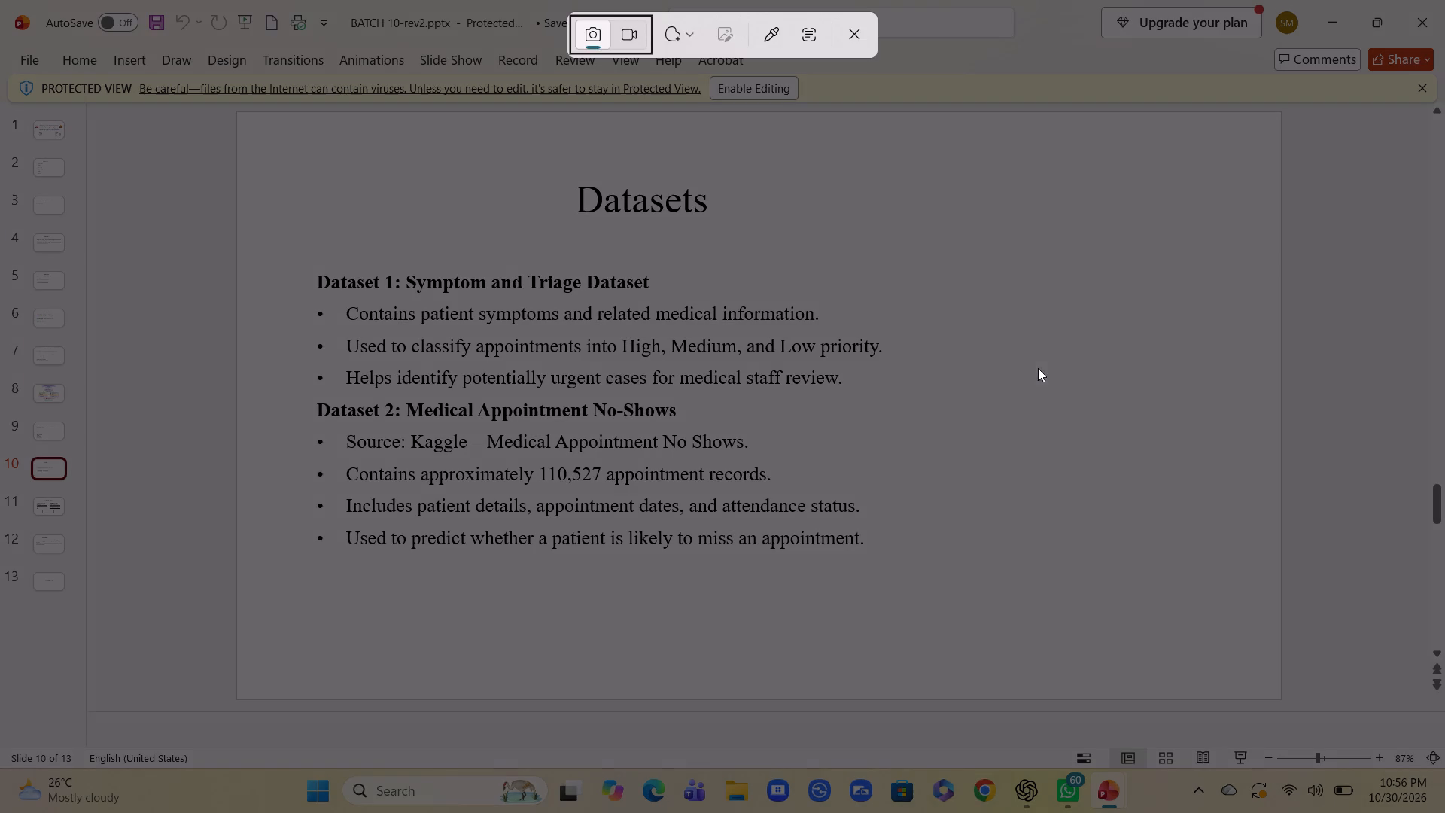
left_click(664, 31)
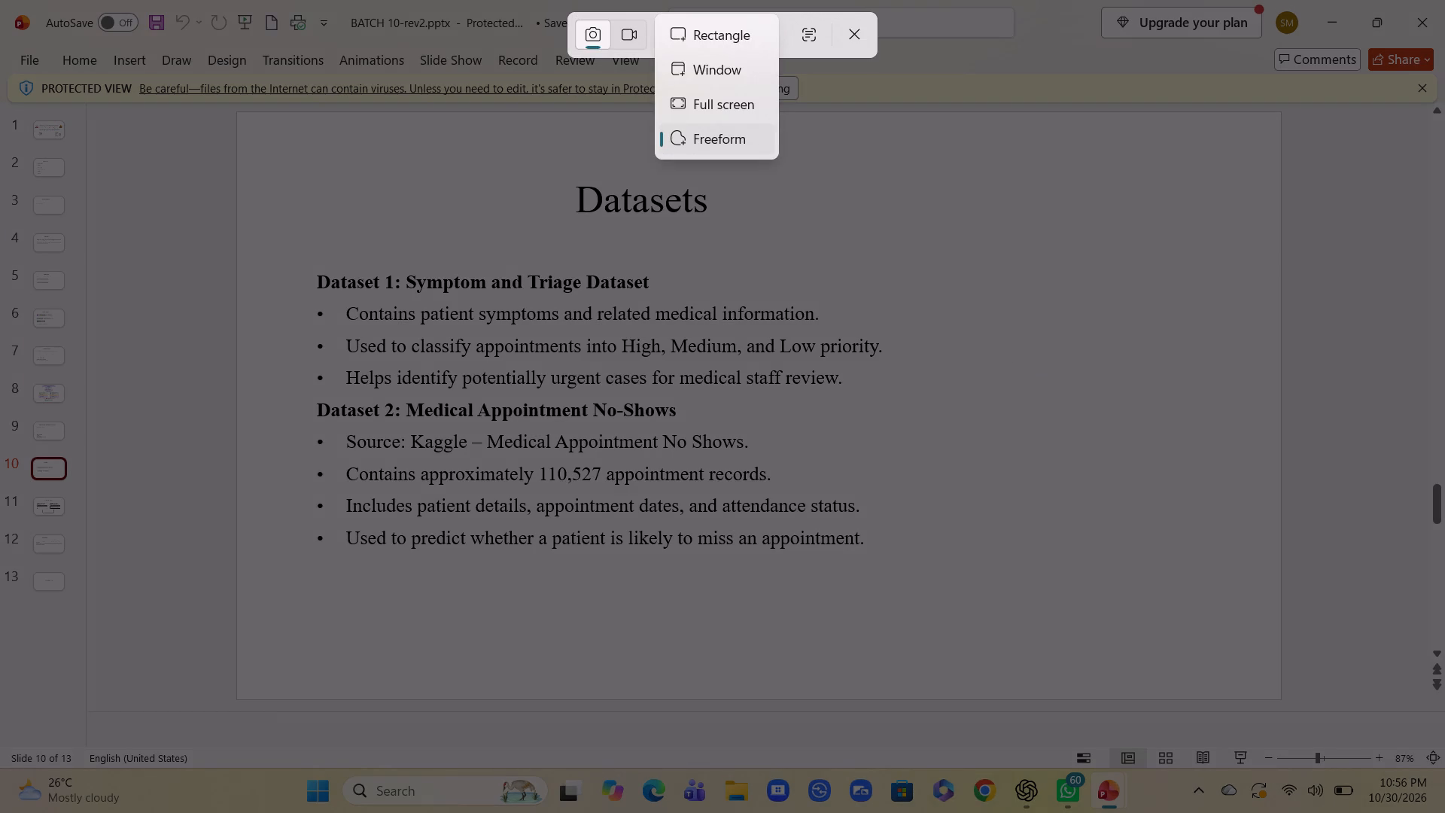
left_click(692, 109)
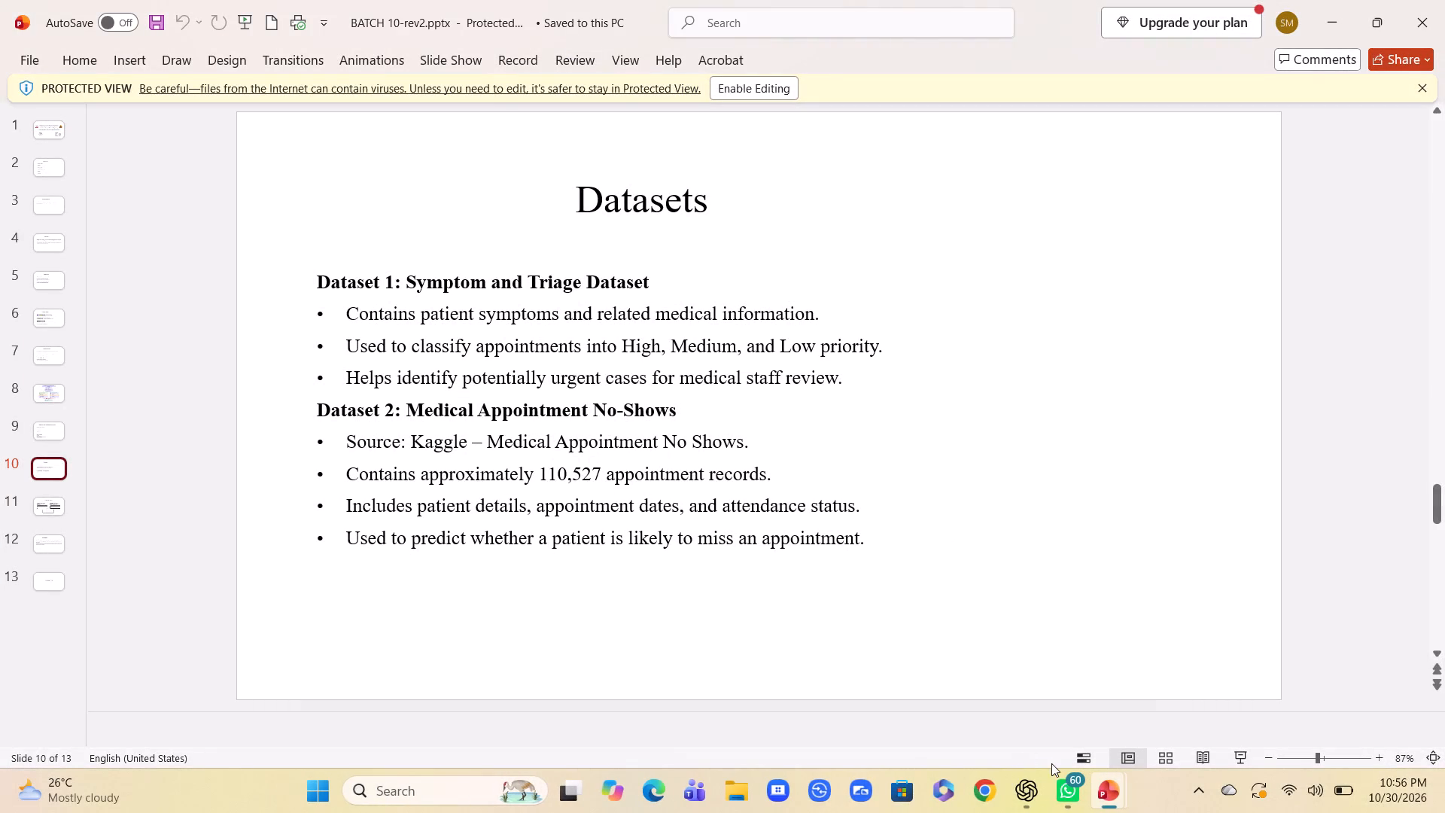
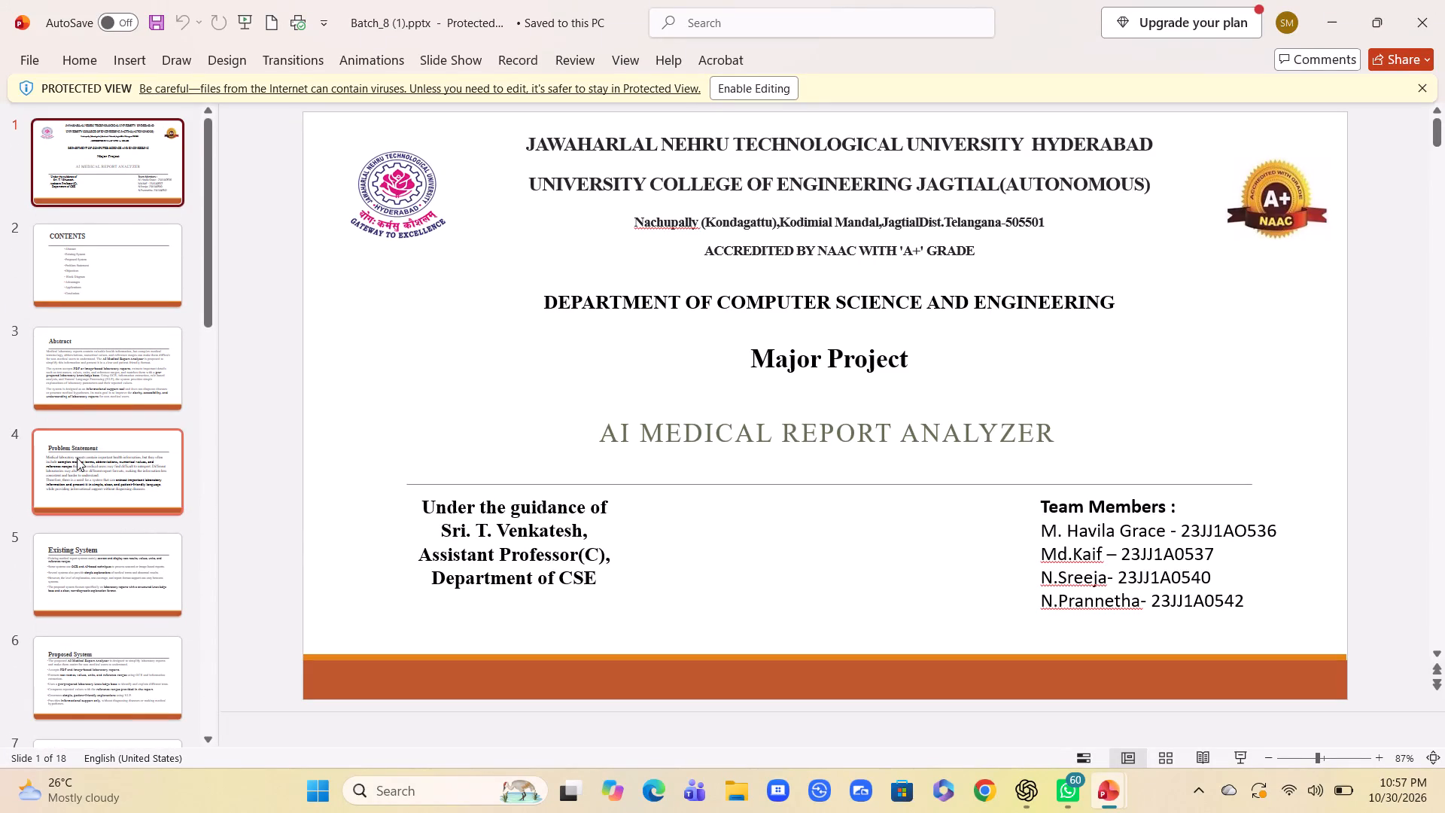
scroll(88, 401, "down", 1)
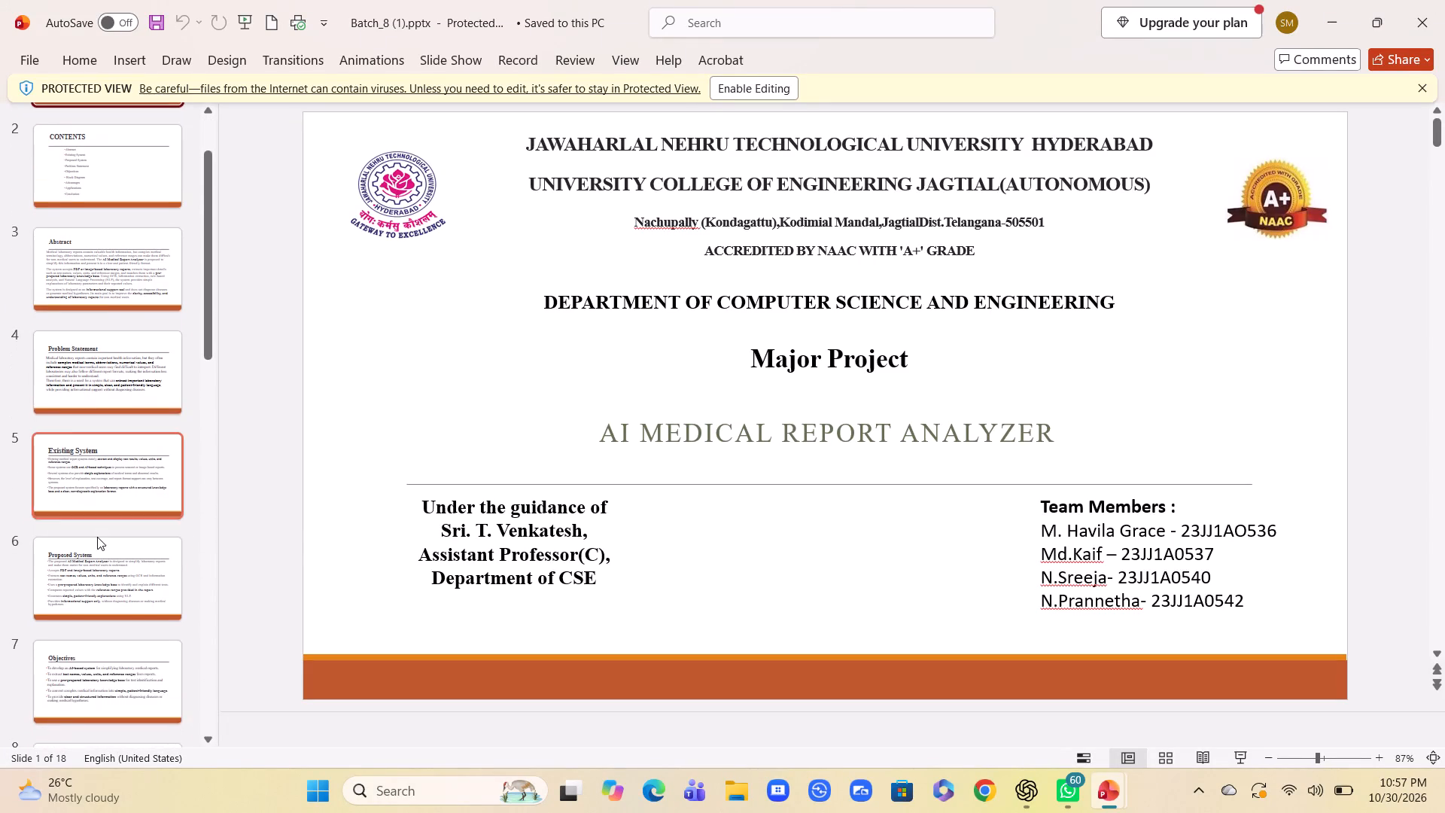
scroll(97, 537, "down", 1)
left_click(98, 477)
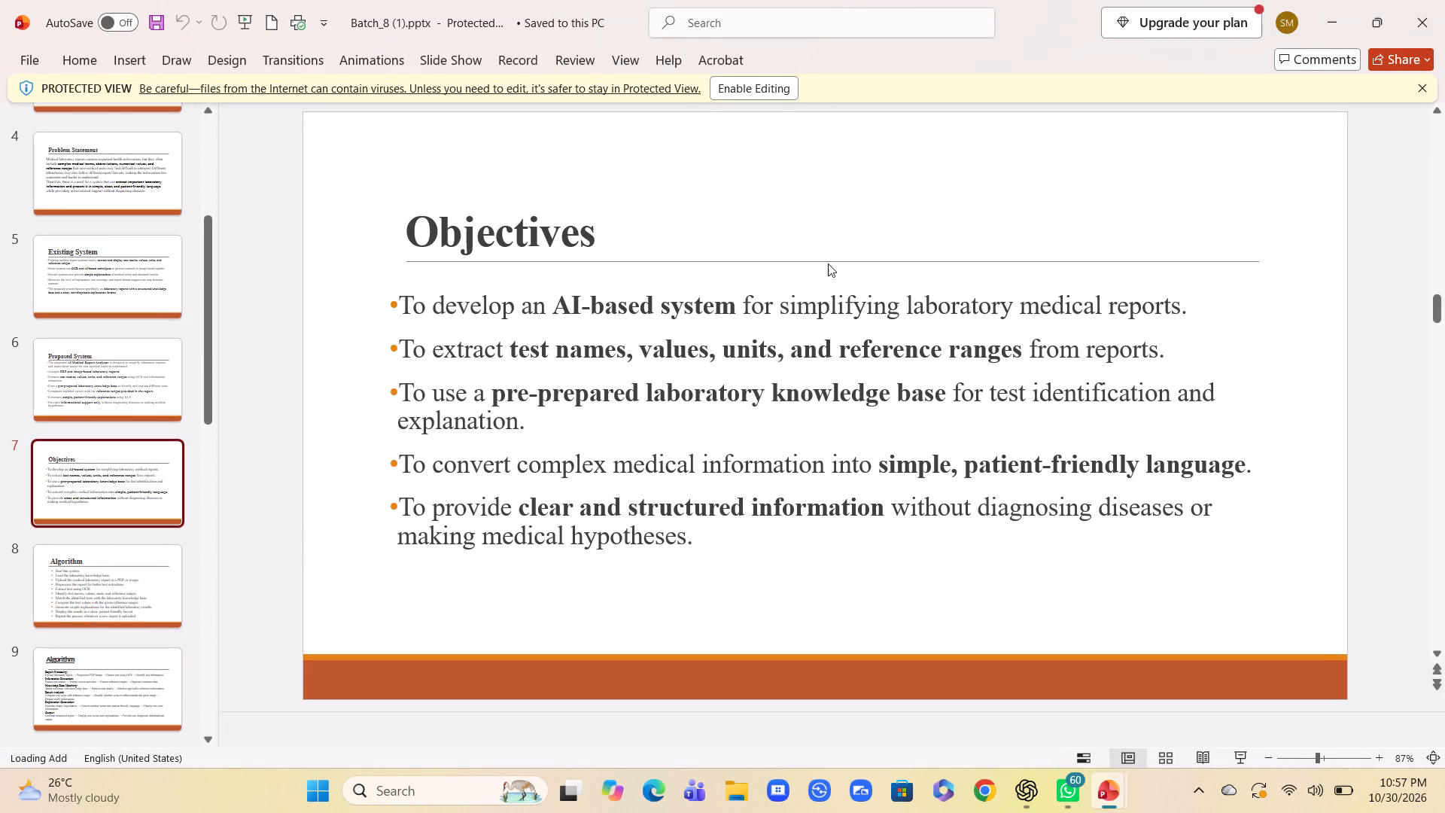
right_click(137, 473)
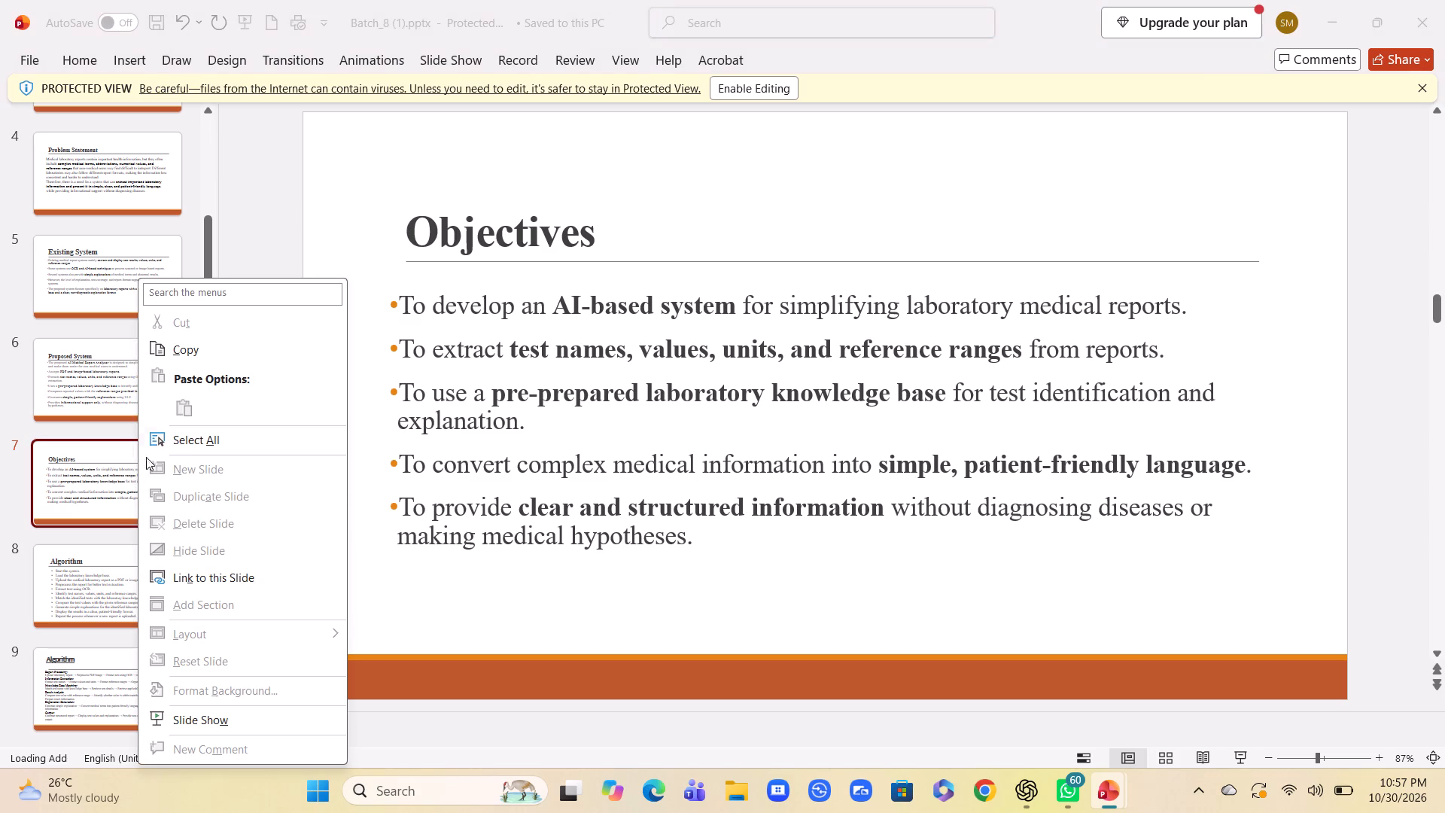
left_click(197, 347)
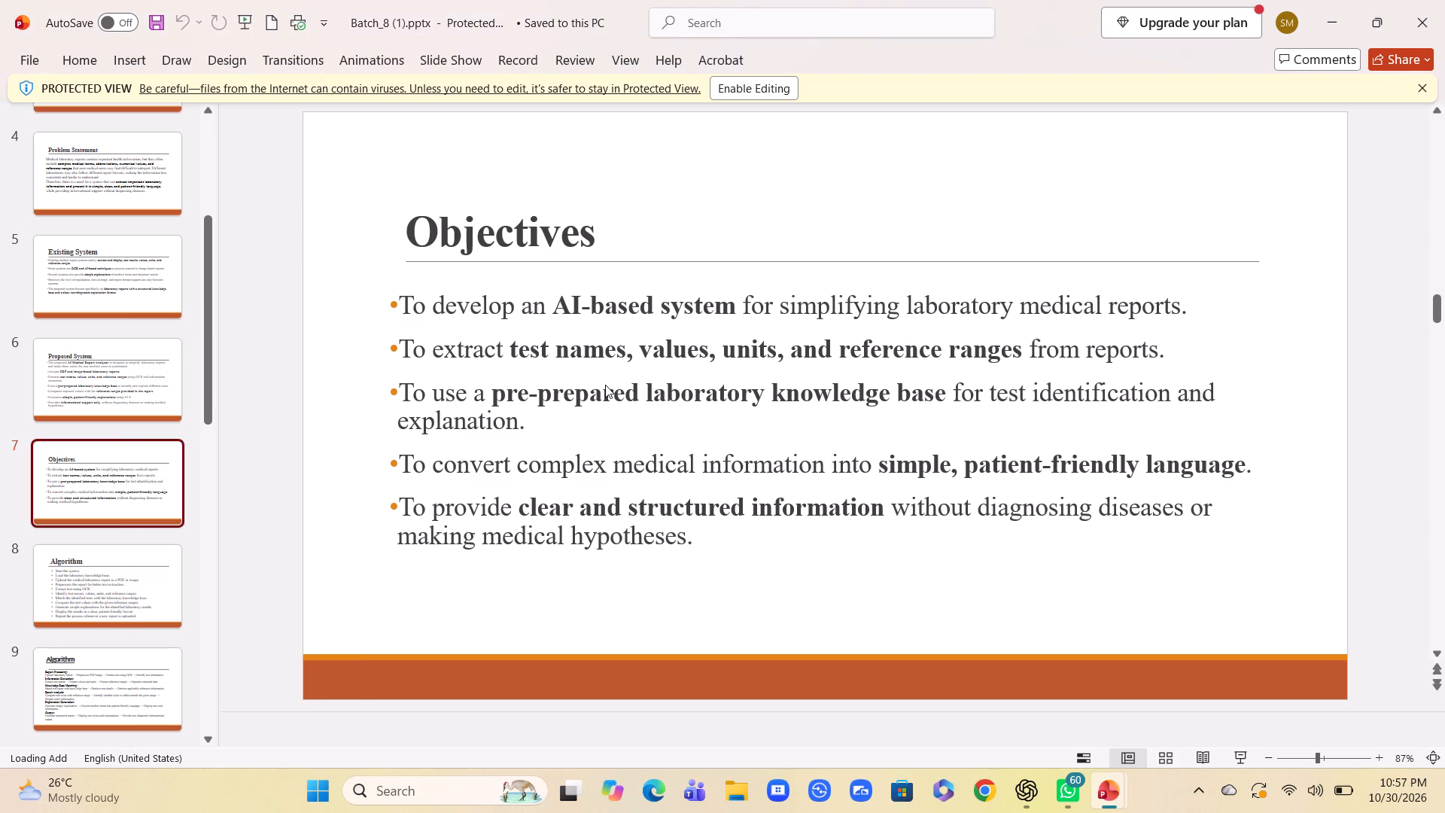
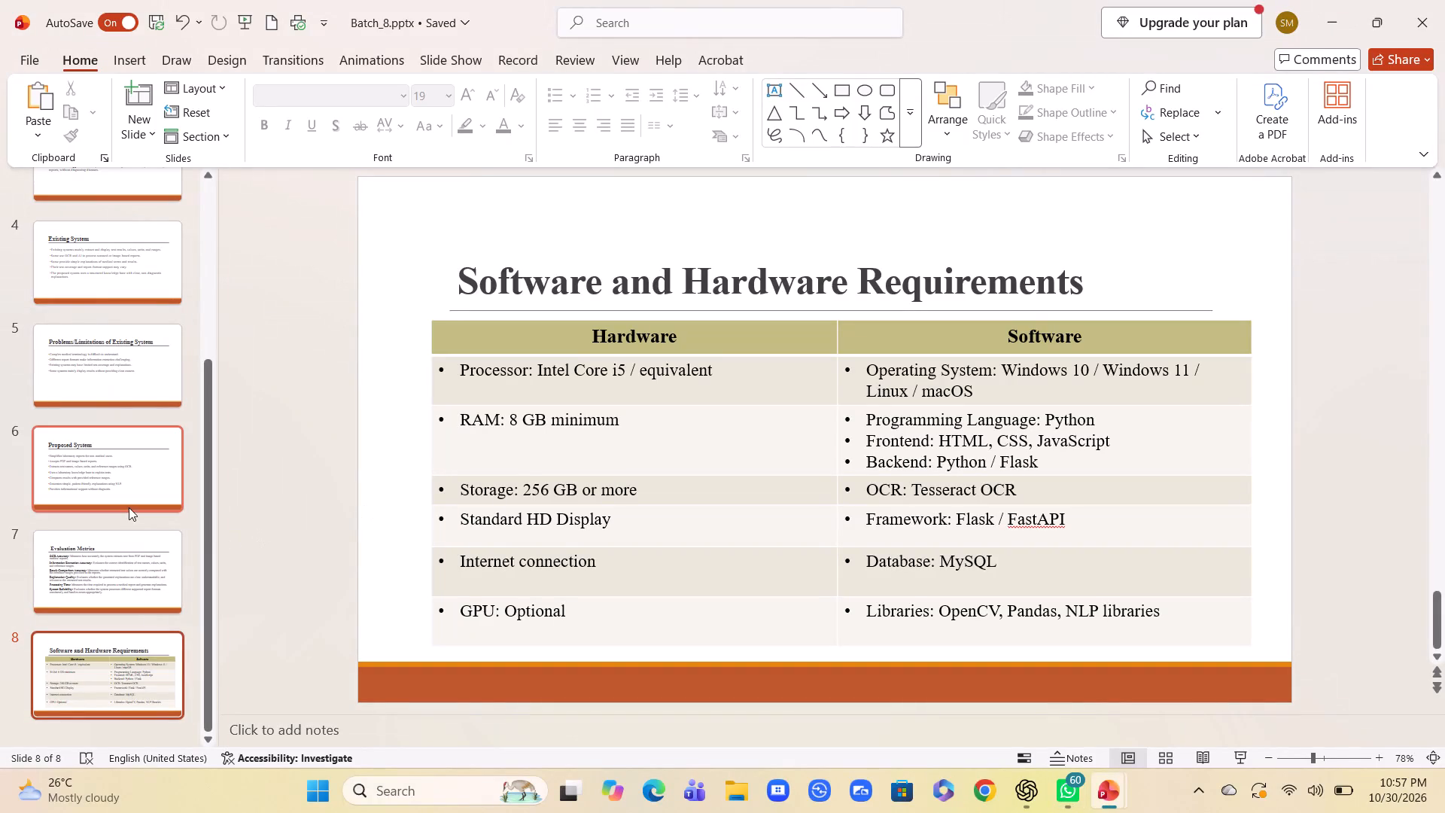
Paste the copied Objectives slide into the Batch_8 presentation between the Abstract and Existing System slides.
scroll(108, 436, "up", 1)
right_click(108, 436)
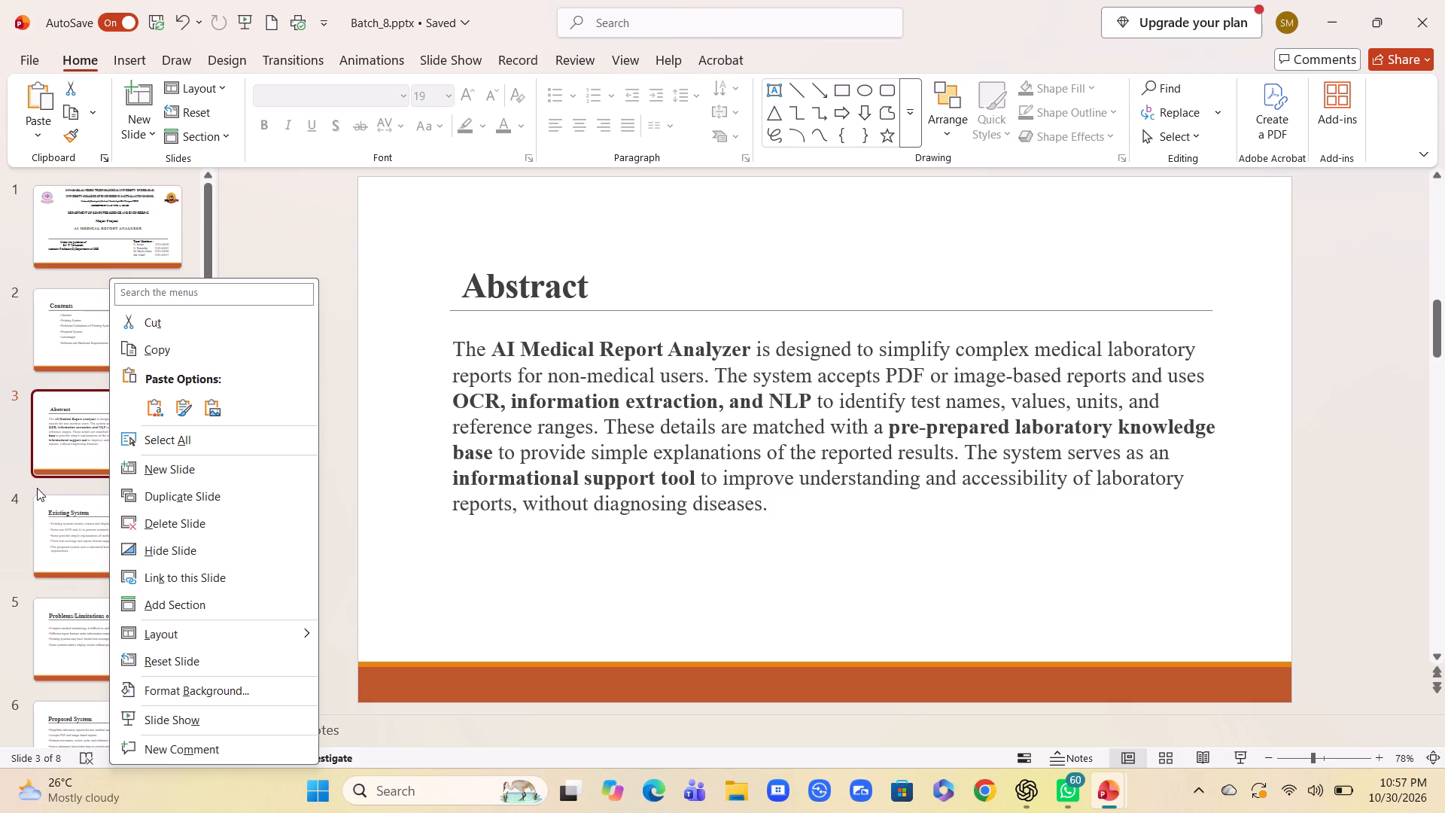
left_click(33, 484)
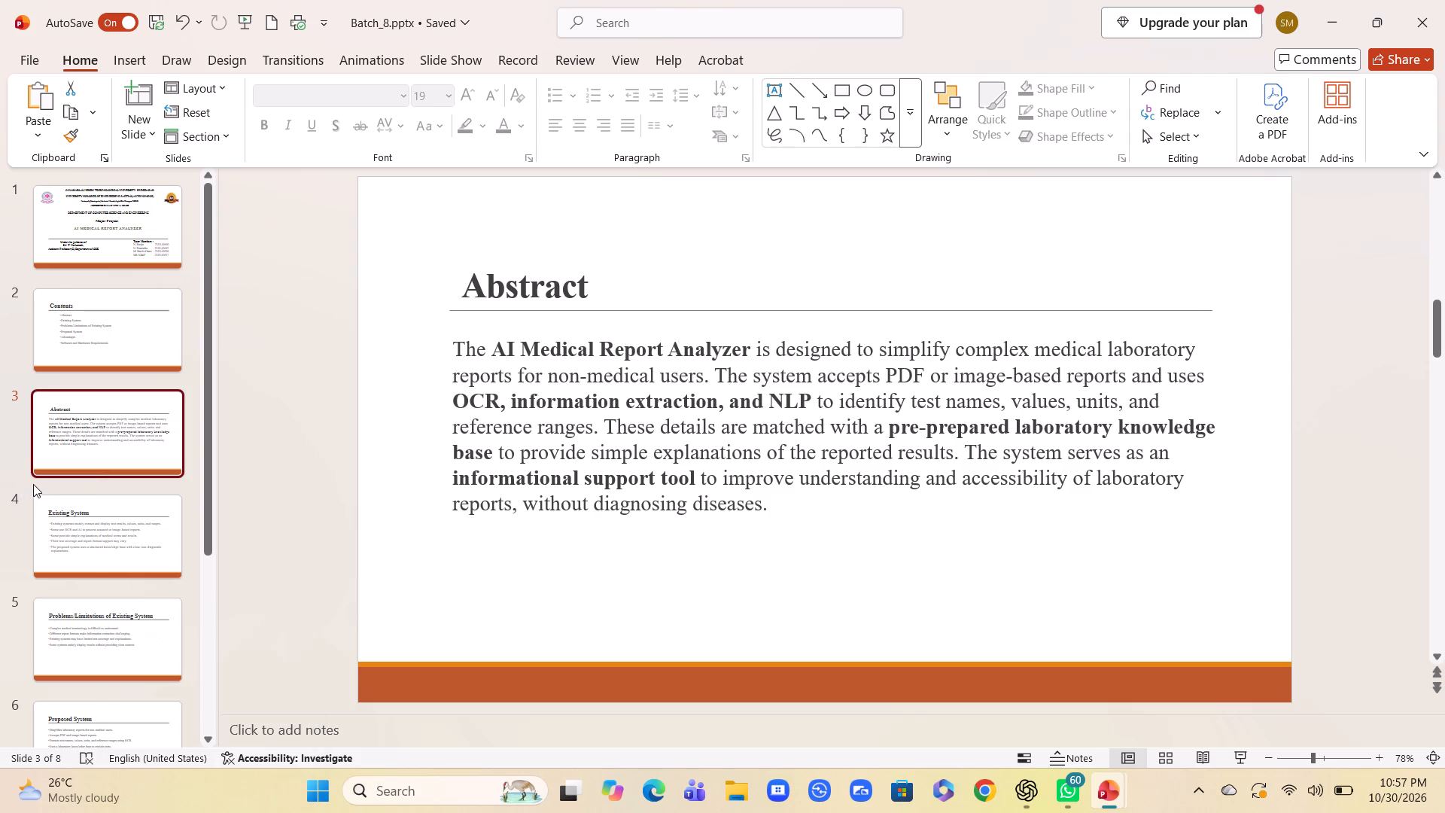
left_click(178, 480)
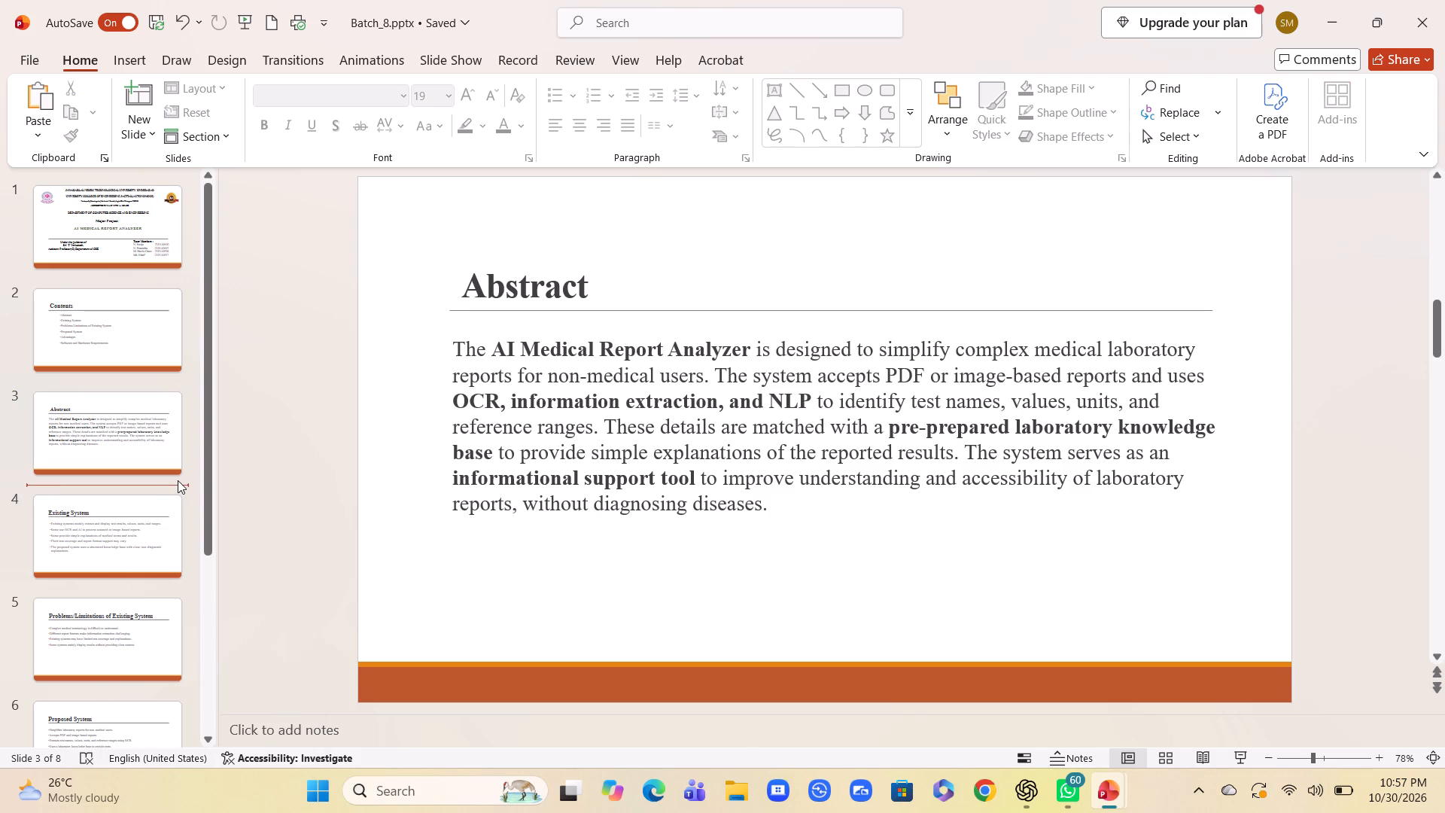
key("ctrl+v")
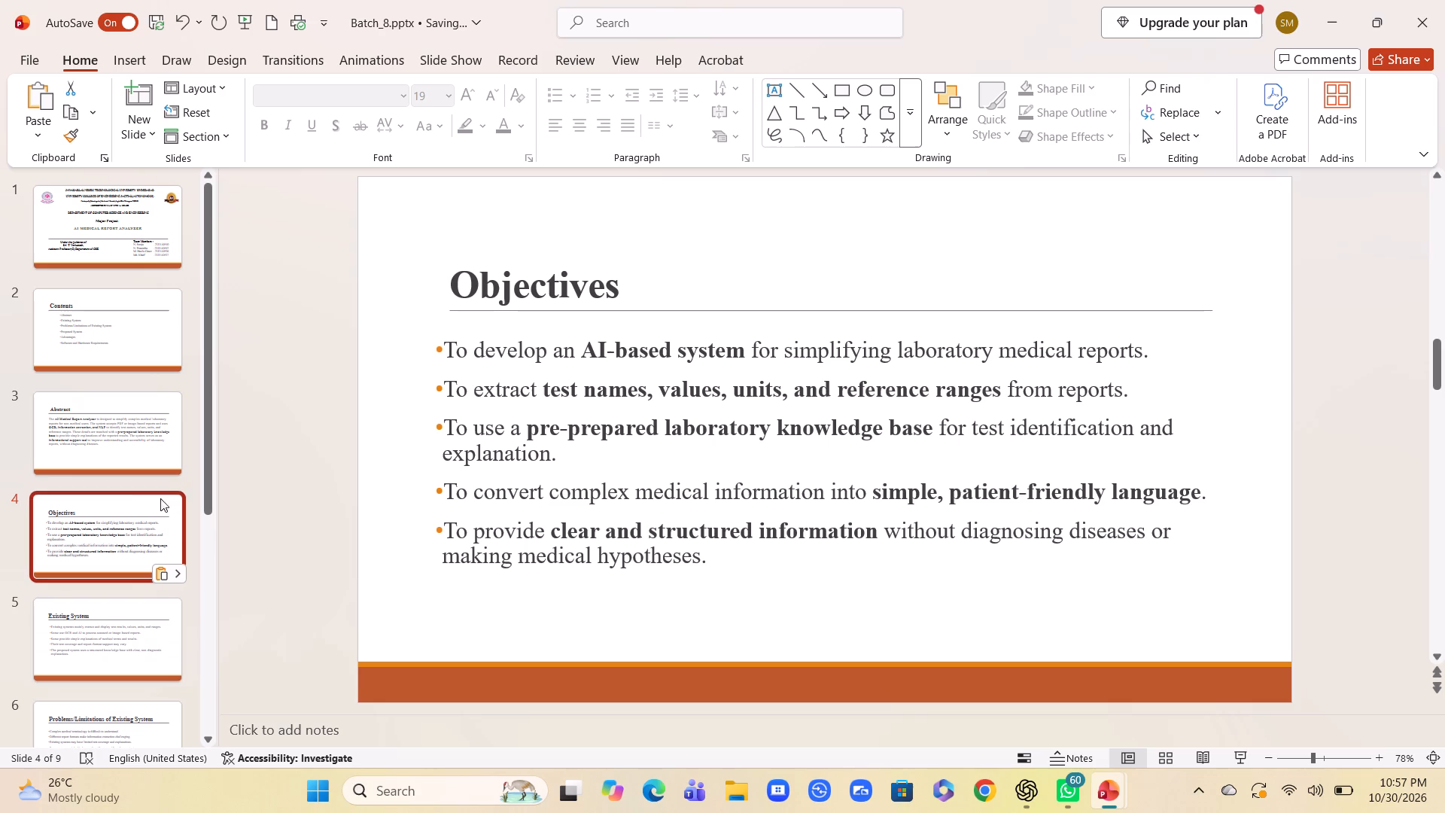
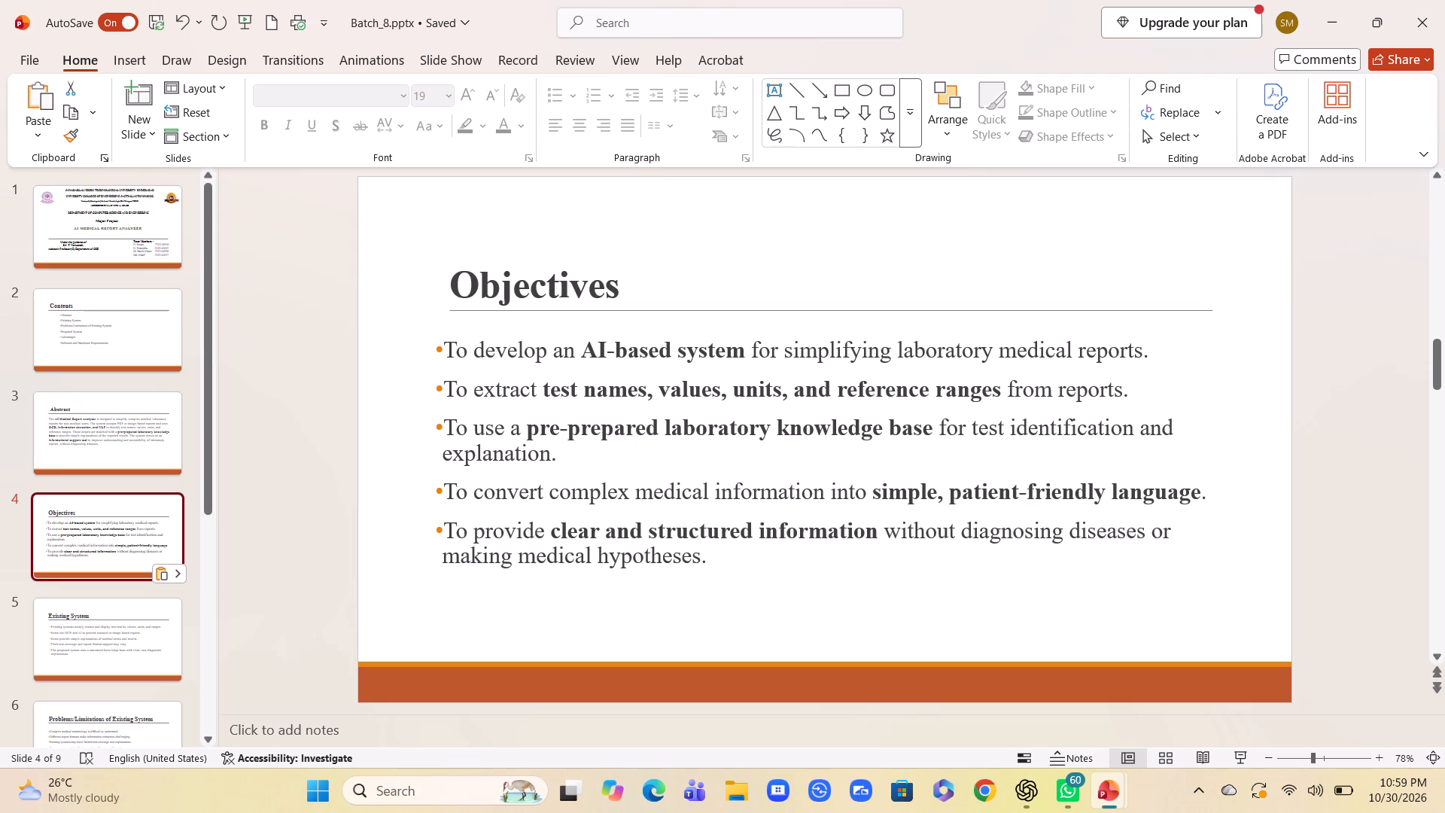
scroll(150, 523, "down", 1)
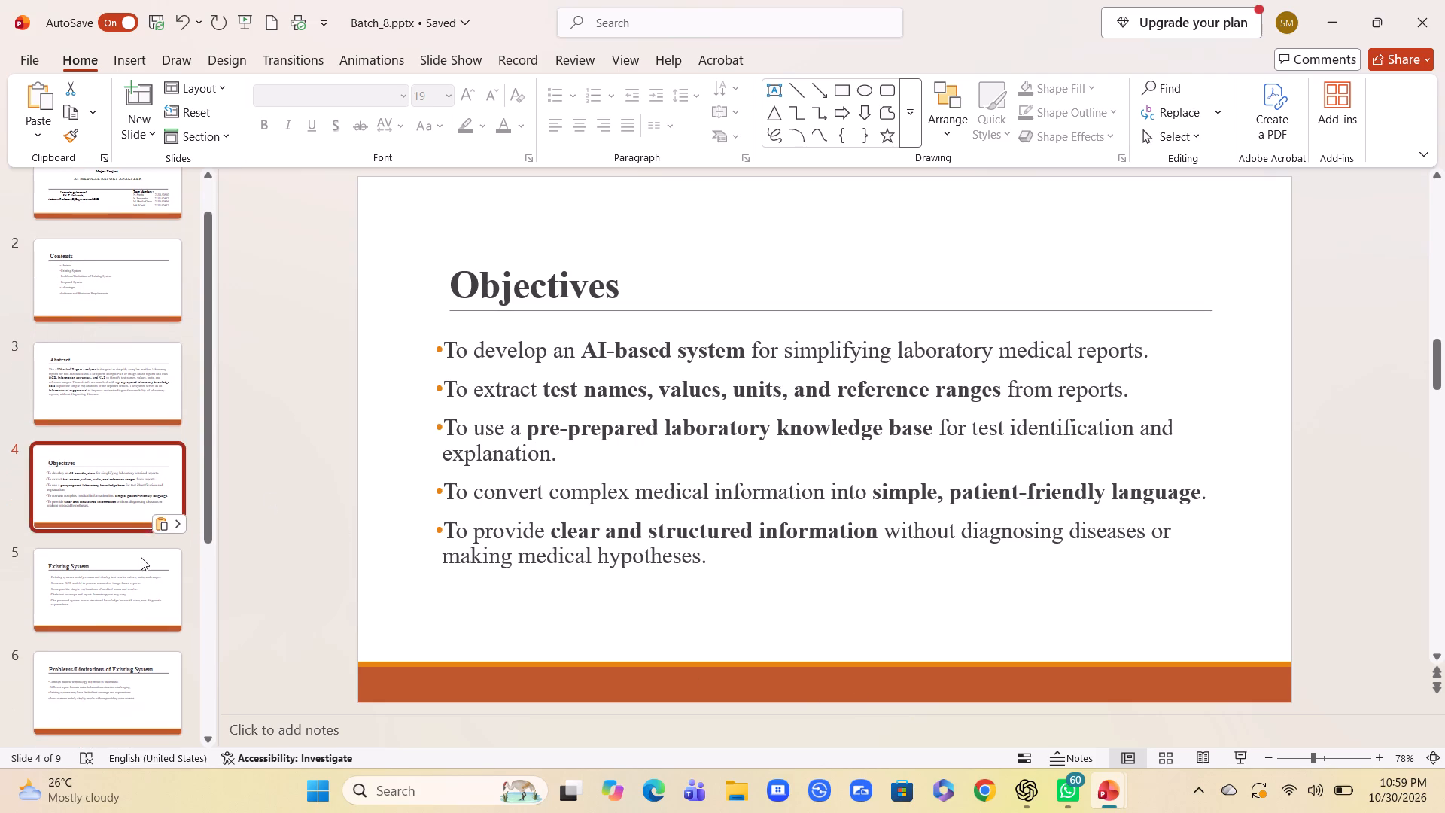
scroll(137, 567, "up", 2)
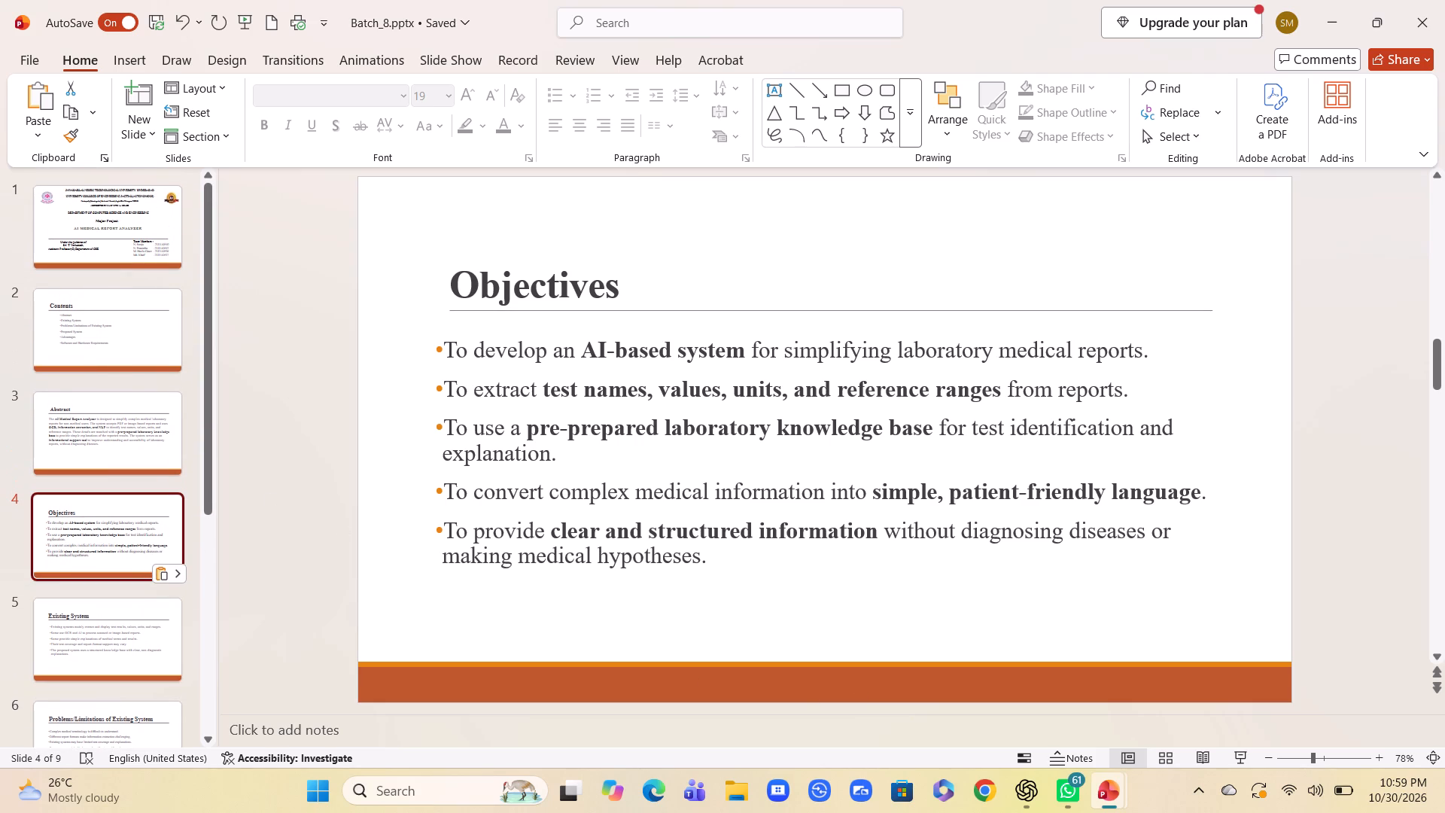
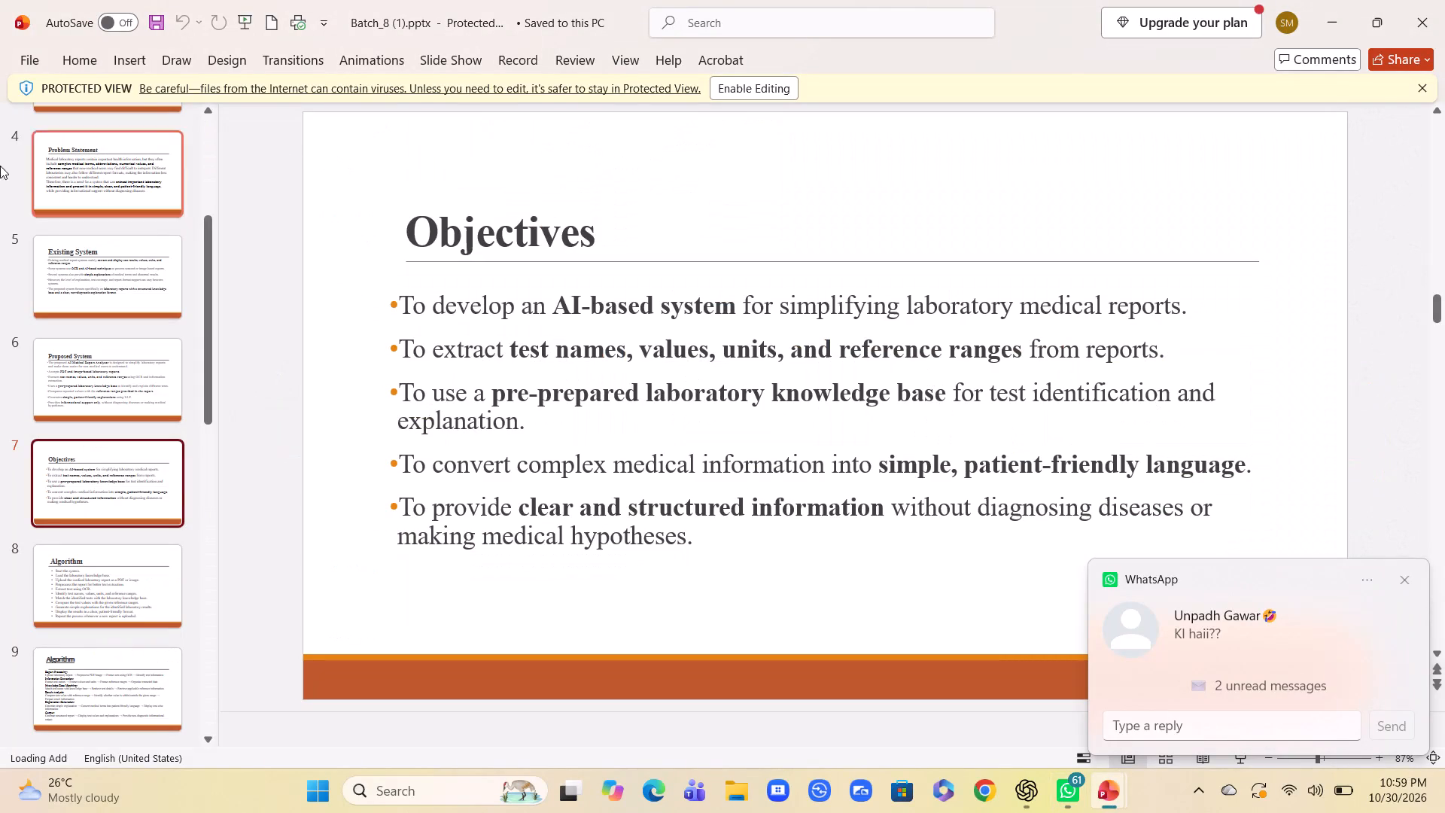
Copy the Problem Statement slide (slide 4) of the Batch_8 (1) presentation.
left_click(108, 199)
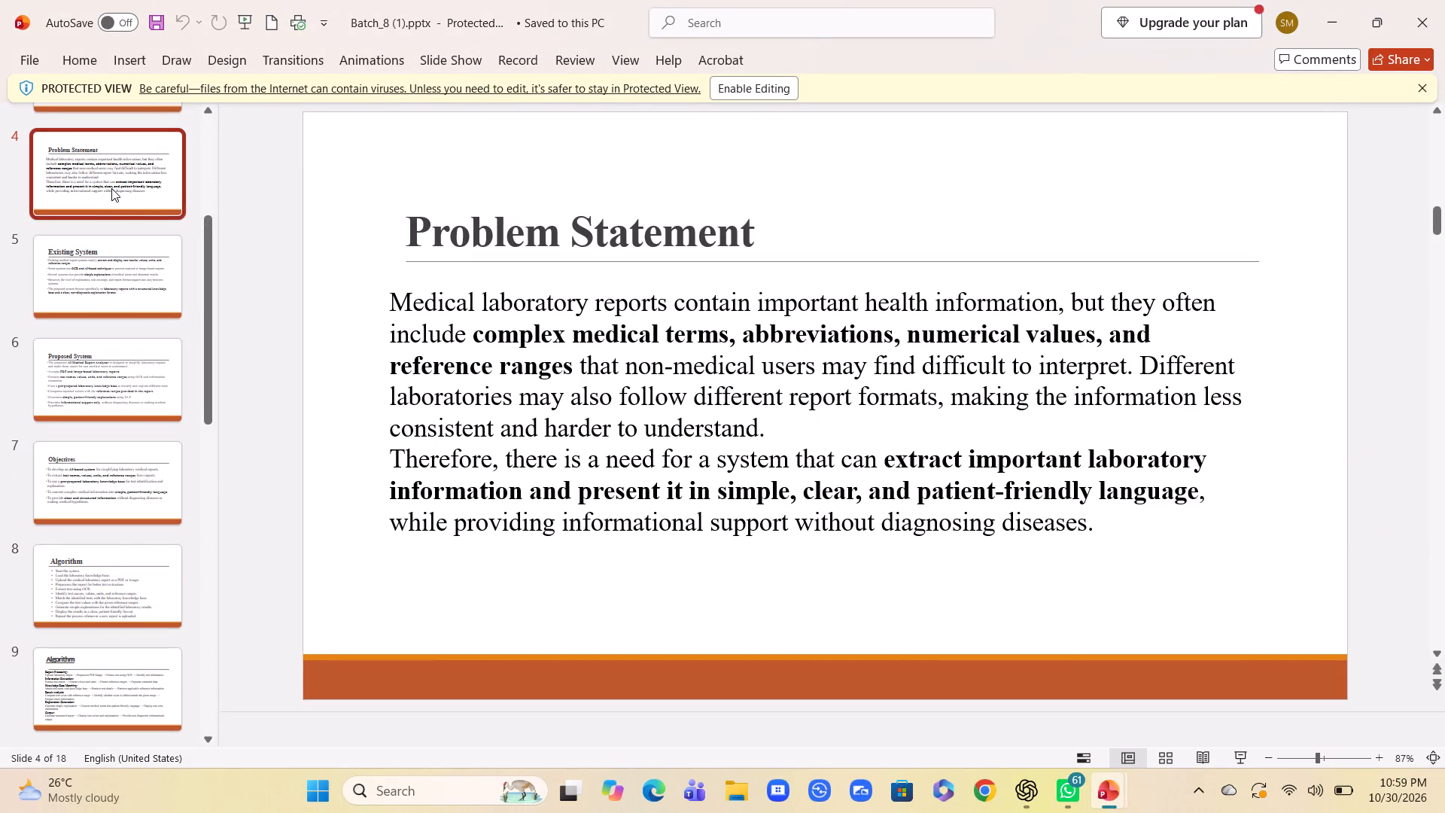
right_click(111, 188)
left_click(147, 263)
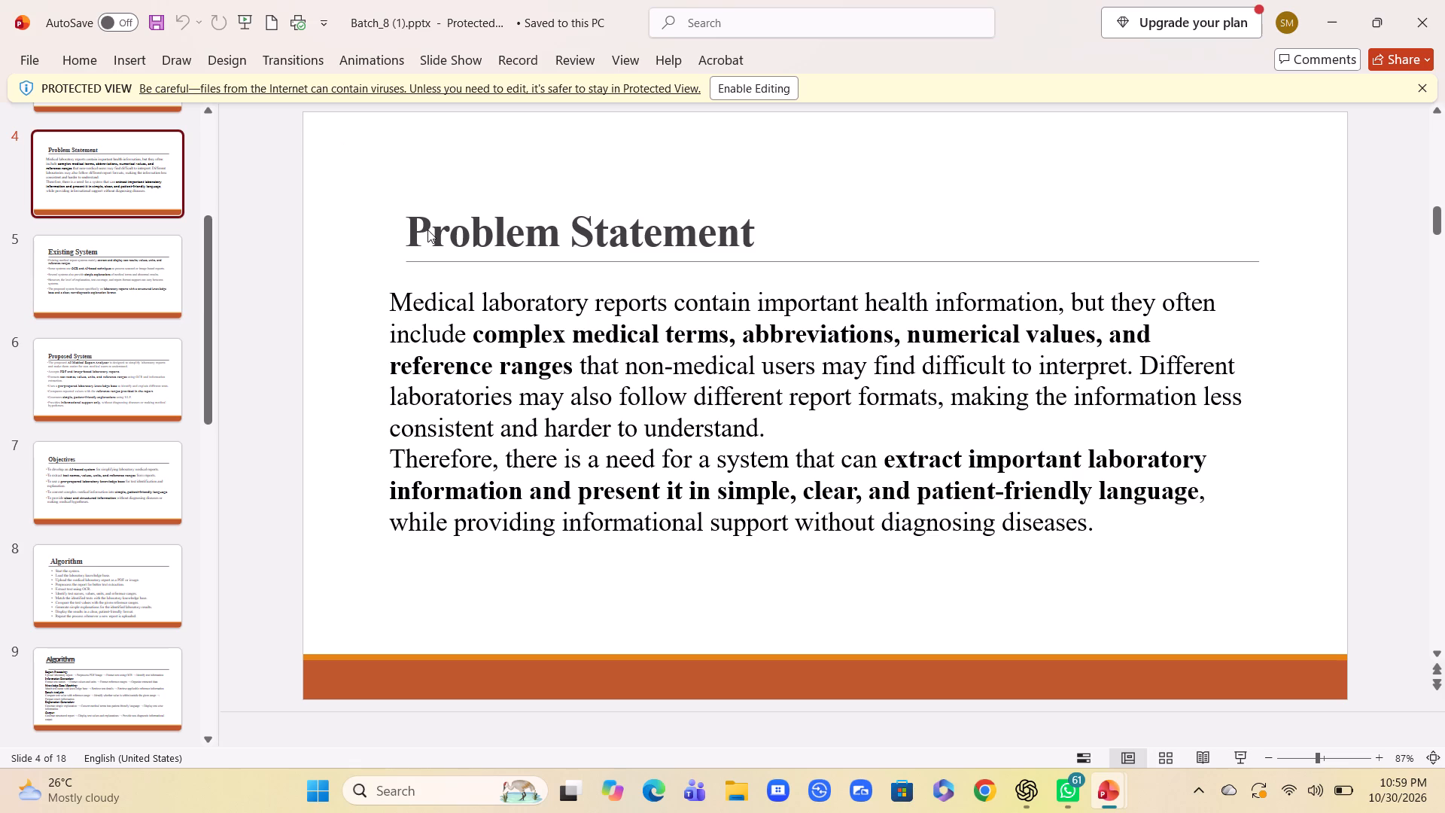
Switch to the Batch_8 presentation and paste the copied Problem Statement slide between the Contents and Abstract slides.
key("alt+Tab")
key("alt+Tab")
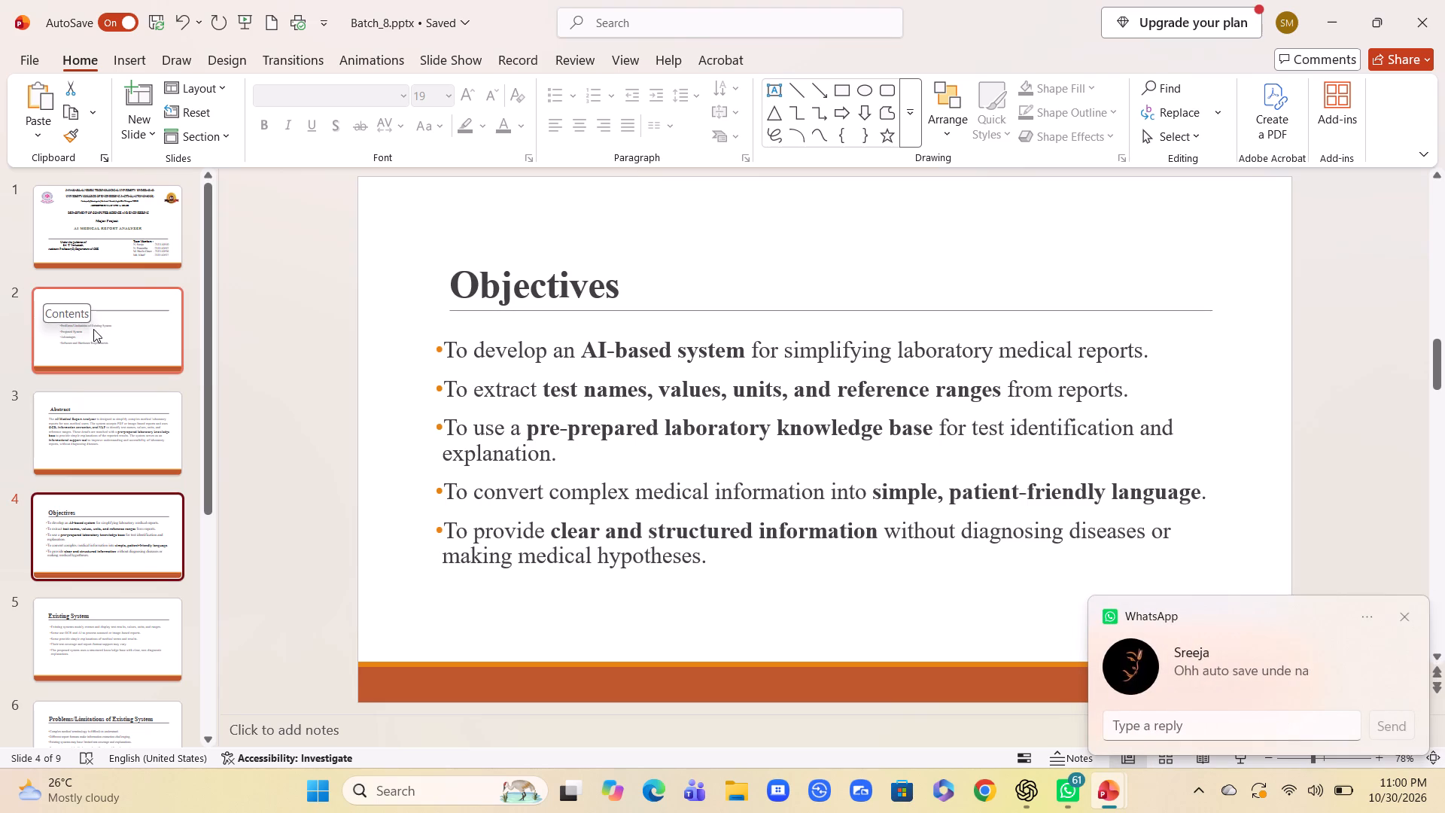
left_click(95, 382)
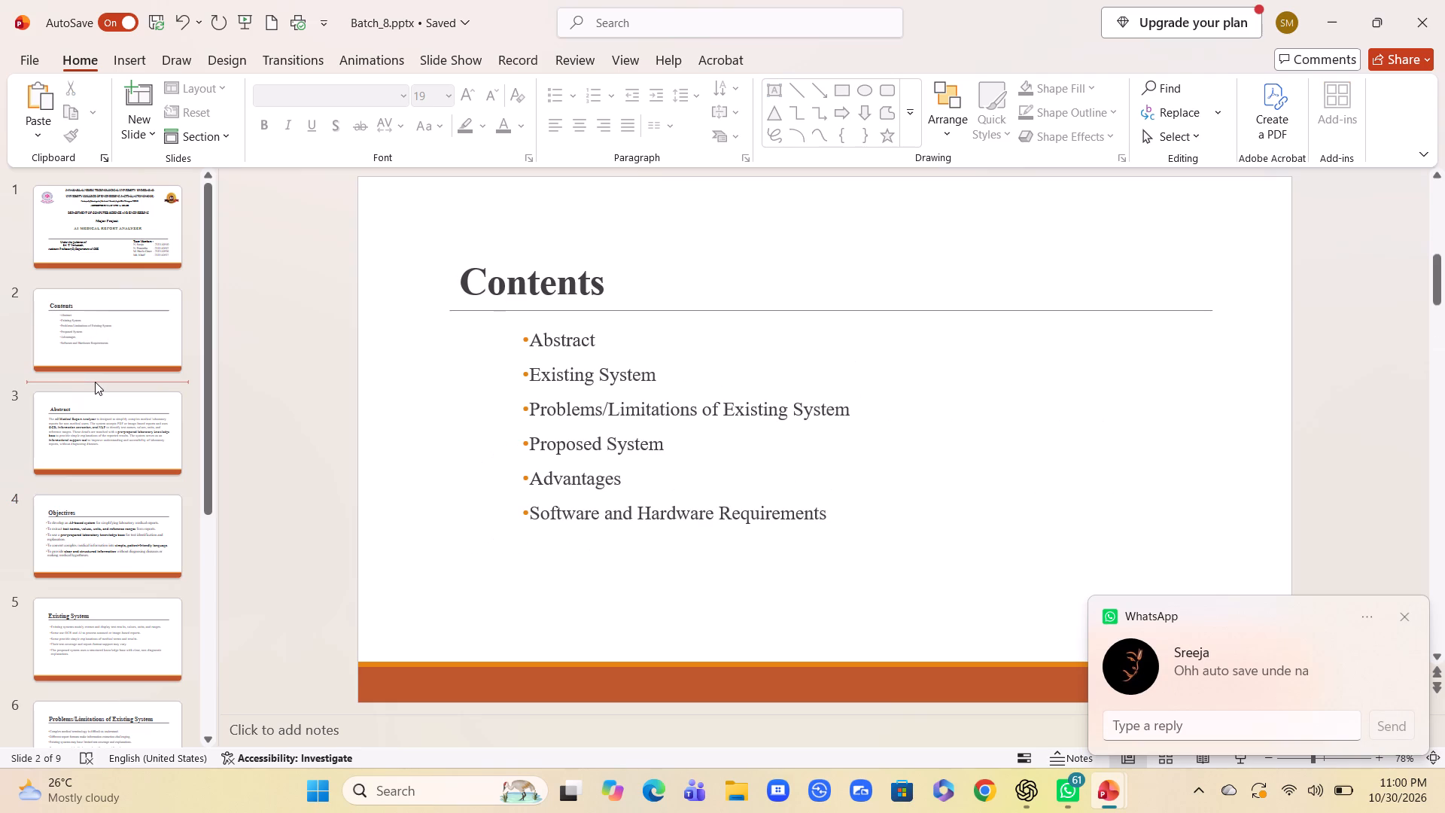
left_click(105, 356)
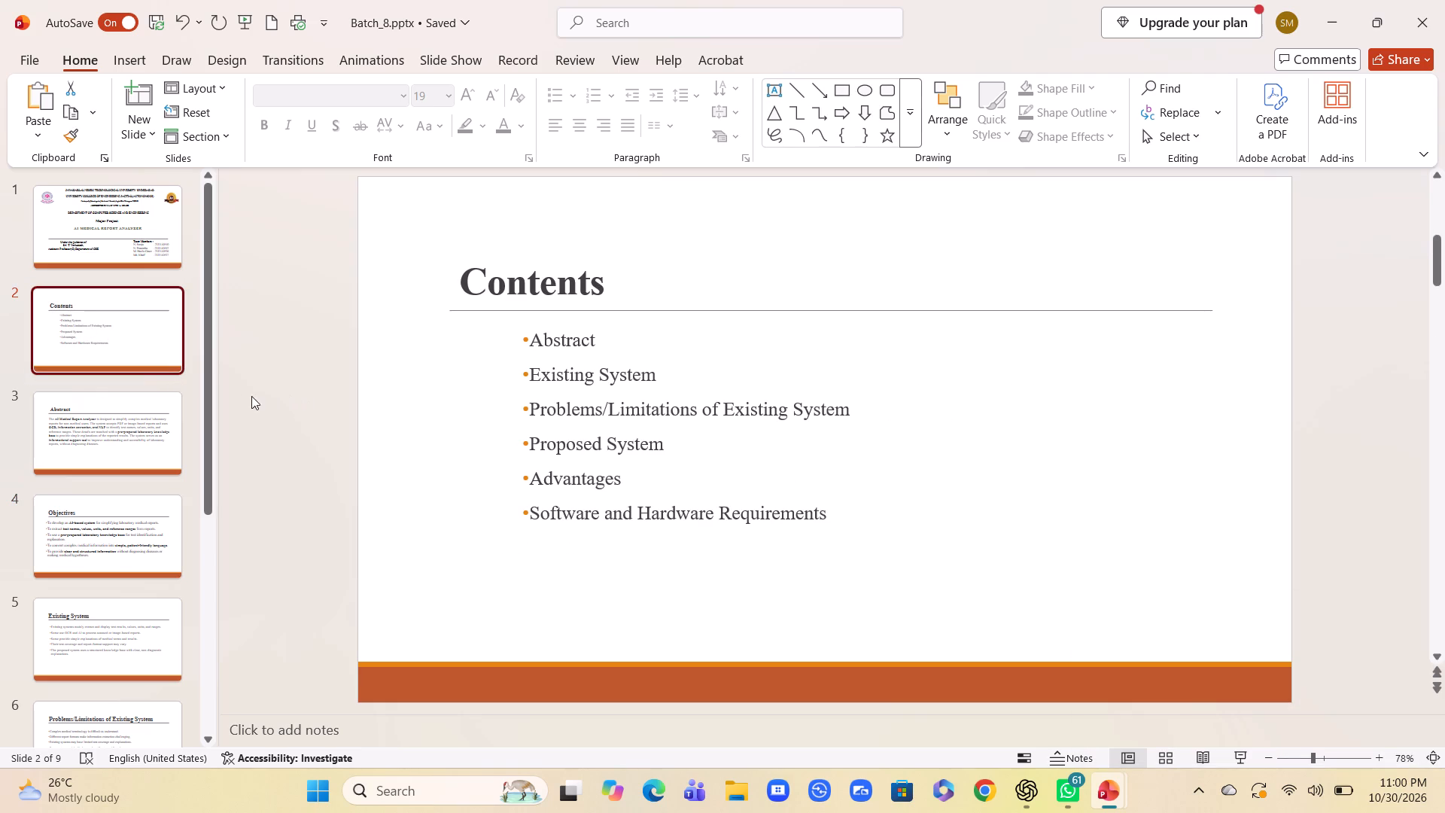
key("ctrl+v")
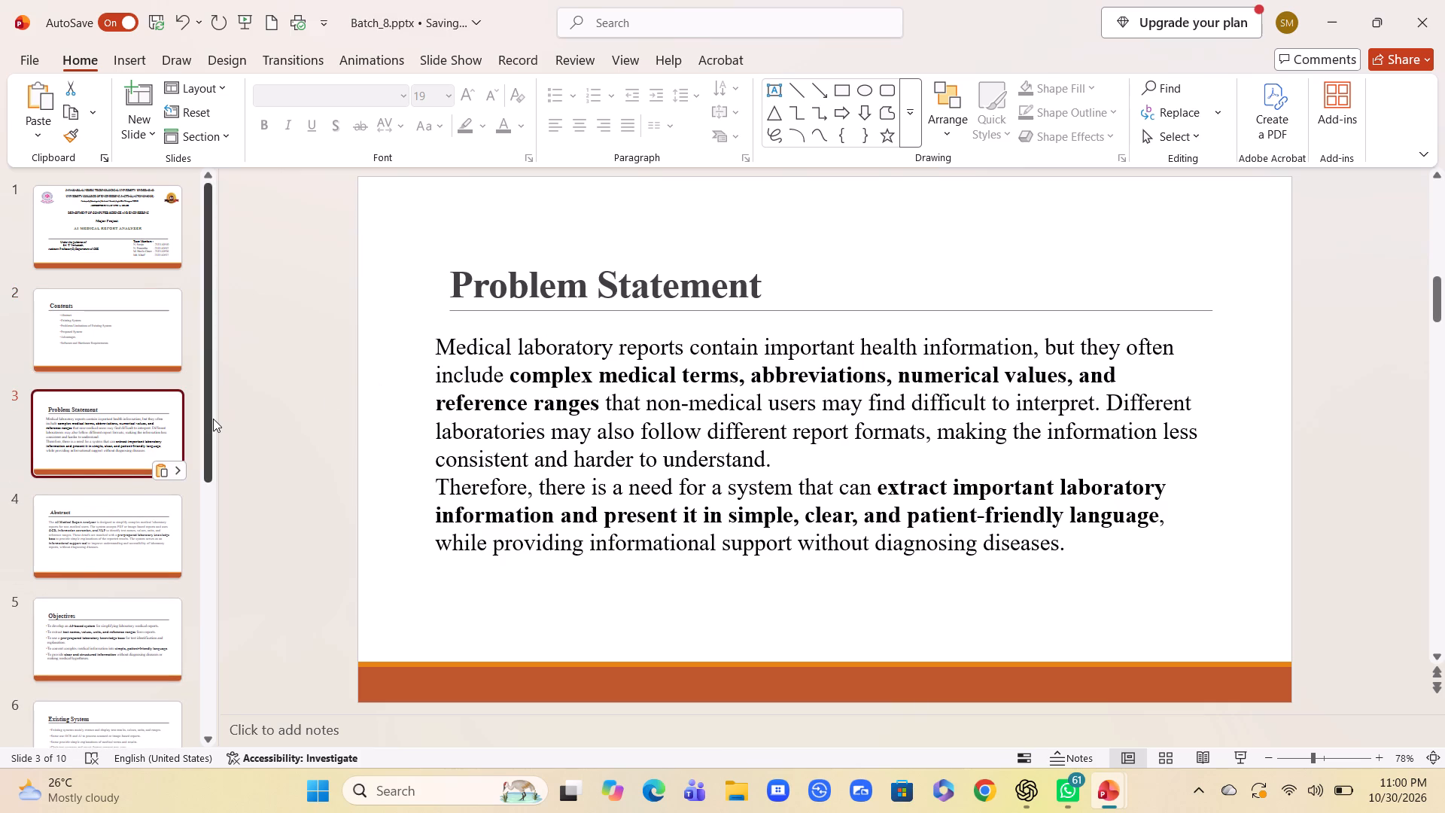
Delete the Problems/Limitations of Existing System slide from the Batch_8 presentation.
scroll(78, 617, "down", 1)
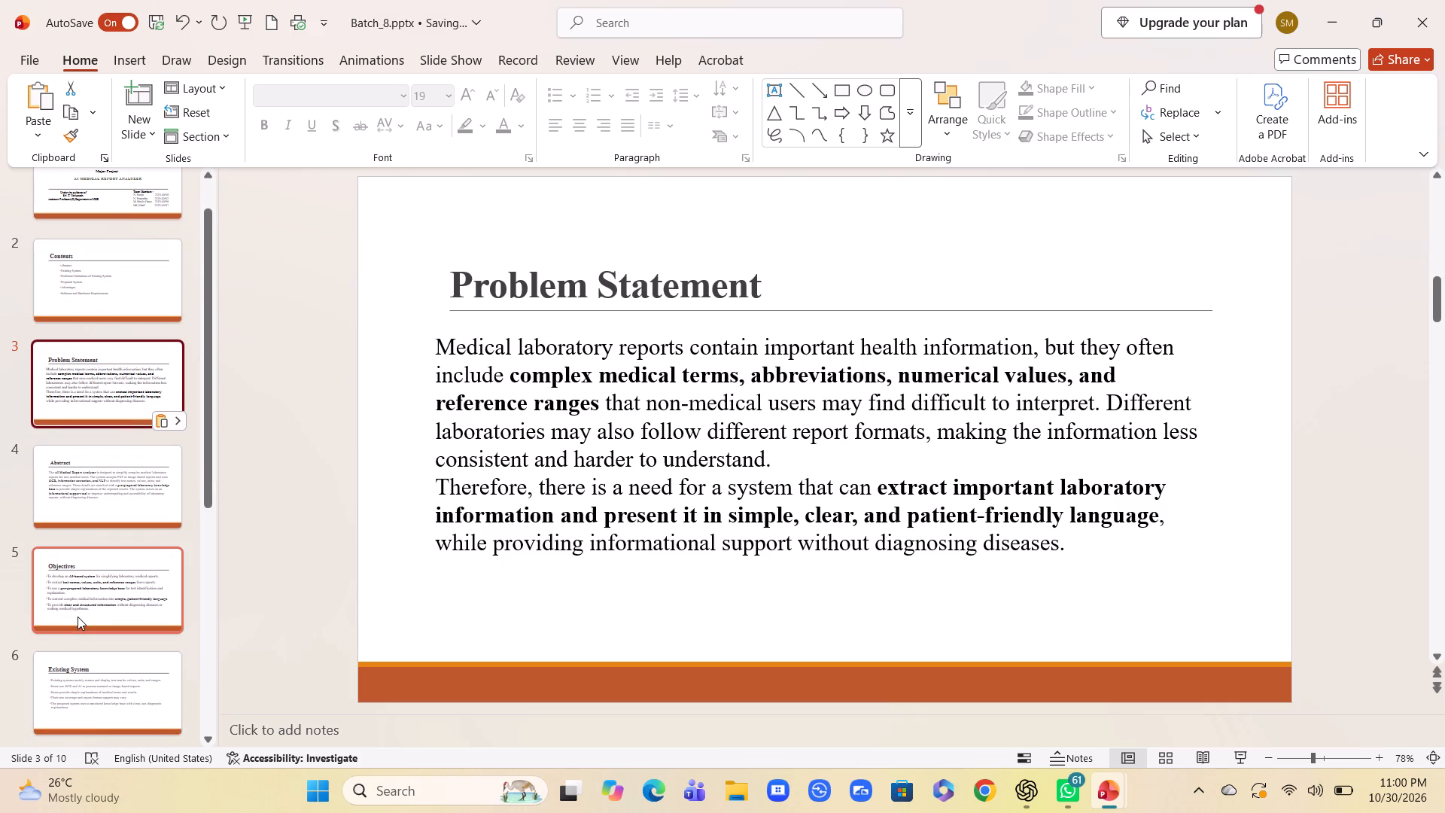
scroll(88, 671, "down", 1)
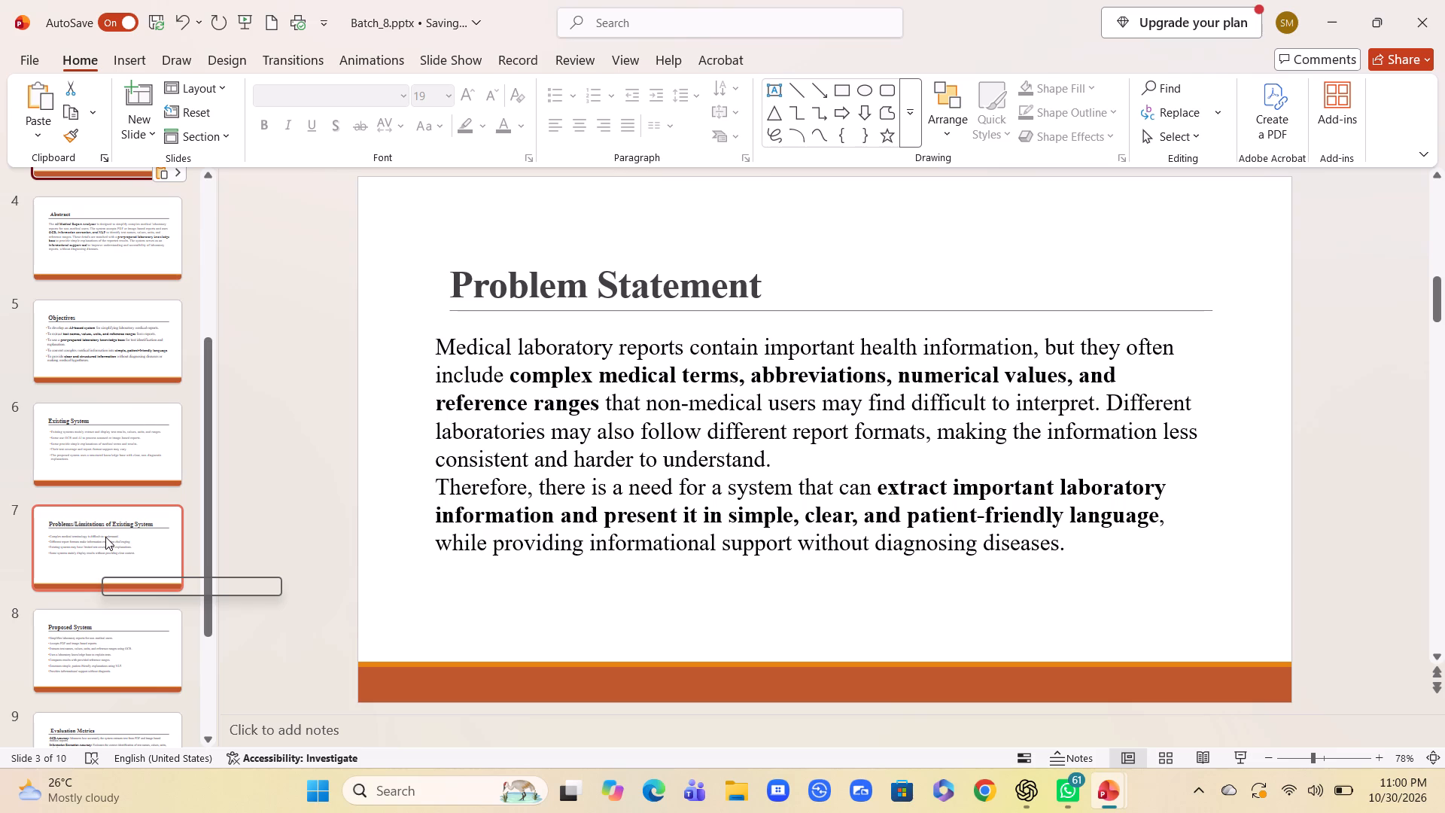
left_click(105, 537)
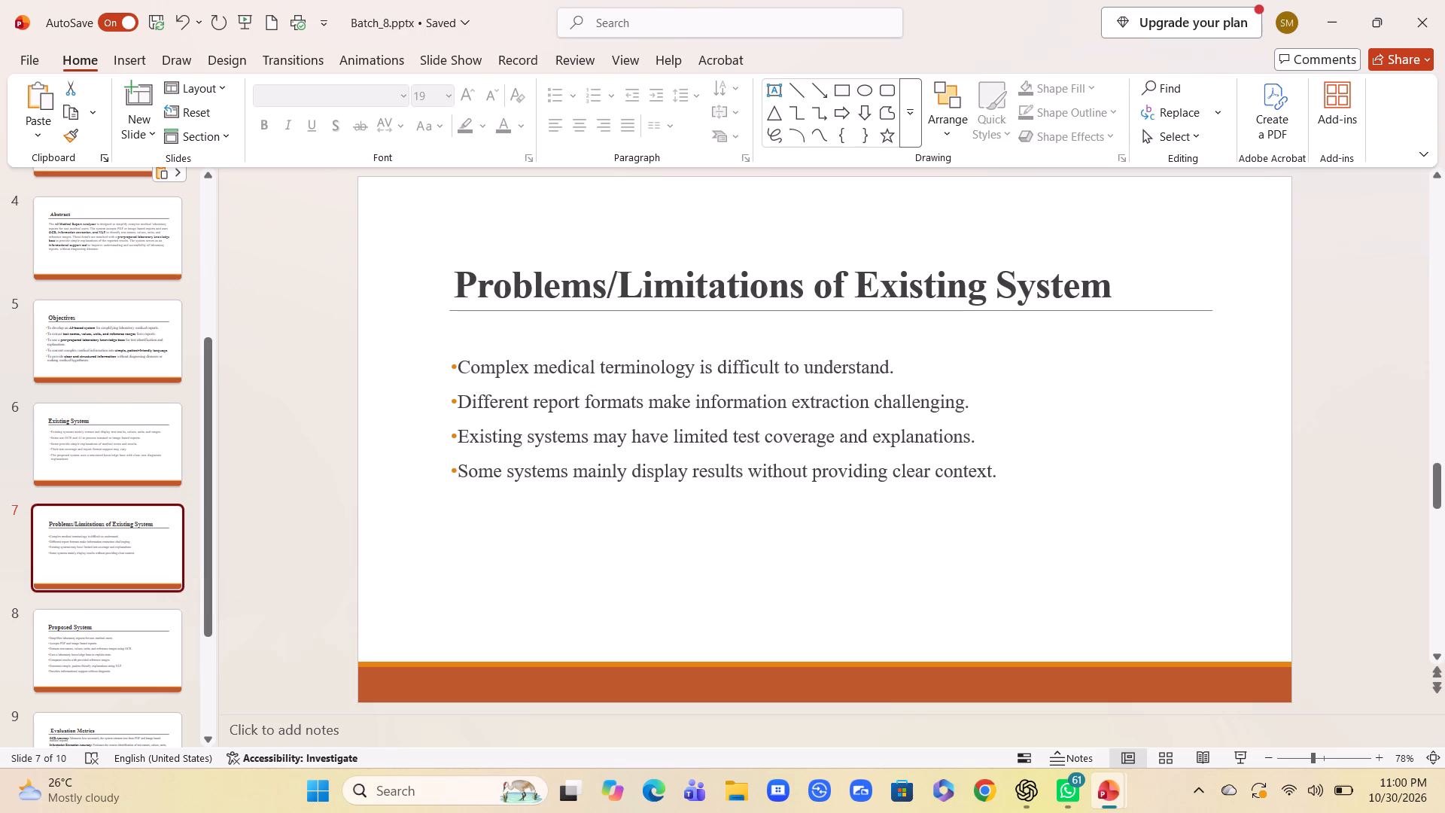
key("Delete")
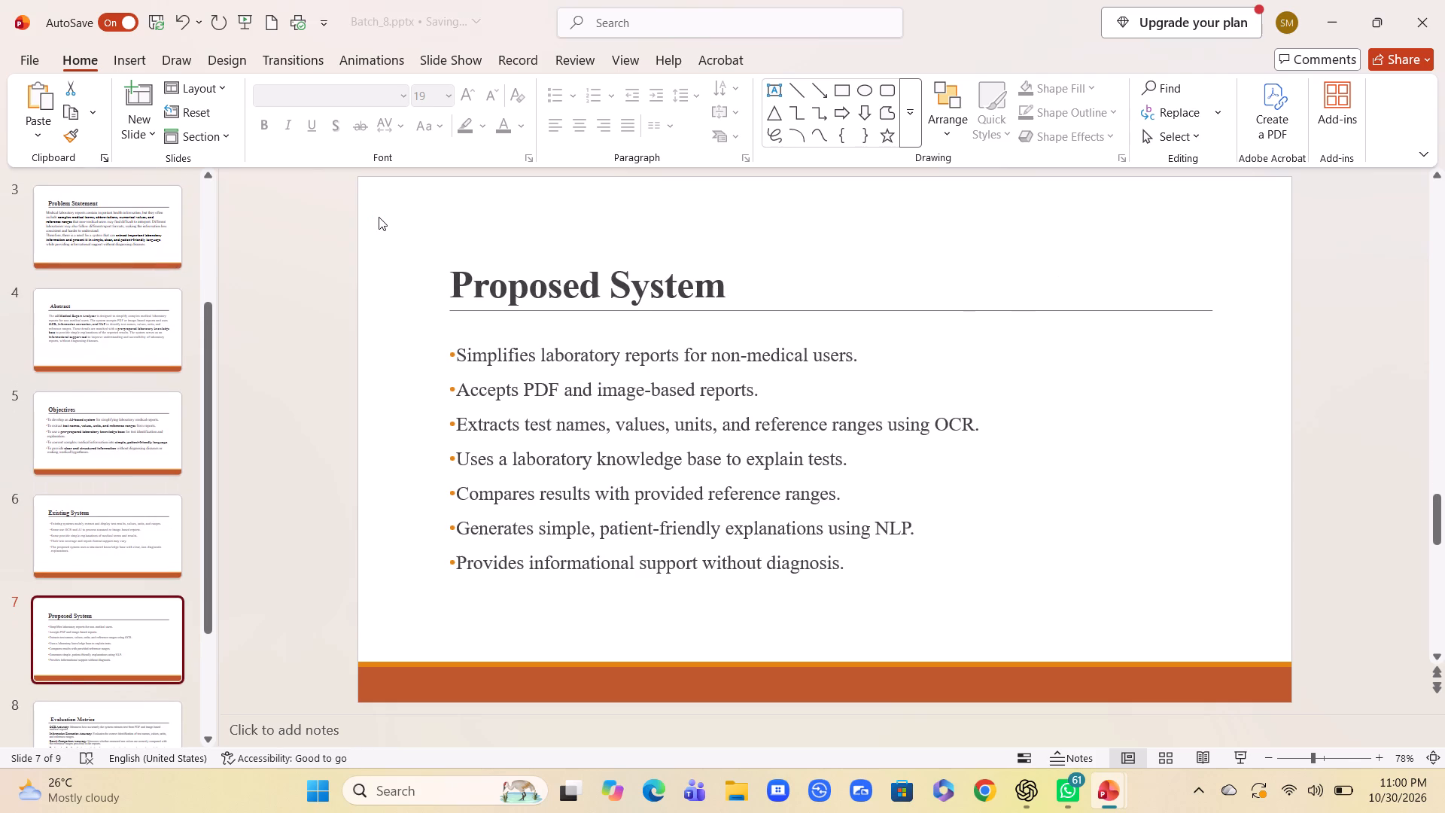
Copy the Evaluation Metrics slide and paste the duplicate between it and the Software and Hardware Requirements slide.
scroll(96, 595, "down", 1)
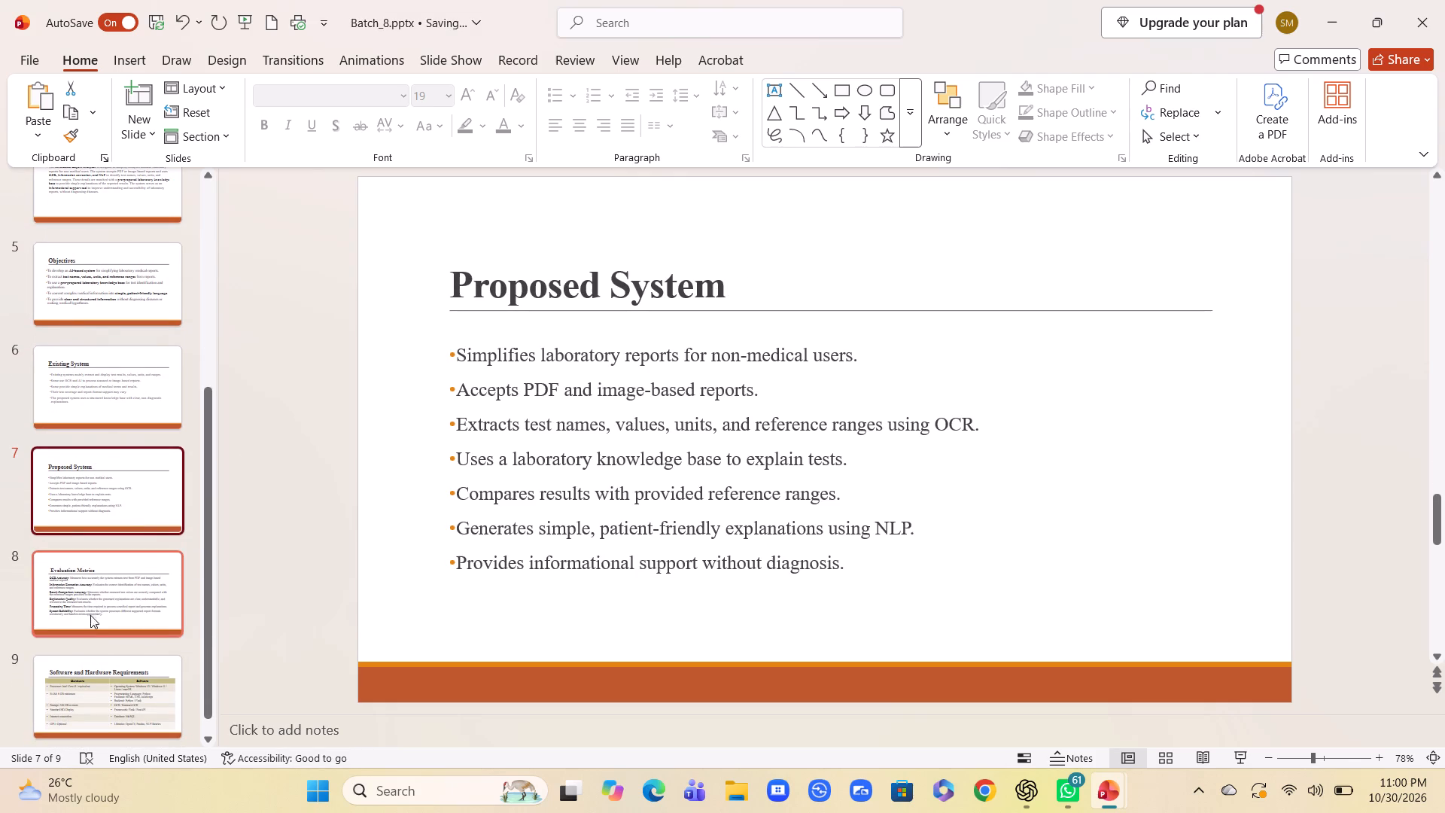
left_click(78, 675)
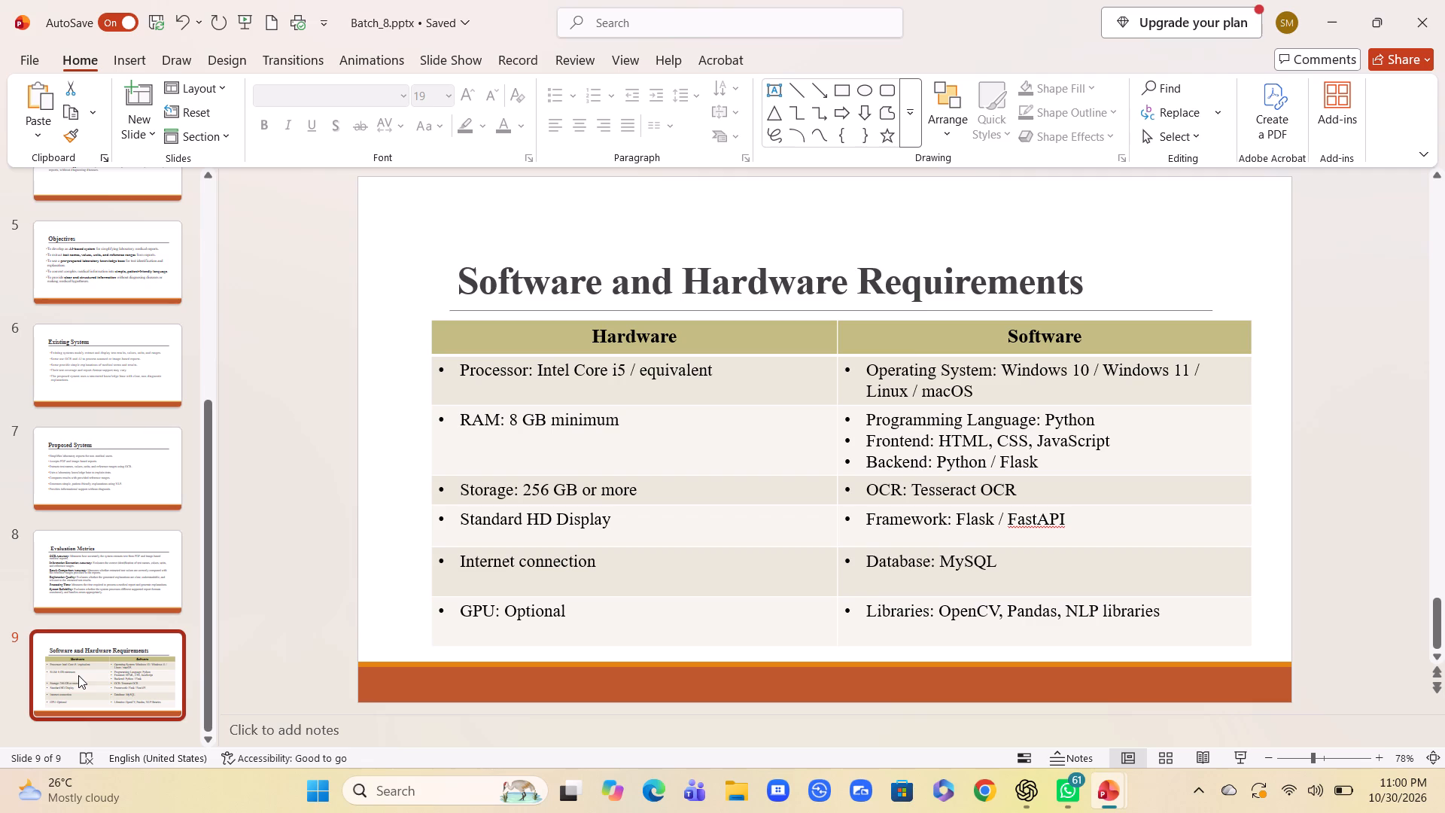
left_click(92, 583)
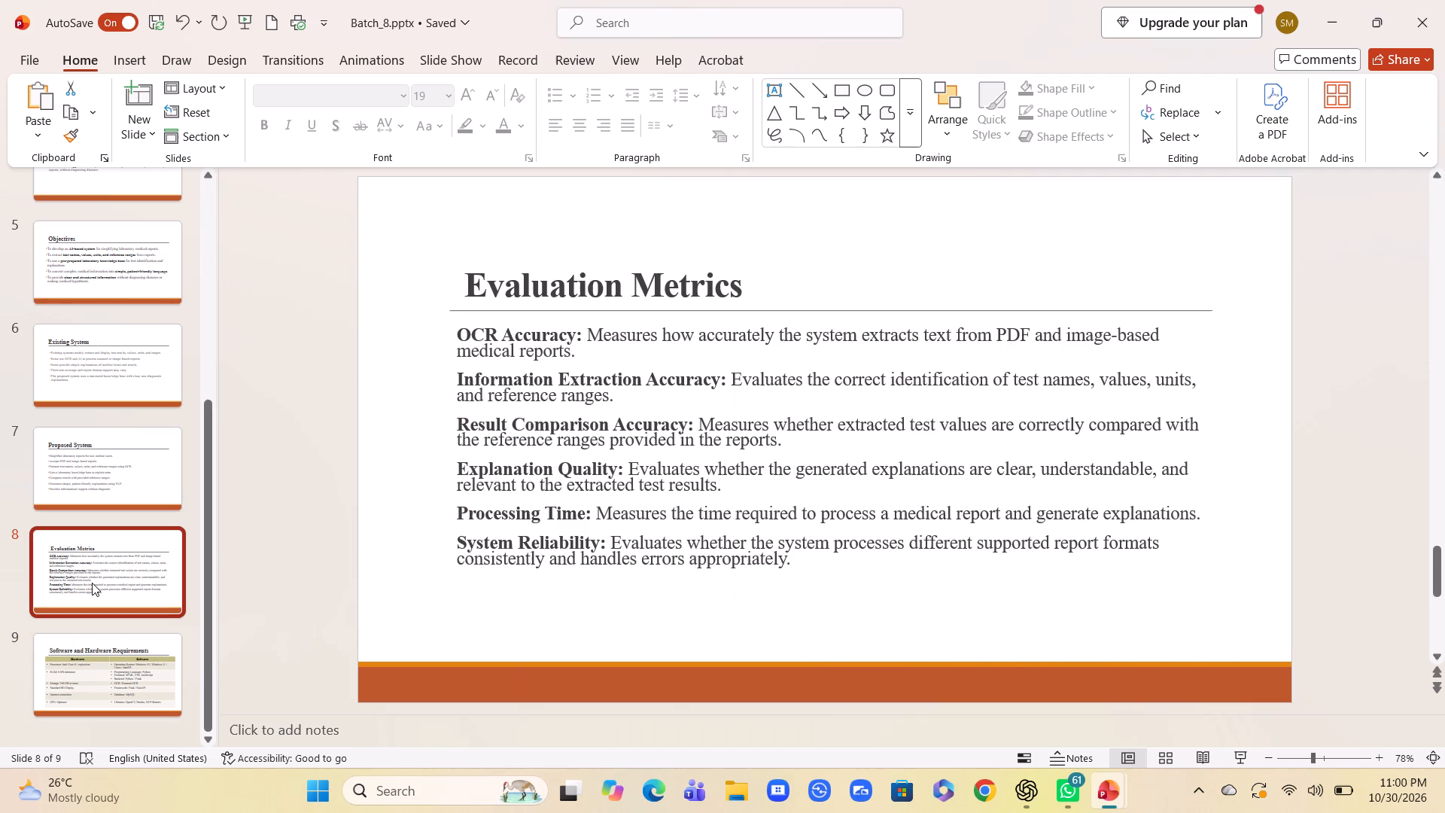
left_click(92, 583)
right_click(92, 583)
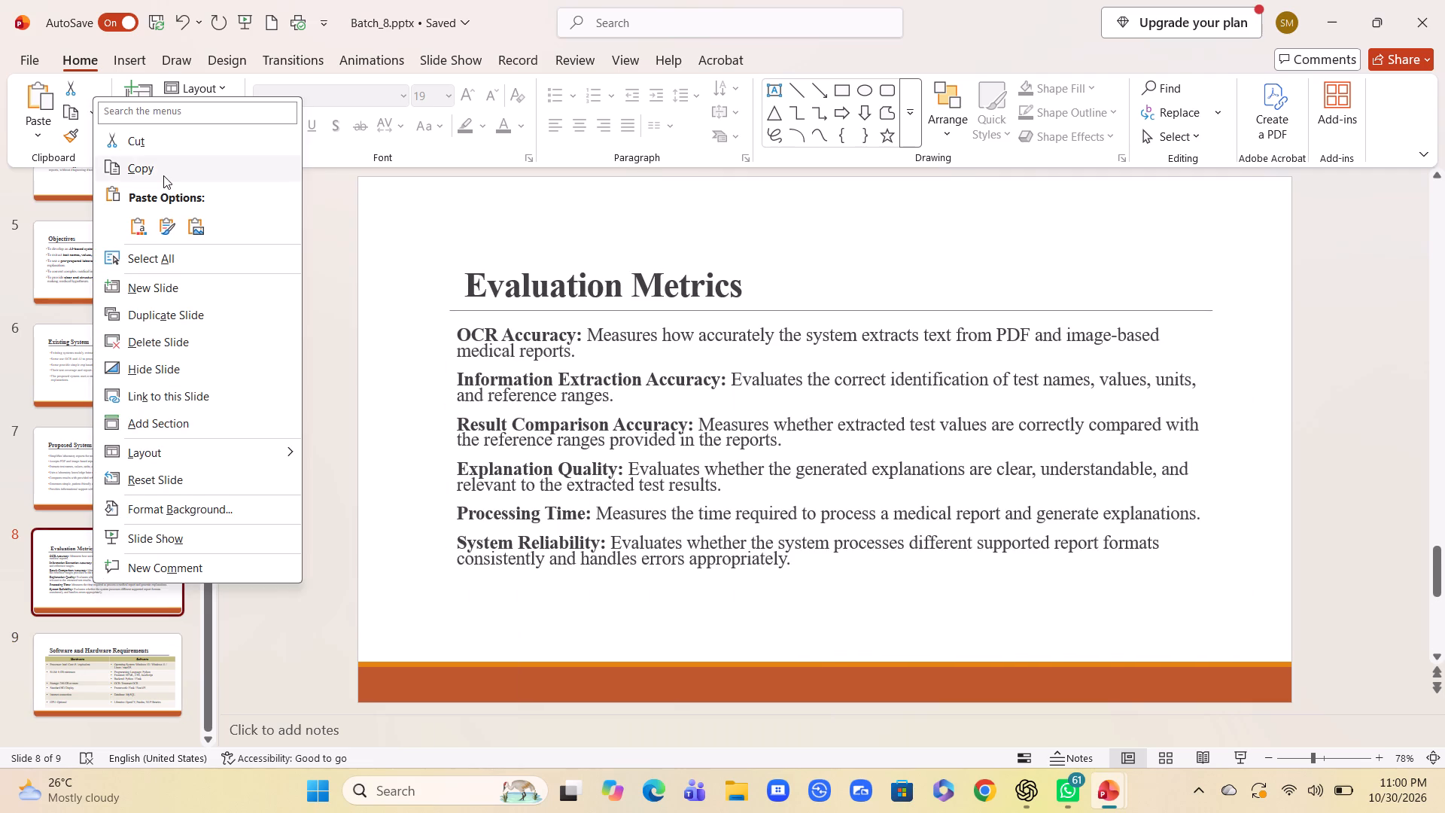
left_click(162, 175)
left_click(146, 622)
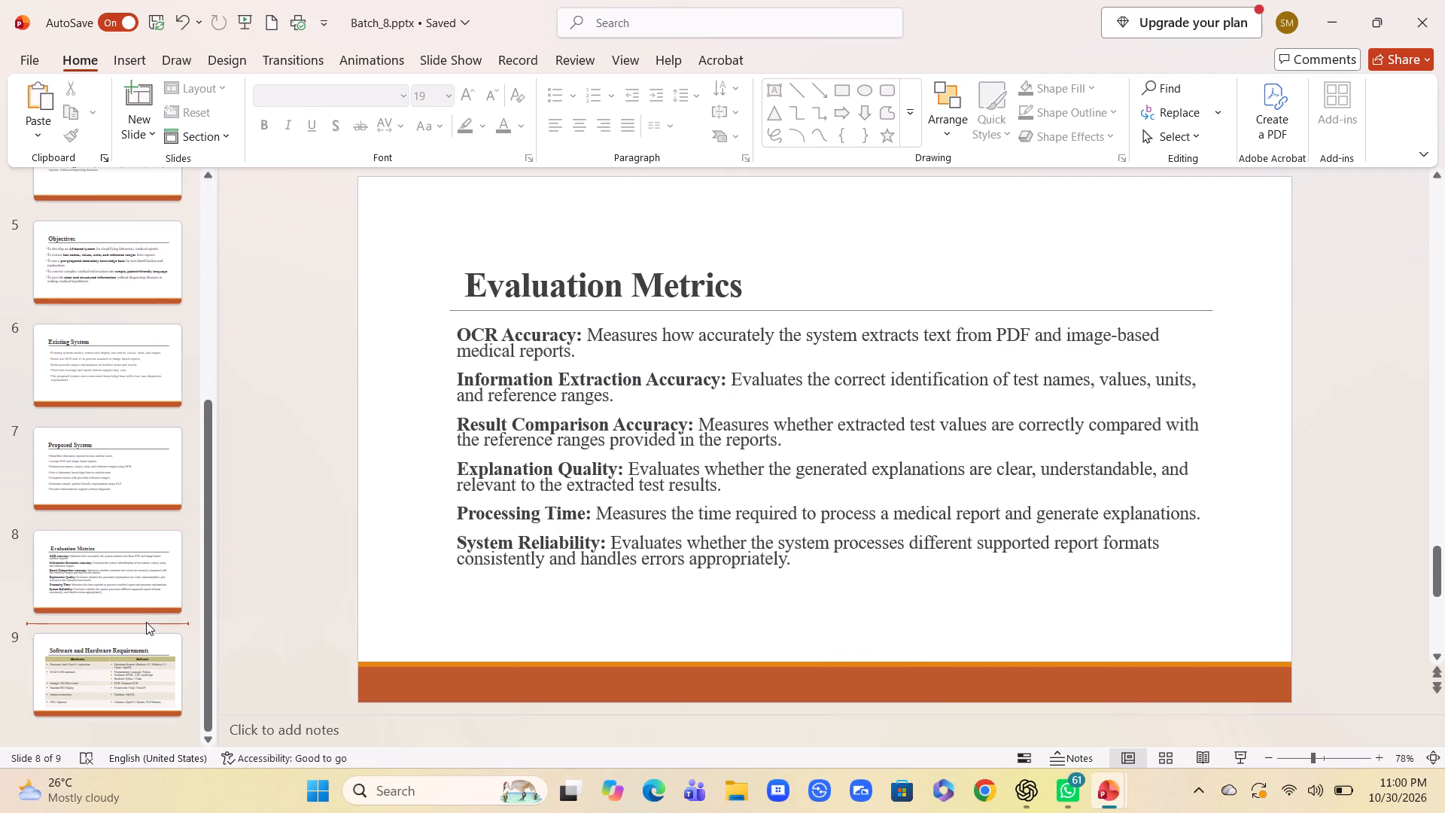
key("ctrl+v")
Delete the Software and Hardware Requirements slide at the end of Batch_8.
scroll(122, 659, "down", 1)
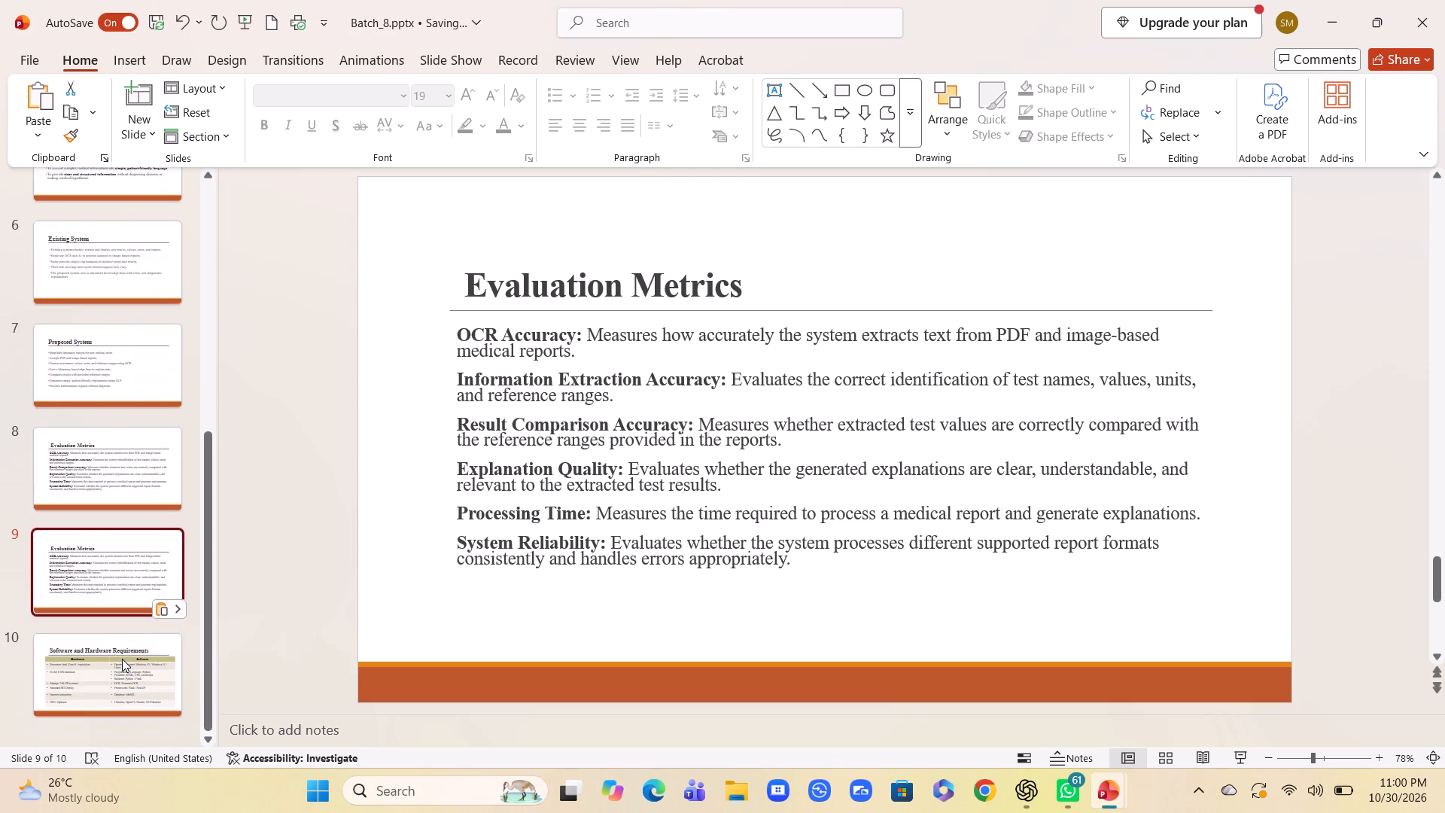
left_click(116, 661)
key("Insert")
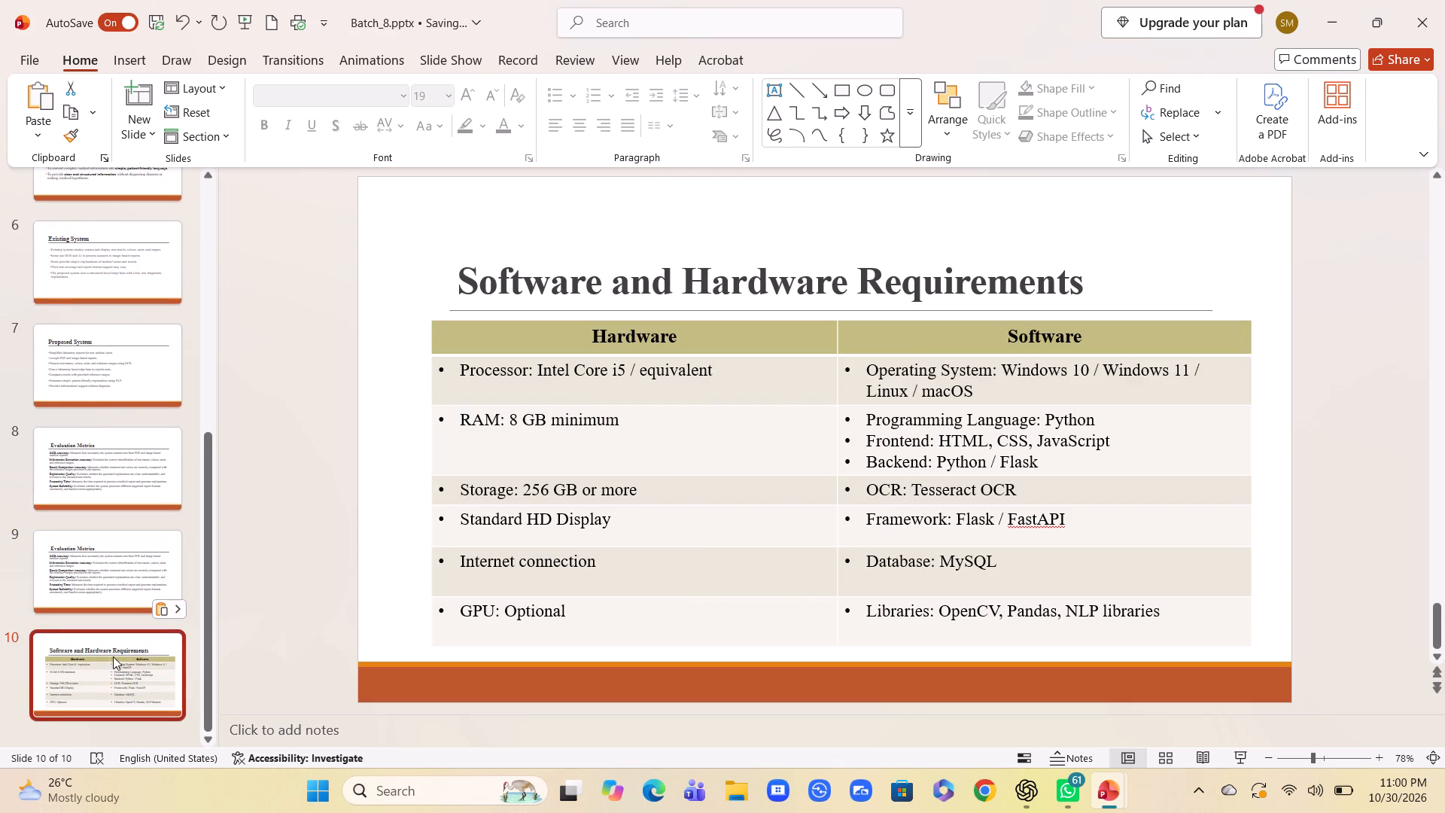
key("Delete")
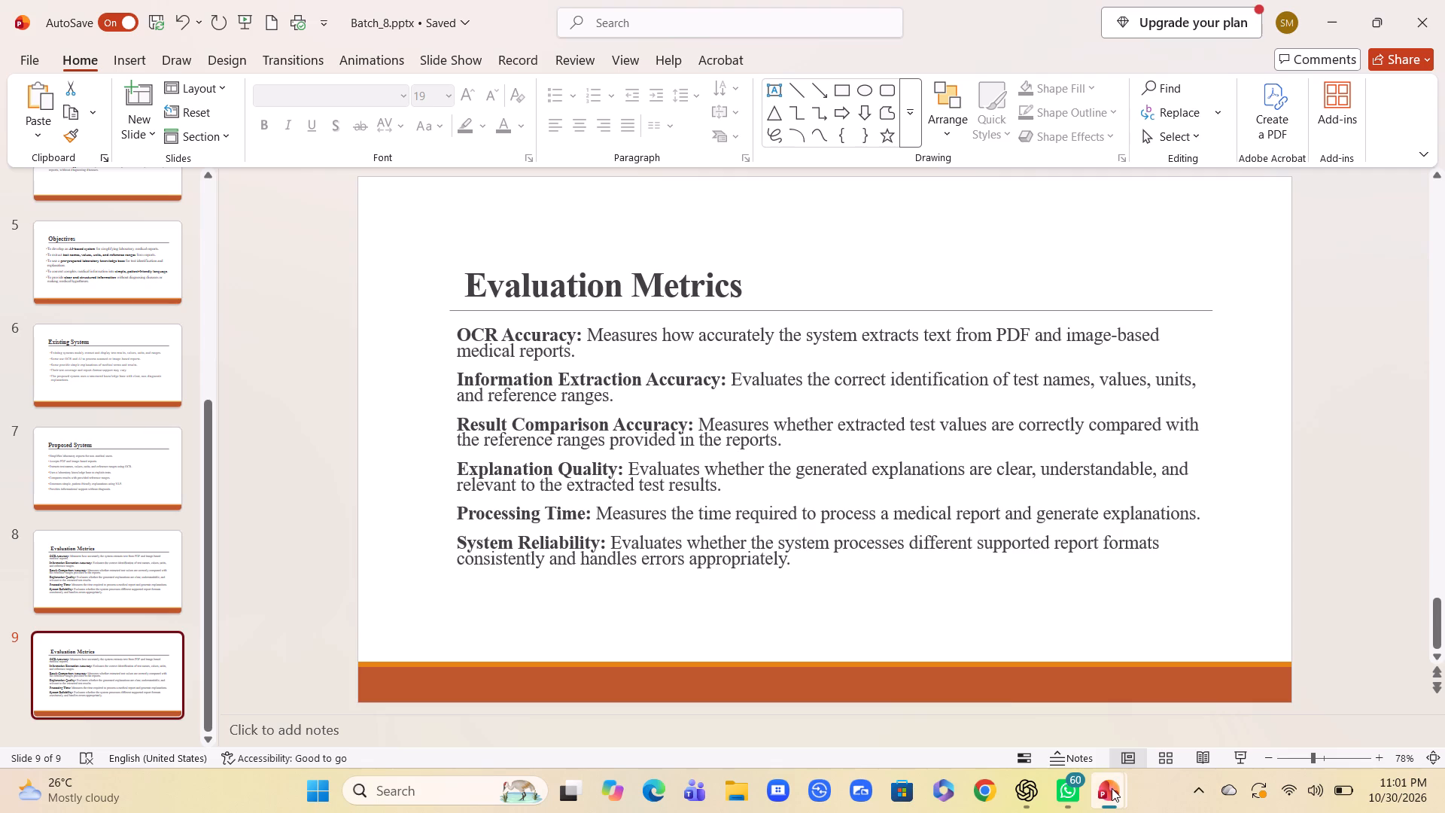
Switch to the BATCH 10-rev2 presentation and take a full-screen screenshot of its Datasets slide.
left_click(1093, 705)
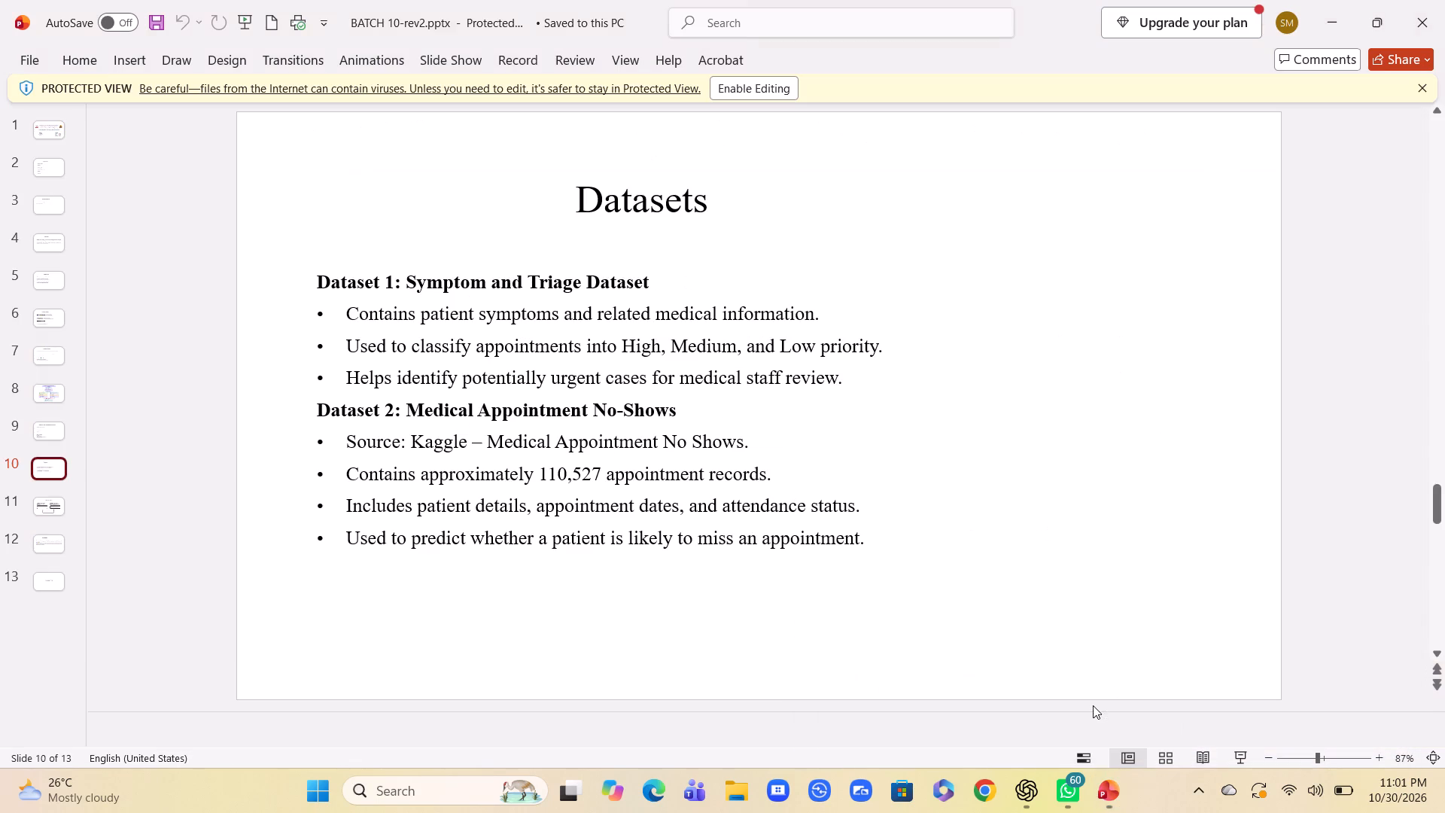
key("Print")
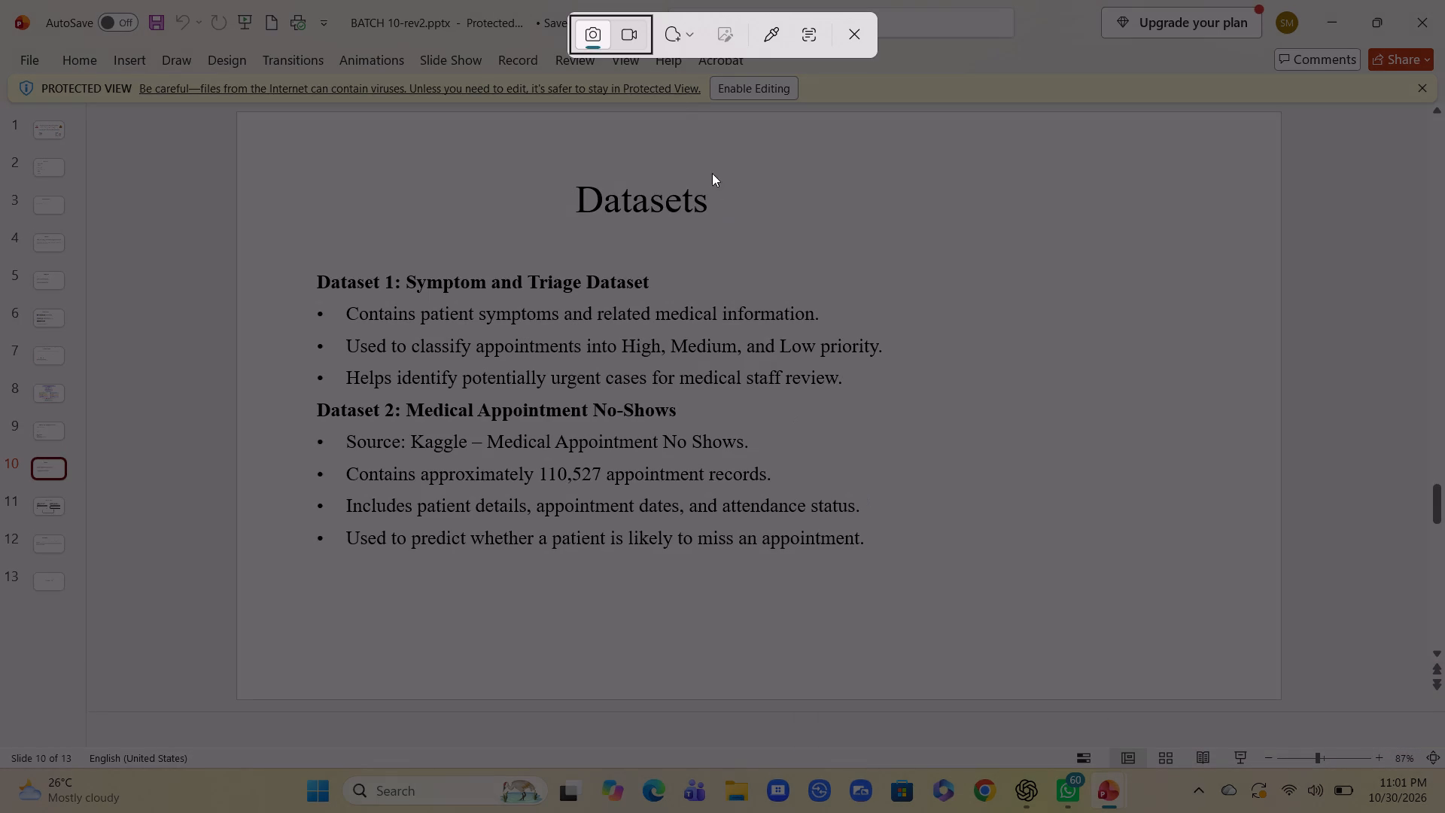
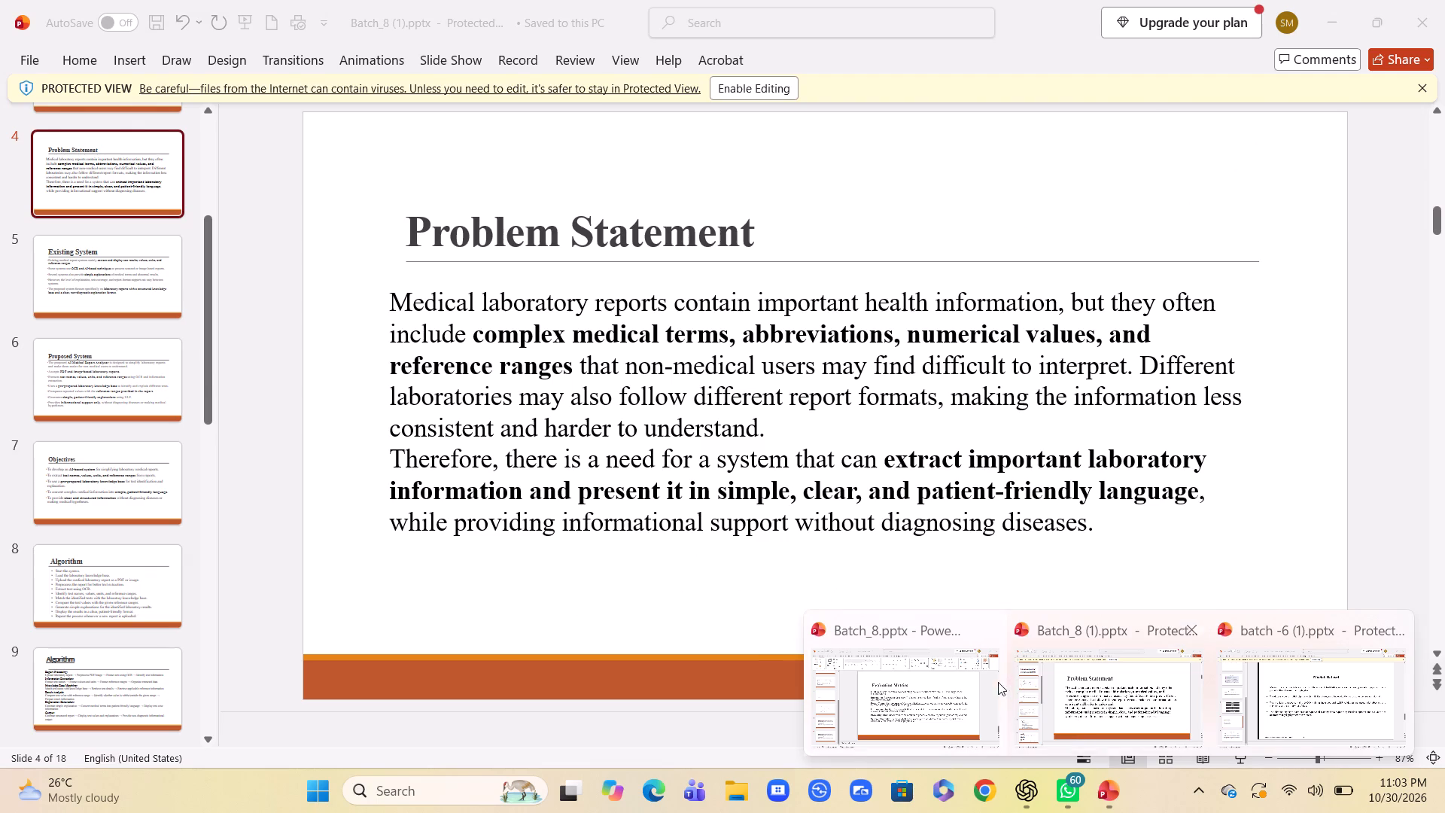
left_click(958, 681)
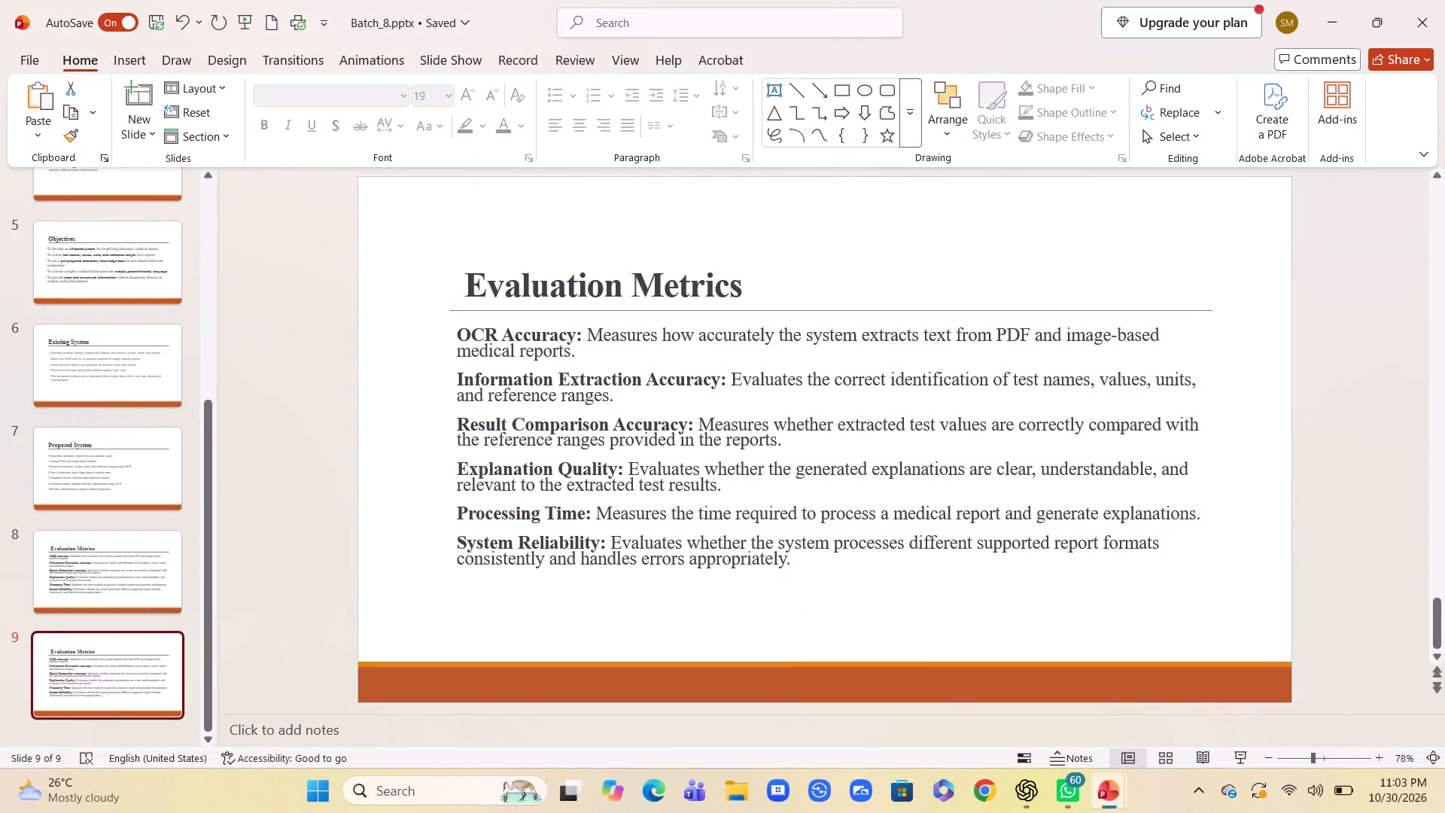
left_click(704, 476)
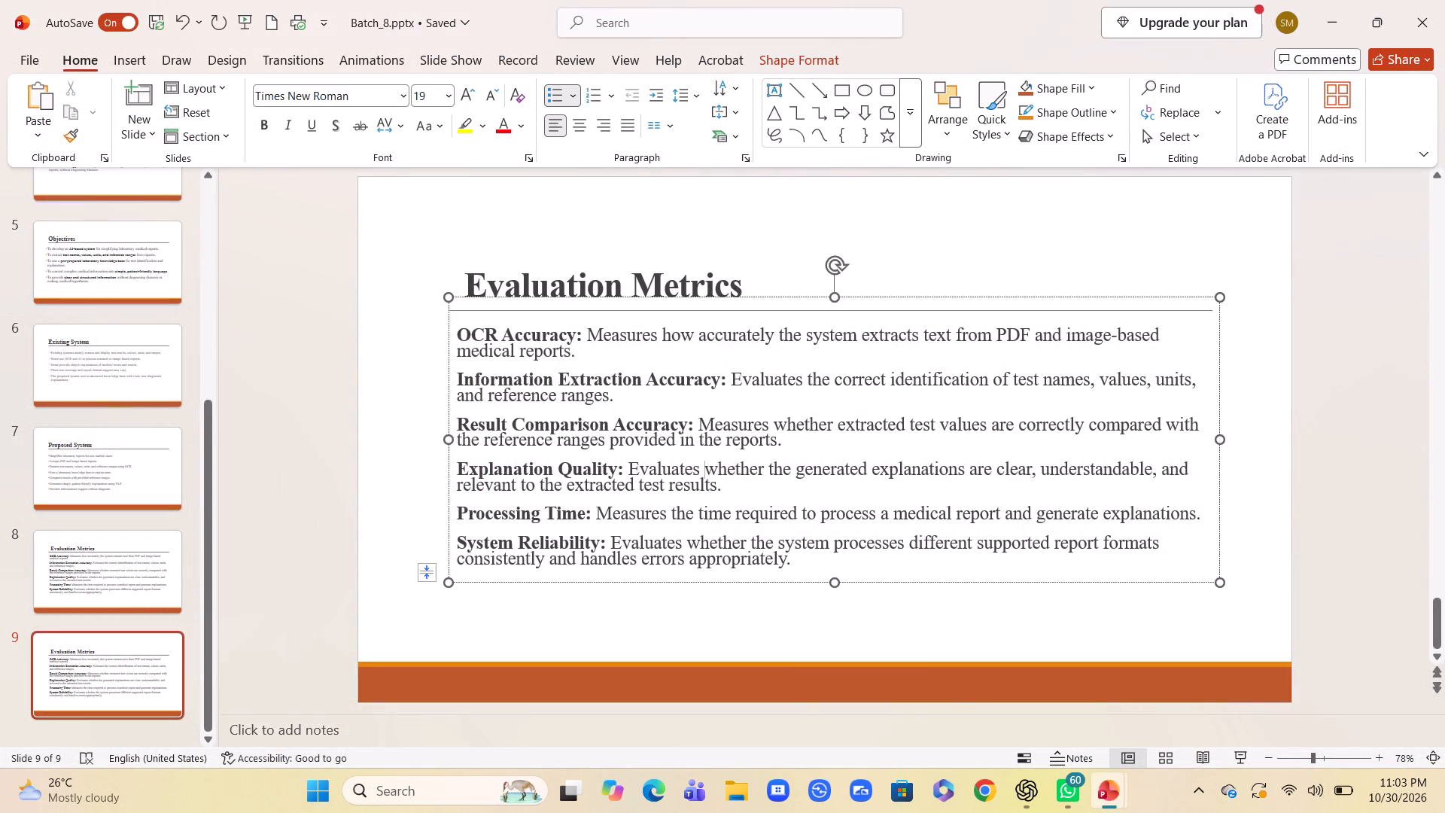
left_click_drag(804, 560, 491, 440)
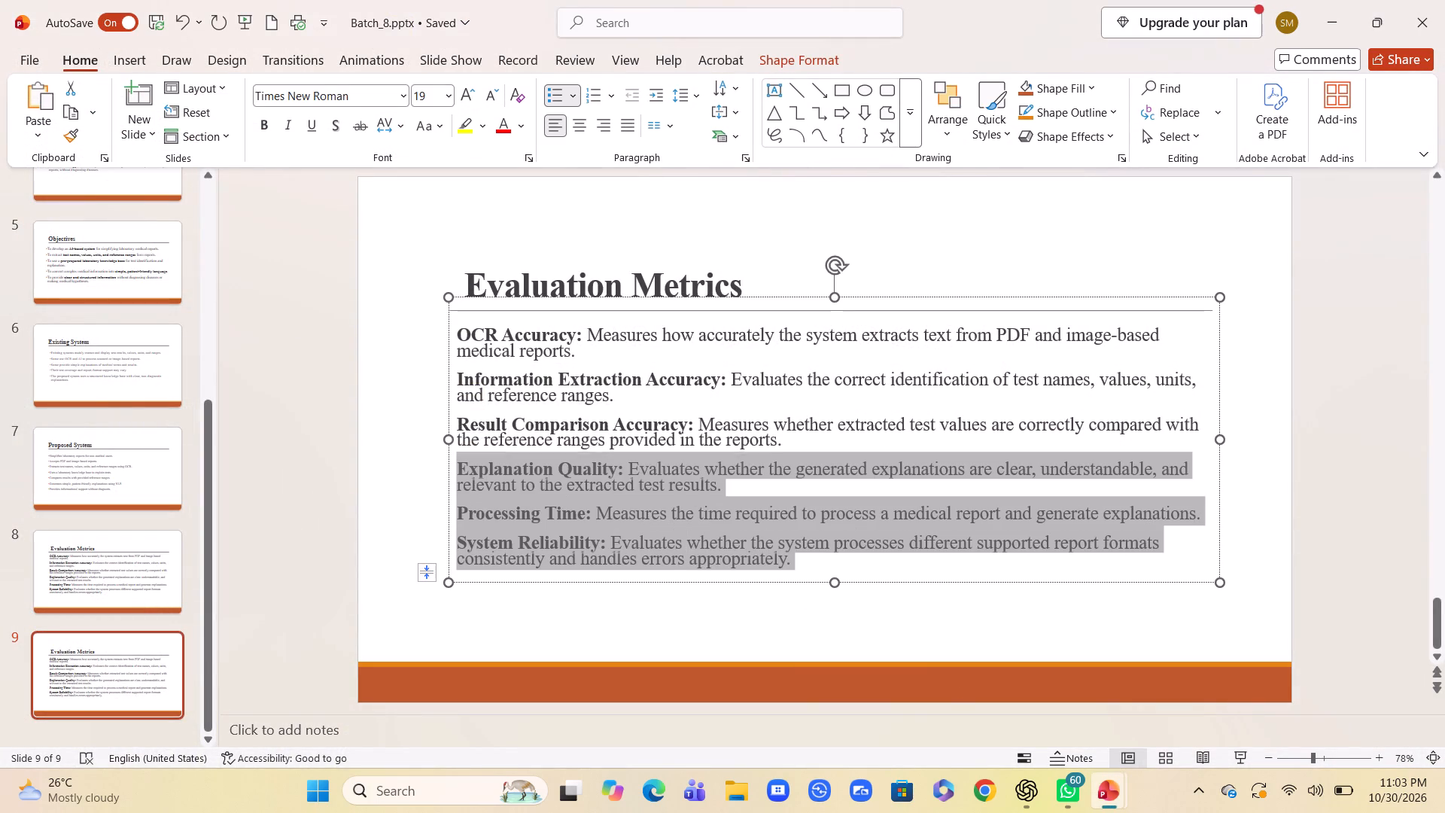
left_click_drag(491, 440, 464, 336)
key("BackSpace")
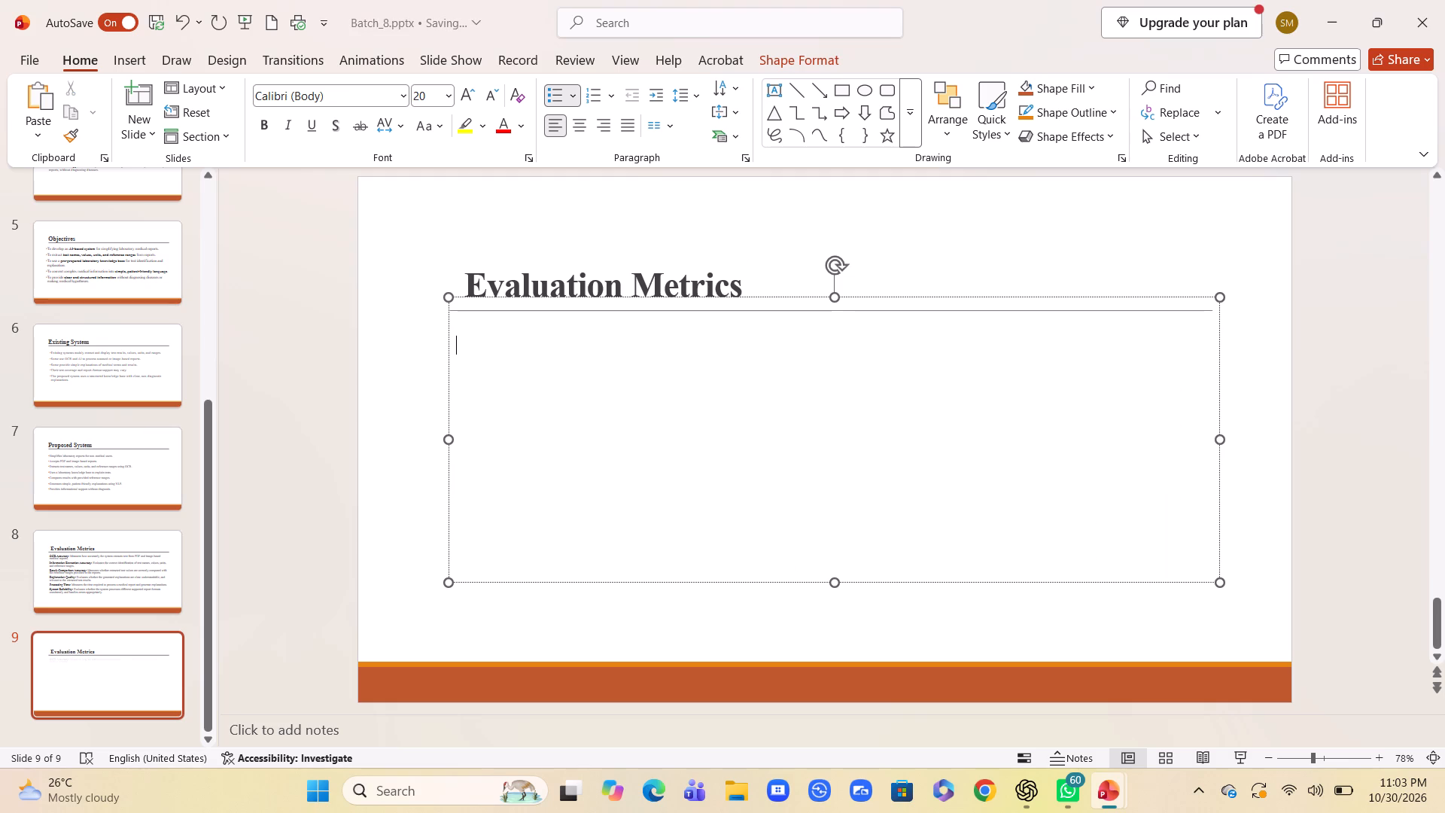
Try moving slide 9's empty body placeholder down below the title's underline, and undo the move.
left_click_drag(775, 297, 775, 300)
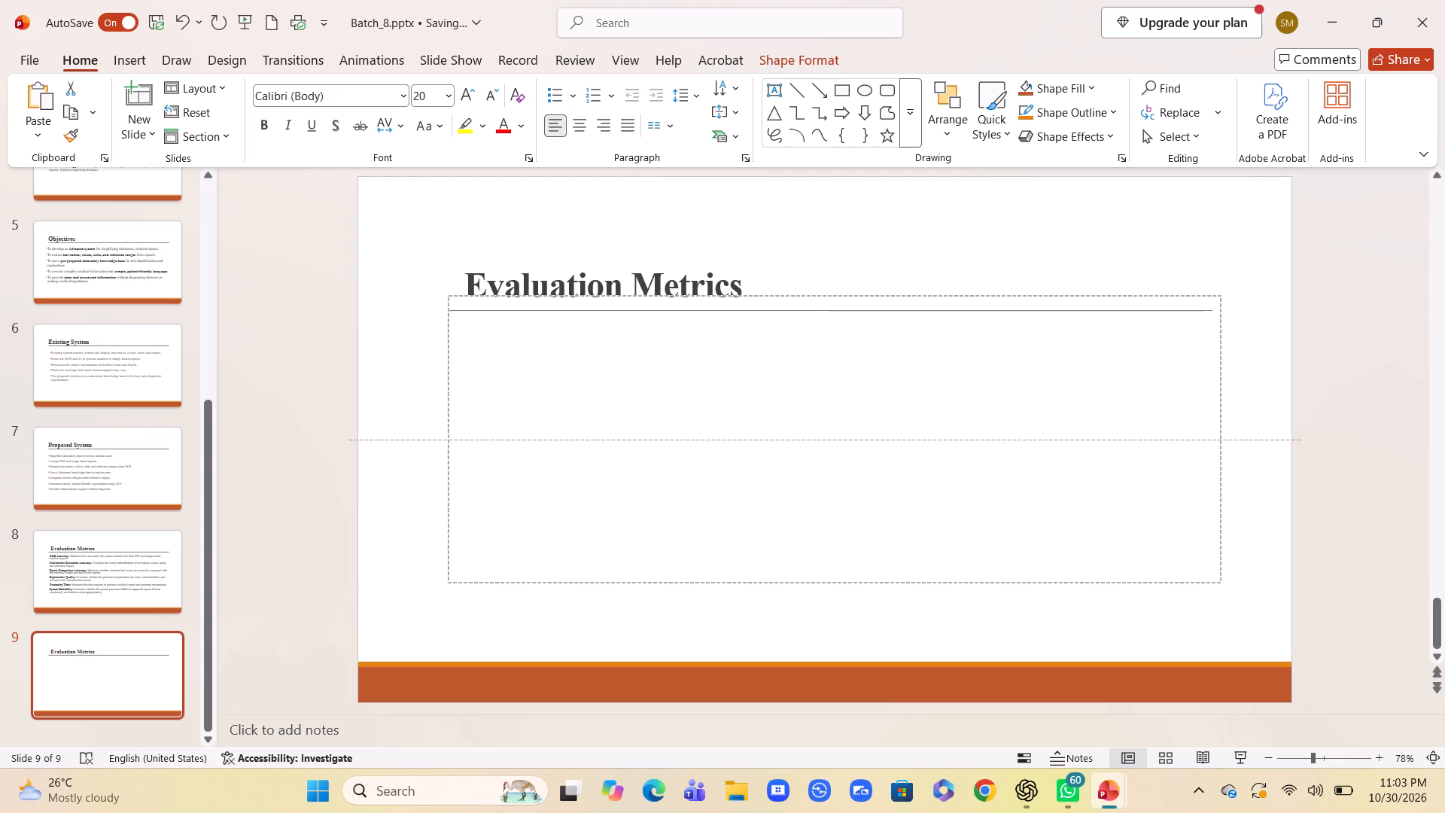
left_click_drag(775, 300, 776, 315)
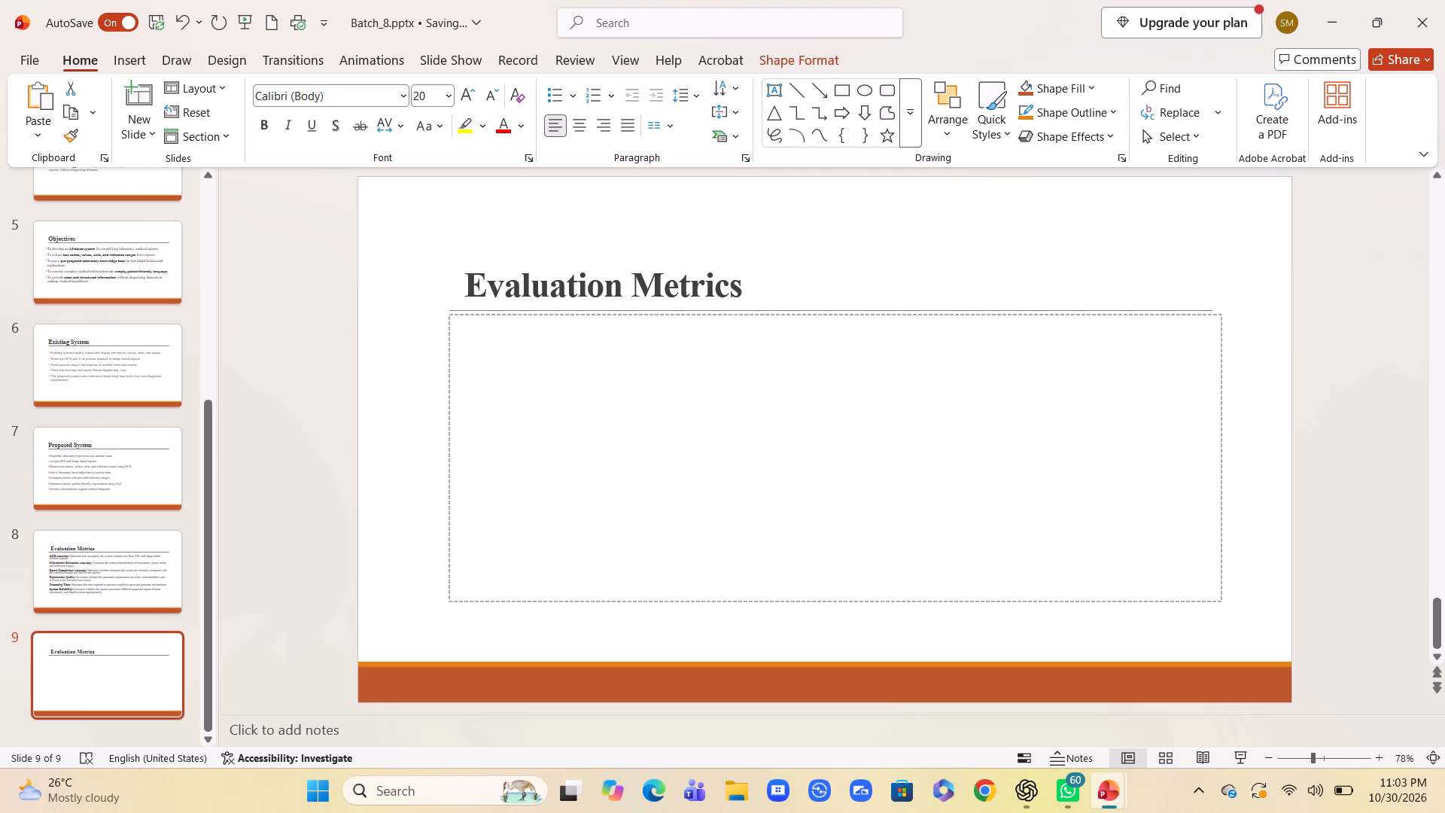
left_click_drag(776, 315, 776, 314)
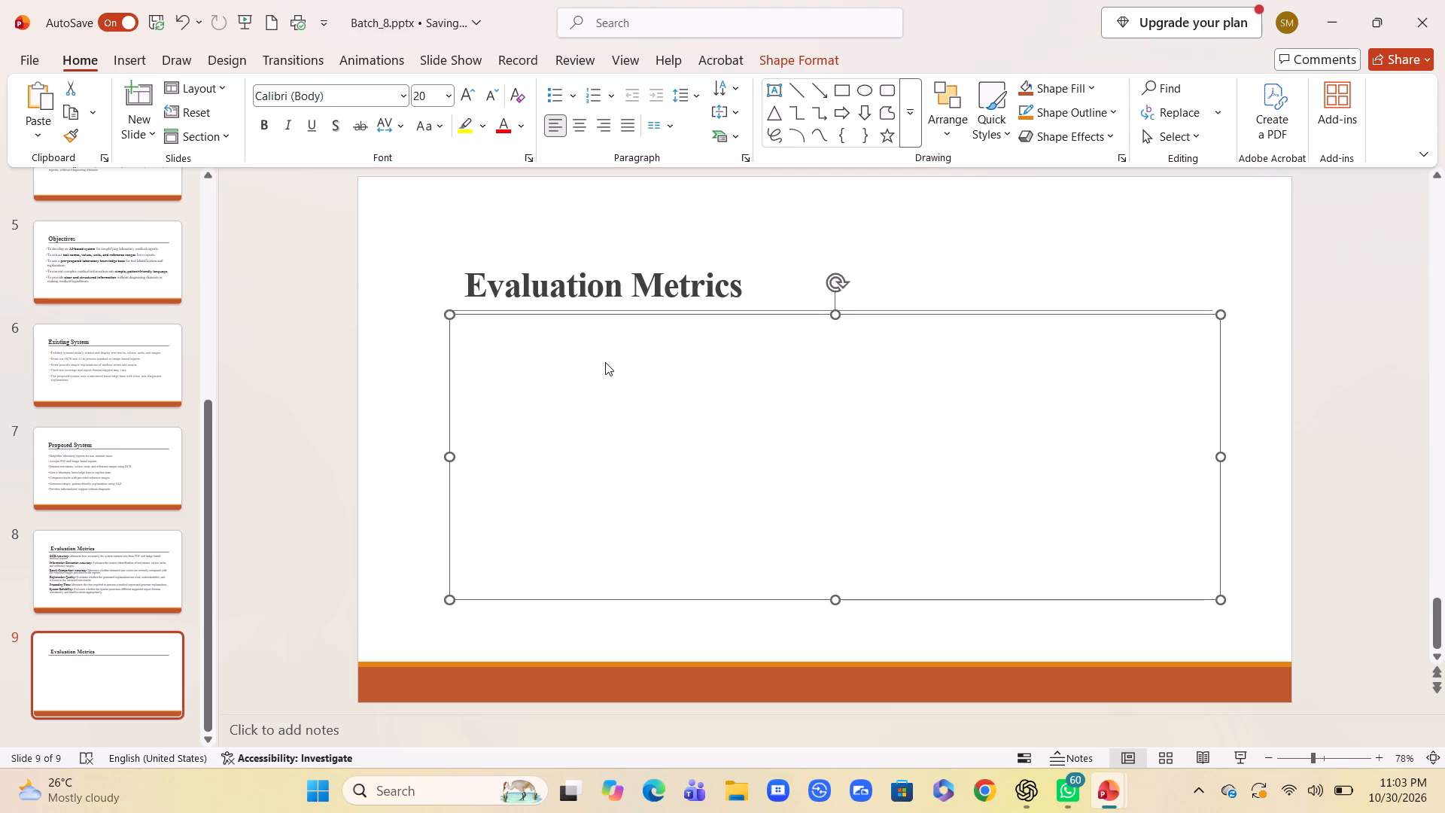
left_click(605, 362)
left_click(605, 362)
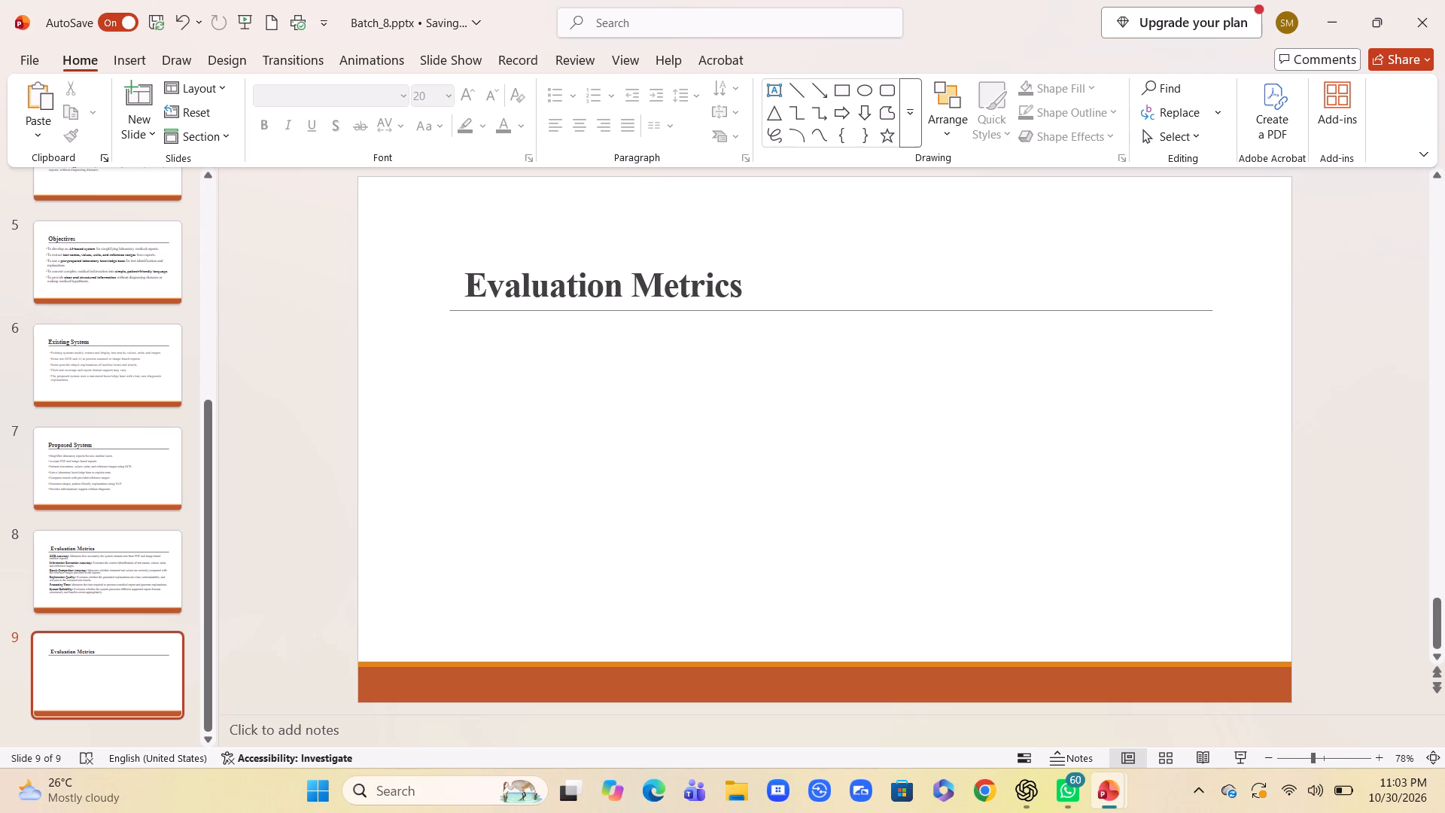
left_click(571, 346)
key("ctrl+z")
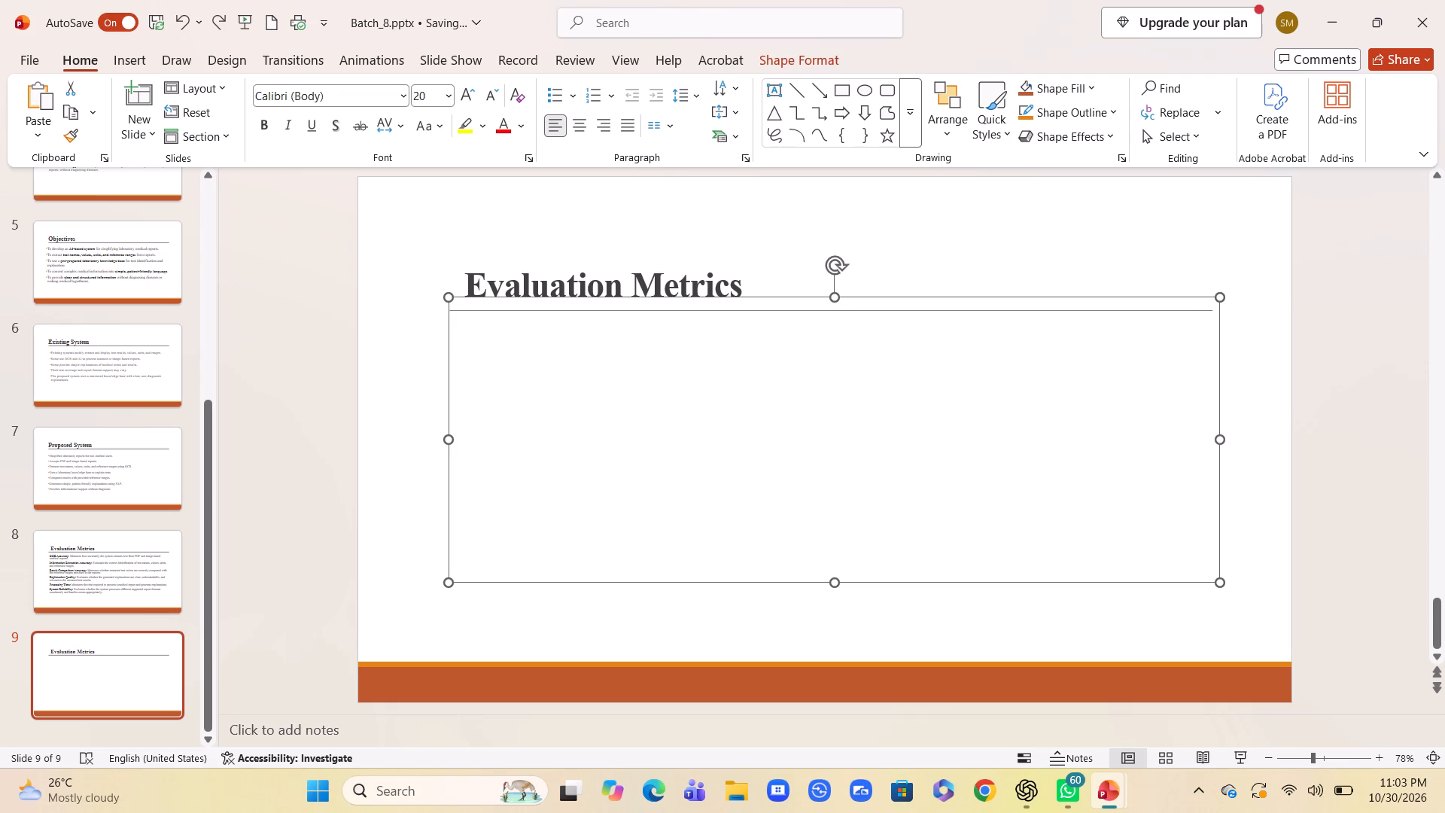
Move slide 9's empty body placeholder down to the title's underline and paste the copied Datasets text into it.
left_click_drag(687, 297, 687, 312)
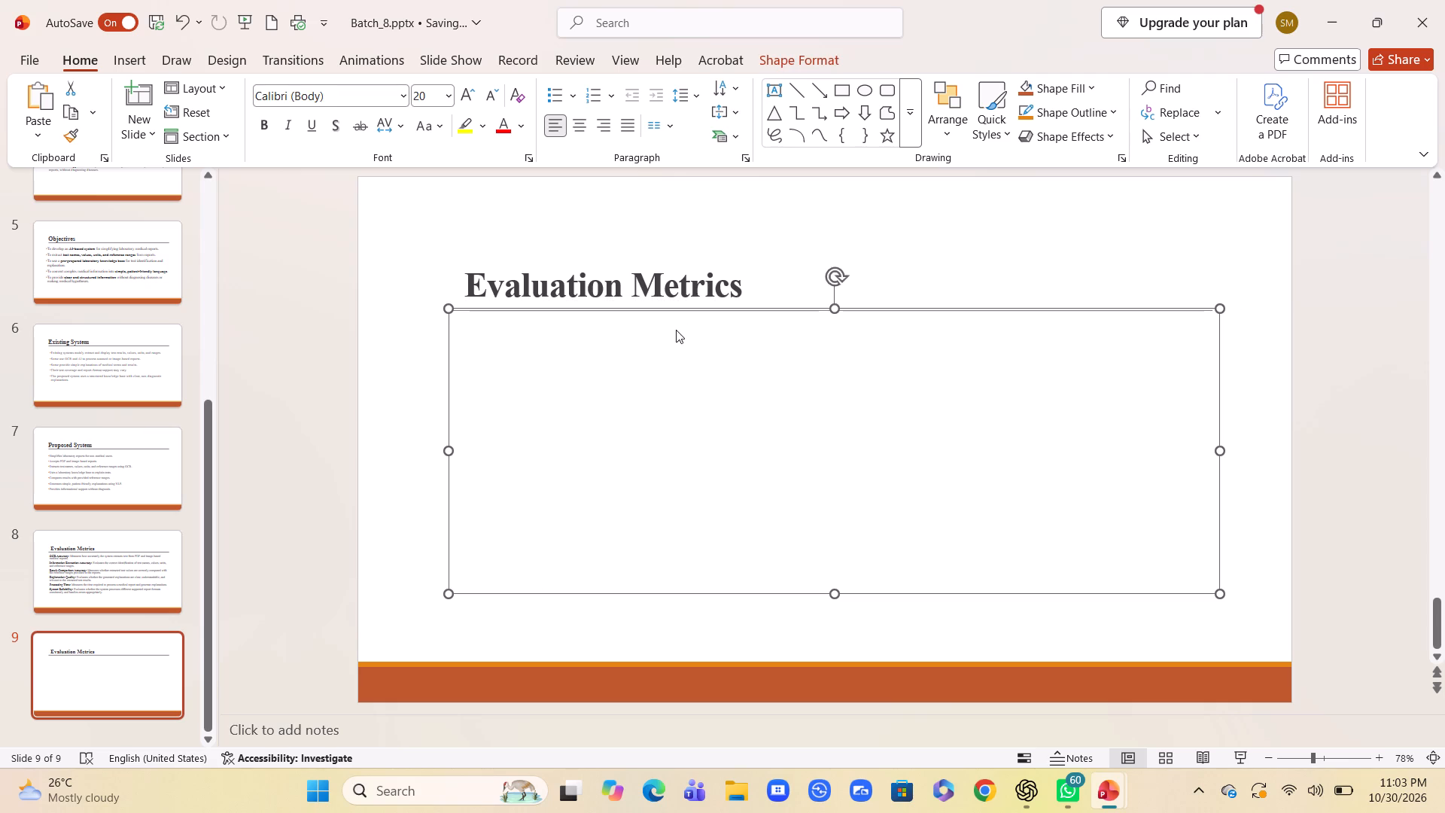
key("ctrl+v")
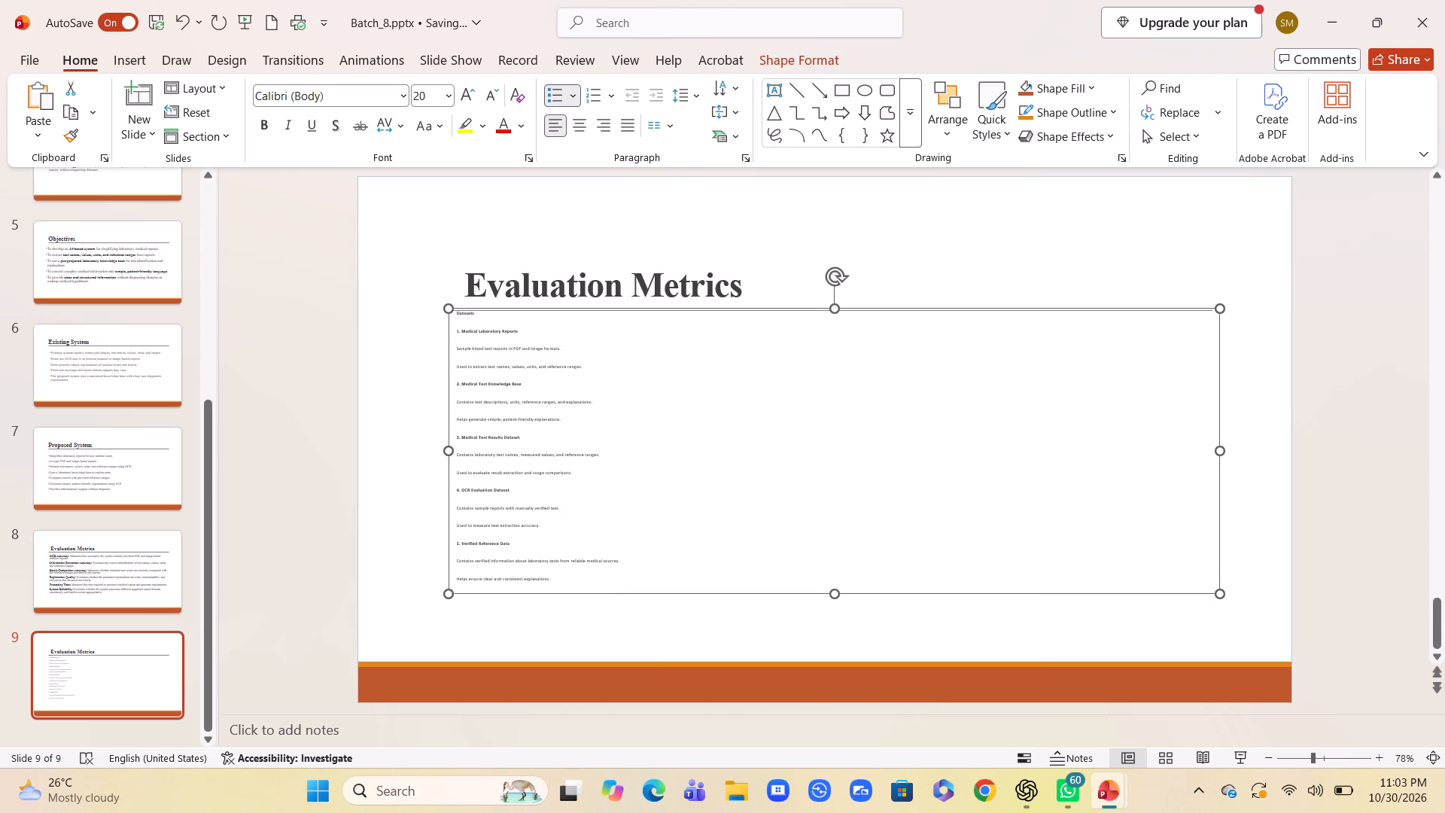
Delete the "Datasets" heading and its leftover blank line so the body starts with "1. Medical Laboratory Reports".
left_click_drag(484, 321, 461, 316)
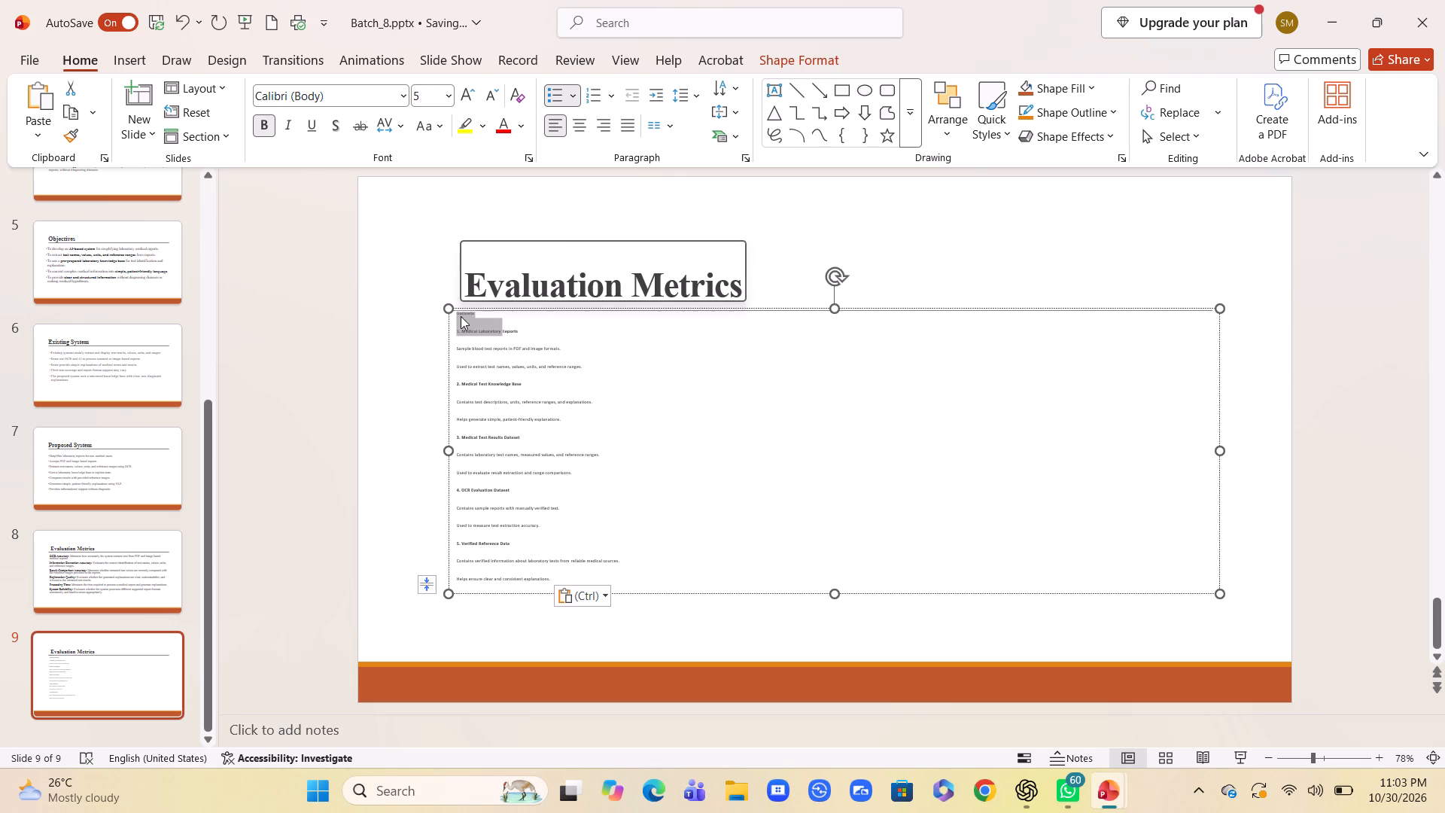
left_click(500, 319)
left_click(496, 319)
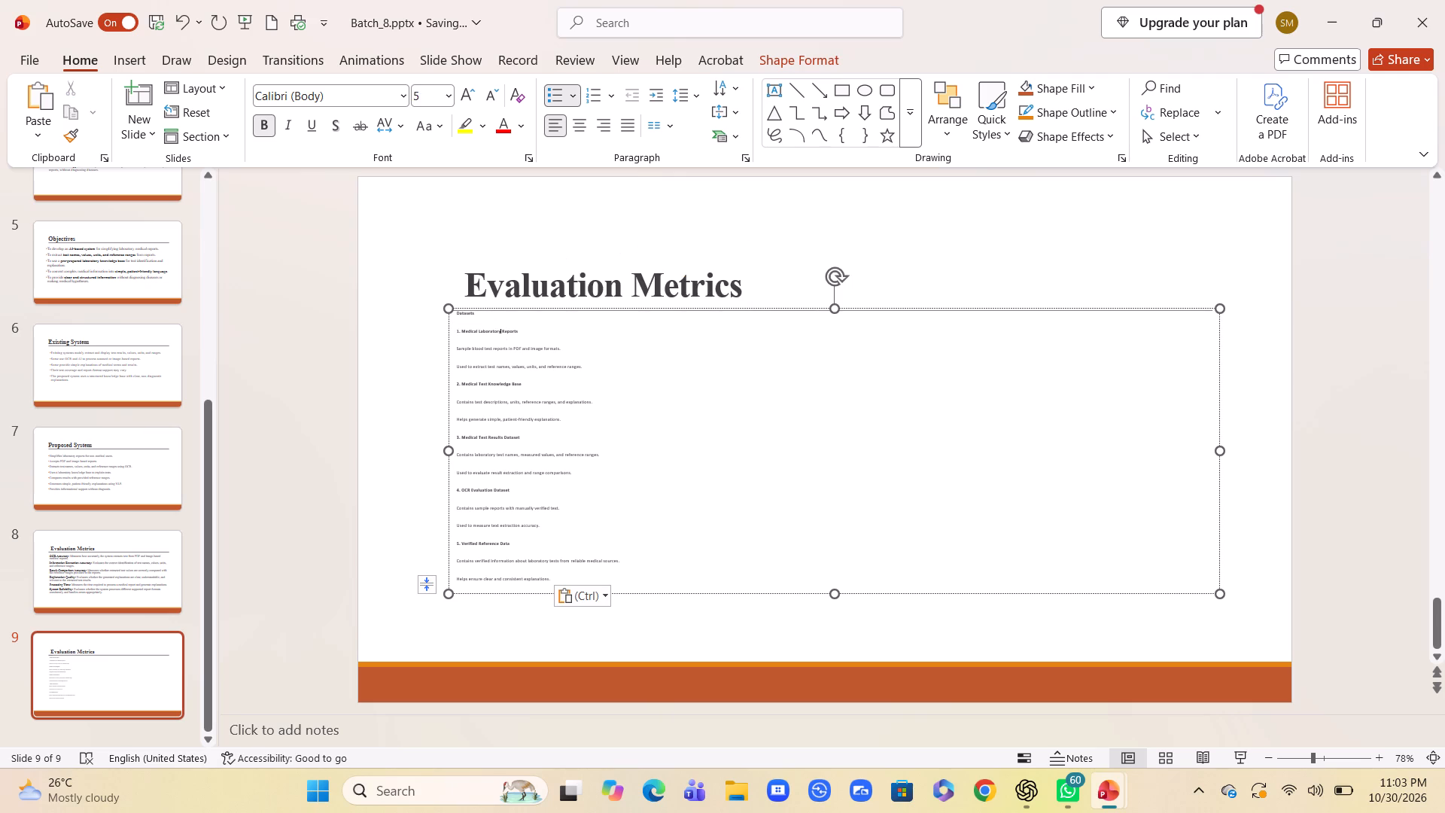
left_click(496, 319)
left_click(519, 320)
key("Up")
key("BackSpace")
key("BackSpace")
key("BackSpace")
key("BackSpace")
key("BackSpace")
key("BackSpace")
key("BackSpace")
key("BackSpace")
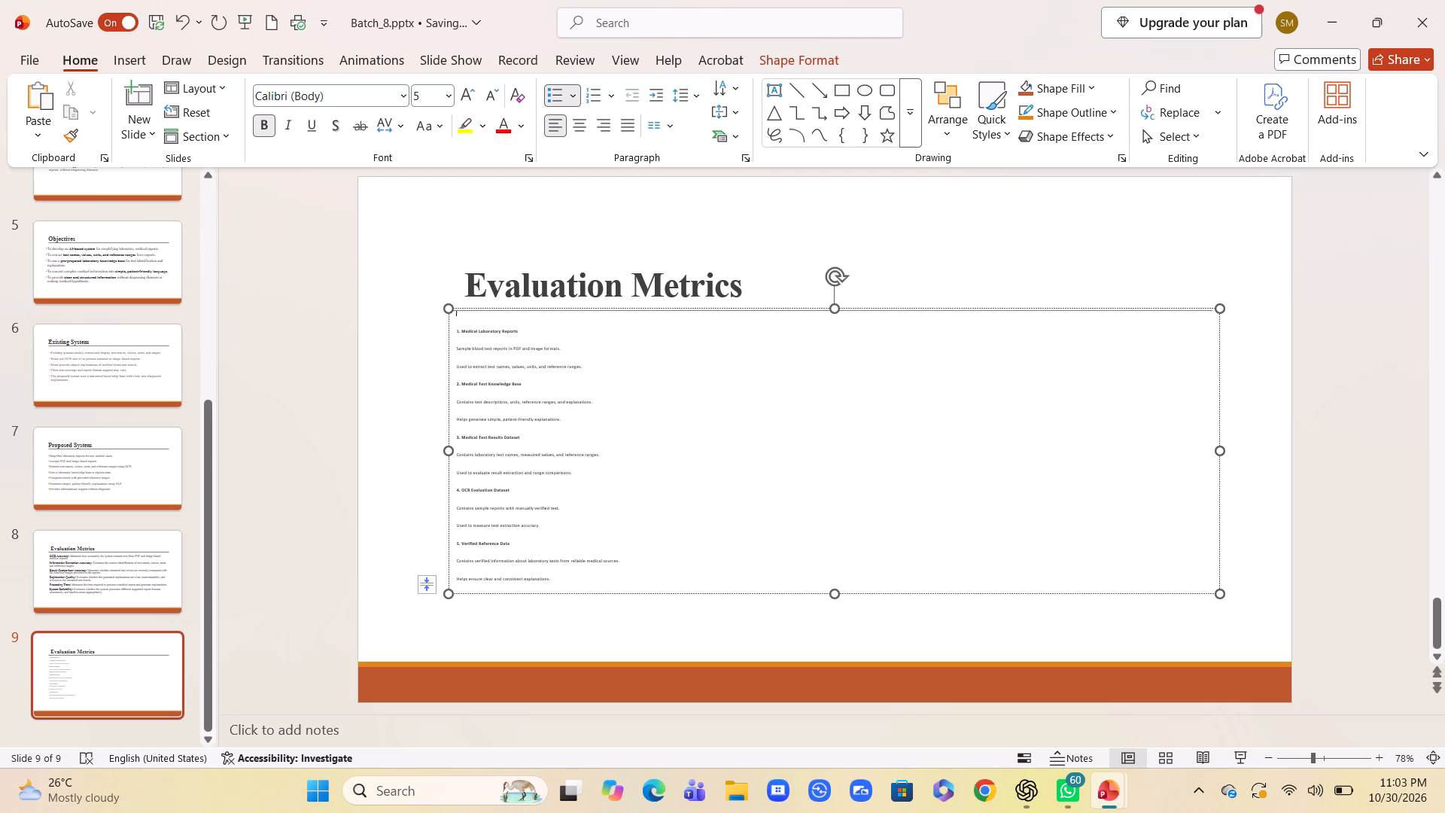
left_click(457, 333)
key("BackSpace")
key("BackSpace")
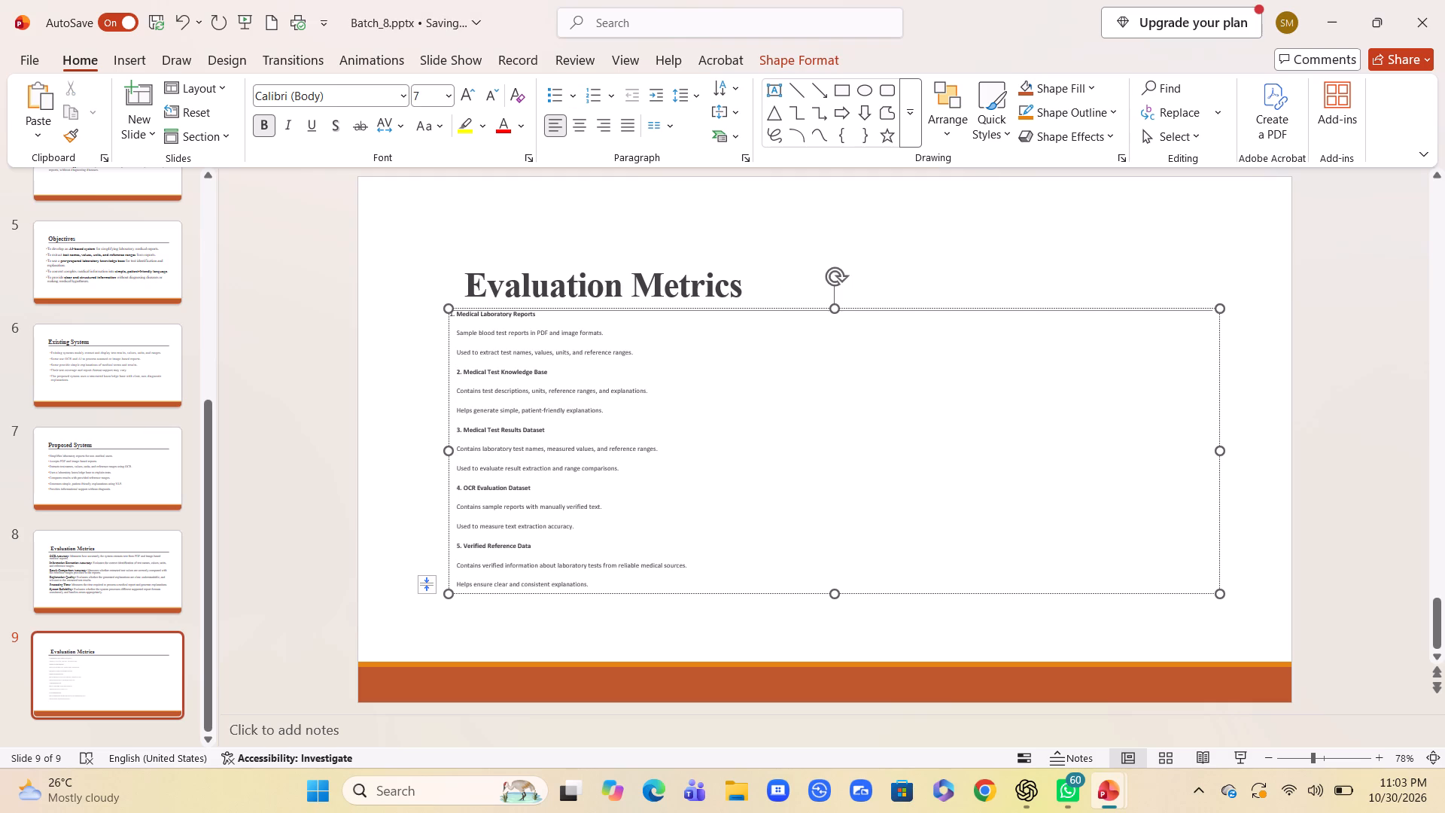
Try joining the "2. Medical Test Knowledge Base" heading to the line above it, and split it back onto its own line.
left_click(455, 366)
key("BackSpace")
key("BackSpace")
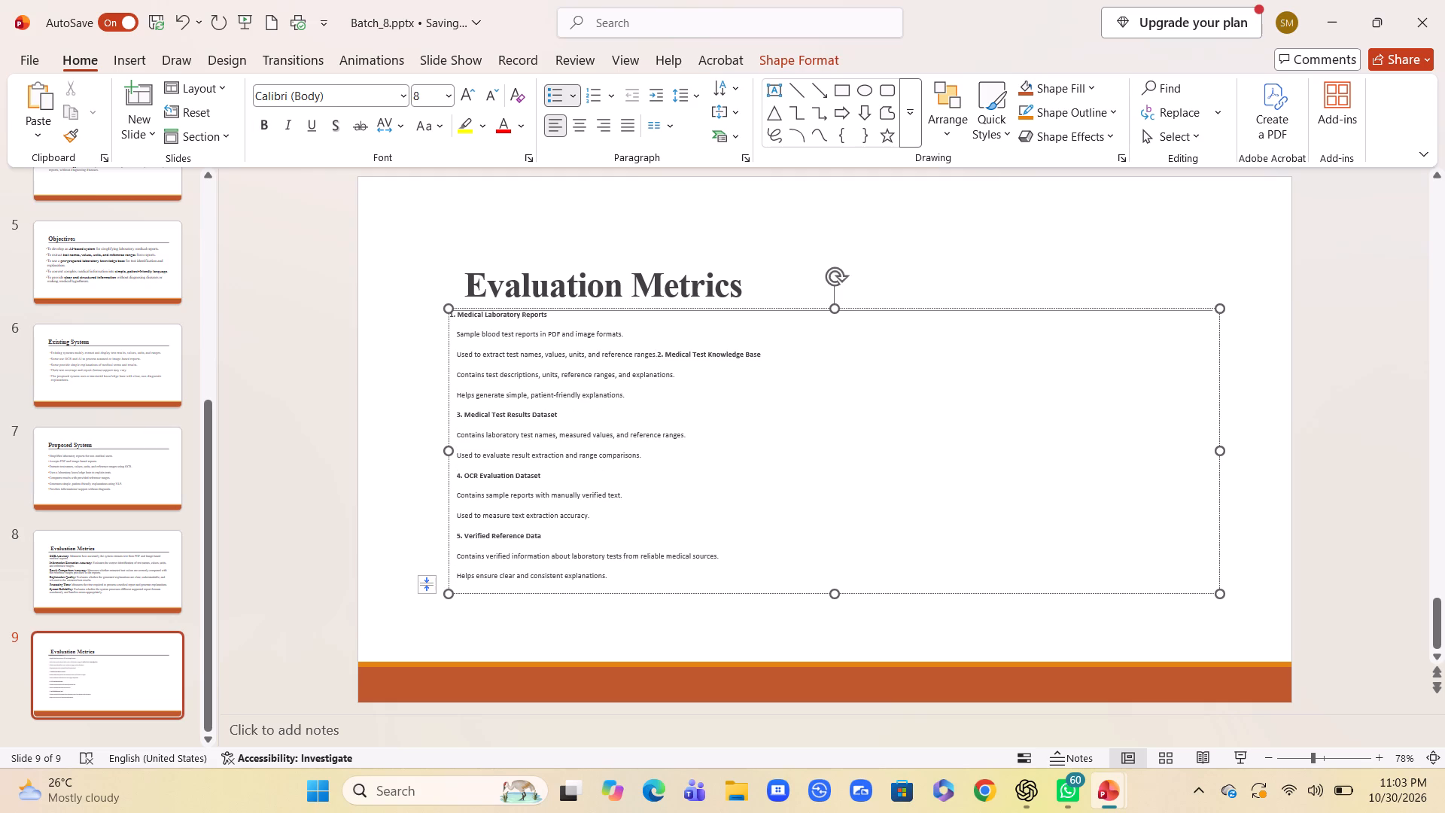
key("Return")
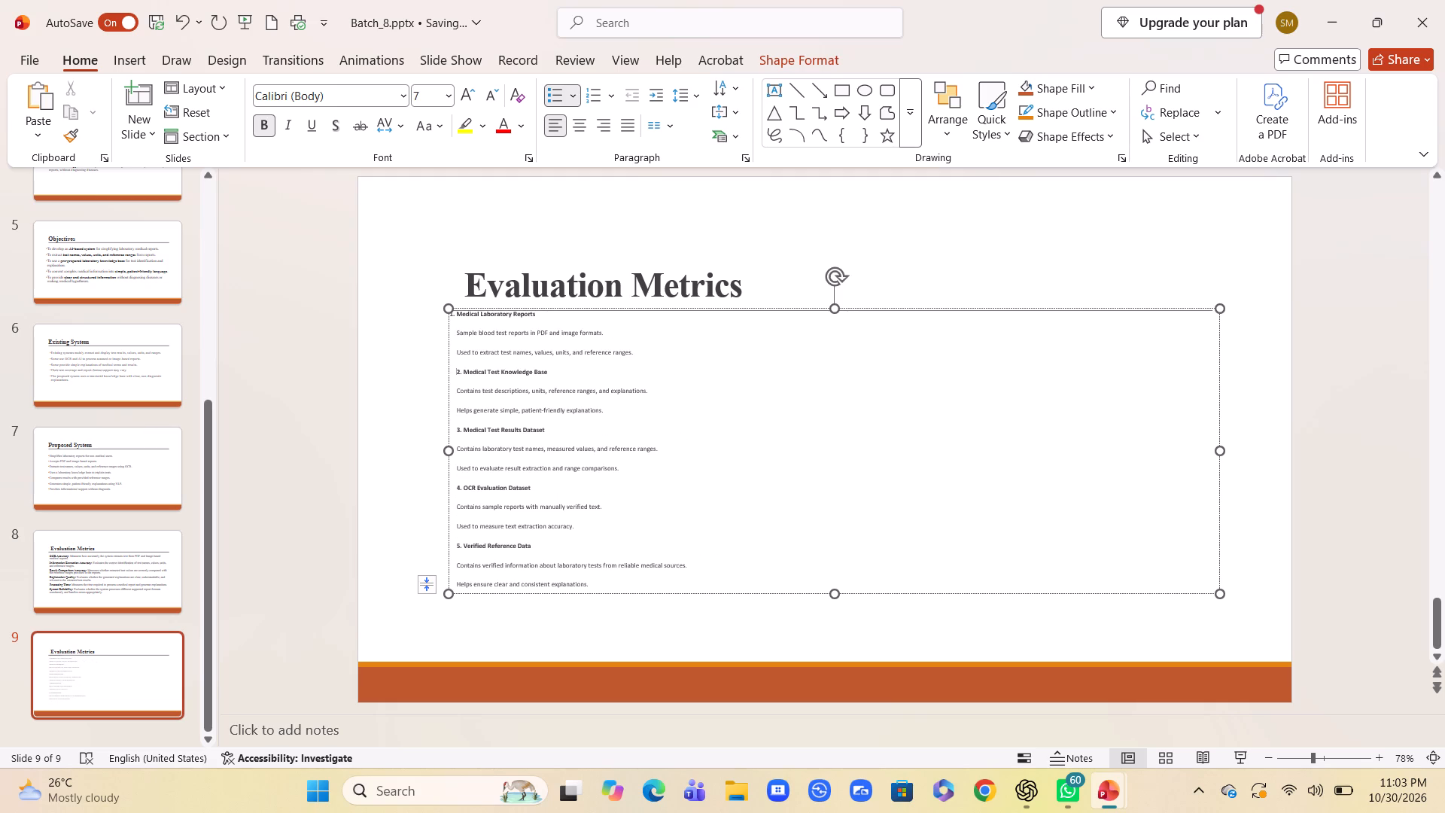
Extend slide 9's body text box downward to the orange band at the bottom of the slide, keeping its width.
left_click_drag(833, 591, 833, 657)
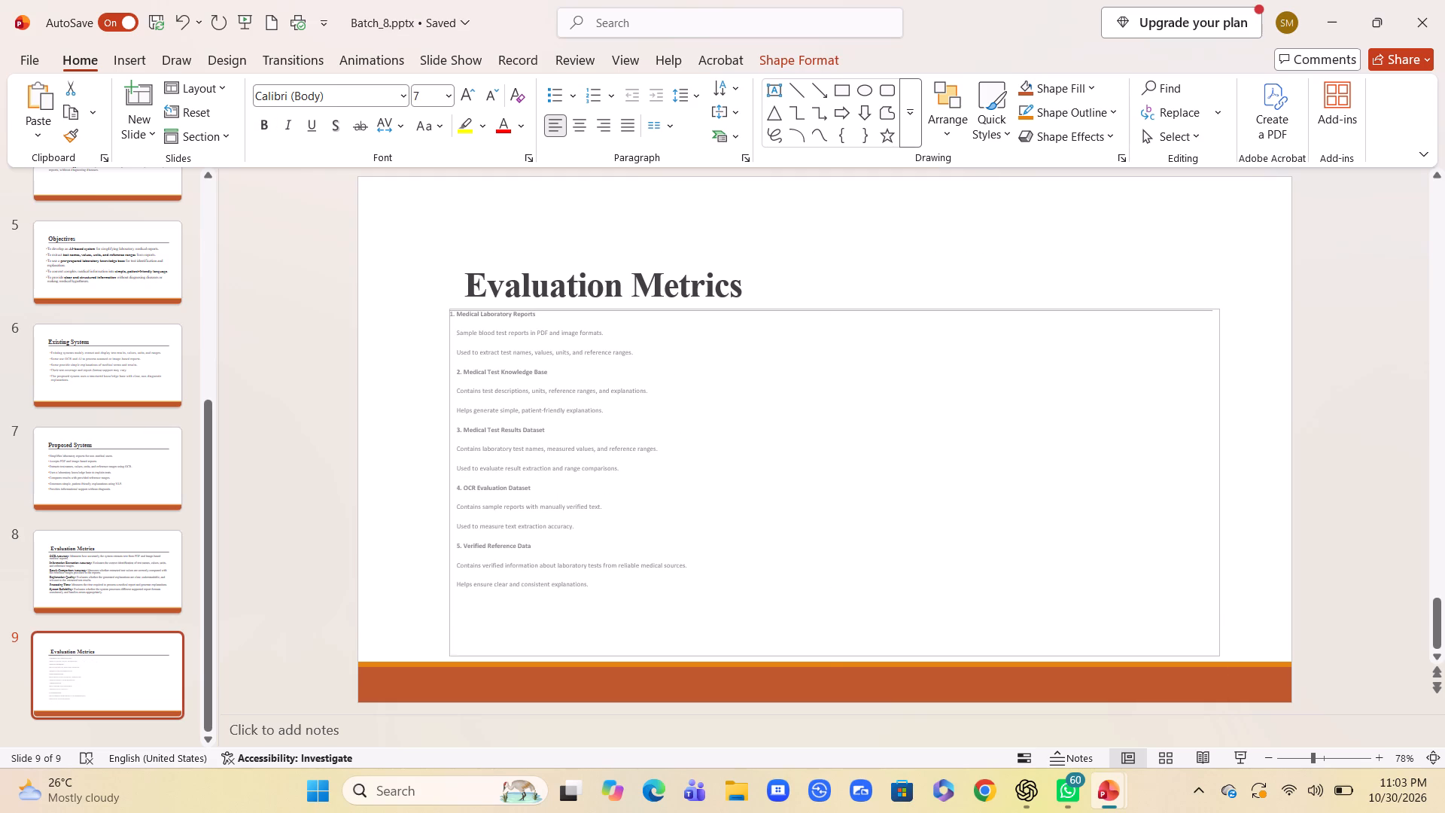
left_click_drag(833, 657, 833, 662)
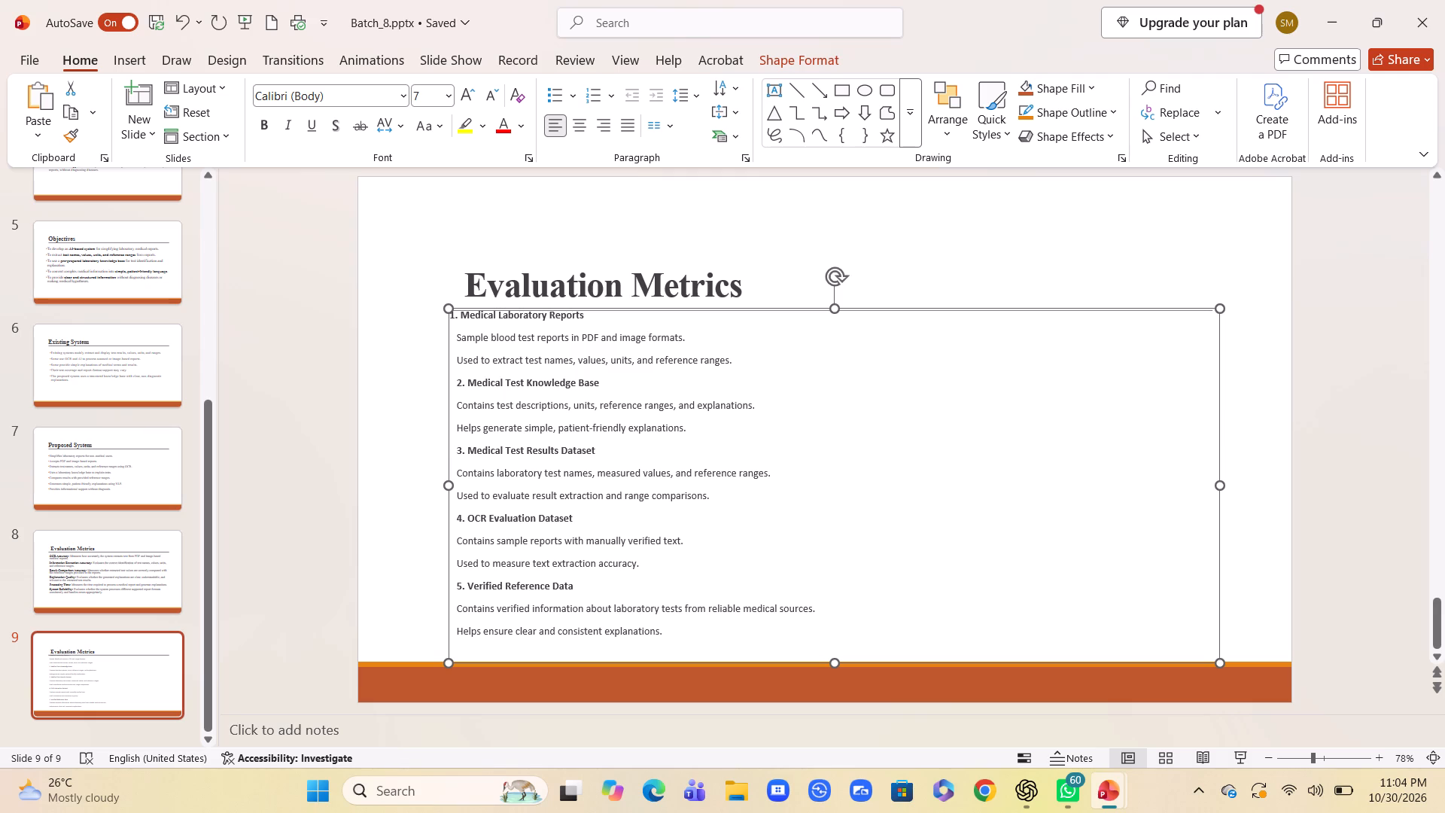
left_click_drag(448, 487, 412, 487)
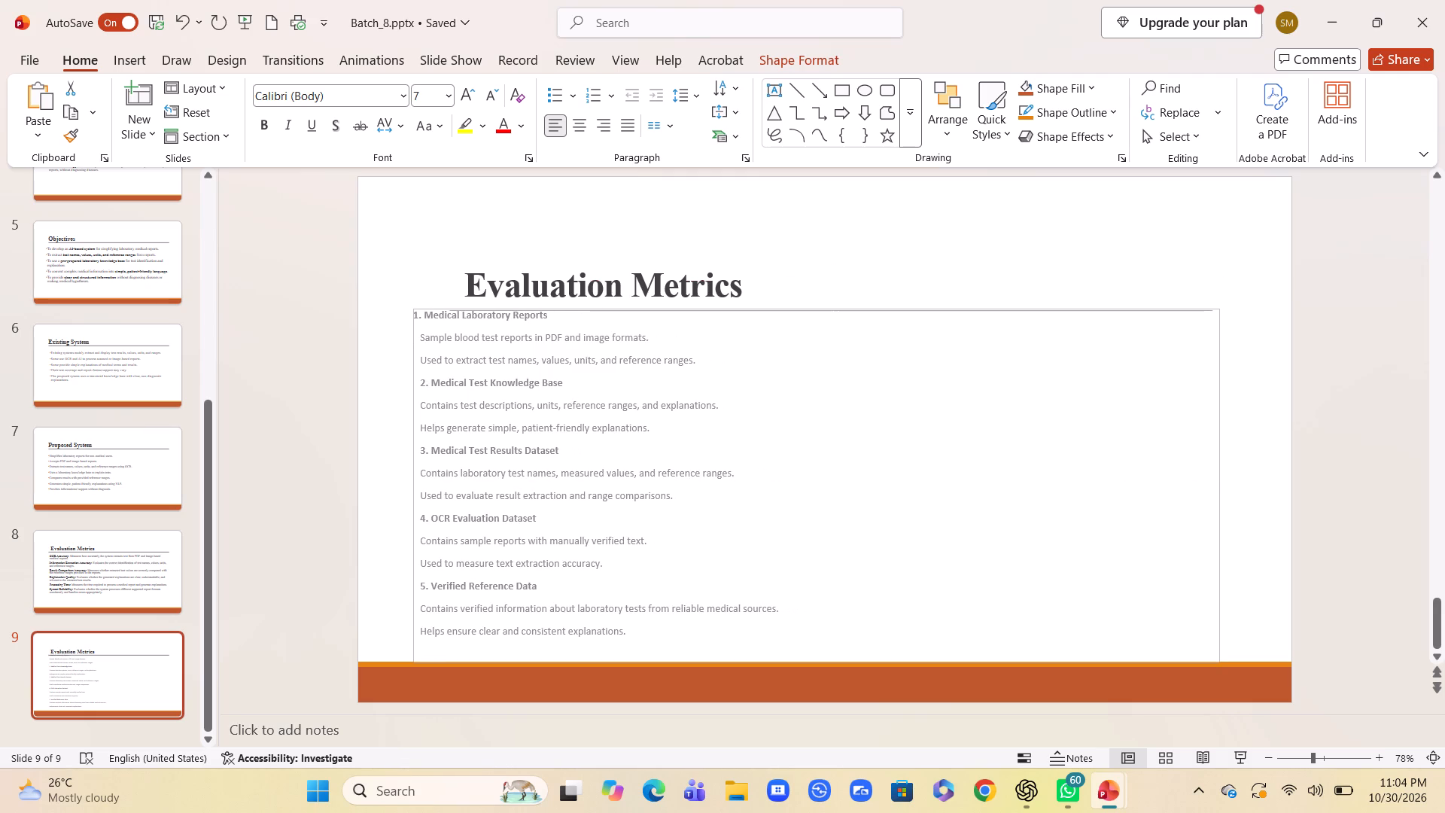
left_click_drag(412, 487, 446, 498)
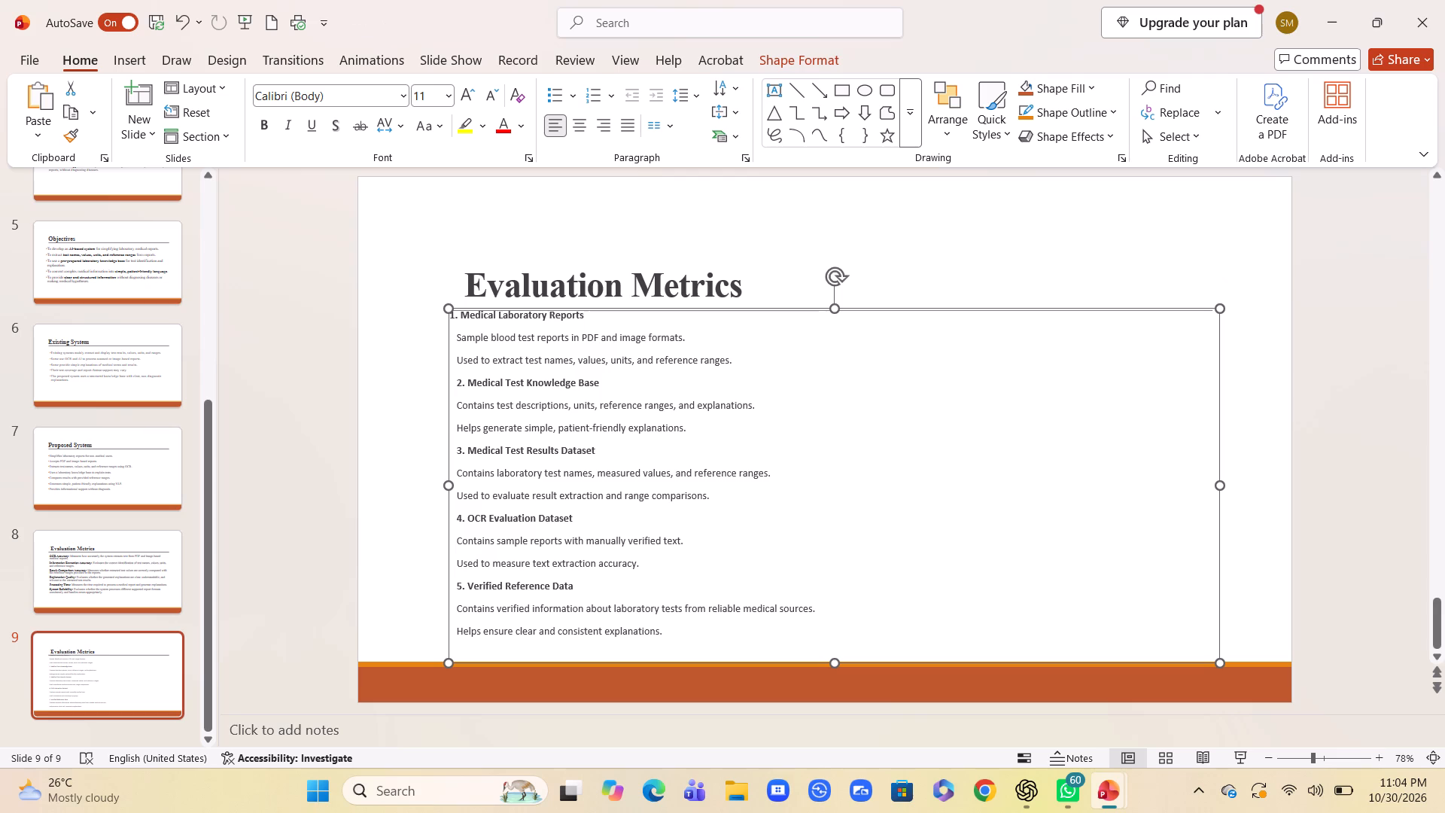
Copy the "2. Medical Test Knowledge Base" heading together with its two description lines.
left_click_drag(690, 433, 453, 388)
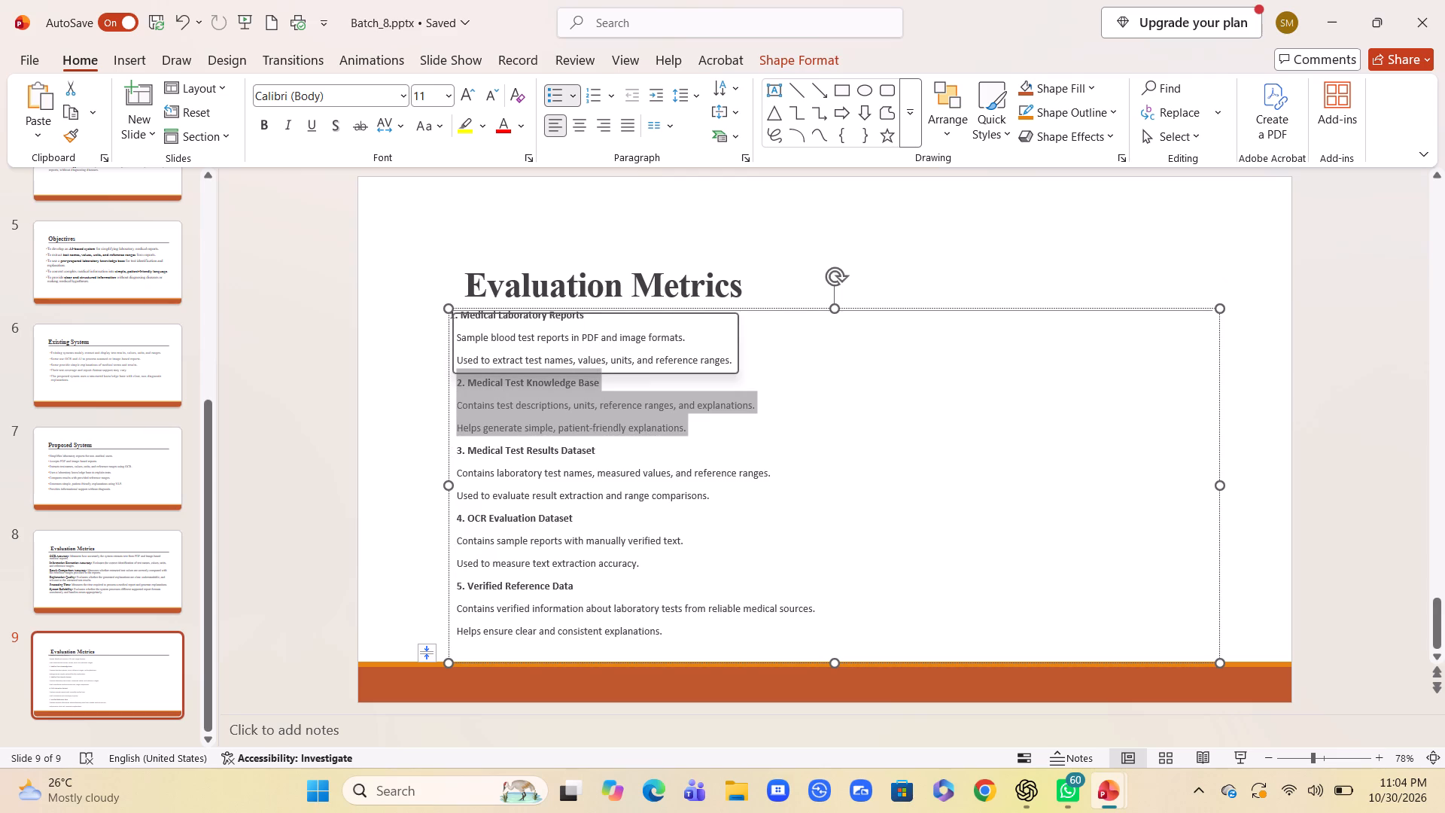
key("ctrl+c")
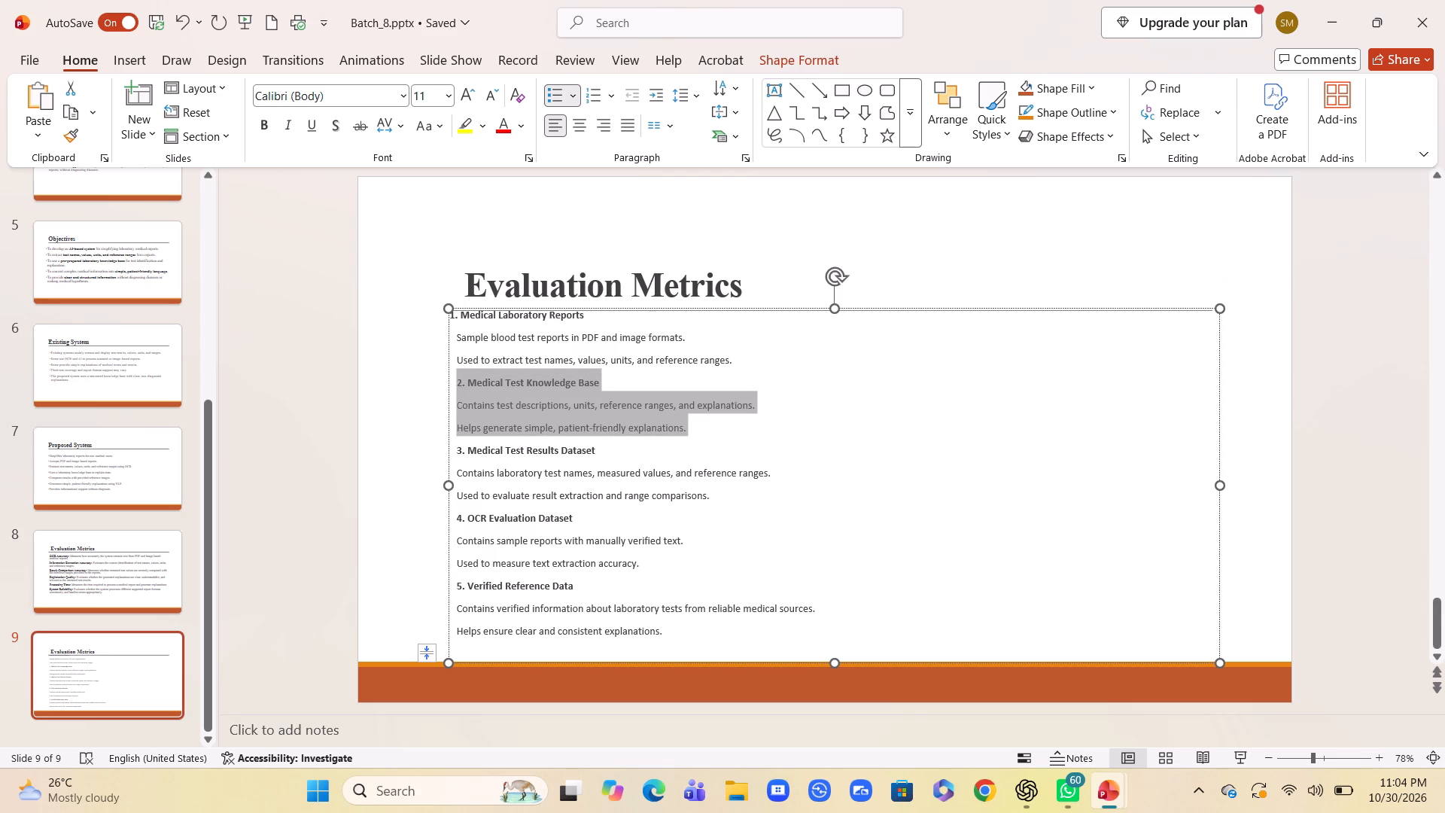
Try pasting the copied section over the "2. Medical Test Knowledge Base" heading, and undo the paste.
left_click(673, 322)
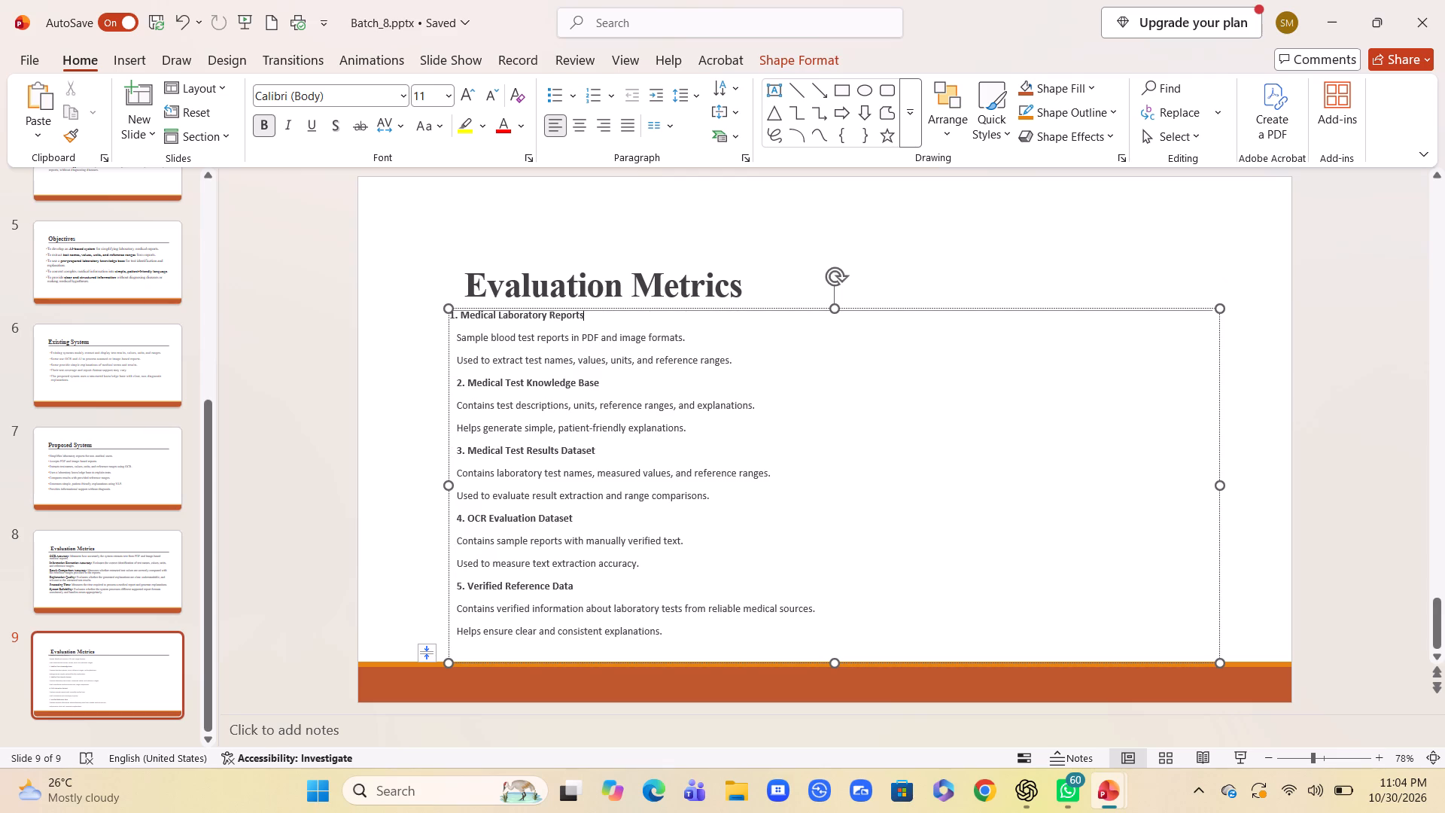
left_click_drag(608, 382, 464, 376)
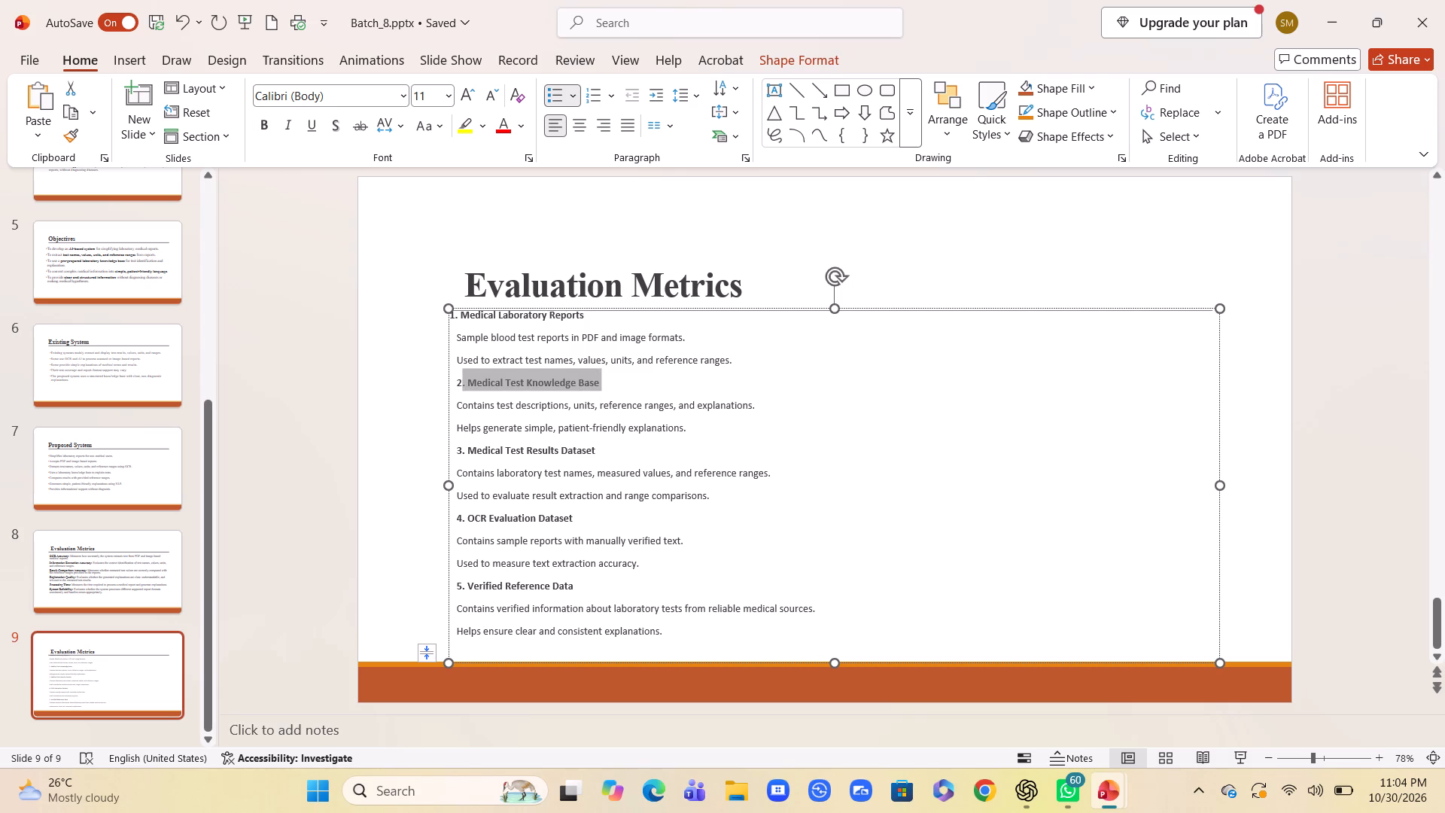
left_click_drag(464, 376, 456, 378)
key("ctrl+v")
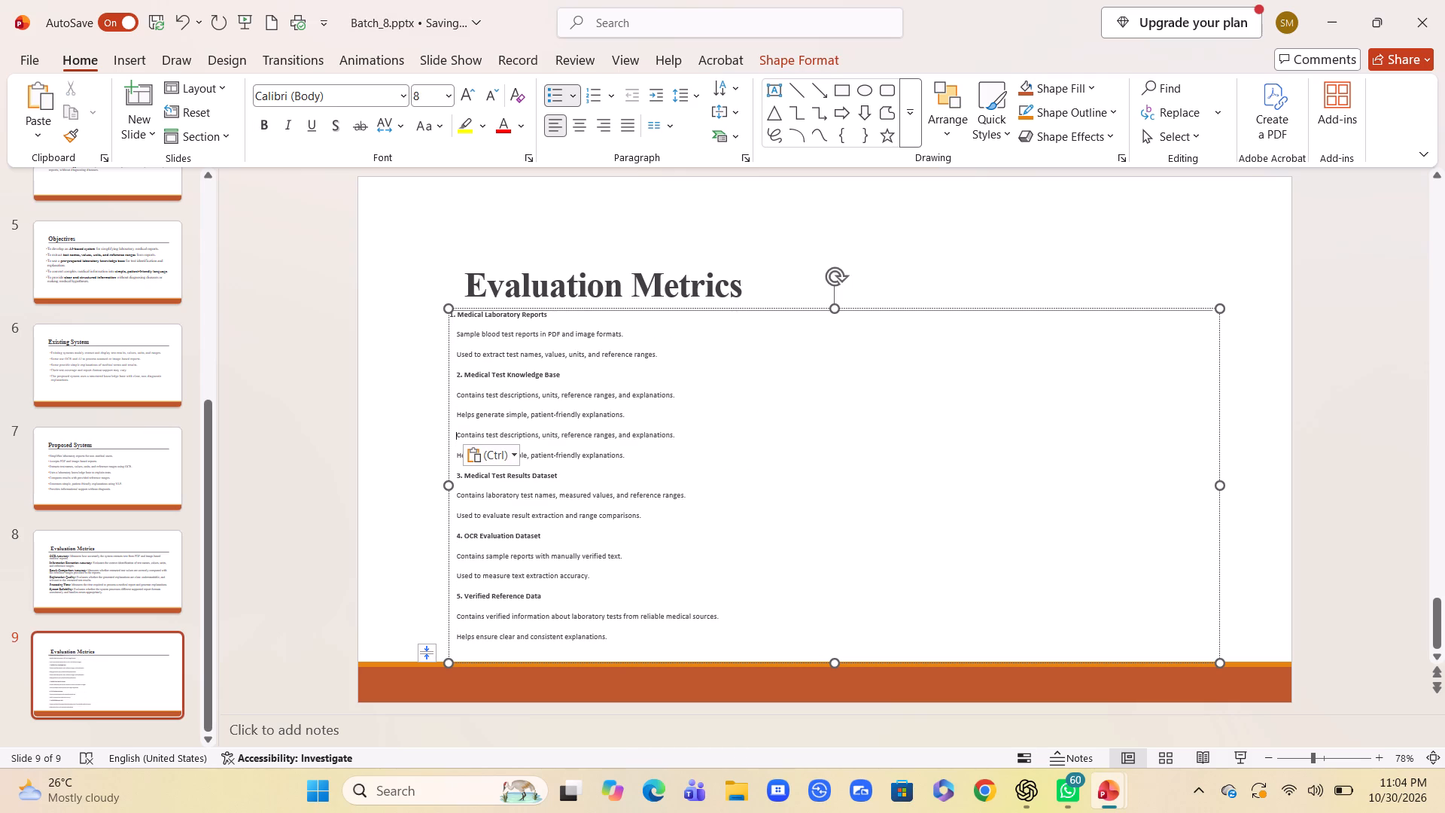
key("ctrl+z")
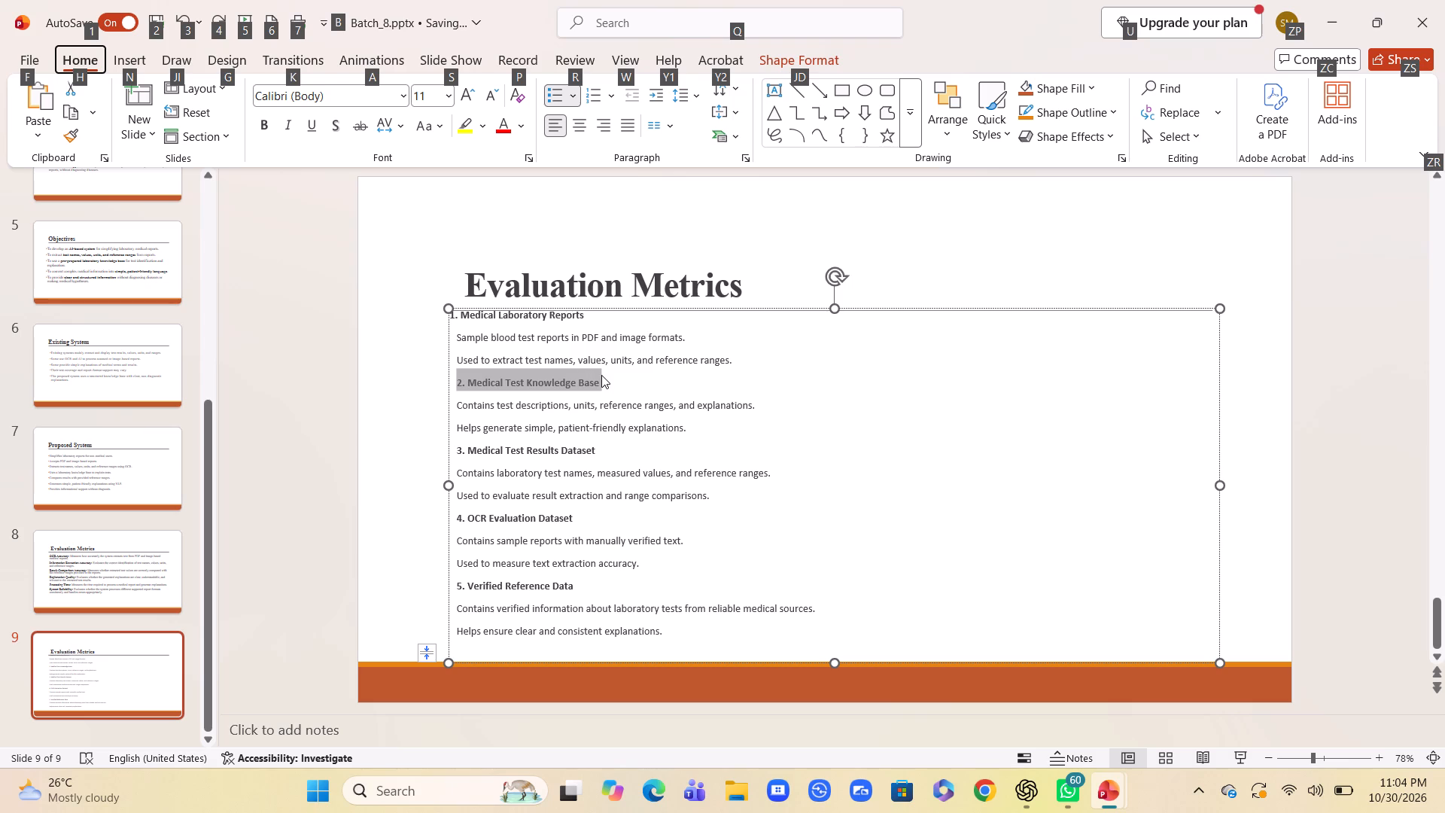
Paste the copied section 2 text on the "1. Medical Laboratory Reports" line, separated from that heading by a run of spaces.
key("ctrl+c")
left_click(613, 318)
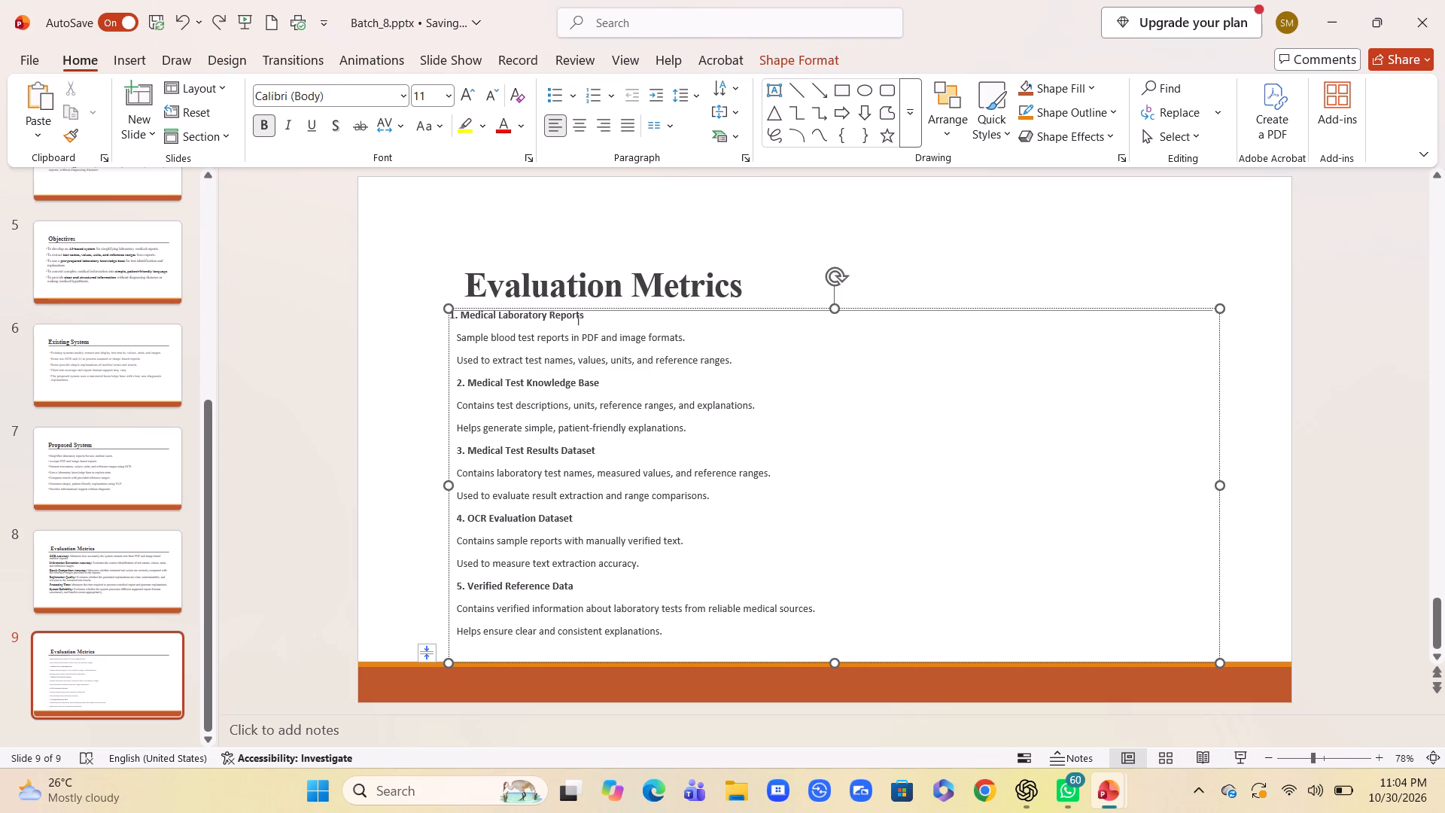
left_click_drag(621, 307, 622, 315)
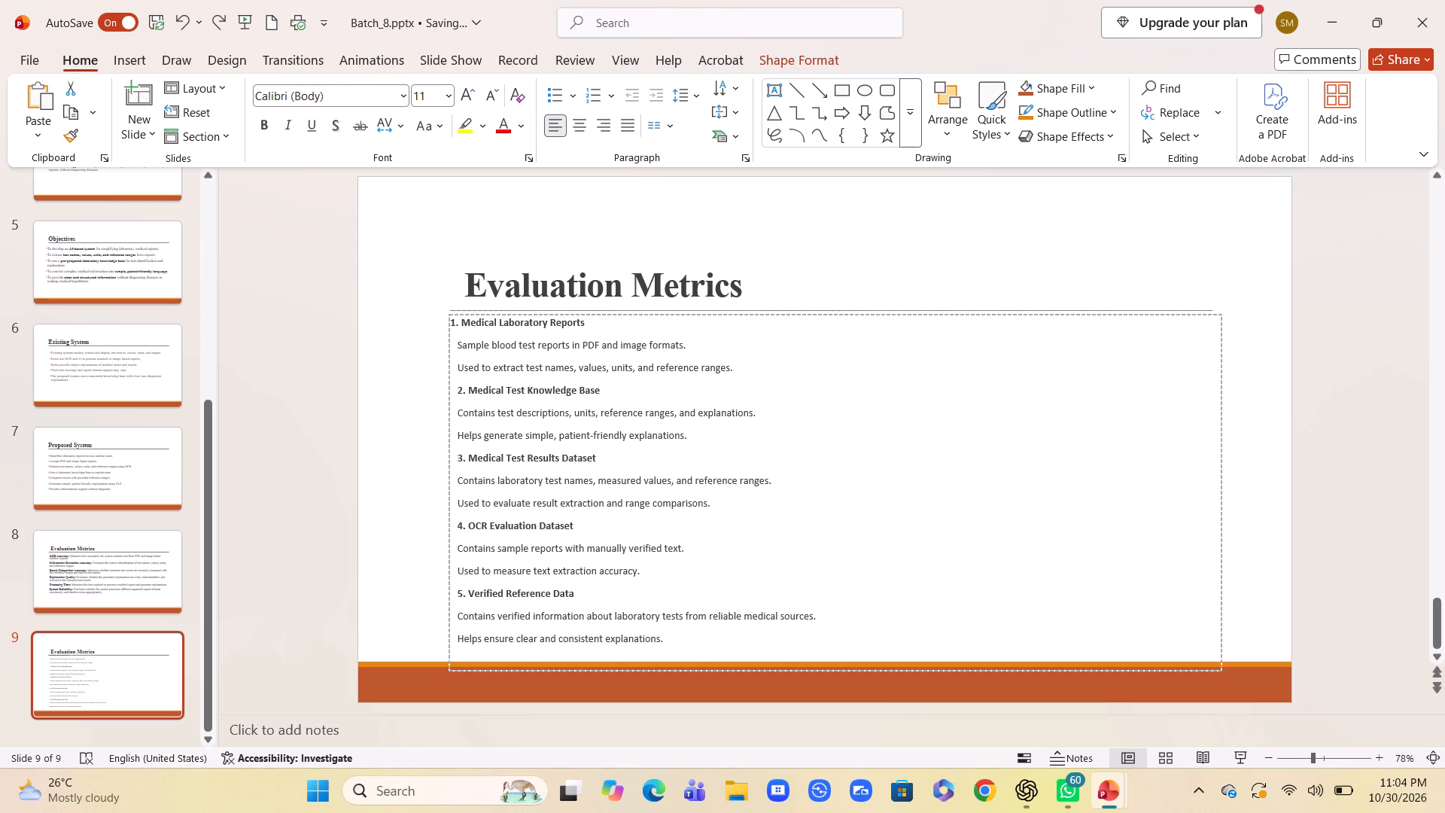
left_click_drag(622, 315, 620, 315)
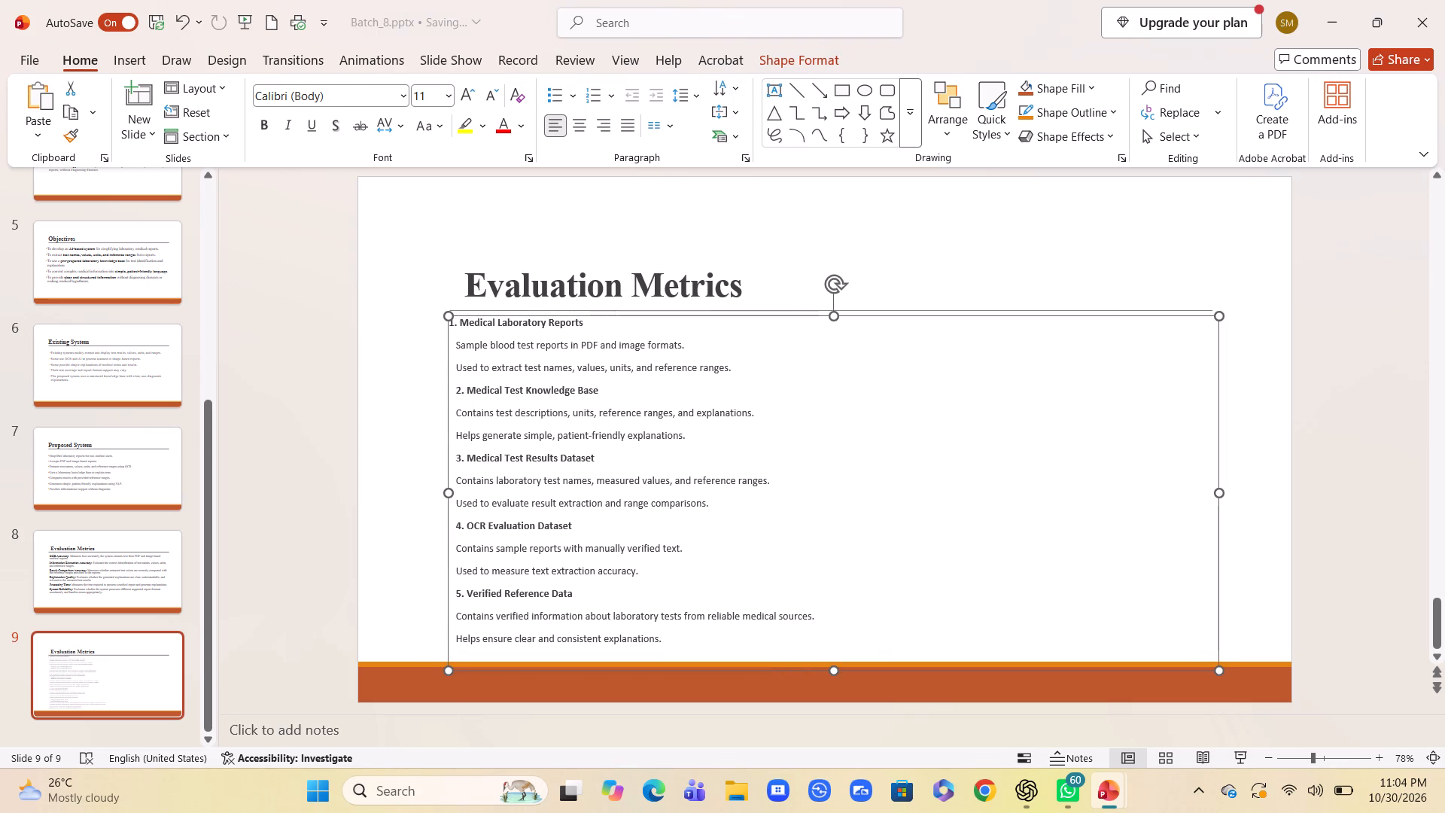
left_click(608, 316)
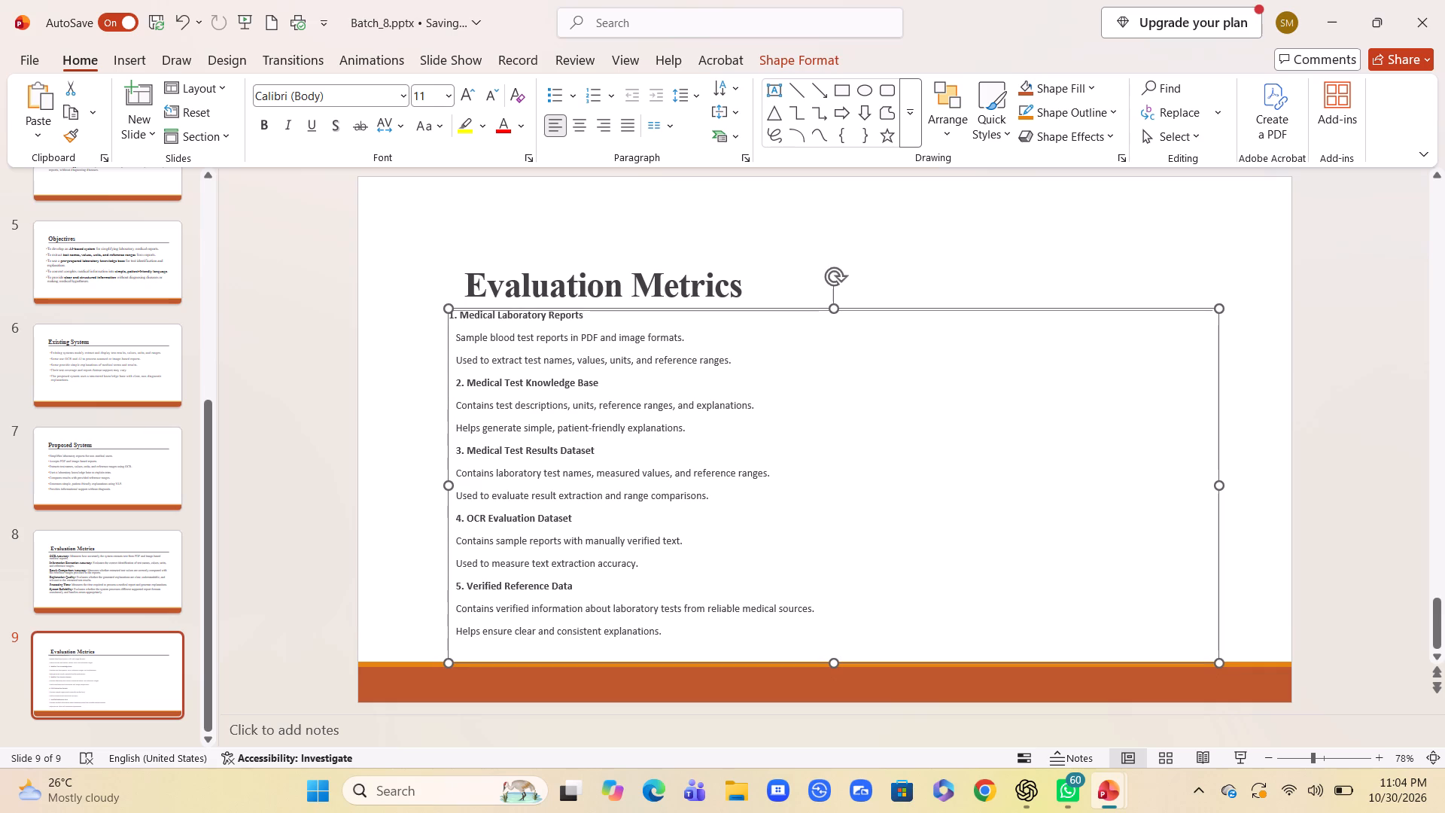
left_click(602, 310)
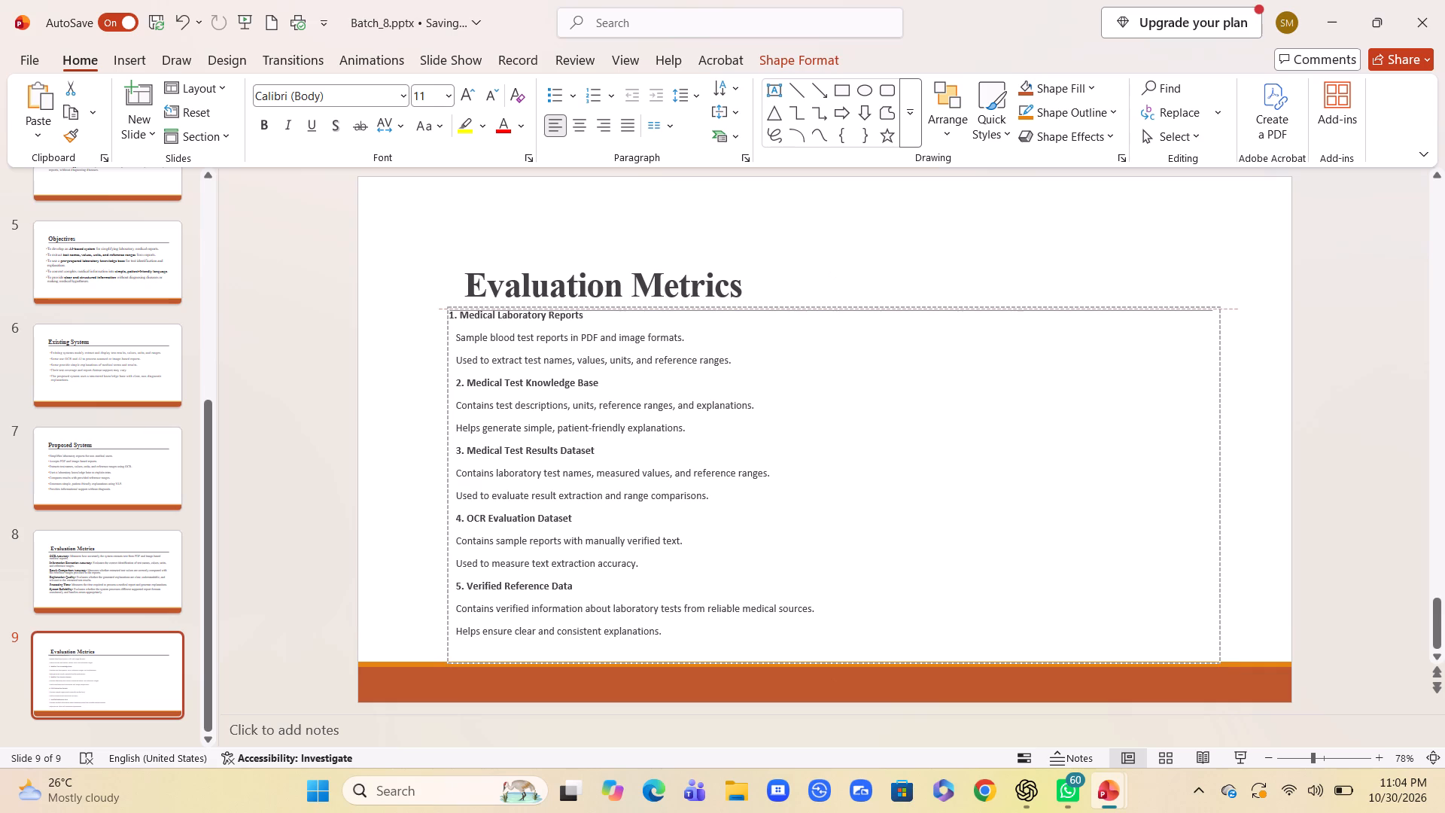
left_click(590, 318)
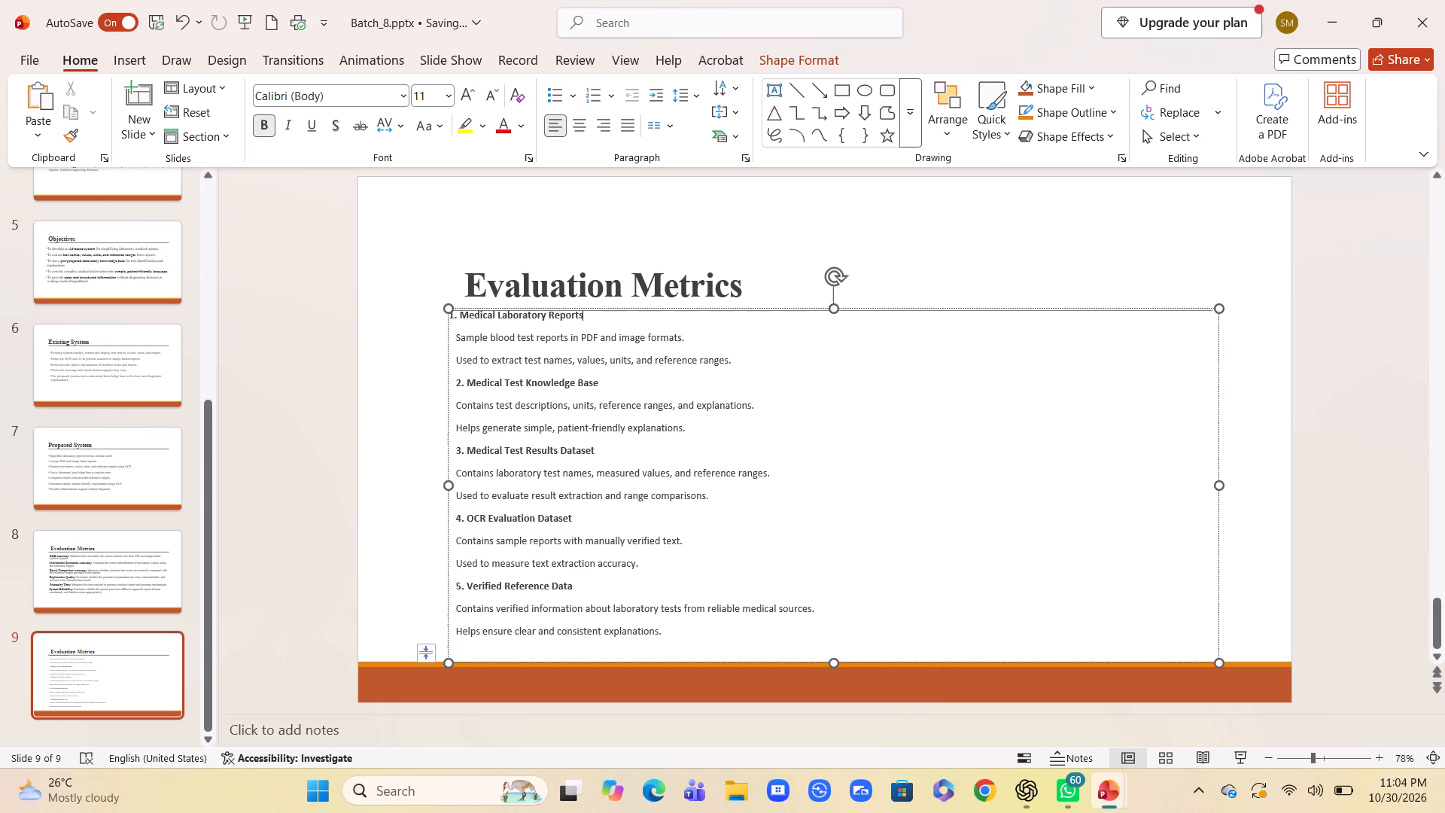
key("space")
key("space")
key("space")
key("ctrl+v")
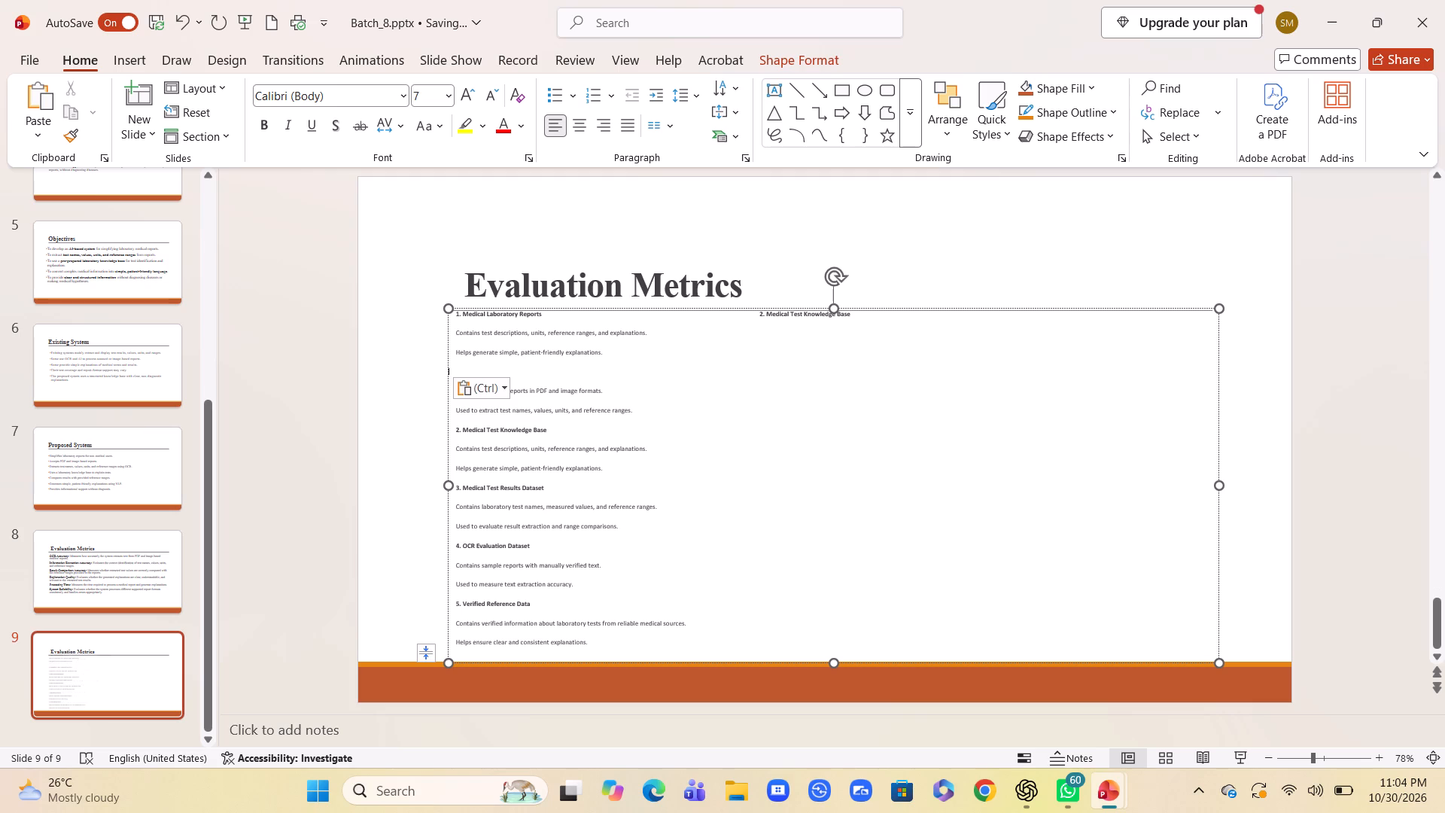
Add spaces before the pasted "2. Medical Test Knowledge Base" heading to push it farther right on the first line.
left_click(757, 313)
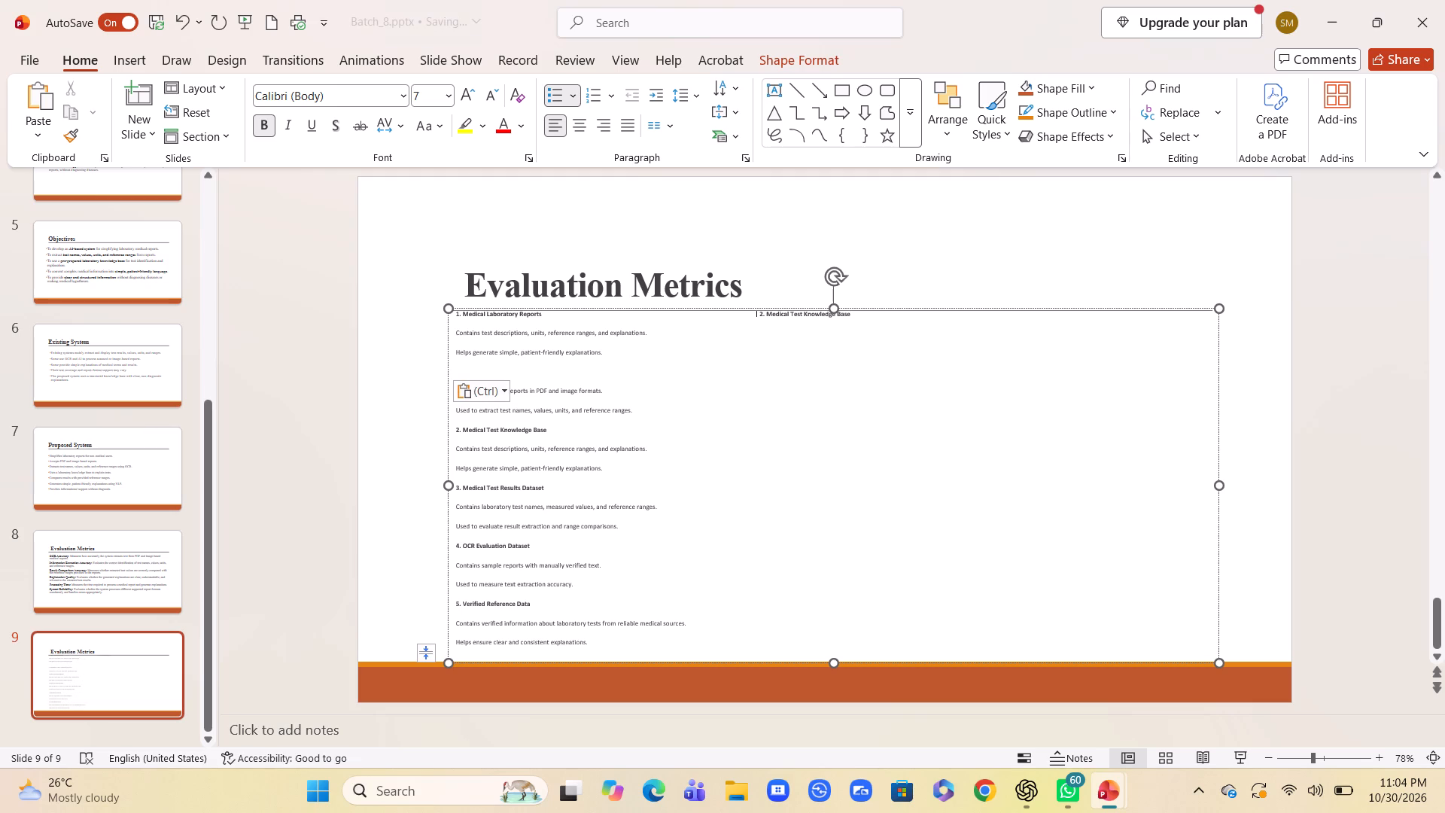
key("space")
key("space")
key("space")
key("space")
key("space")
key("space")
key("space")
key("space")
key("space")
key("space")
key("space")
key("space")
key("space")
key("space")
key("space")
key("space")
key("space")
key("space")
key("space")
key("space")
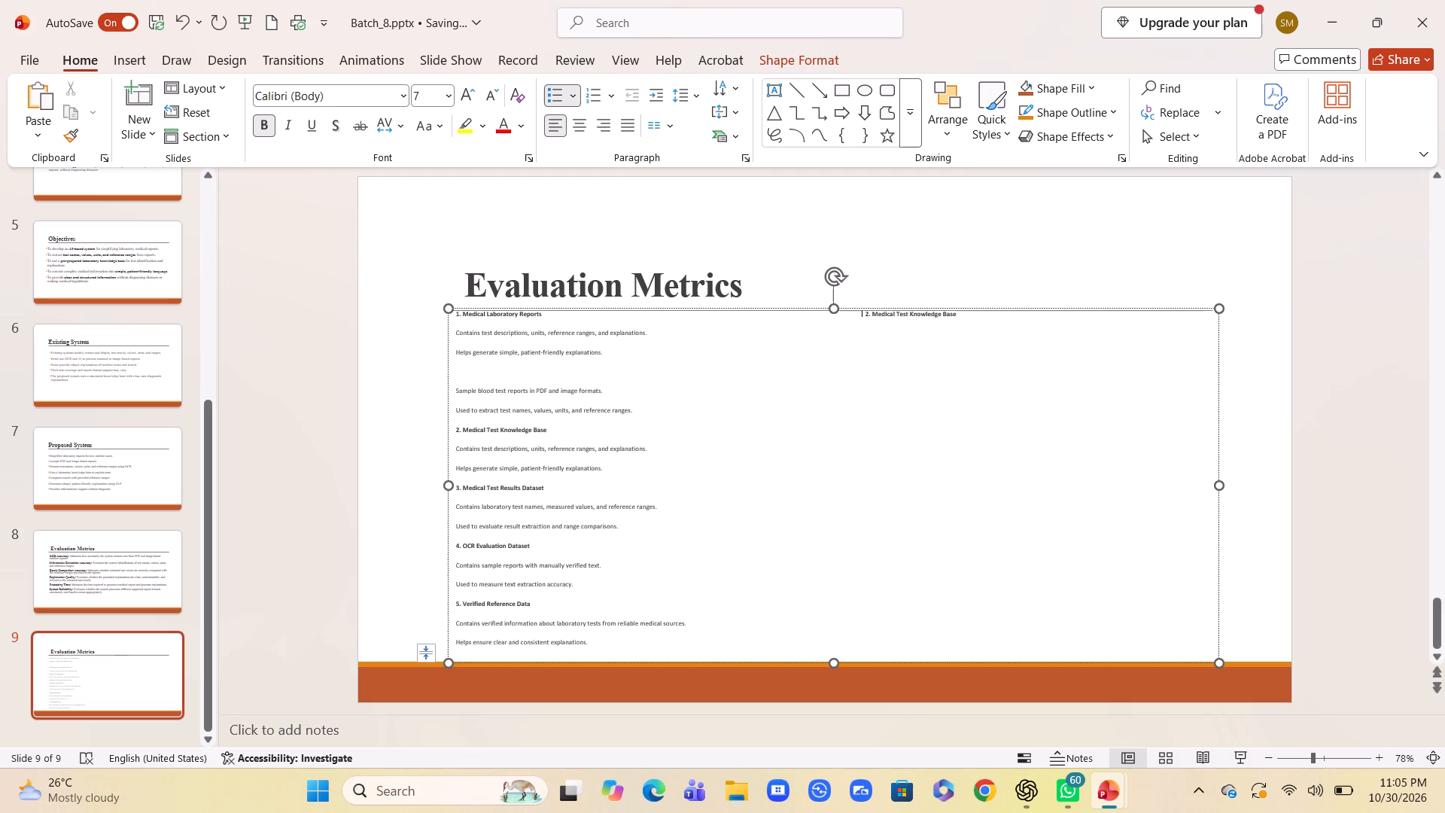
Delete the "Sample blood test reports" and "Used to extract test names" lines together with the blank line above them.
left_click_drag(637, 409, 433, 394)
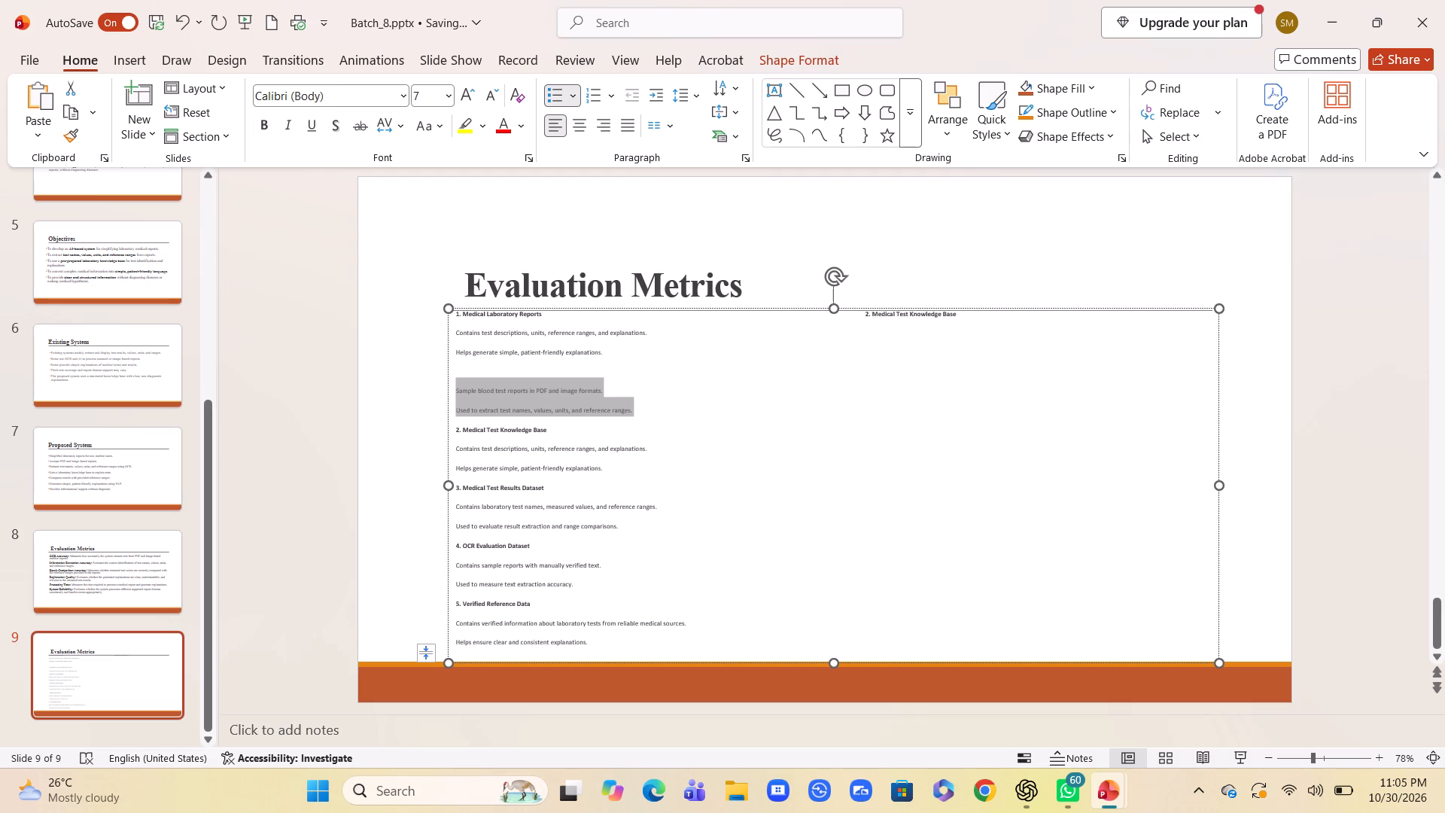
left_click_drag(433, 394, 457, 369)
key("BackSpace")
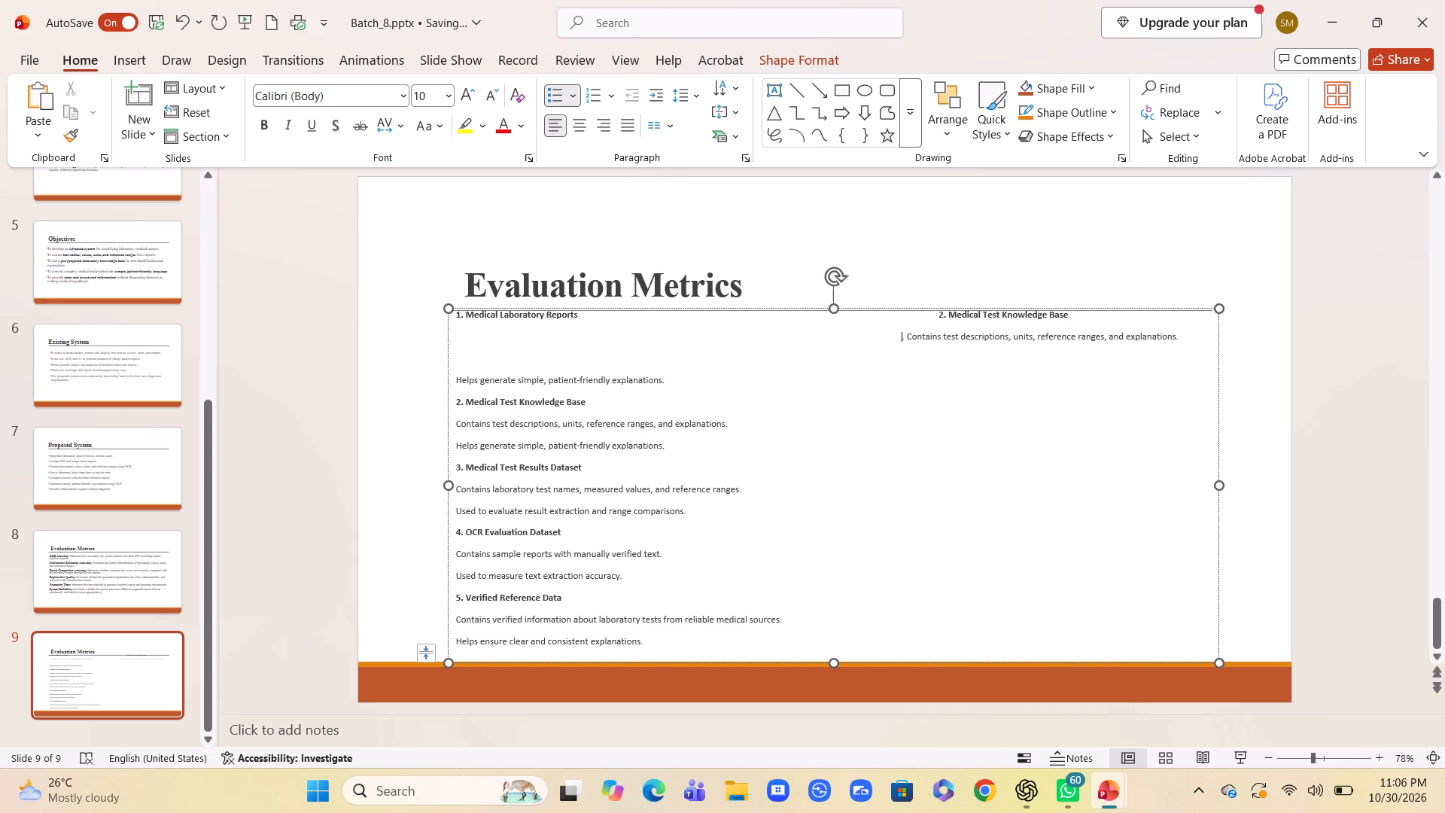
left_click(904, 334)
key("BackSpace")
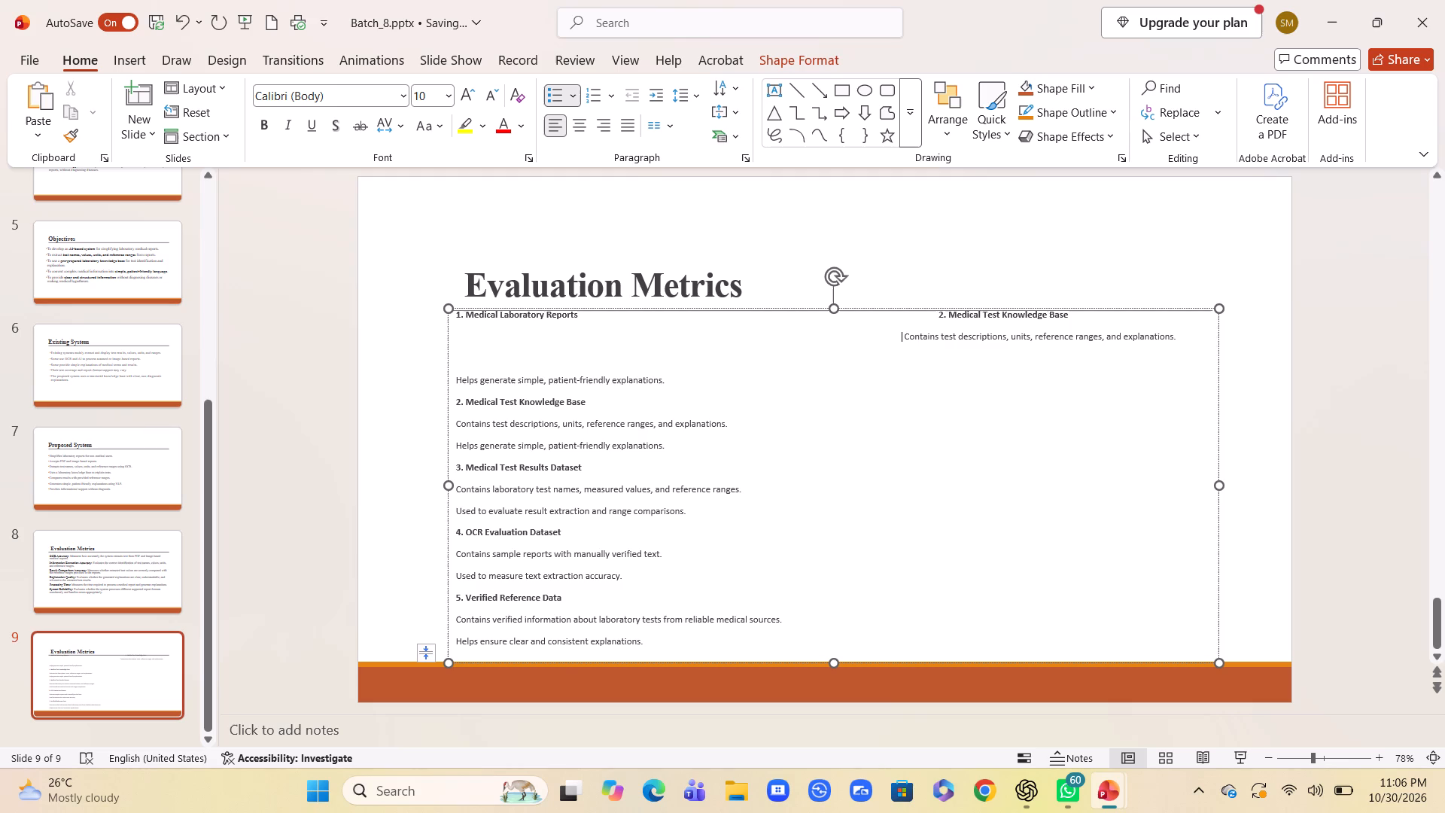
Copy the "Helps generate simple, patient-friendly explanations." line from the original section 2 on the slide.
left_click_drag(672, 448, 467, 442)
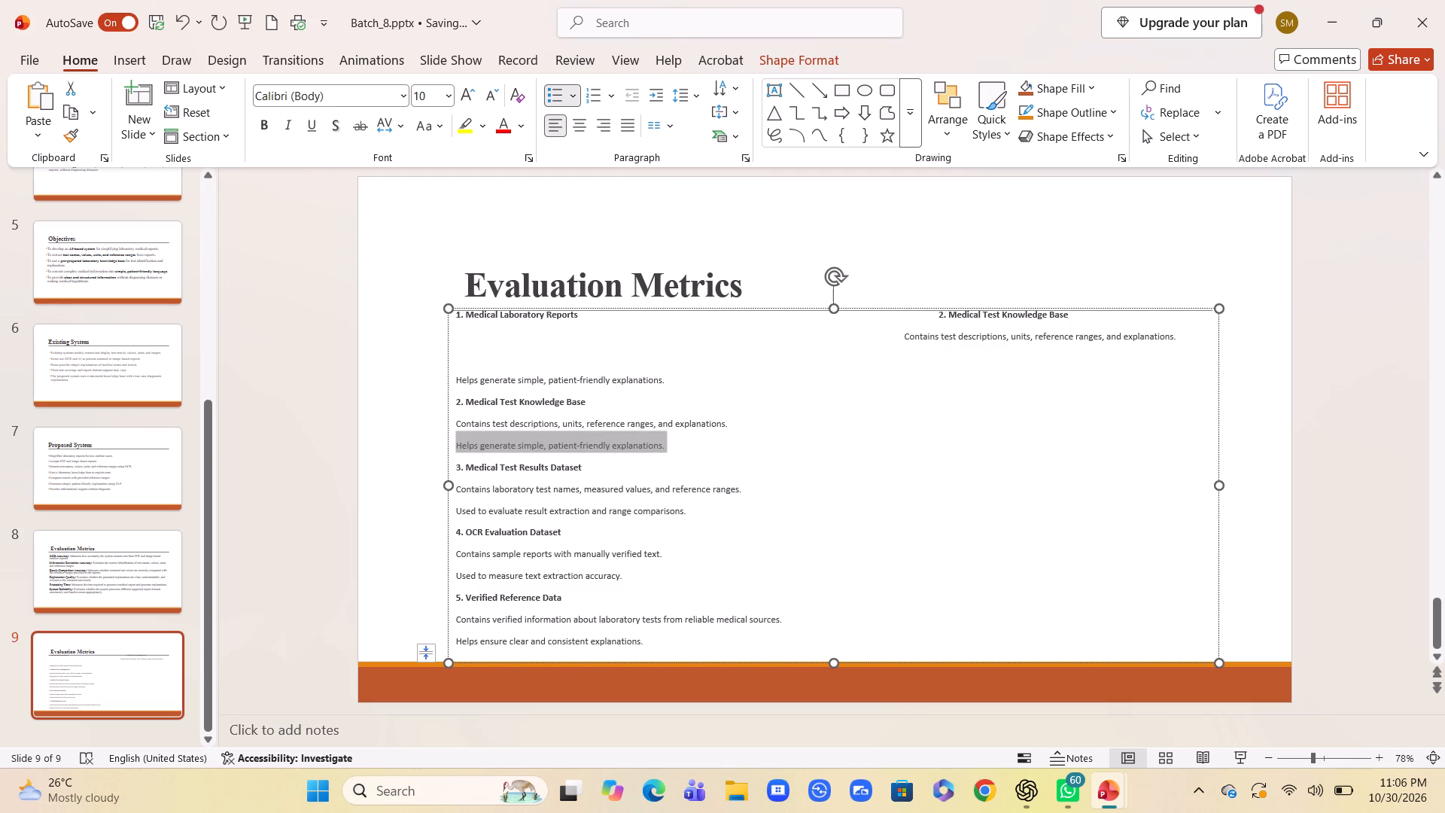
left_click_drag(467, 442, 461, 442)
key("ctrl+c")
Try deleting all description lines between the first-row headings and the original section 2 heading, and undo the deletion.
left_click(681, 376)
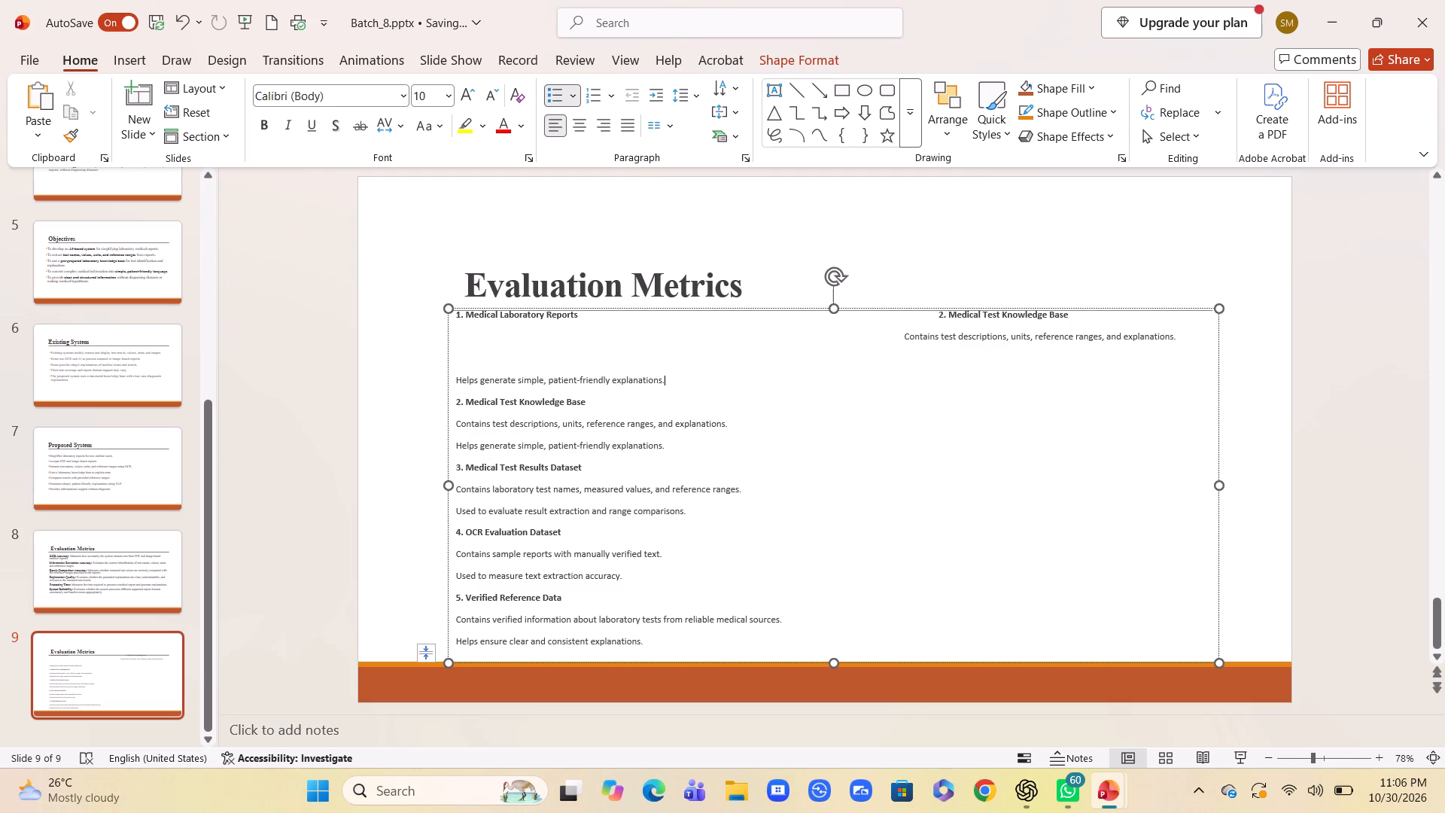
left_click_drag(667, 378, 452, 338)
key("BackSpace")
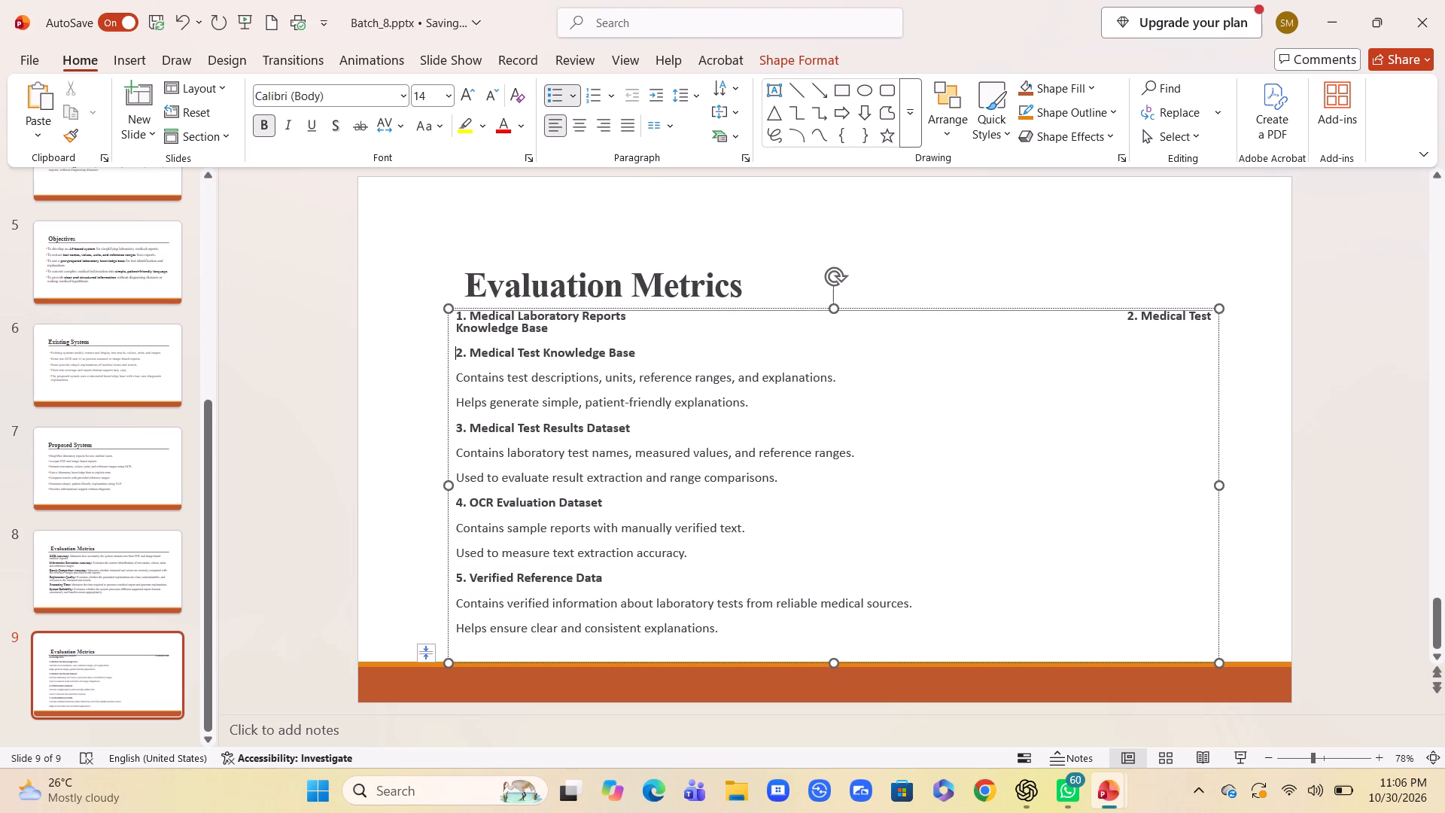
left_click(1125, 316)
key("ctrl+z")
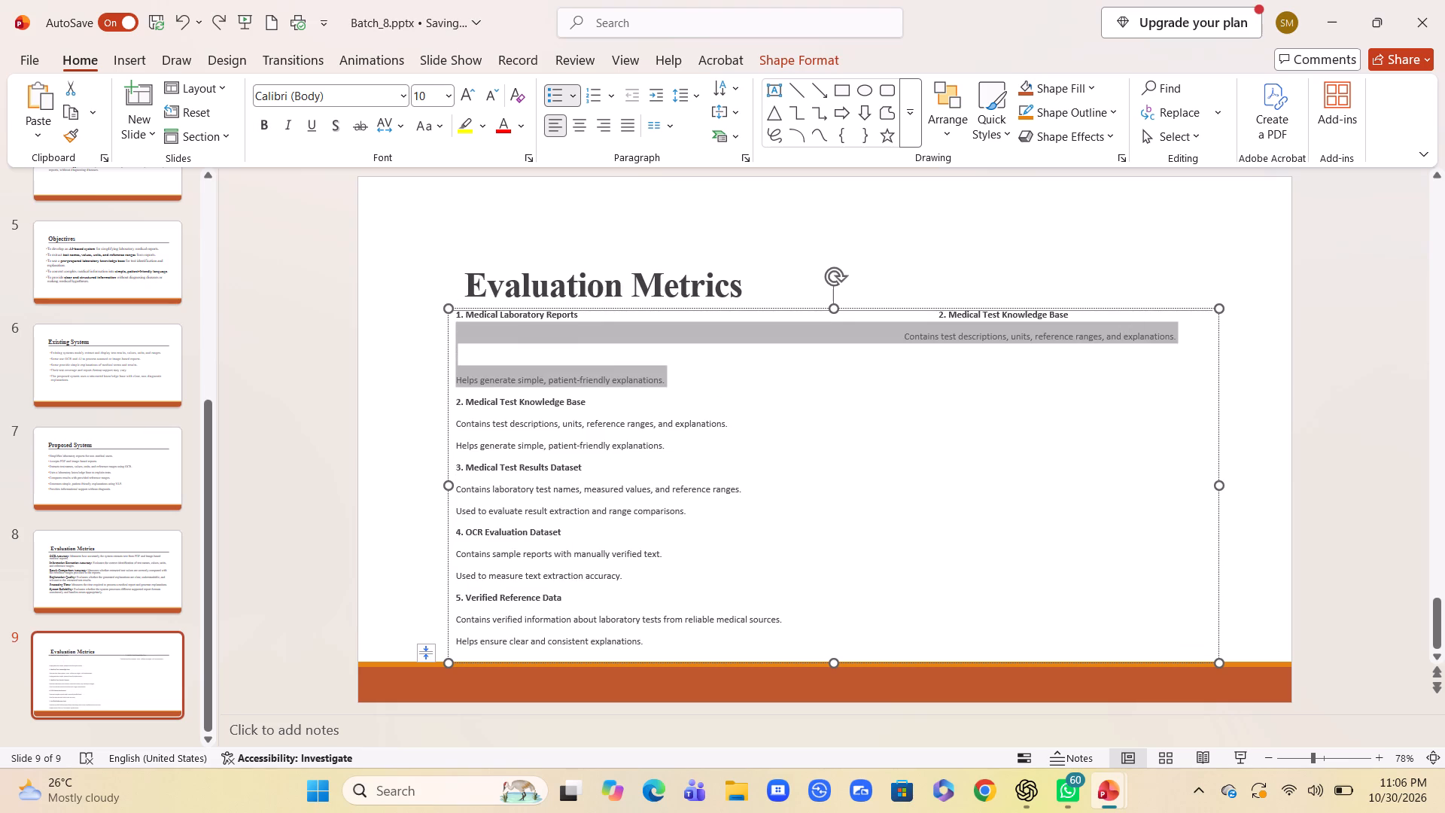
Delete the "Helps generate simple, patient-friendly explanations." line above the original "2. Medical Test Knowledge Base" heading.
left_click(686, 373)
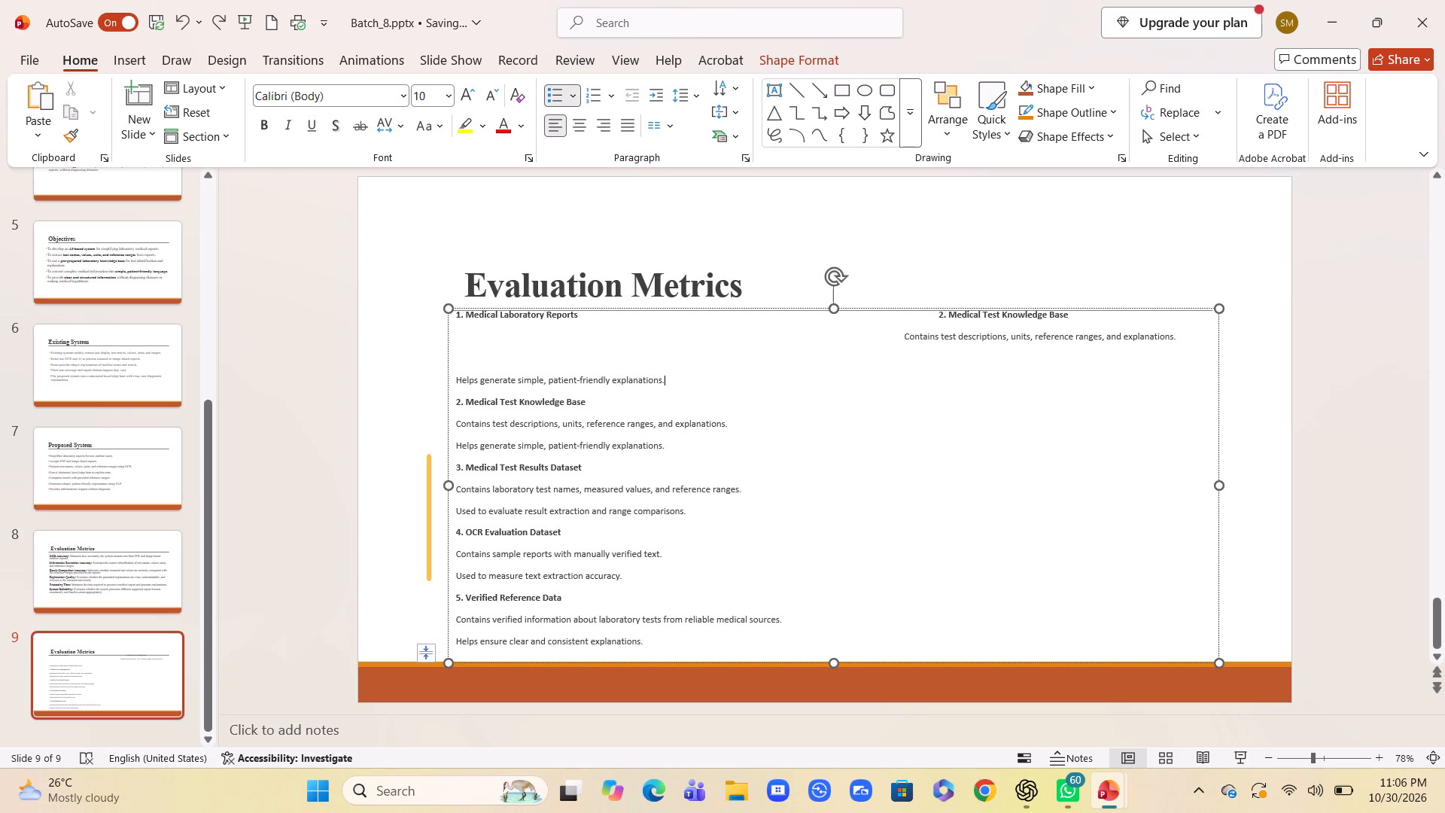
left_click_drag(668, 377, 570, 385)
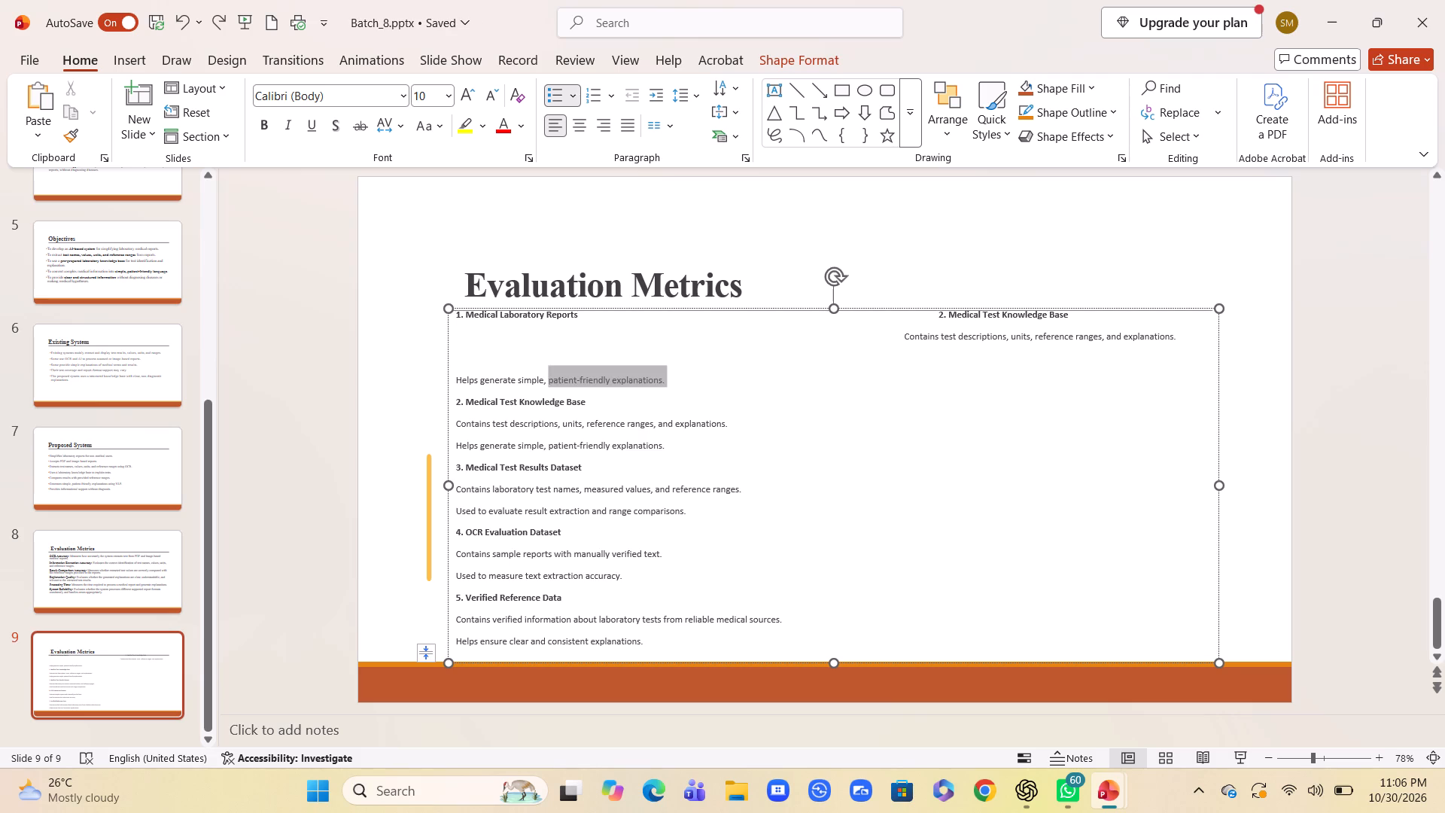
left_click_drag(570, 385, 463, 383)
key("BackSpace")
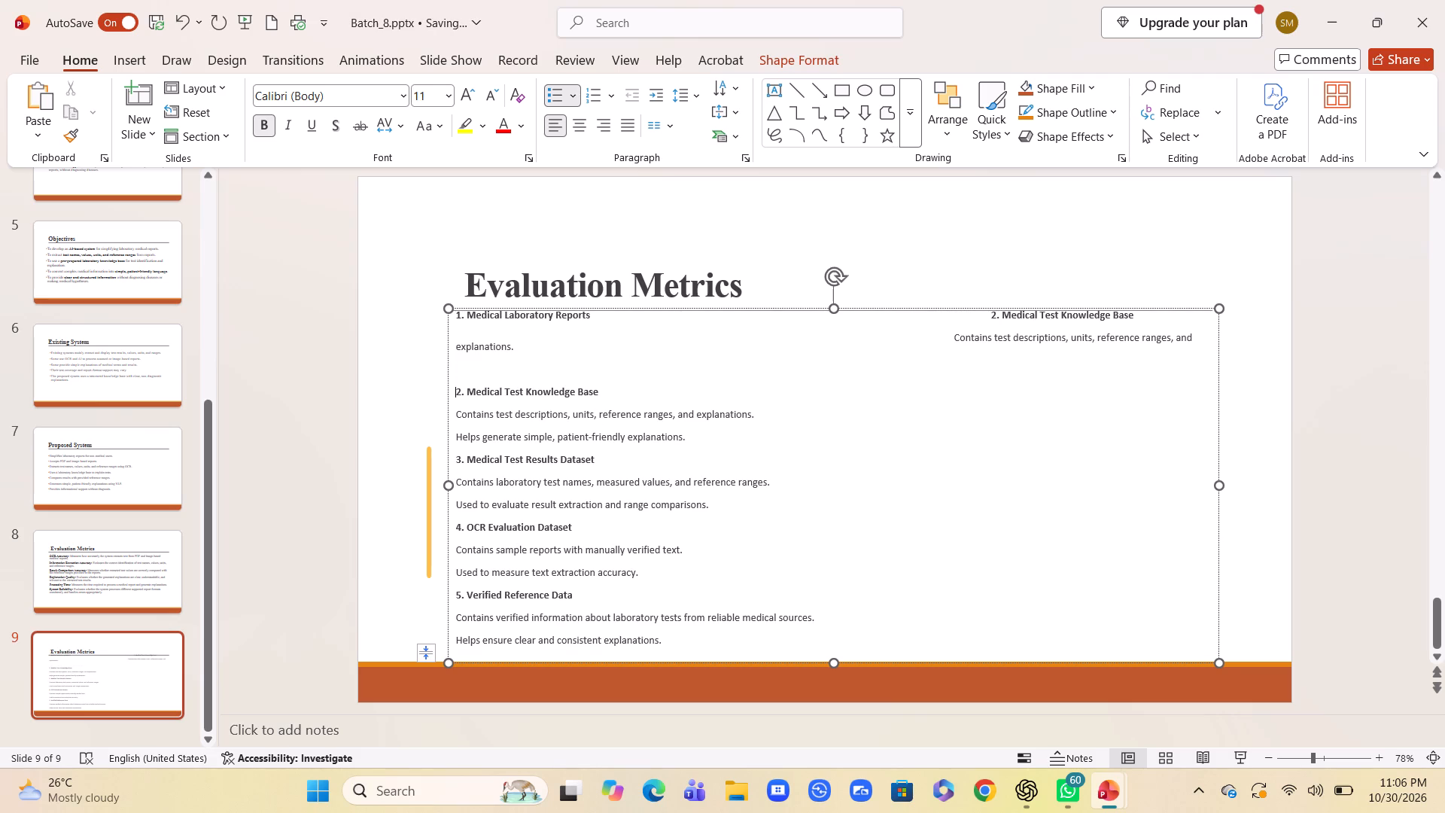
Delete the wrapped word "explanations." beneath "1. Medical Laboratory Reports".
left_click(451, 362)
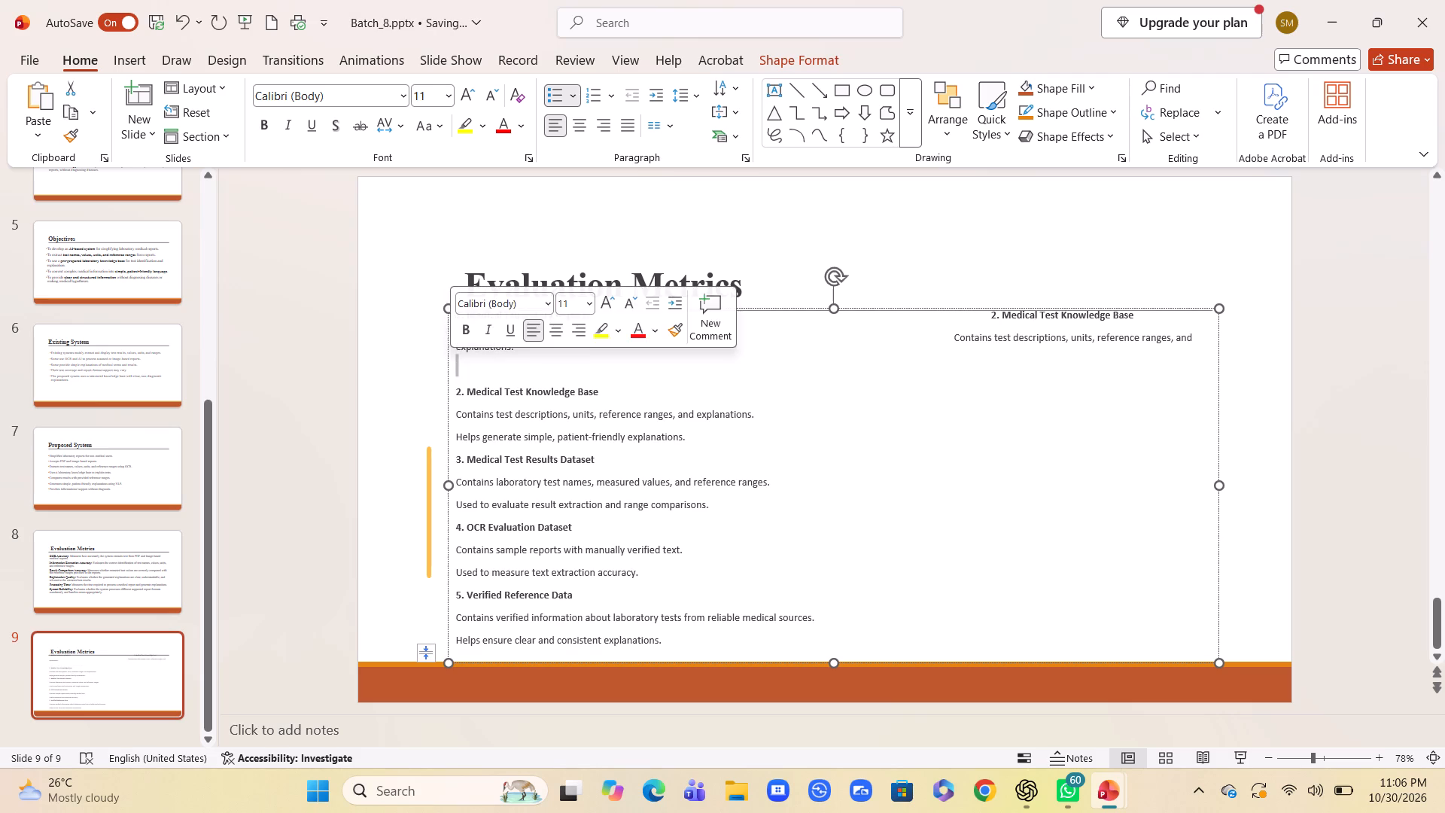
left_click(515, 366)
left_click(520, 346)
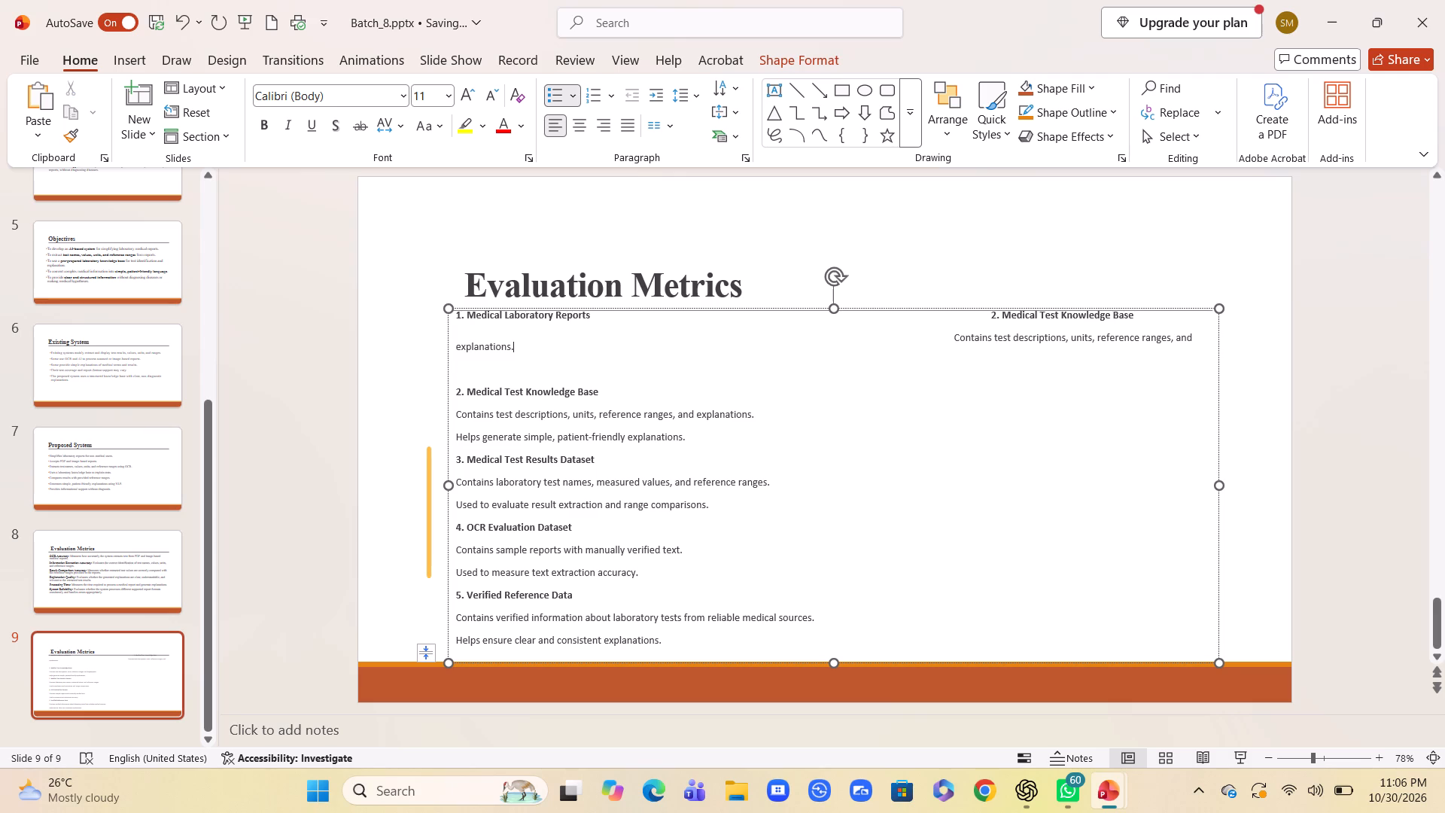
left_click_drag(518, 346, 464, 349)
left_click_drag(464, 349, 455, 347)
key("BackSpace")
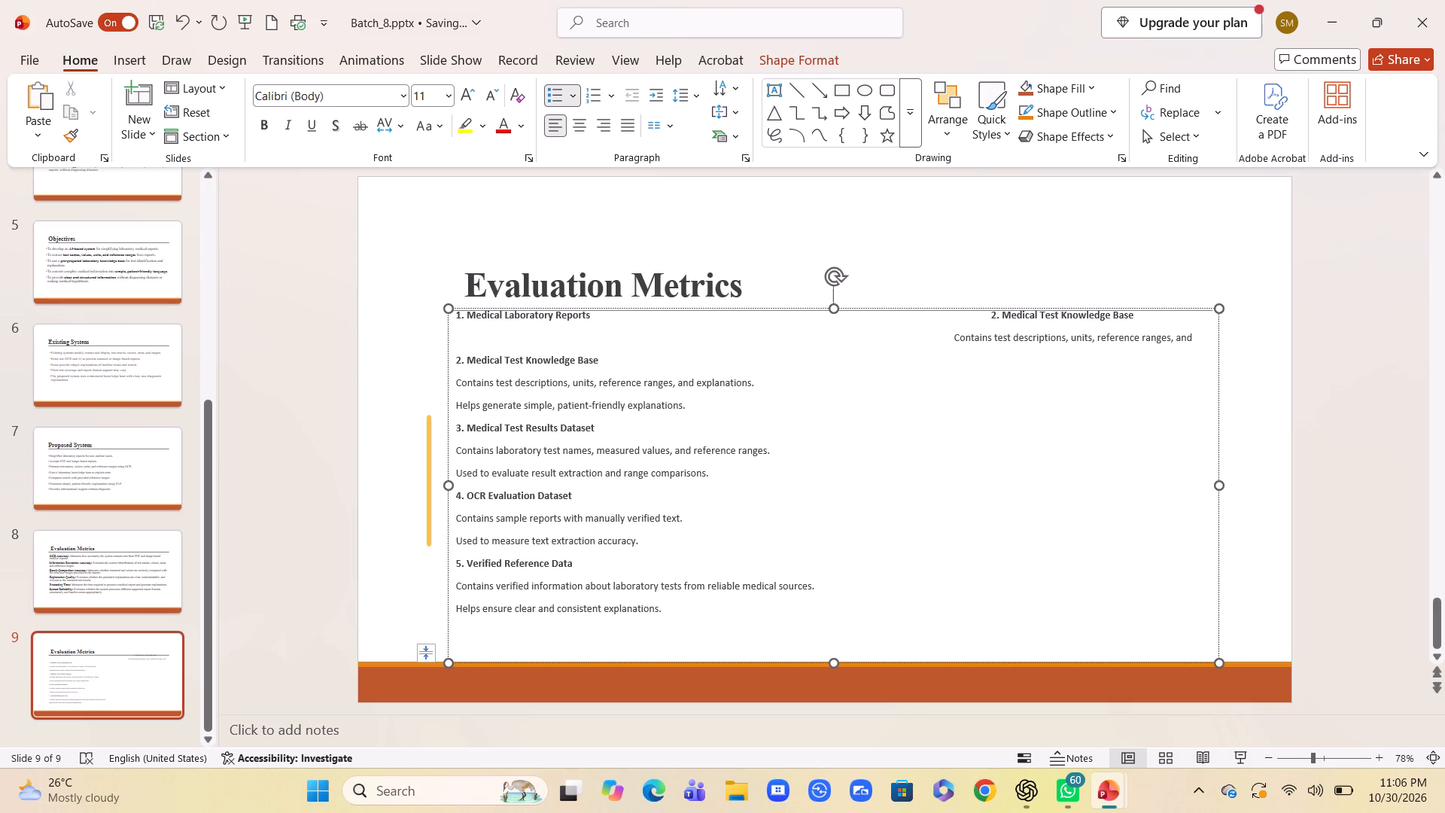
Remove spaces before the shifted "Contains test descriptions" line to move it left and make room at its end.
left_click(951, 337)
key("space")
key("space")
key("space")
key("BackSpace")
key("BackSpace")
key("BackSpace")
key("BackSpace")
key("BackSpace")
key("BackSpace")
key("BackSpace")
key("BackSpace")
key("BackSpace")
key("BackSpace")
key("BackSpace")
key("BackSpace")
key("BackSpace")
key("BackSpace")
key("BackSpace")
key("BackSpace")
key("BackSpace")
key("BackSpace")
key("BackSpace")
key("BackSpace")
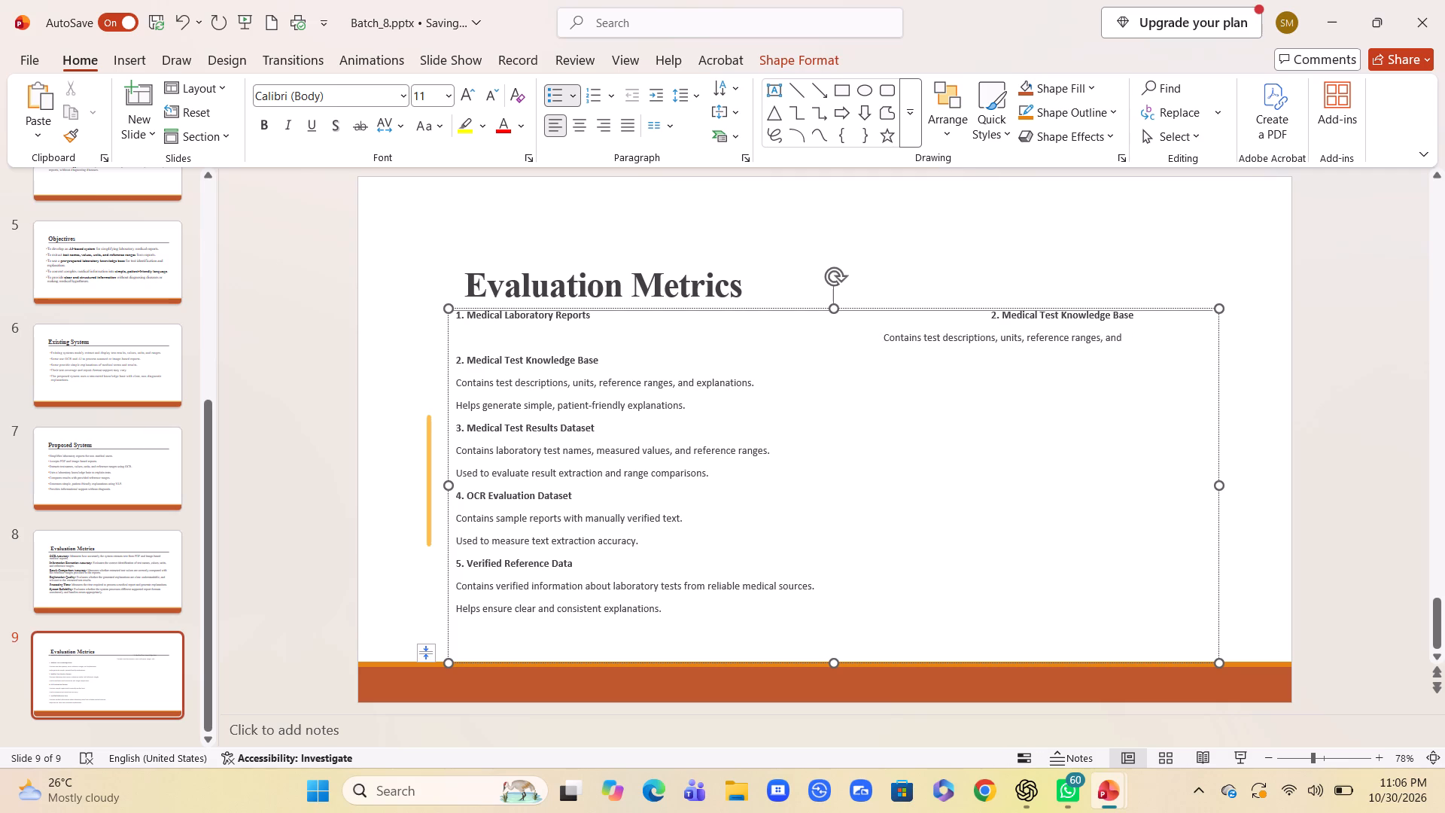
Add the word "explanations" at the end of the shifted "Contains test descriptions, units, reference ranges, and" line.
left_click(1131, 338)
key("space")
type("explanations")
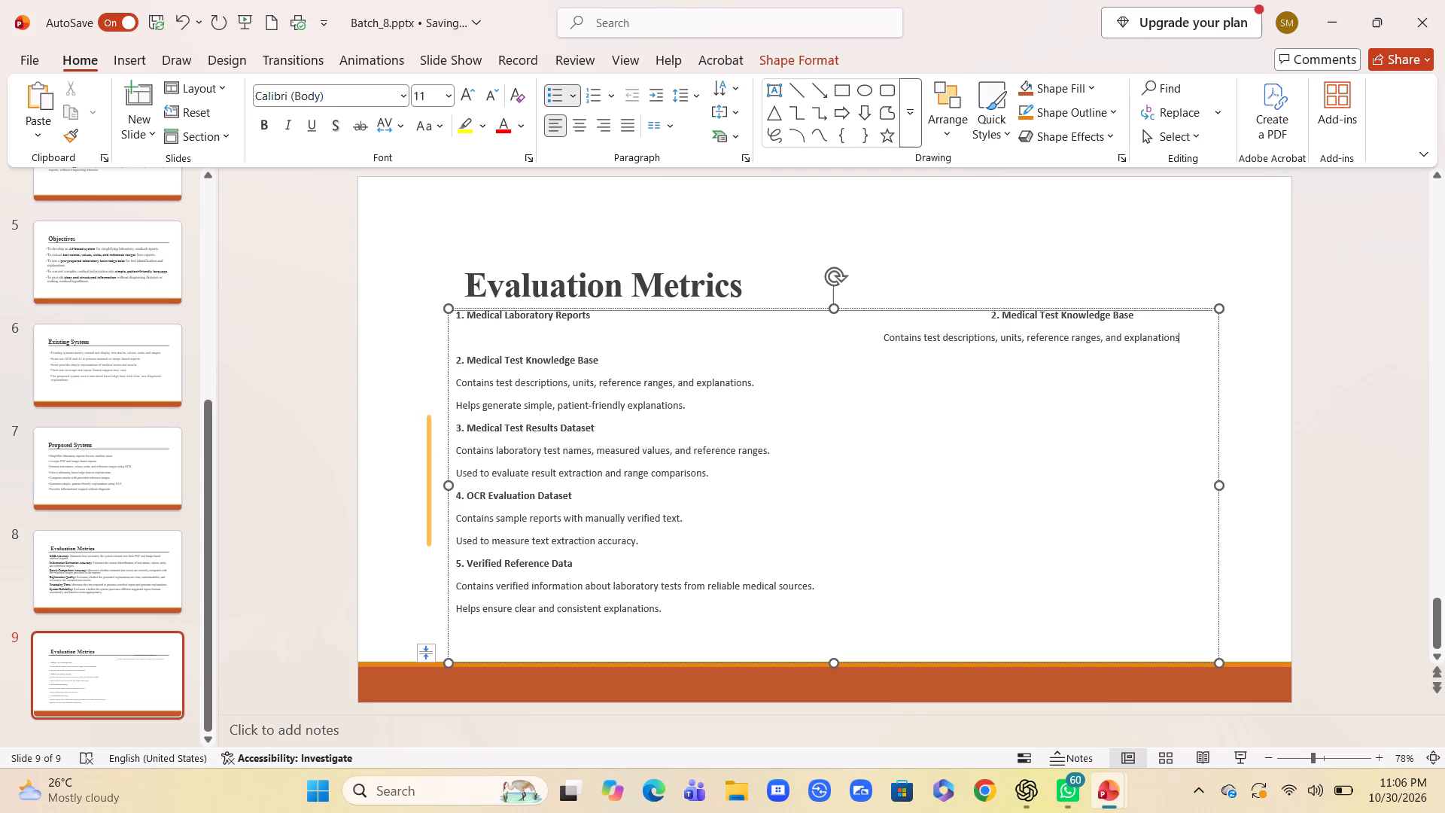
Start a new line below the shifted description, indent it with spaces, and paste the copied "Helps generate simple, patient-friendly explanations." line.
key("Return")
key("space")
key("space")
key("space")
key("space")
key("space")
key("space")
key("space")
key("space")
key("space")
key("space")
key("space")
key("space")
key("space")
key("space")
key("space")
key("space")
key("space")
key("space")
key("space")
key("space")
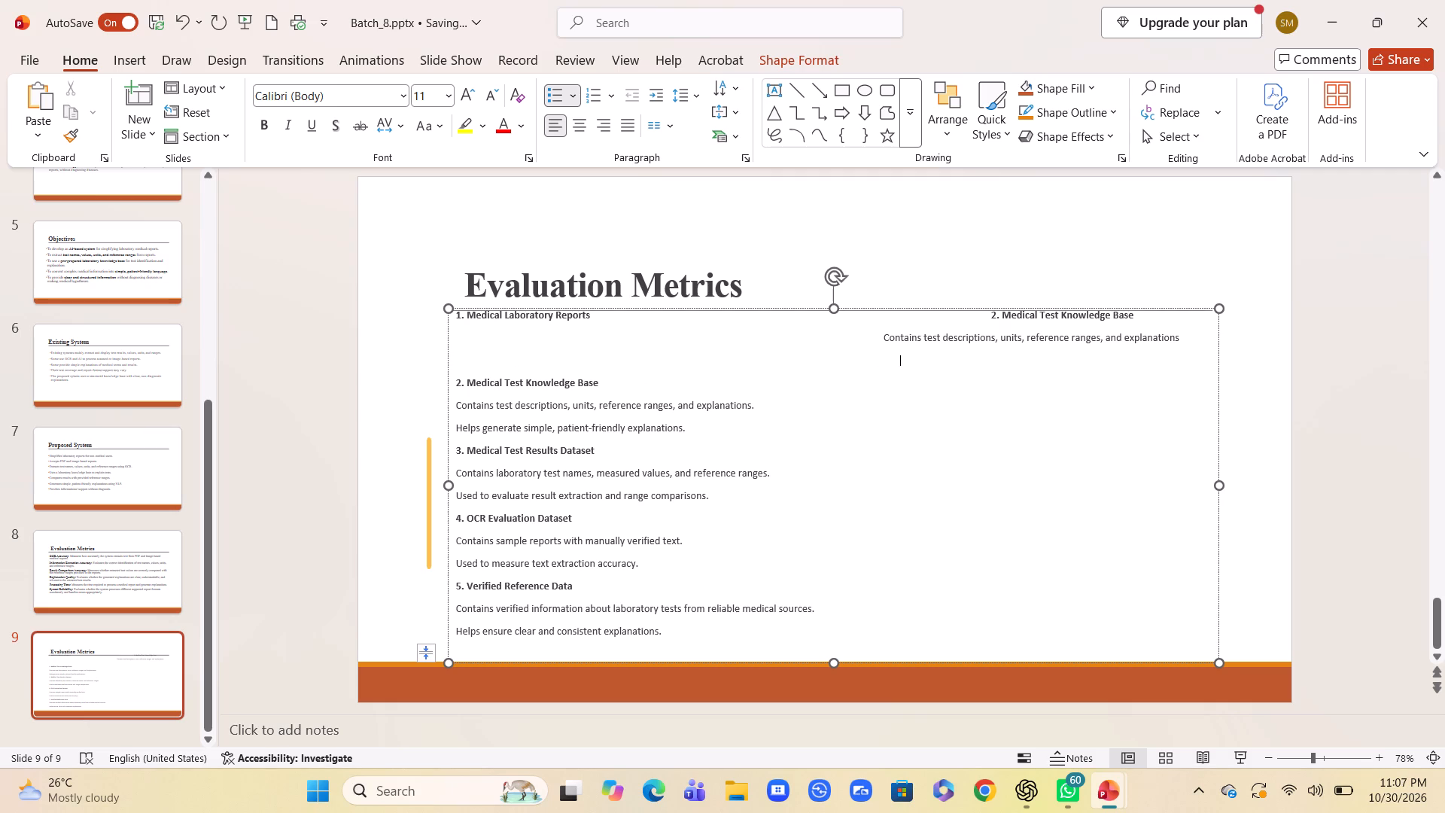
key("ctrl+v")
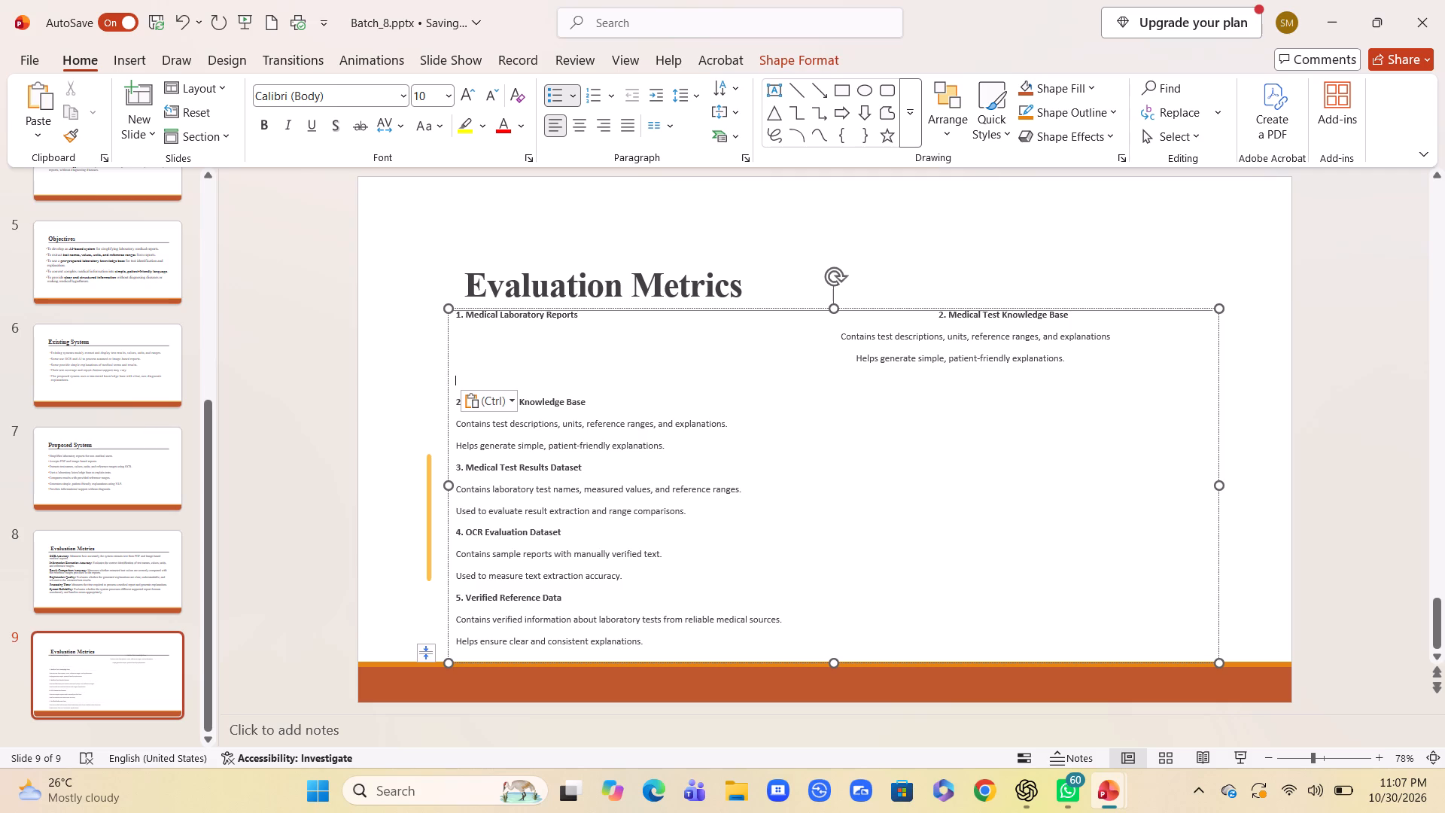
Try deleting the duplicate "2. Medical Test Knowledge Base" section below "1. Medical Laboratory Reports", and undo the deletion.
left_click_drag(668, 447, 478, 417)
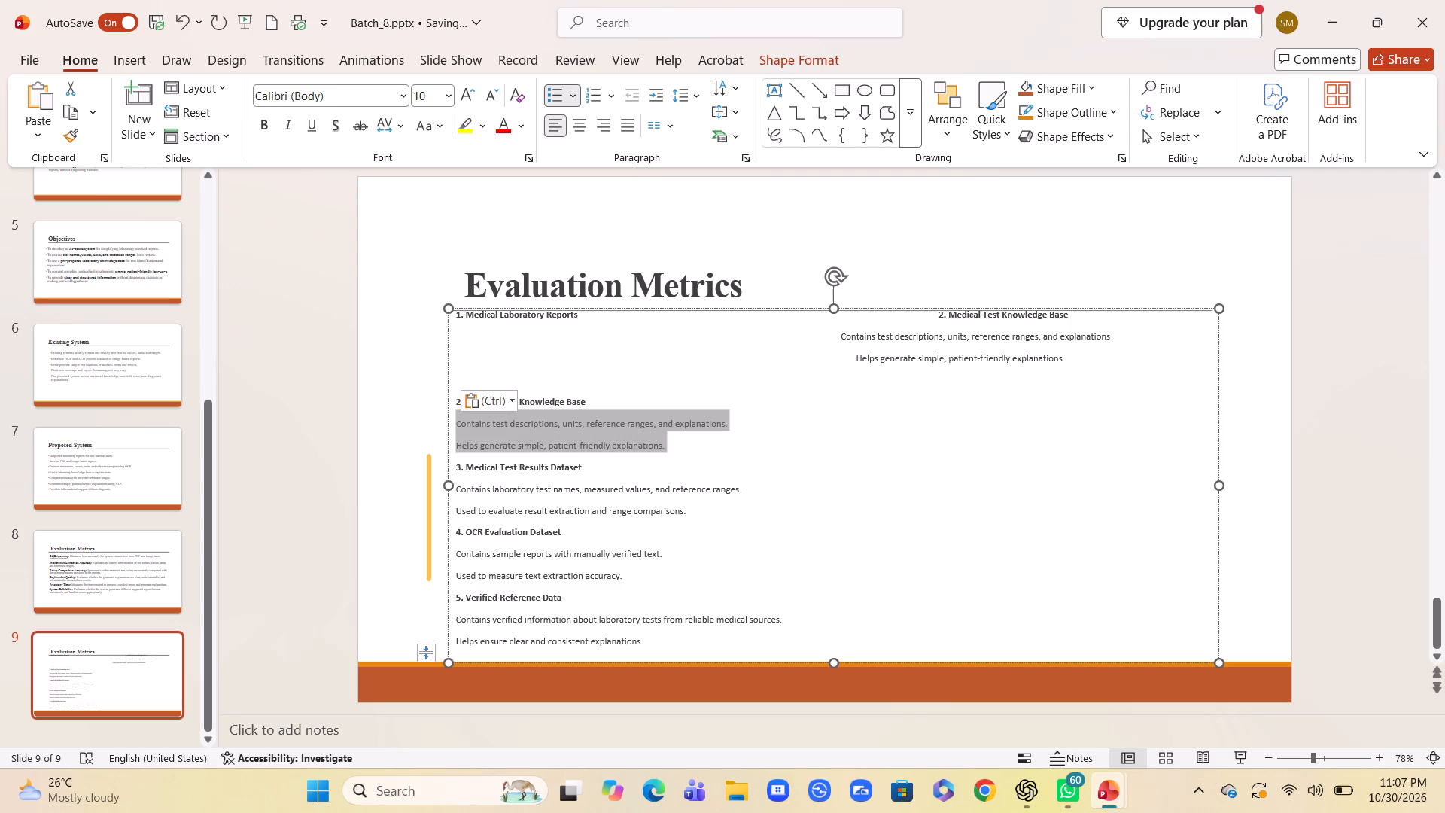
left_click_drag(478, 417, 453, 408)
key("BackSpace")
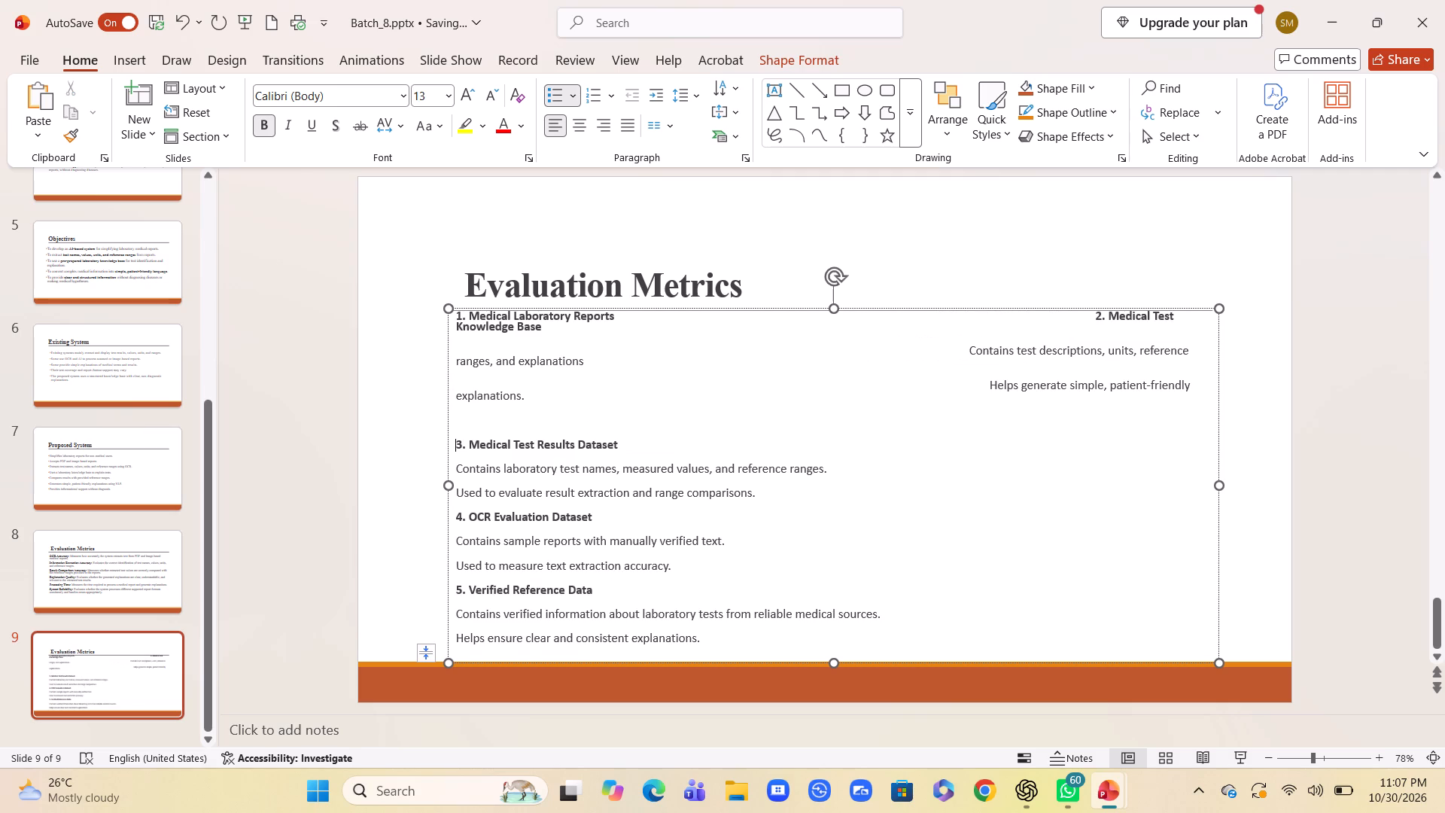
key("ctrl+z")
left_click(464, 340)
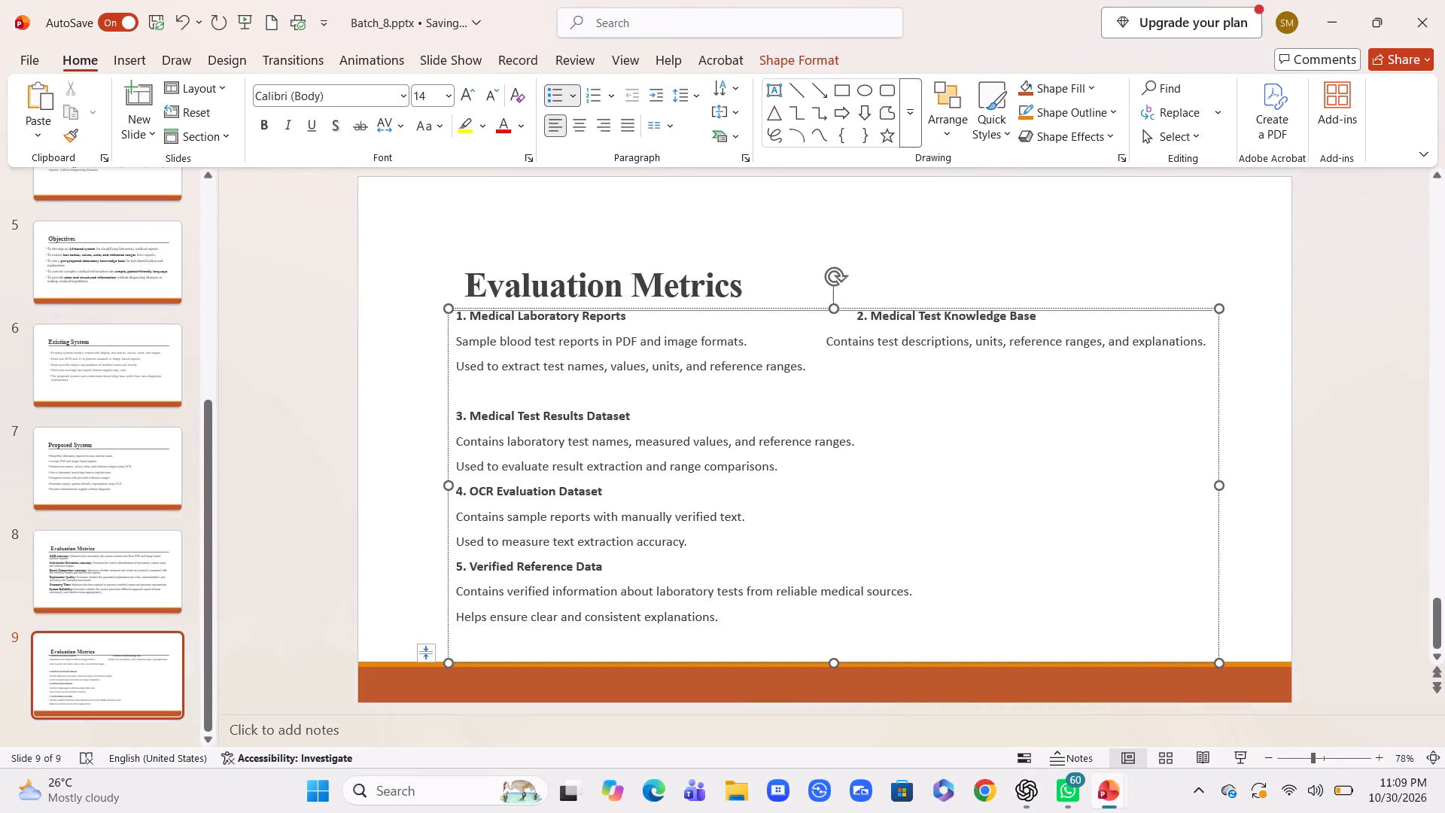
key("space")
key("ctrl+v")
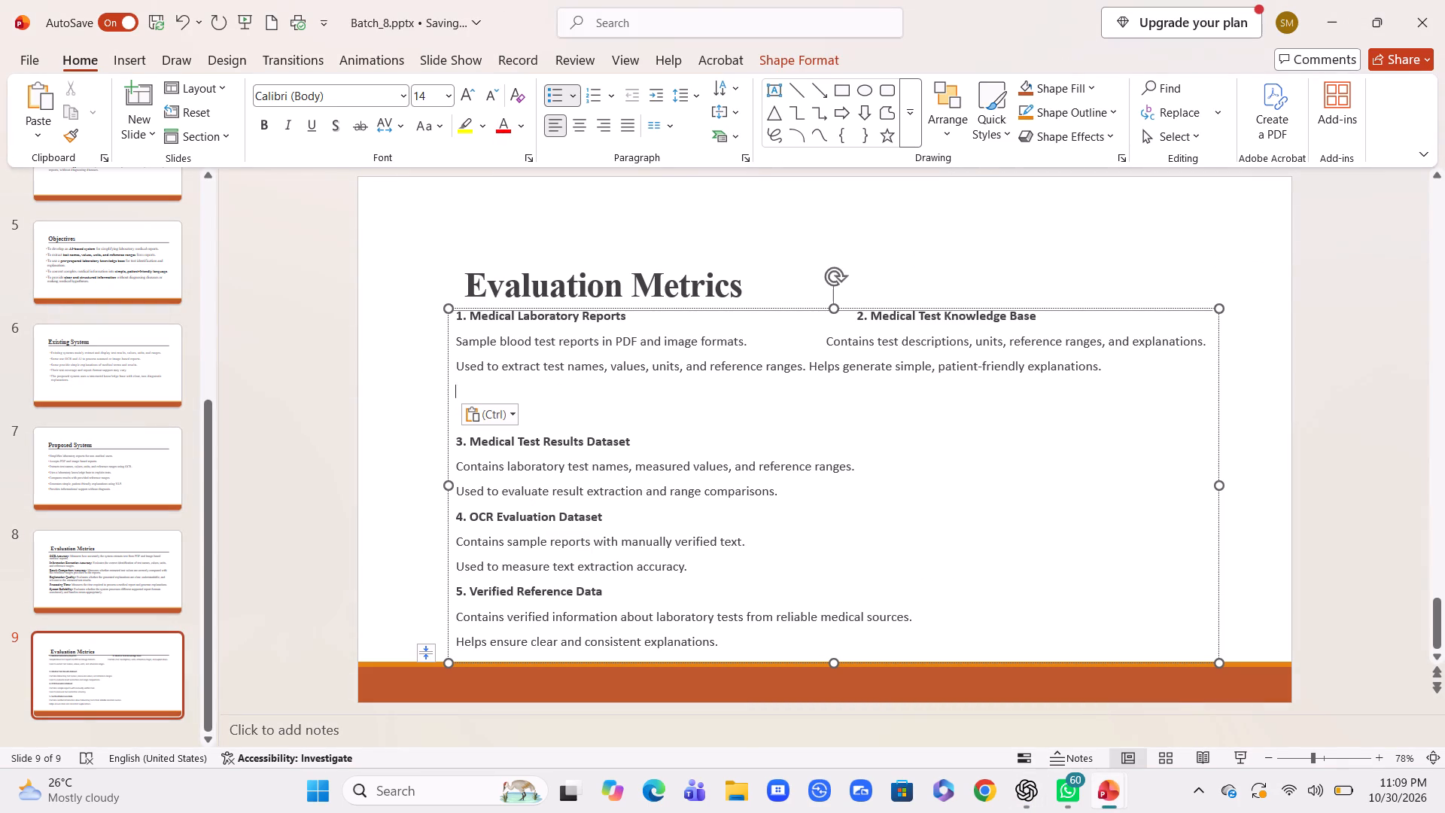
Insert spaces before "Helps generate simple, patient-friendly explanations." to shift it into the second column.
left_click(809, 364)
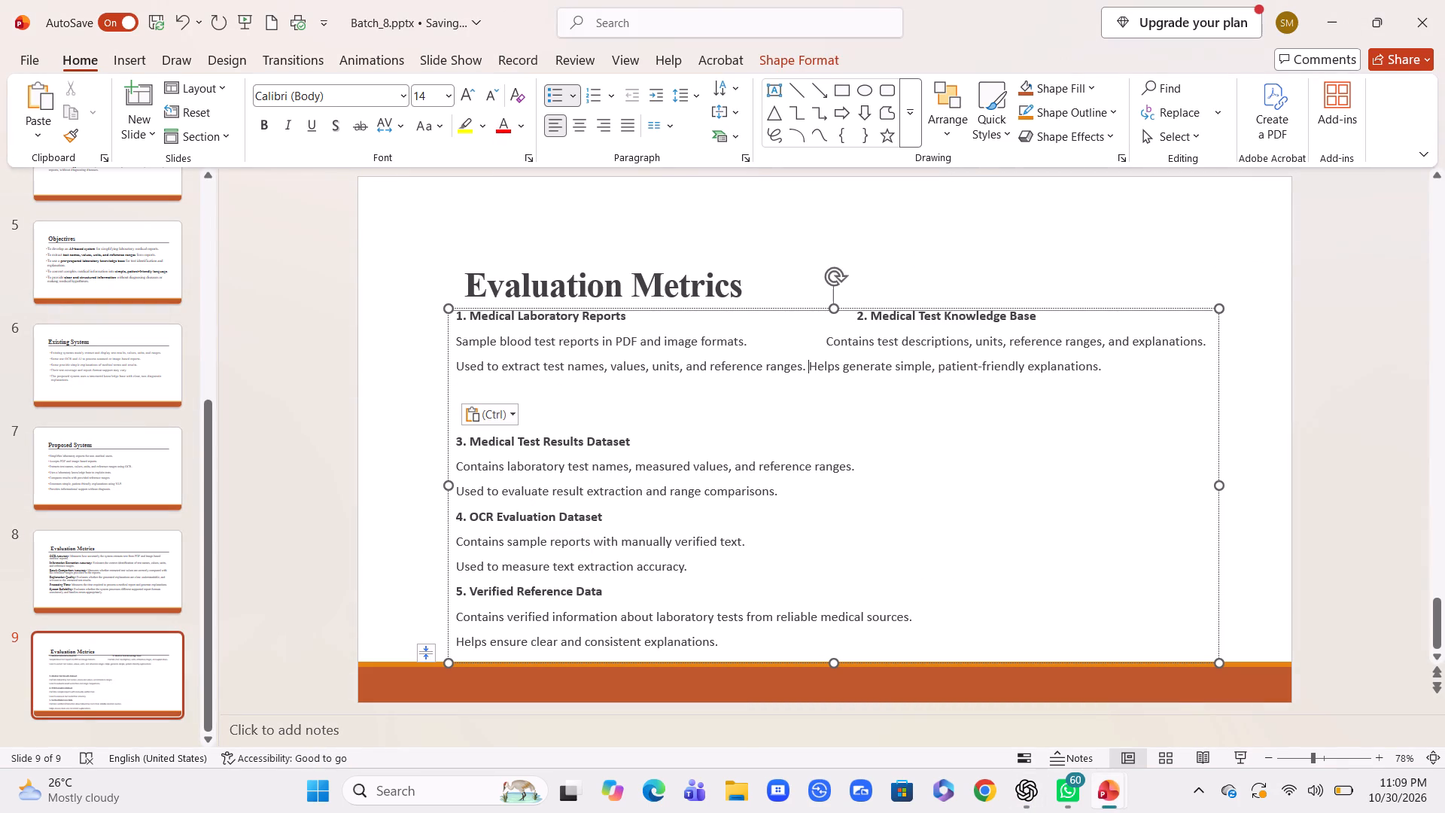
key("space")
key("space")
key("space")
key("space")
key("space")
key("space")
key("space")
key("space")
key("space")
key("space")
key("space")
key("space")
key("space")
key("space")
key("space")
key("space")
key("space")
key("space")
key("space")
key("space")
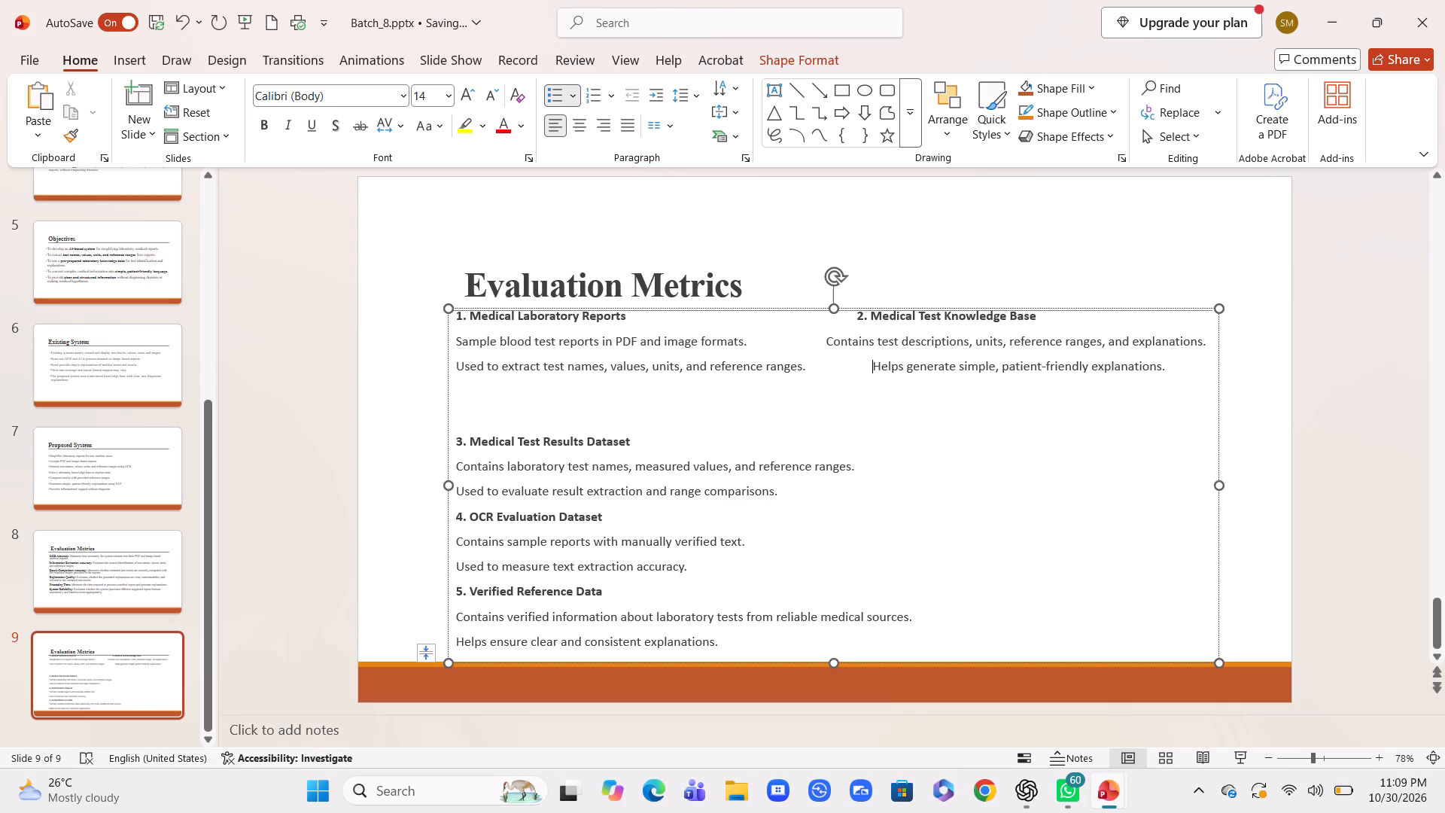
Remove the extra blank line and the leftover spaces before the "3. Medical Test Results Dataset" heading, bringing it back to the first column.
left_click(457, 439)
key("BackSpace")
key("BackSpace")
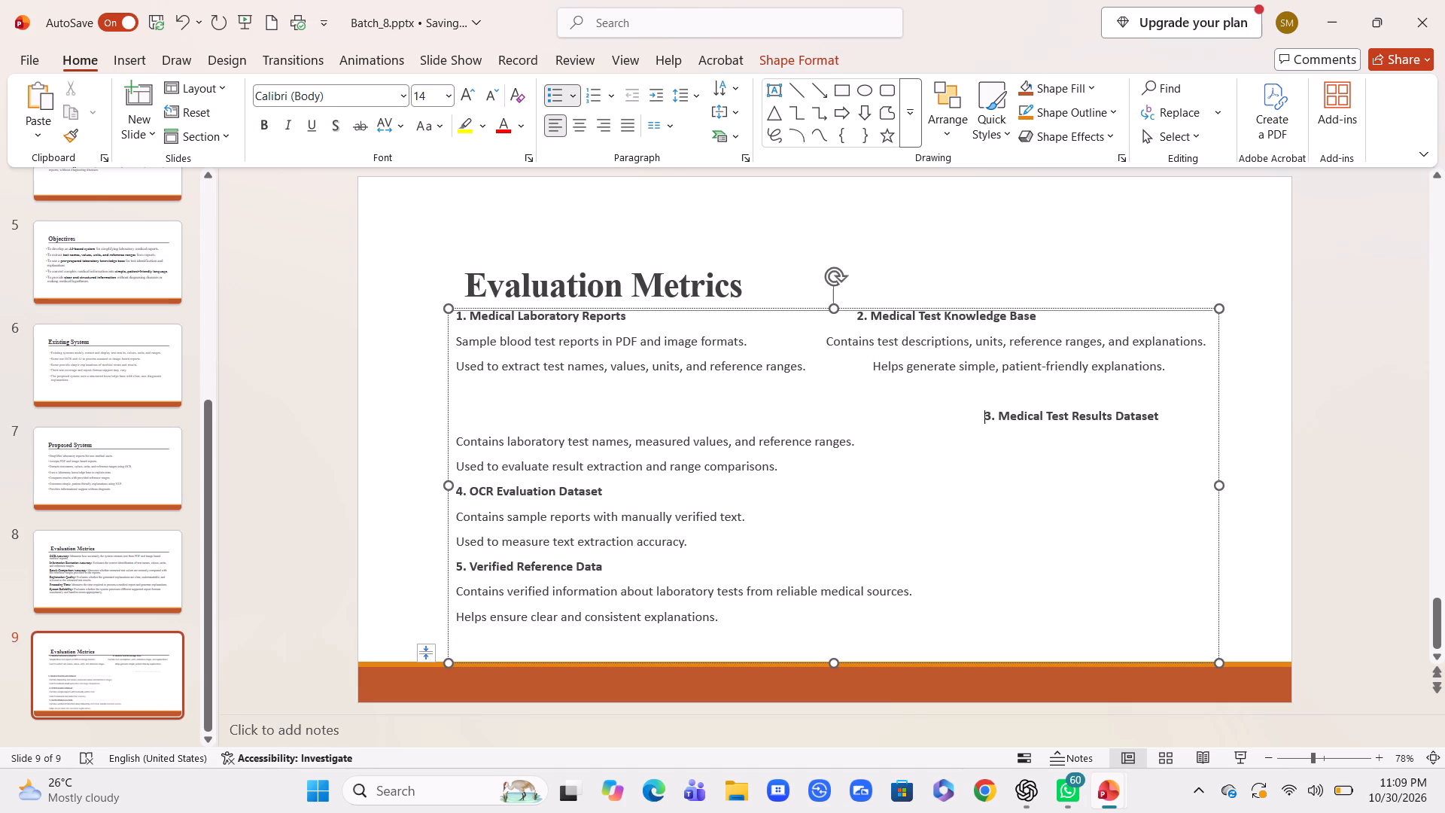
key("BackSpace")
key("BackSpace")
key("BackSpace")
key("BackSpace")
key("BackSpace")
key("BackSpace")
key("BackSpace")
key("BackSpace")
key("BackSpace")
key("BackSpace")
key("BackSpace")
key("BackSpace")
key("BackSpace")
key("BackSpace")
key("BackSpace")
key("BackSpace")
key("BackSpace")
key("BackSpace")
key("BackSpace")
key("BackSpace")
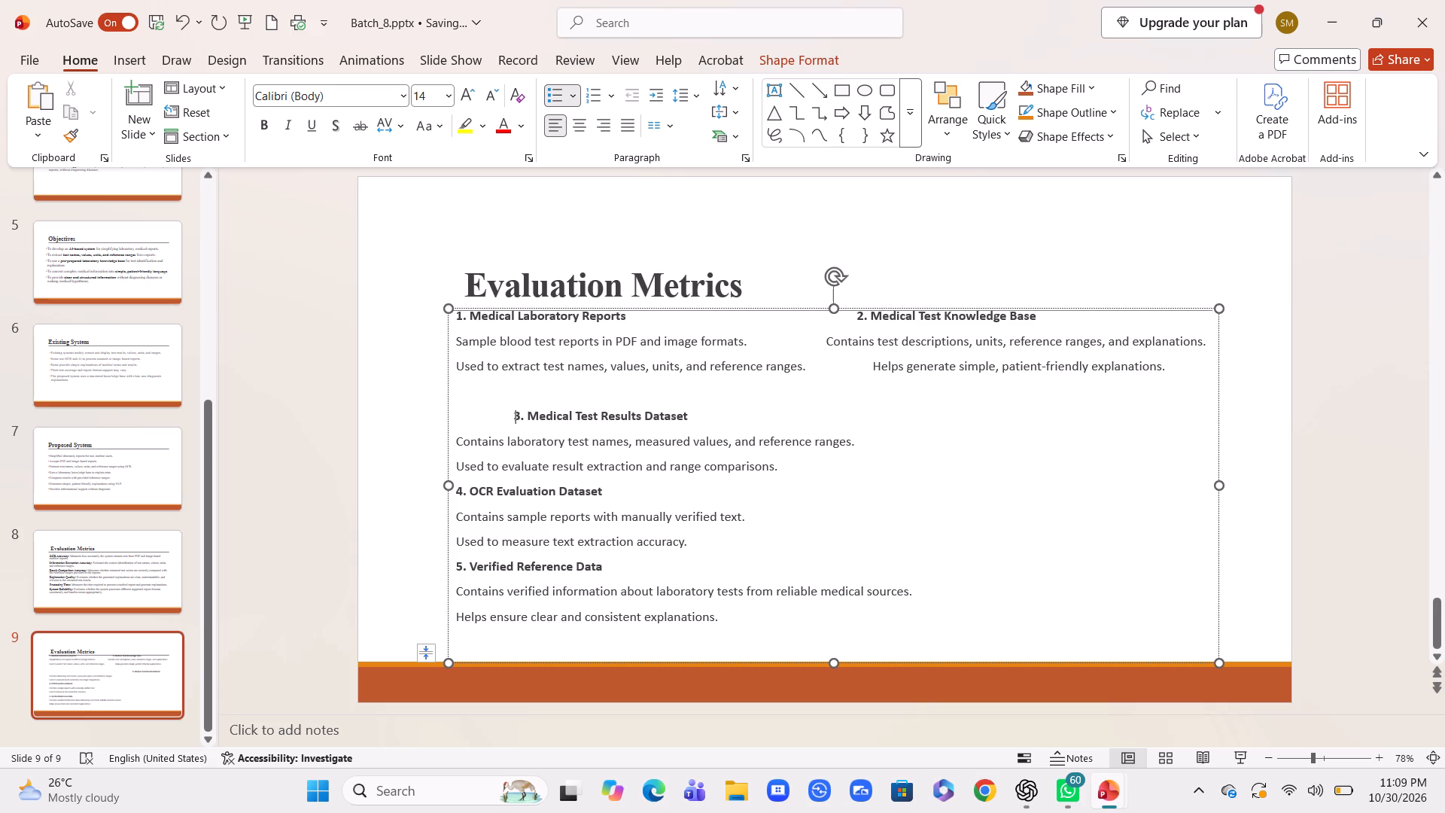
key("BackSpace")
key("BackSpace")
key("BackSpace")
key("BackSpace")
key("BackSpace")
key("BackSpace")
key("BackSpace")
key("BackSpace")
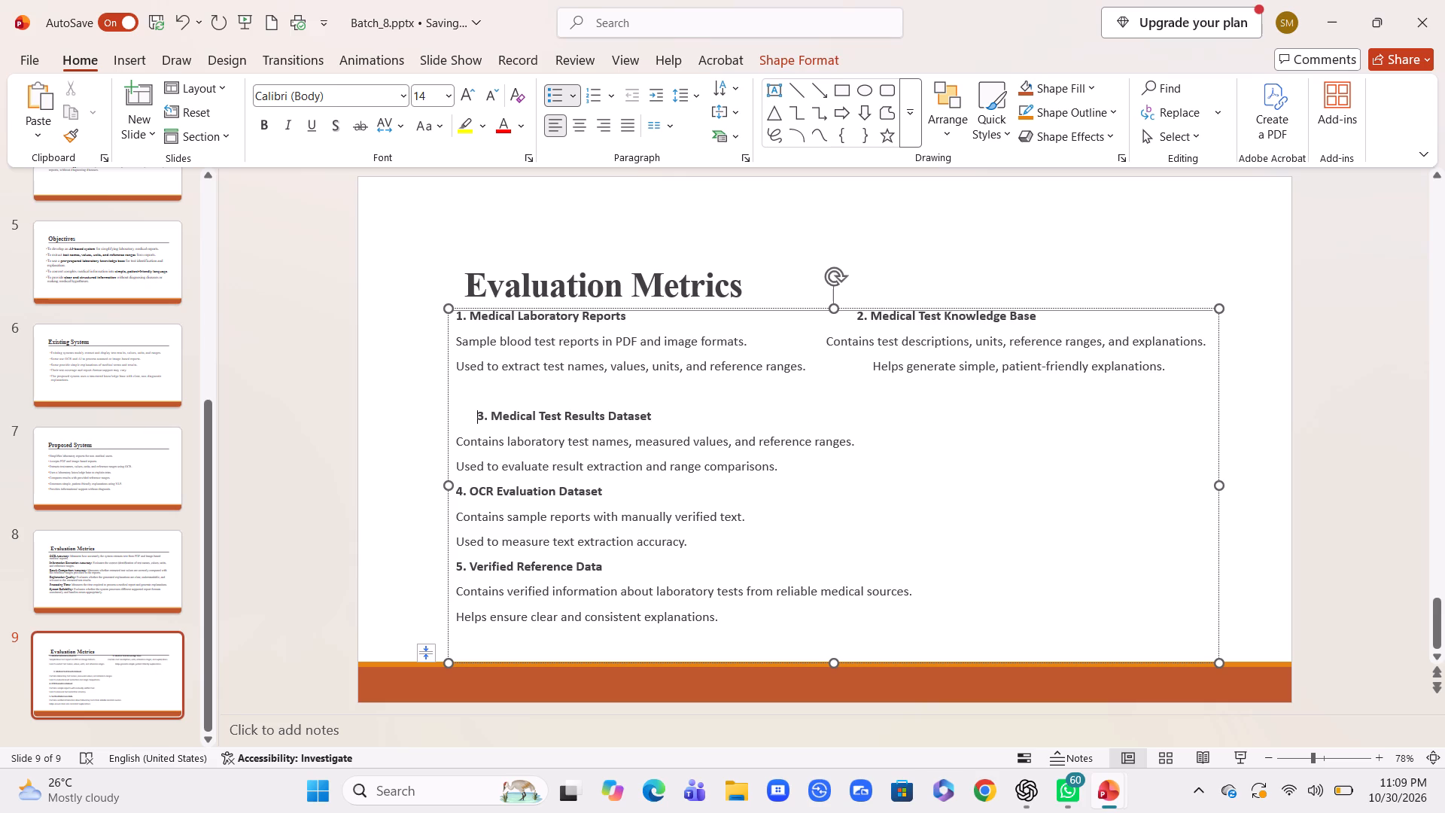
key("BackSpace")
key("BackSpace")
key("BackSpace")
key("BackSpace")
key("BackSpace")
key("BackSpace")
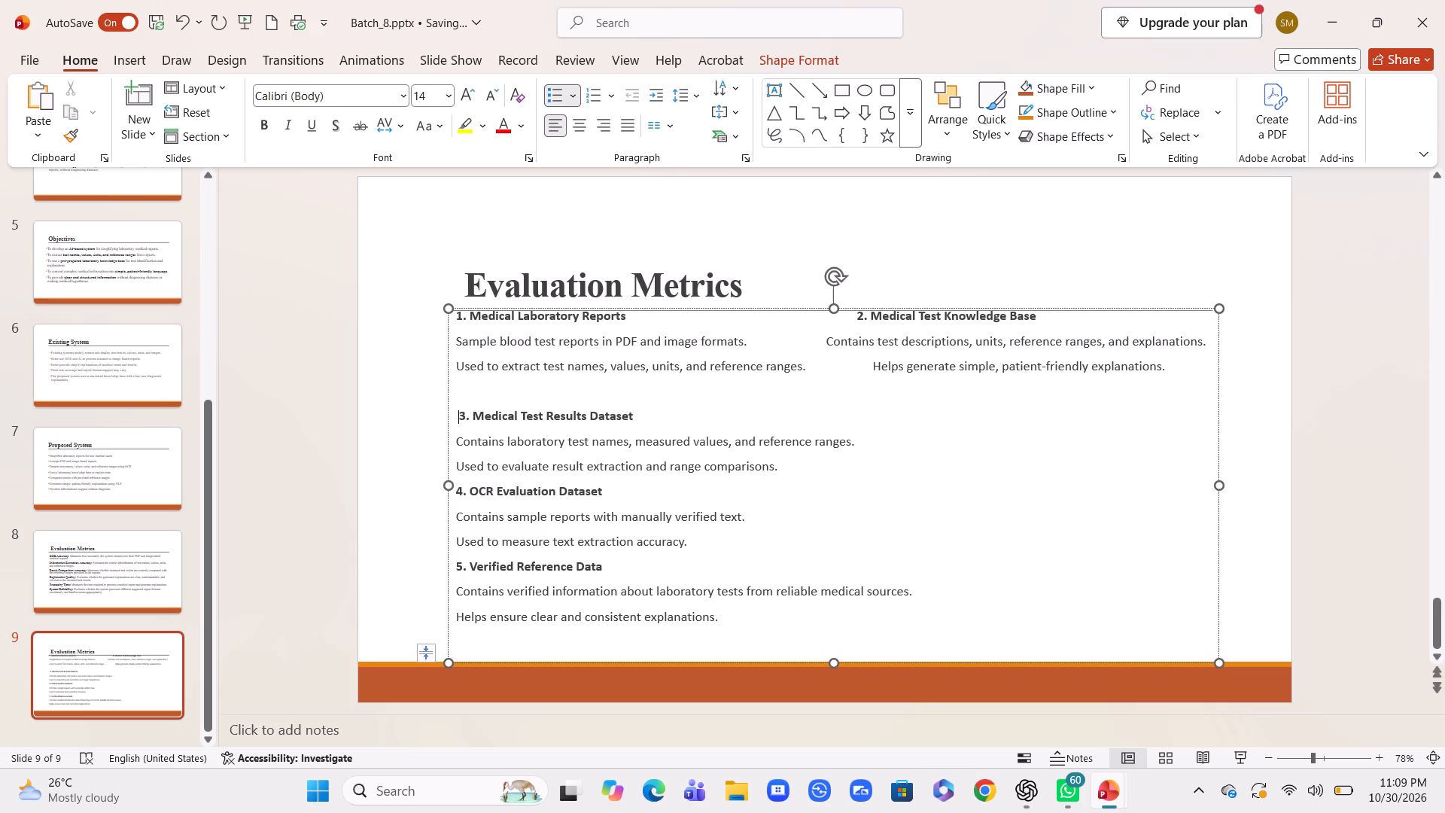
Join the "4. OCR Evaluation Dataset" heading onto the end of the "Used to evaluate result extraction and range comparisons." line.
left_click(455, 489)
key("BackSpace")
key("BackSpace")
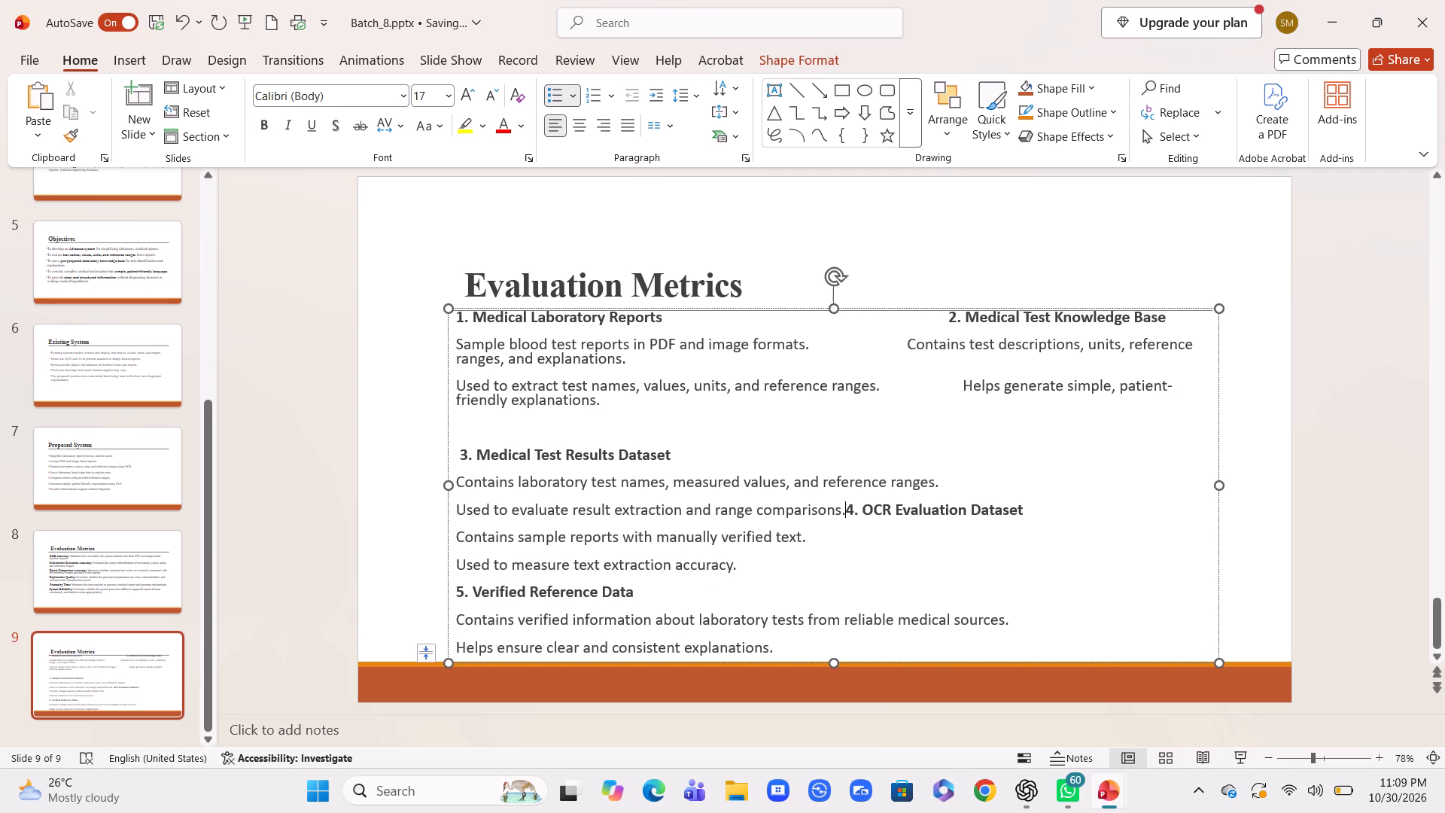
Copy the "4. OCR Evaluation Dataset" heading and paste it after the "3. Medical Test Results Dataset" heading on the same line.
left_click(843, 510)
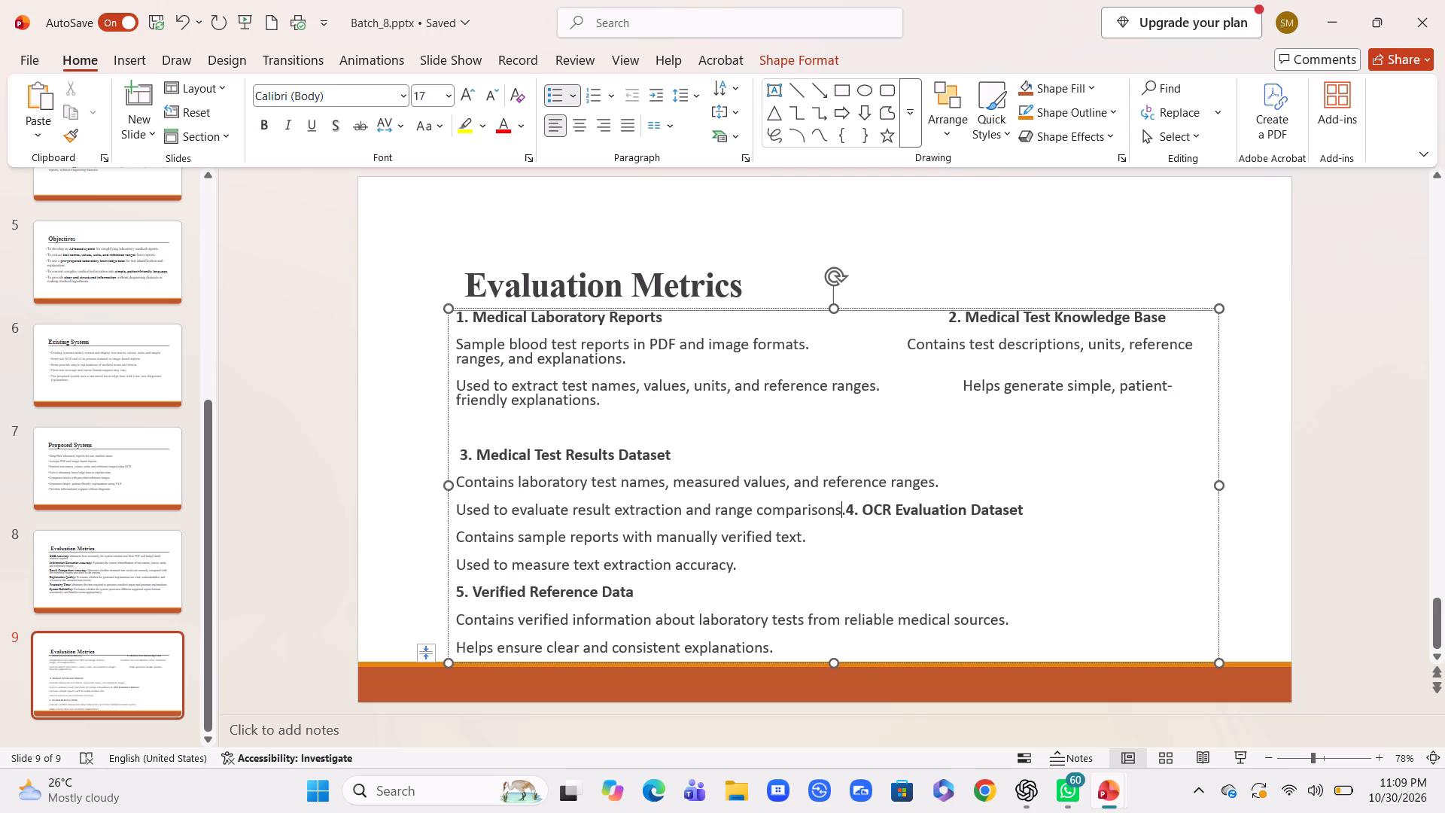
left_click(845, 510)
left_click_drag(845, 510, 891, 507)
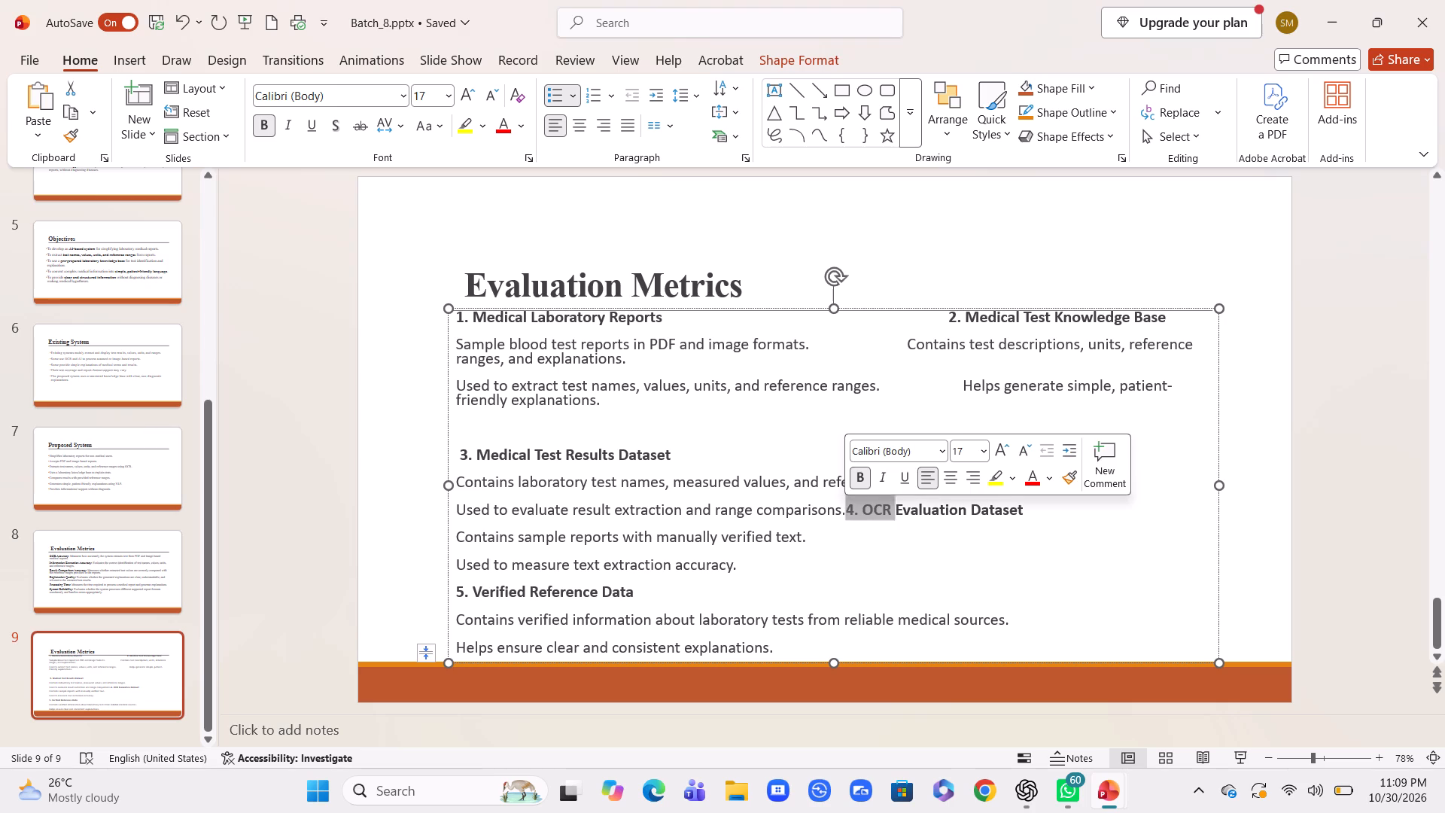
left_click_drag(891, 507, 1001, 510)
key("ctrl+c")
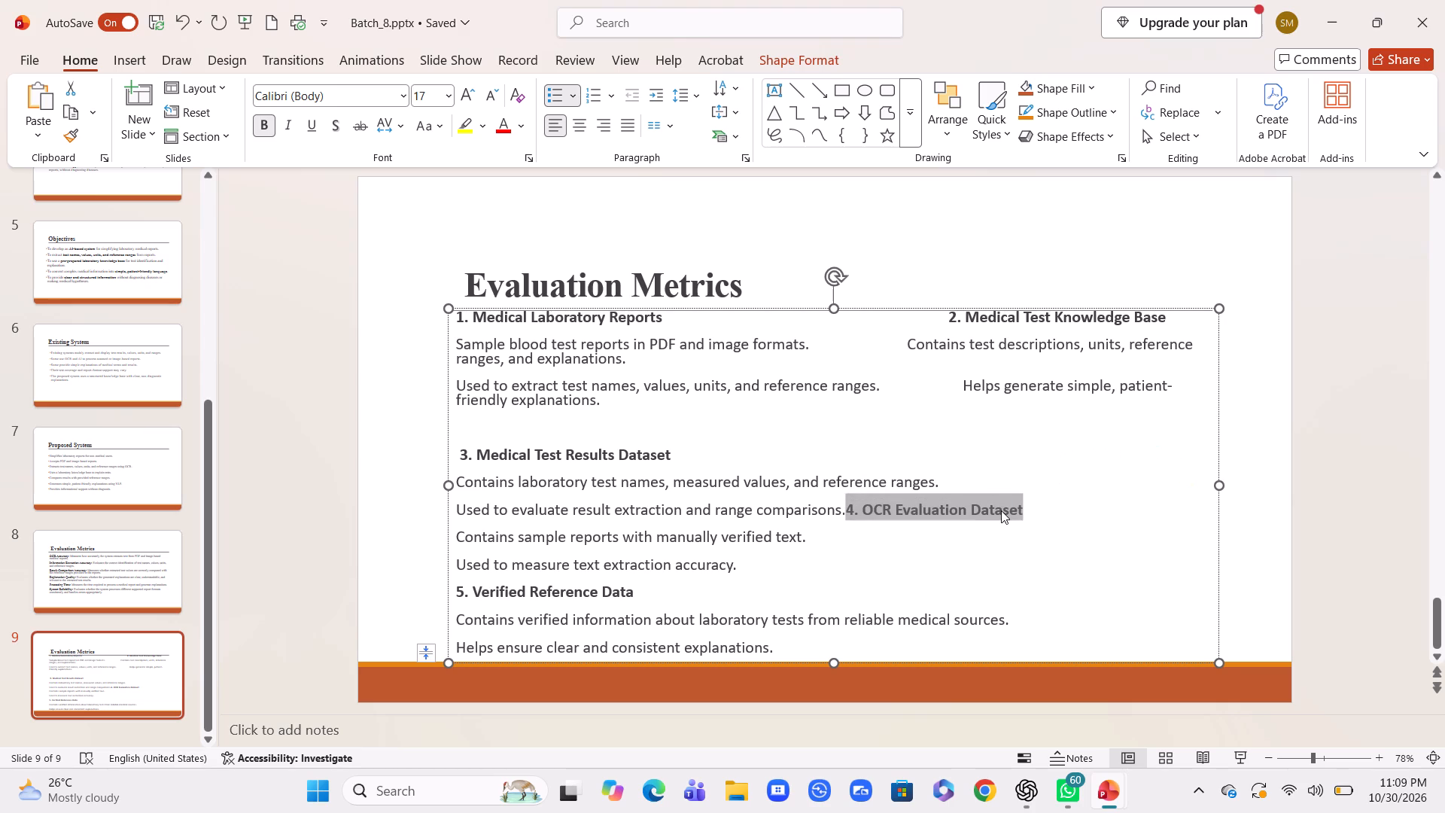
left_click(703, 454)
key("space")
key("space")
key("space")
key("space")
key("space")
key("space")
key("space")
key("space")
key("space")
key("space")
key("space")
key("space")
key("space")
key("space")
key("space")
key("space")
key("space")
key("space")
key("space")
key("space")
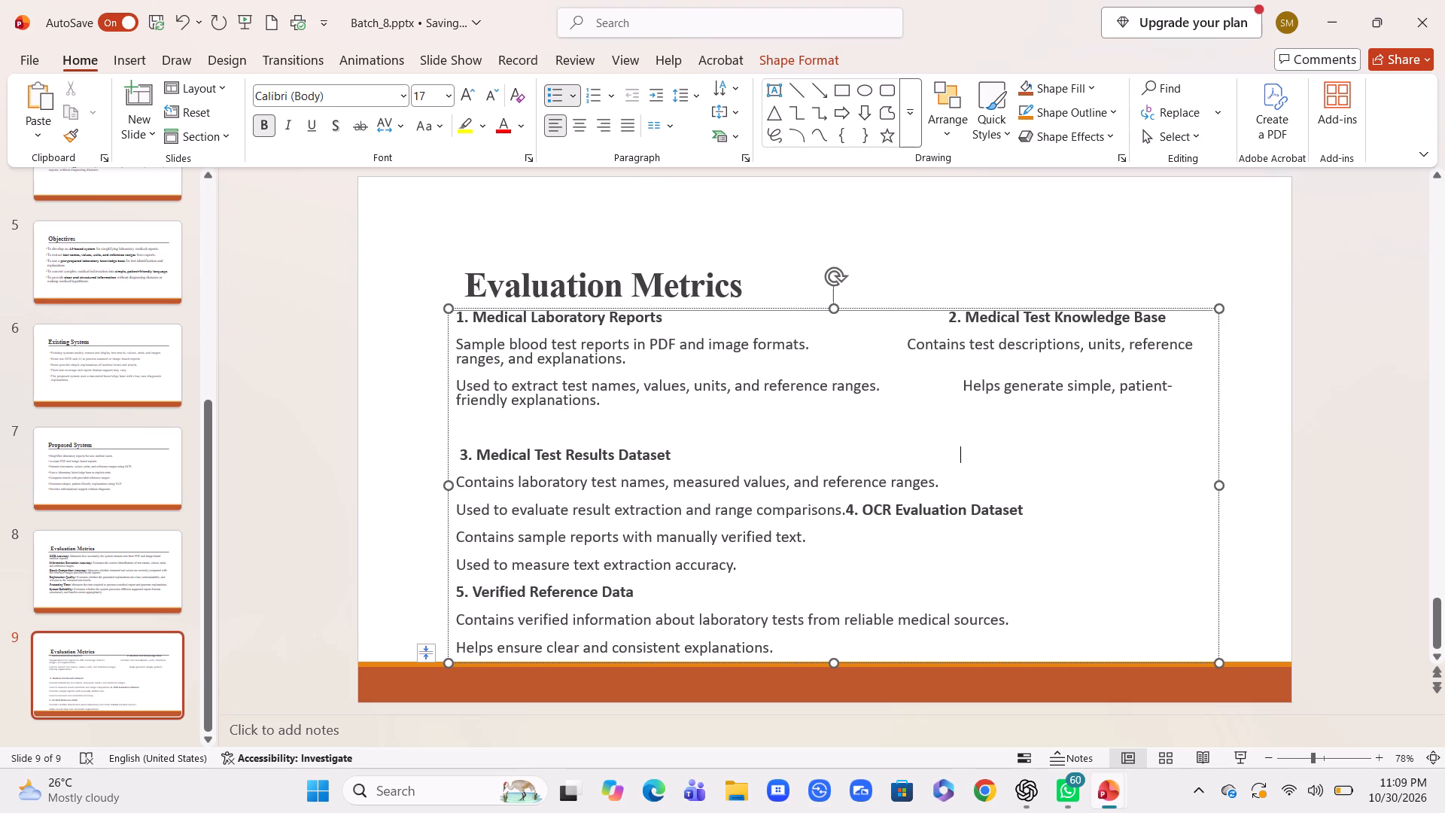
key("ctrl+v")
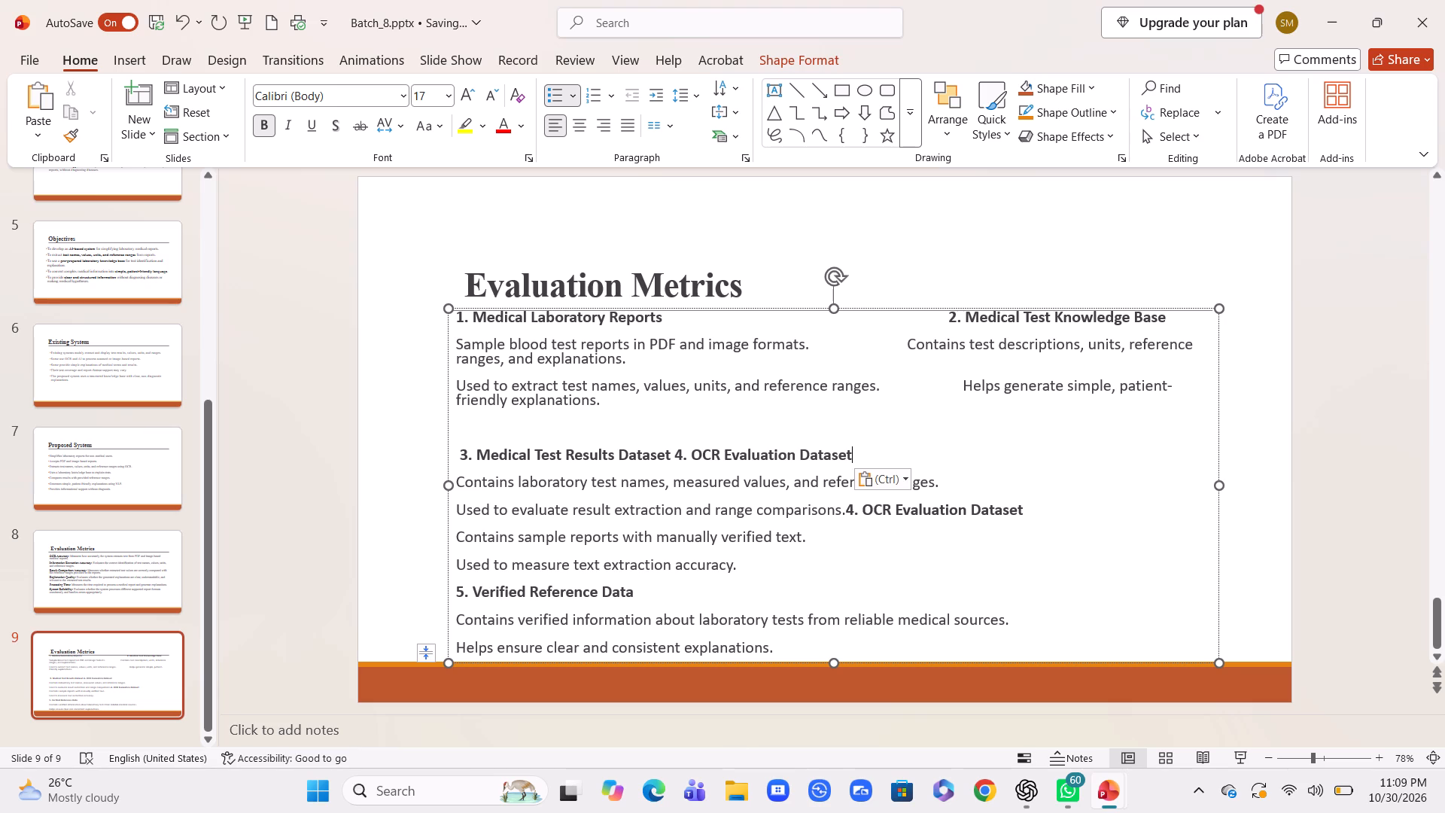
Insert spaces before the pasted "4. OCR Evaluation Dataset" heading to shift it into the second column.
left_click(675, 445)
key("space")
key("space")
key("space")
key("space")
key("space")
key("space")
key("space")
key("space")
key("space")
key("space")
key("space")
key("space")
key("space")
key("space")
key("space")
key("space")
key("space")
key("space")
key("space")
key("space")
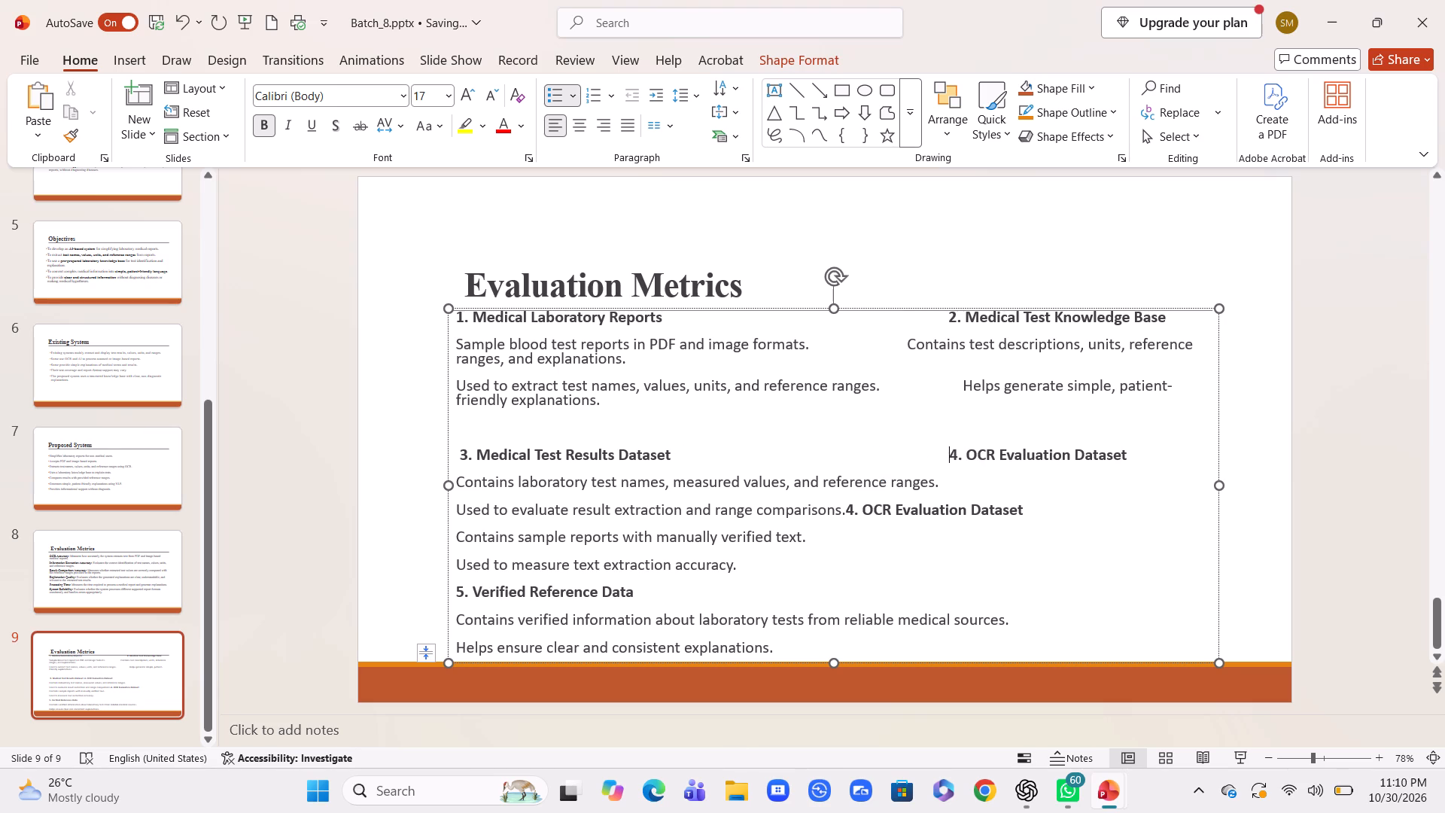
key("space")
key("space")
key("space")
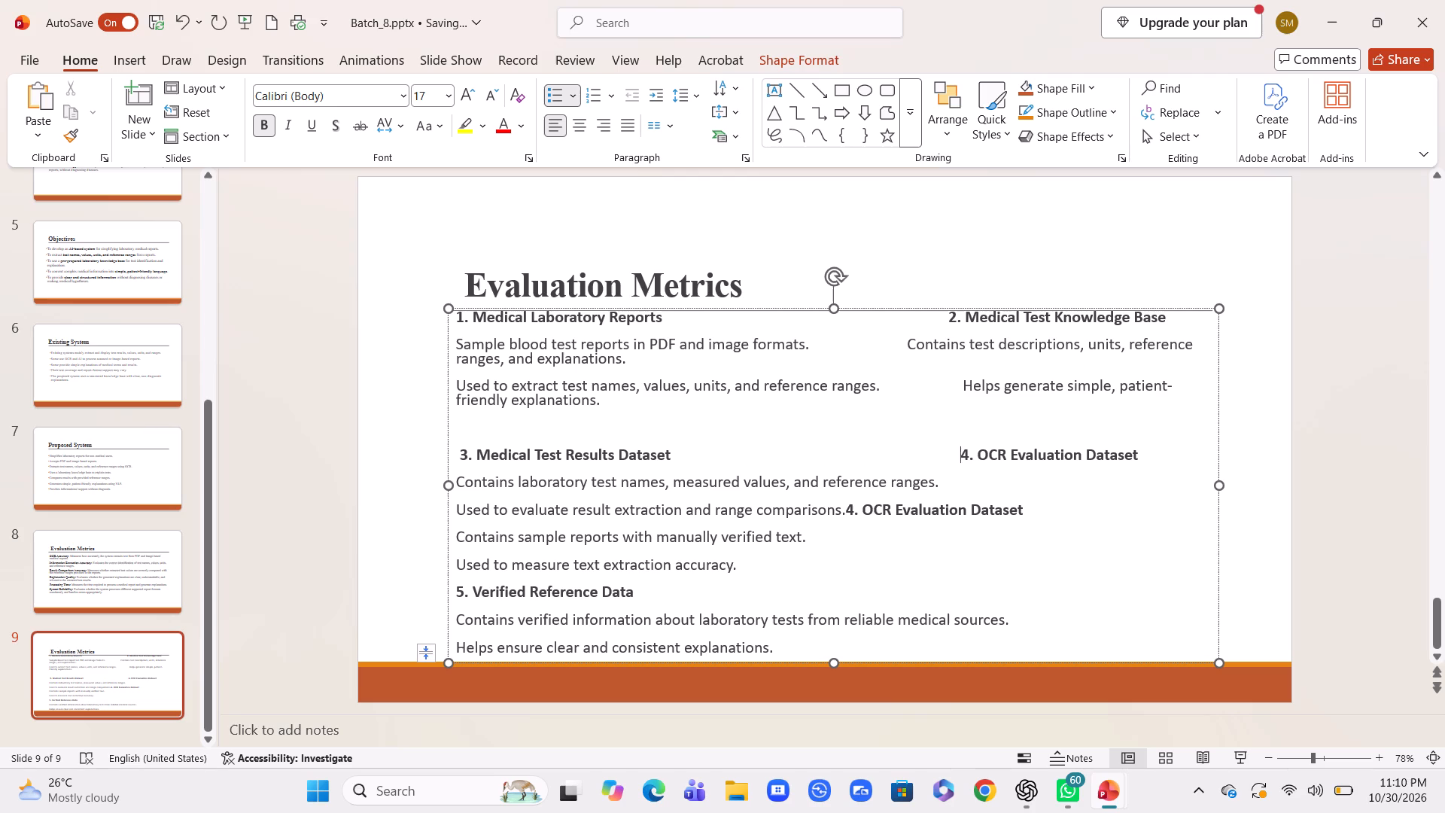
Move the original "4. OCR Evaluation Dataset" heading onto its own line below "Used to evaluate result extraction and range comparisons.".
left_click(845, 510)
key("Return")
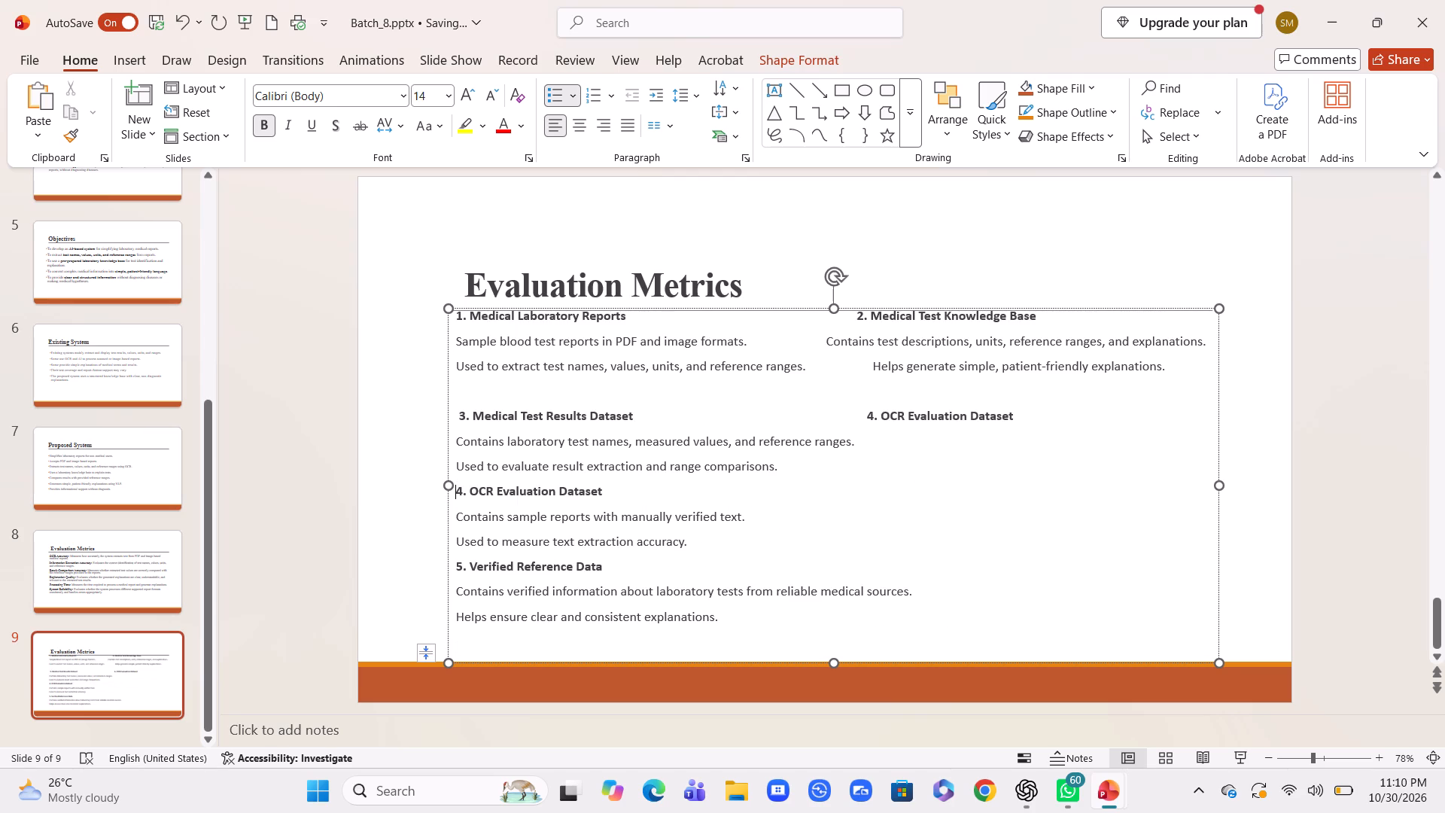
Copy "Contains sample reports with manually verified text." and paste it after section 3's "Contains laboratory test names" line.
left_click_drag(747, 517, 463, 519)
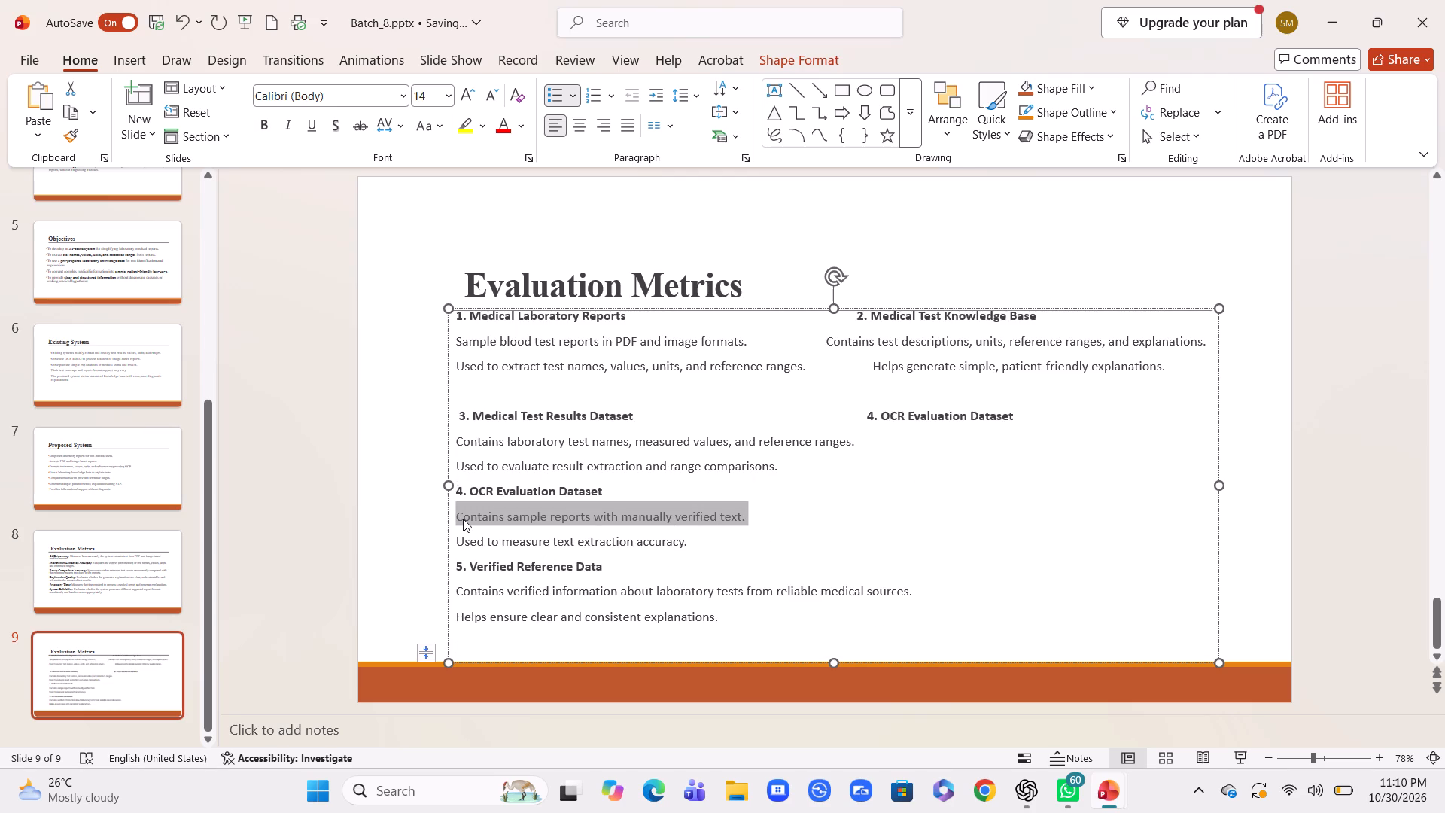
key("ctrl+c")
left_click(872, 439)
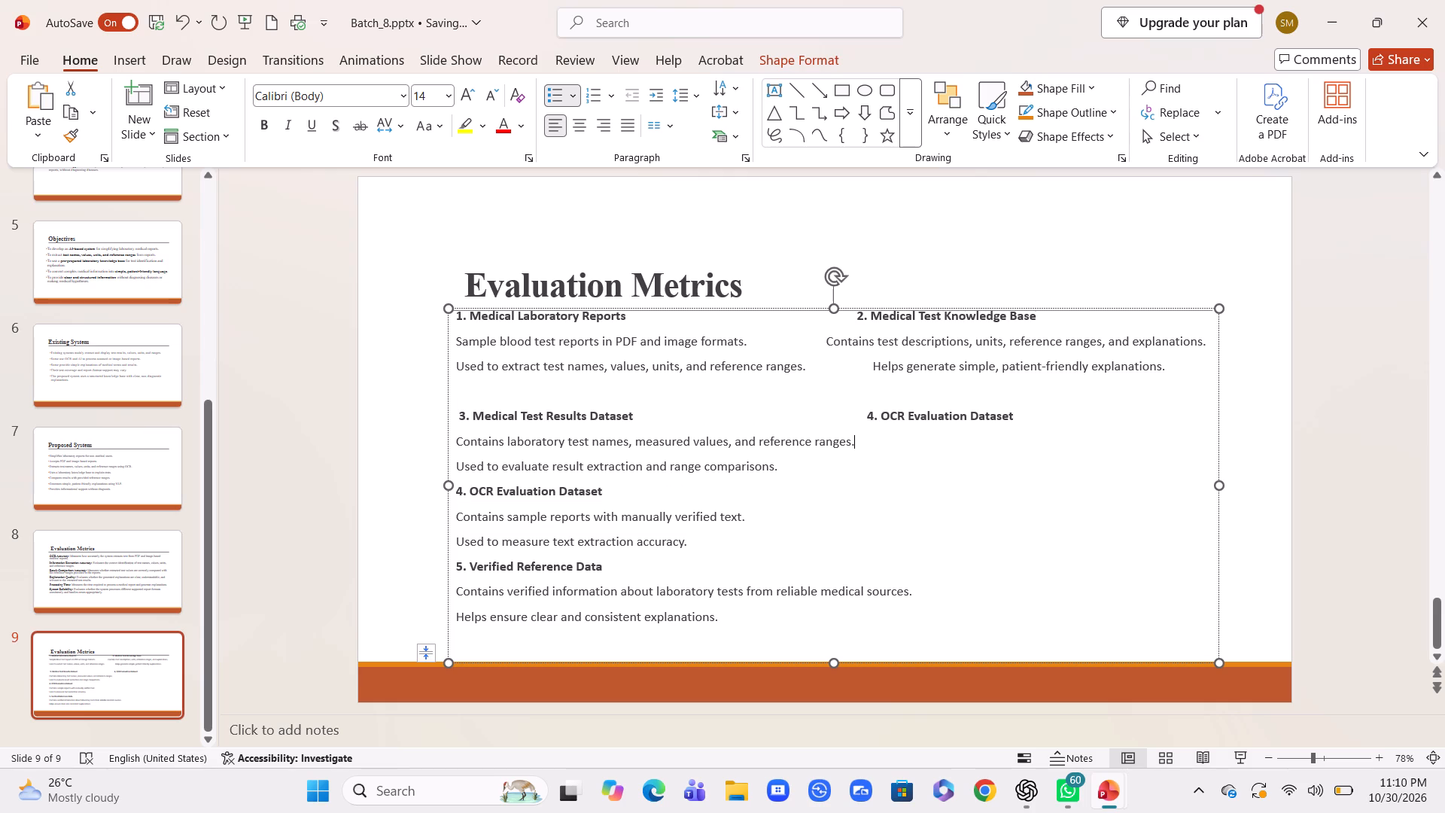
key("space")
key("space")
key("space")
key("space")
key("space")
key("space")
key("space")
key("space")
key("space")
key("space")
key("space")
key("space")
key("space")
key("space")
key("ctrl+v")
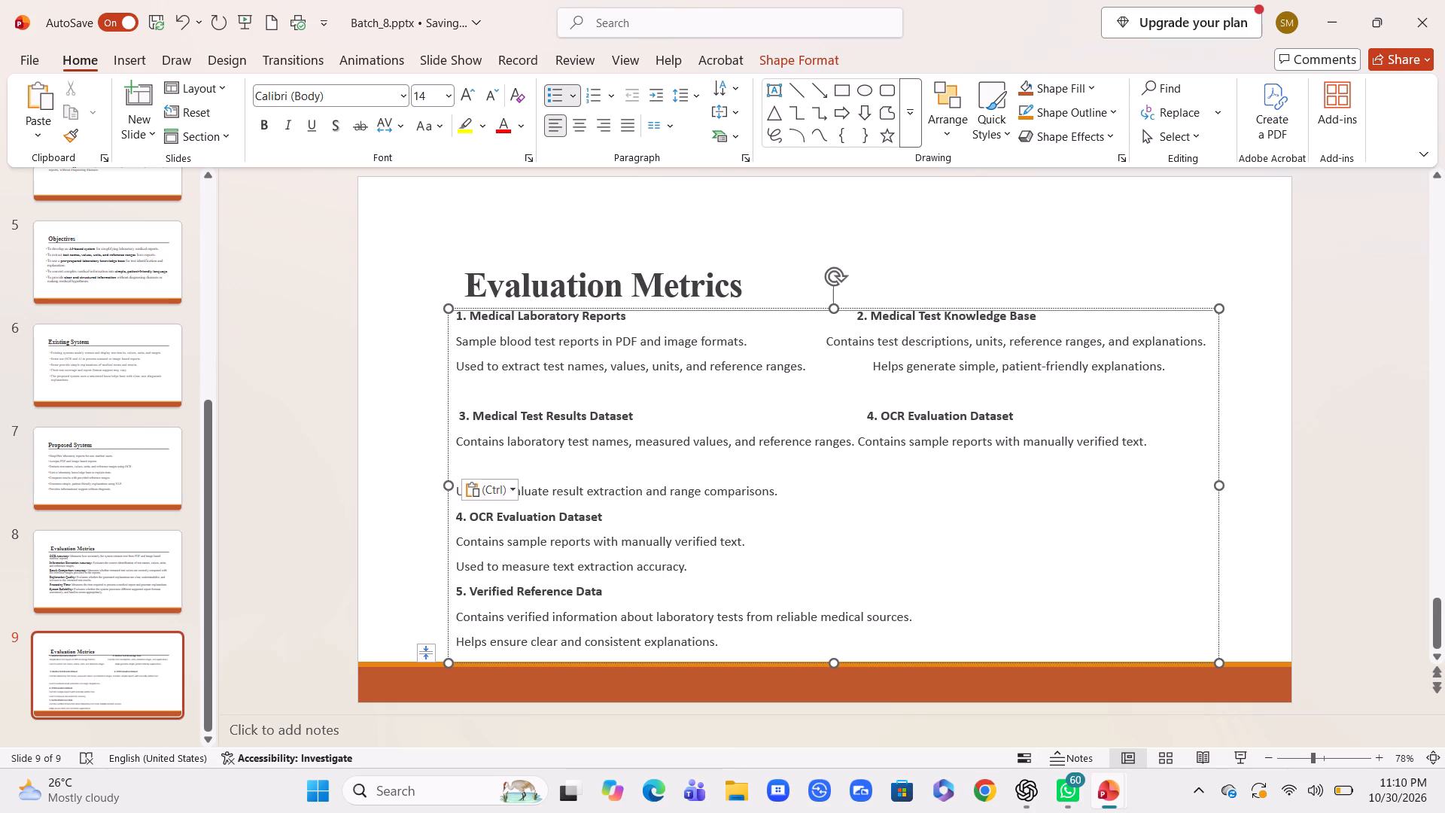
Remove the blank line above "Used to evaluate result extraction and range comparisons.", keeping that text at the start of its line.
left_click(556, 494)
left_click(456, 493)
key("BackSpace")
key("BackSpace")
key("space")
key("space")
key("space")
key("space")
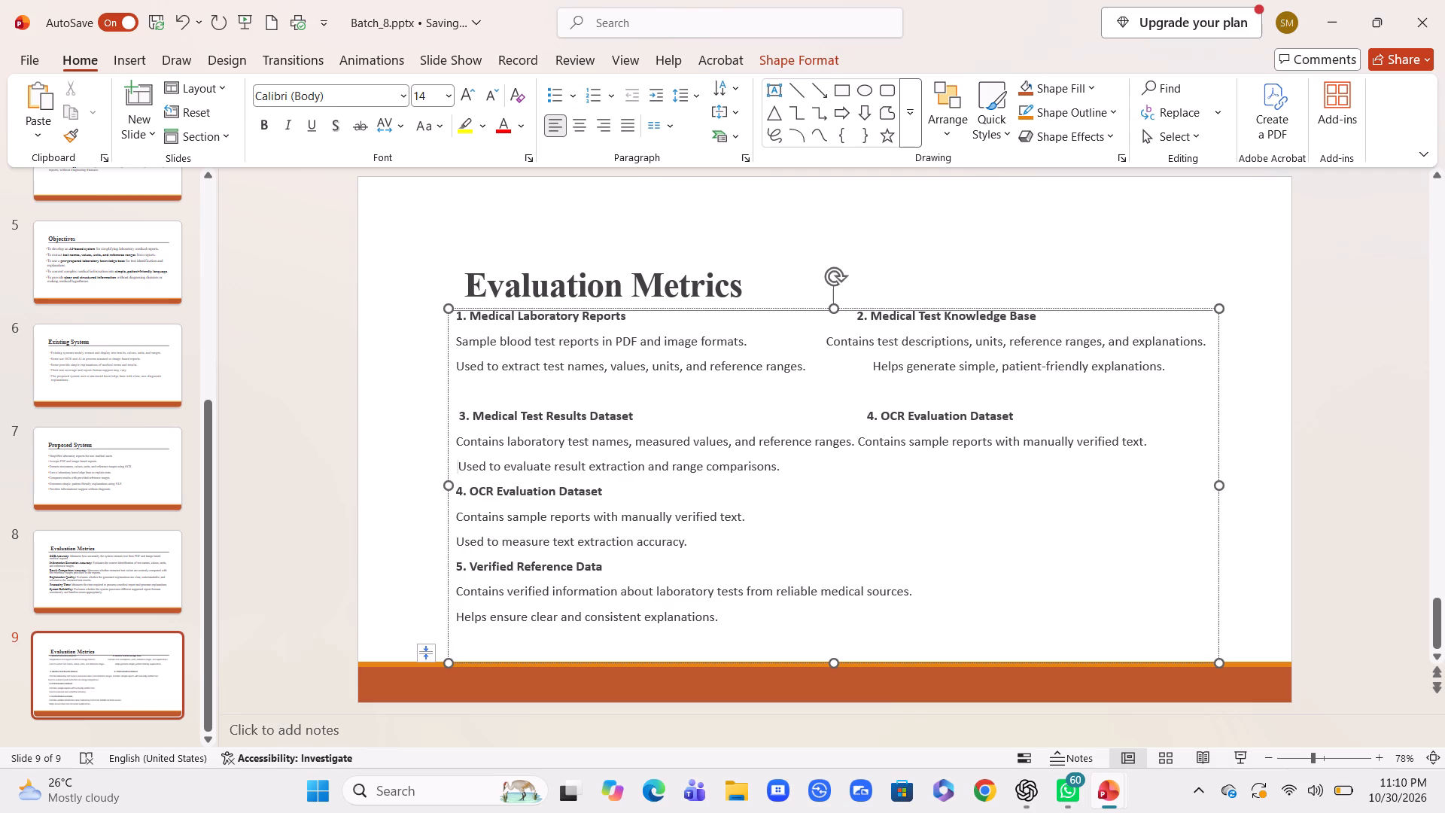
key("BackSpace")
key("BackSpace")
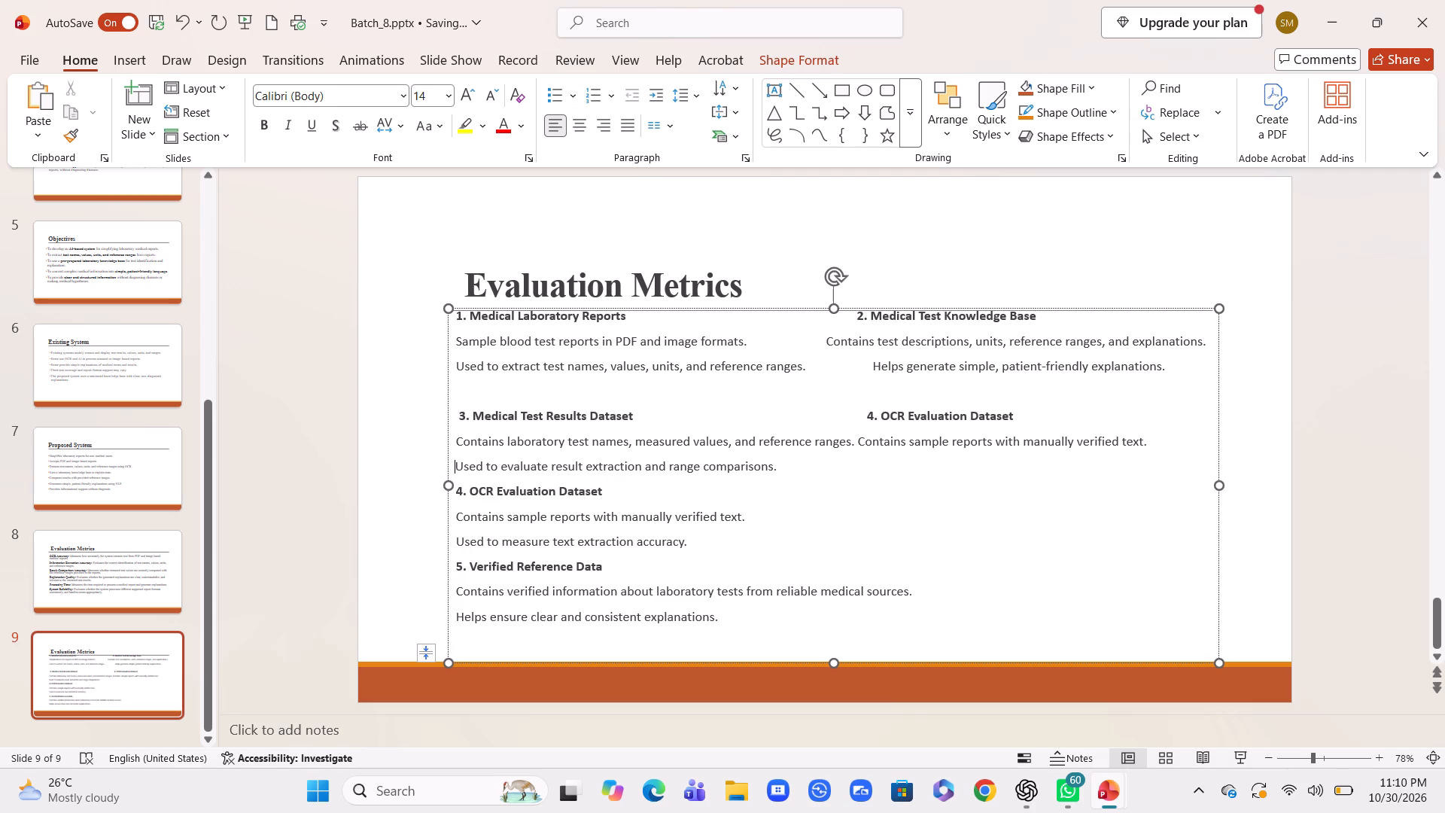
Copy "Used to measure text extraction accuracy." and paste it after section 3's "Used to evaluate result extraction and range comparisons." line.
left_click_drag(690, 547, 494, 547)
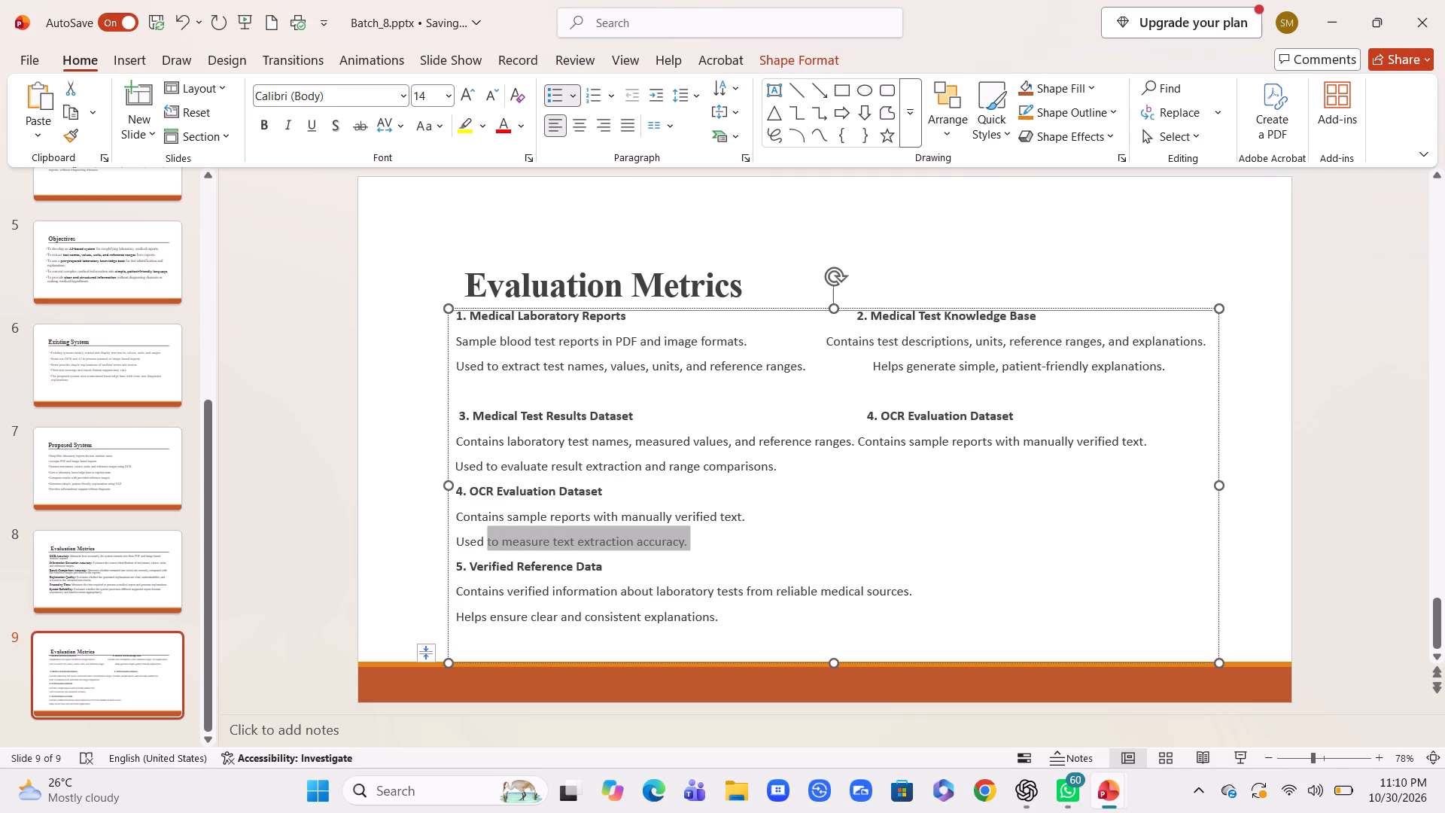
left_click_drag(494, 547, 467, 545)
key("ctrl+c")
left_click(812, 465)
key("space")
key("space")
key("space")
key("space")
key("space")
key("space")
key("space")
key("space")
key("space")
key("space")
key("space")
key("space")
key("space")
key("space")
key("space")
key("space")
key("space")
key("space")
key("space")
key("space")
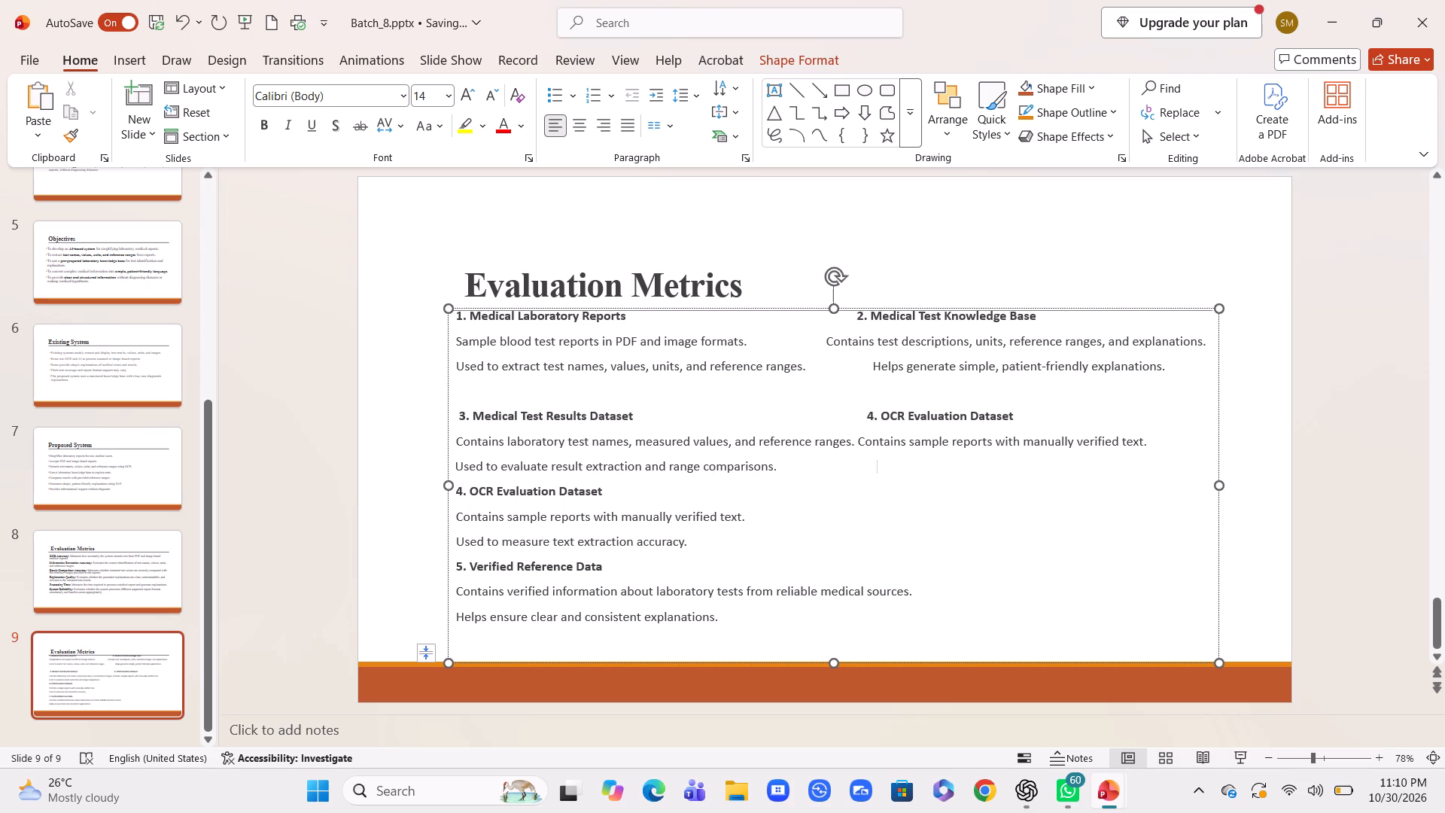
key("ctrl+v")
Insert spaces before the pasted "Used to measure text extraction accuracy." to shift it into the second column.
left_click(789, 468)
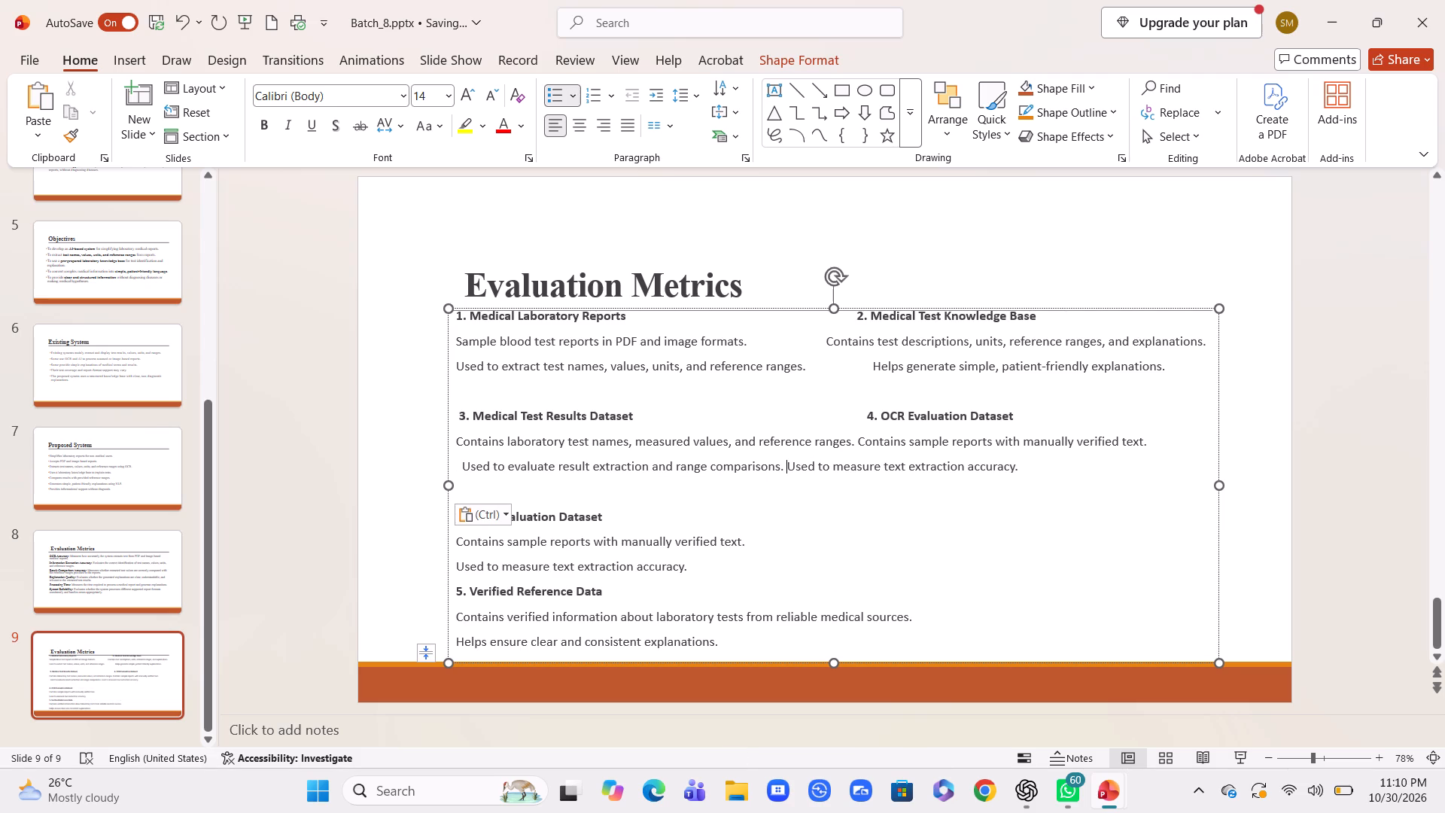
key("space")
key("space")
key("space")
key("space")
key("space")
key("space")
key("space")
key("space")
key("space")
key("space")
key("space")
key("space")
key("space")
key("space")
key("space")
key("space")
key("space")
key("space")
key("space")
key("space")
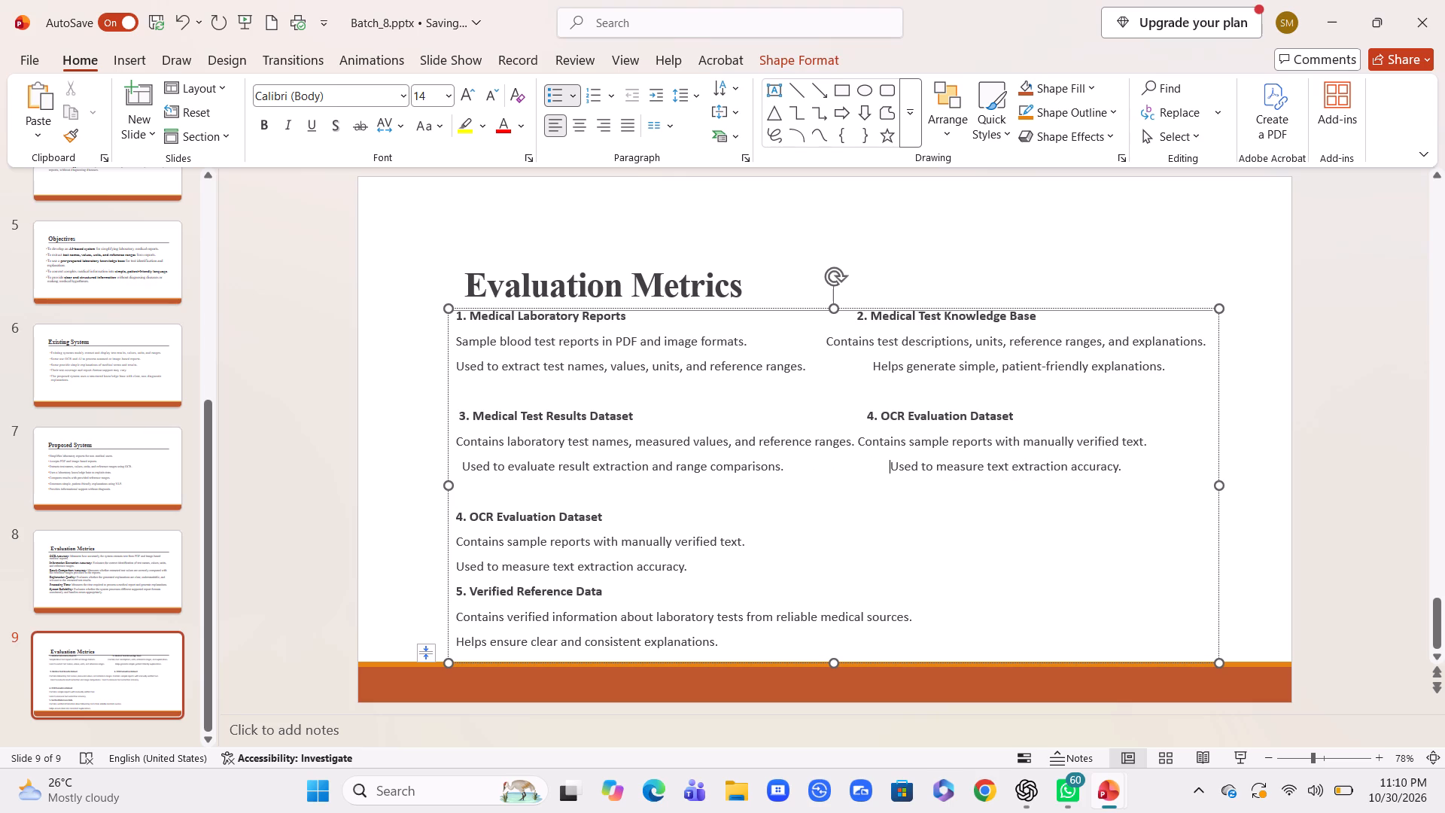
Insert spaces before the pasted "Contains sample reports with manually verified text." to move it under the second-column OCR heading.
left_click(858, 440)
key("space")
key("space")
key("space")
key("space")
key("space")
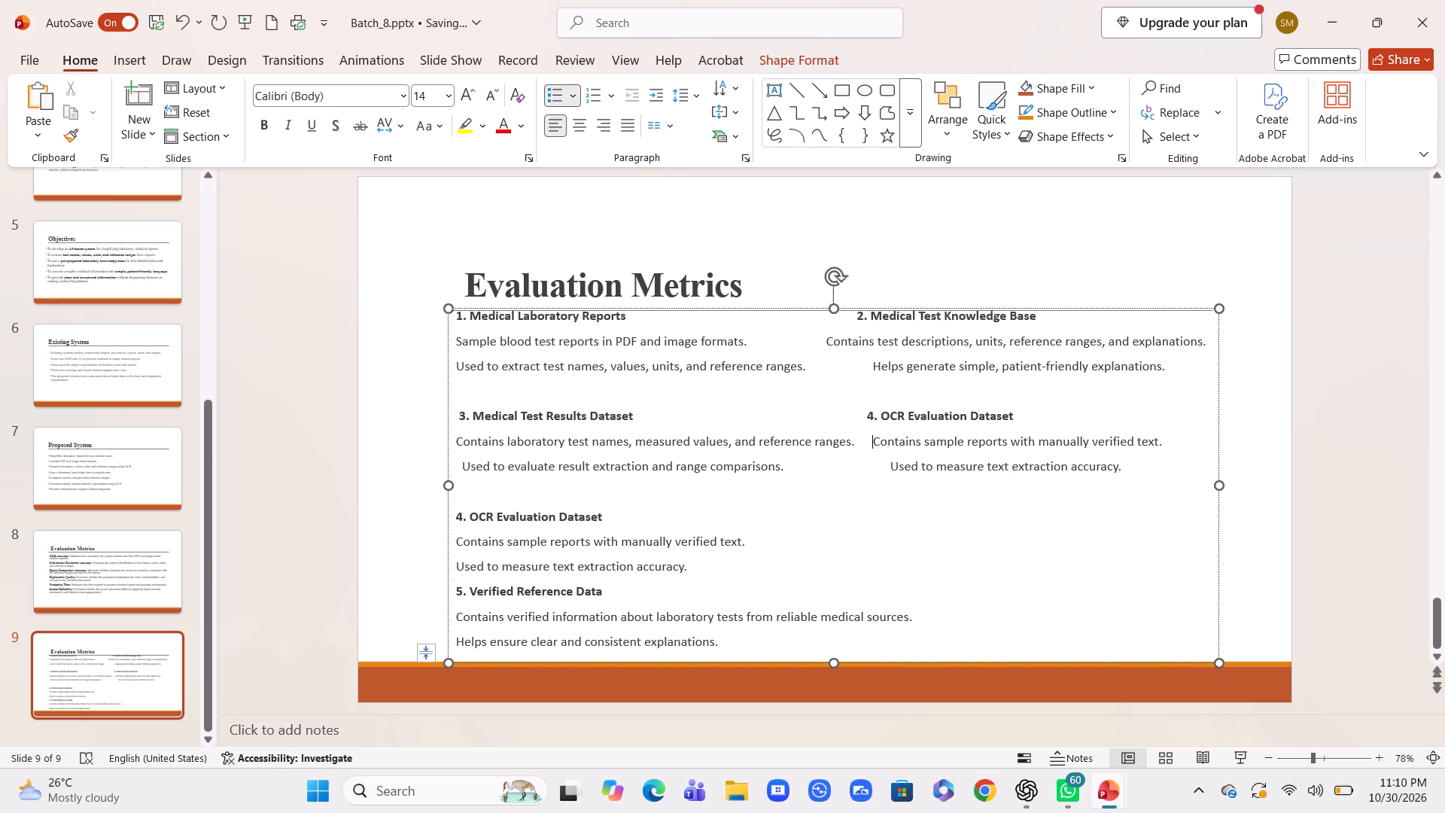
Delete the original first-column "4. OCR Evaluation Dataset" heading and its two description lines.
left_click_drag(698, 569, 450, 501)
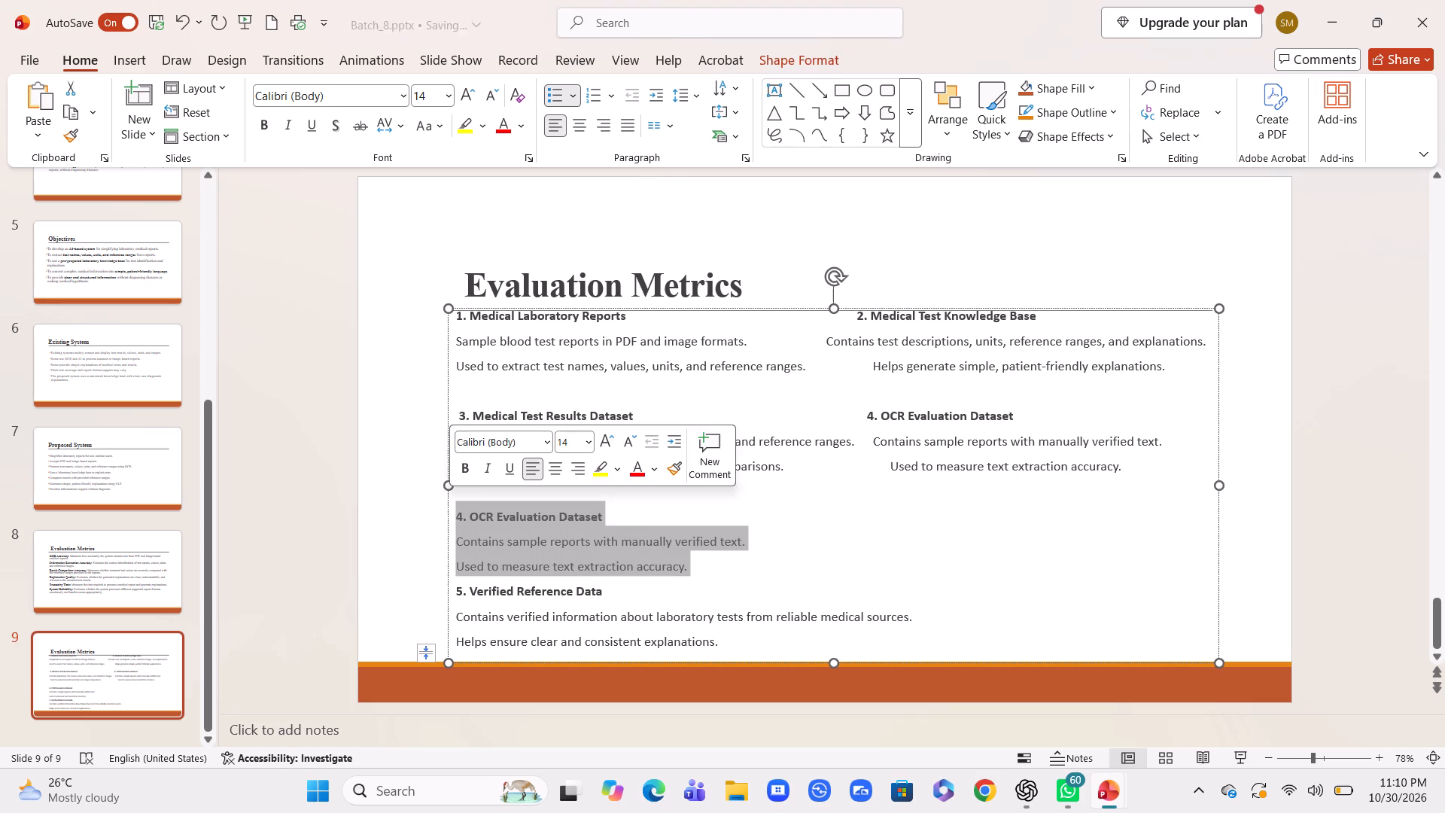
key("BackSpace")
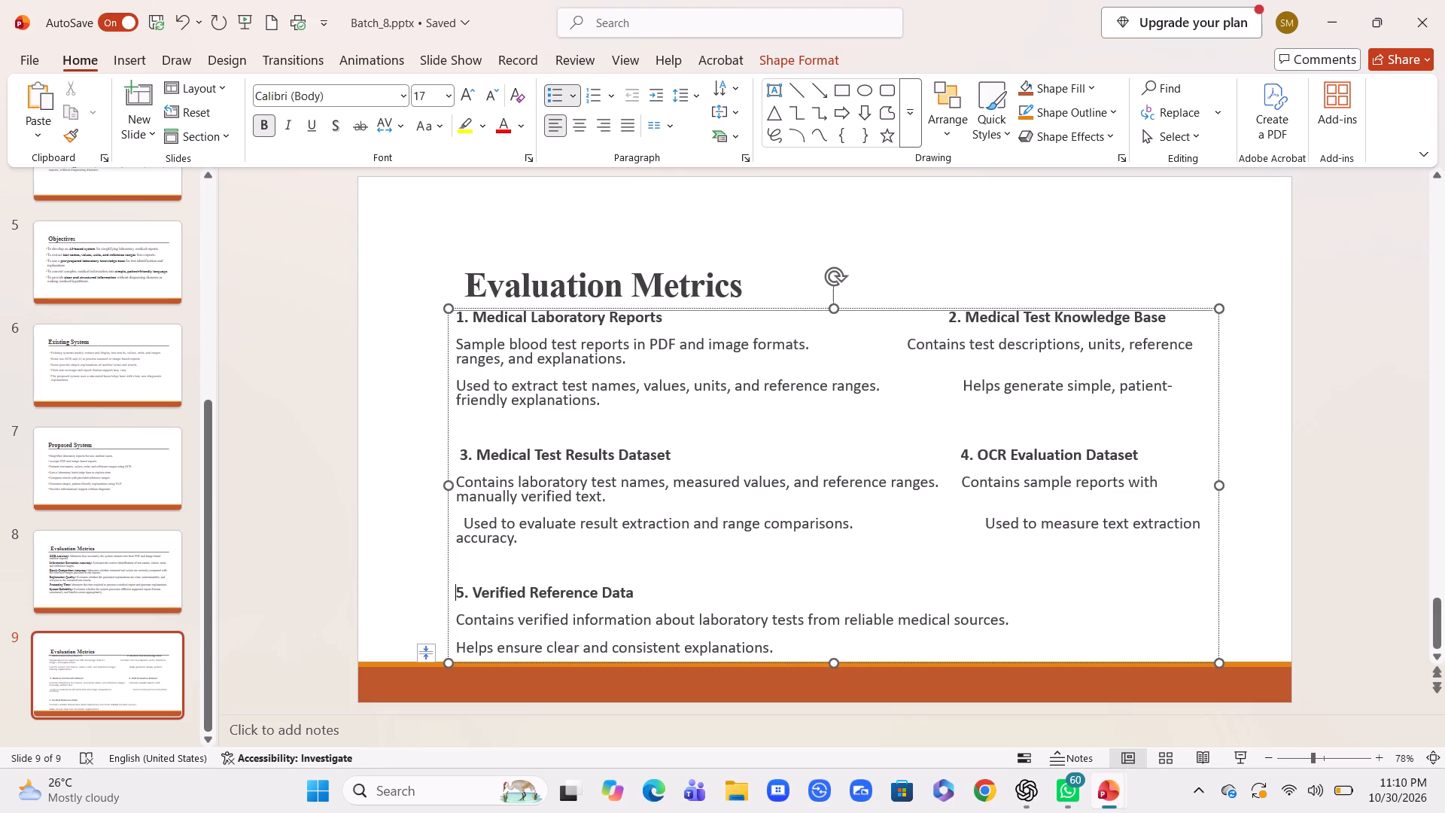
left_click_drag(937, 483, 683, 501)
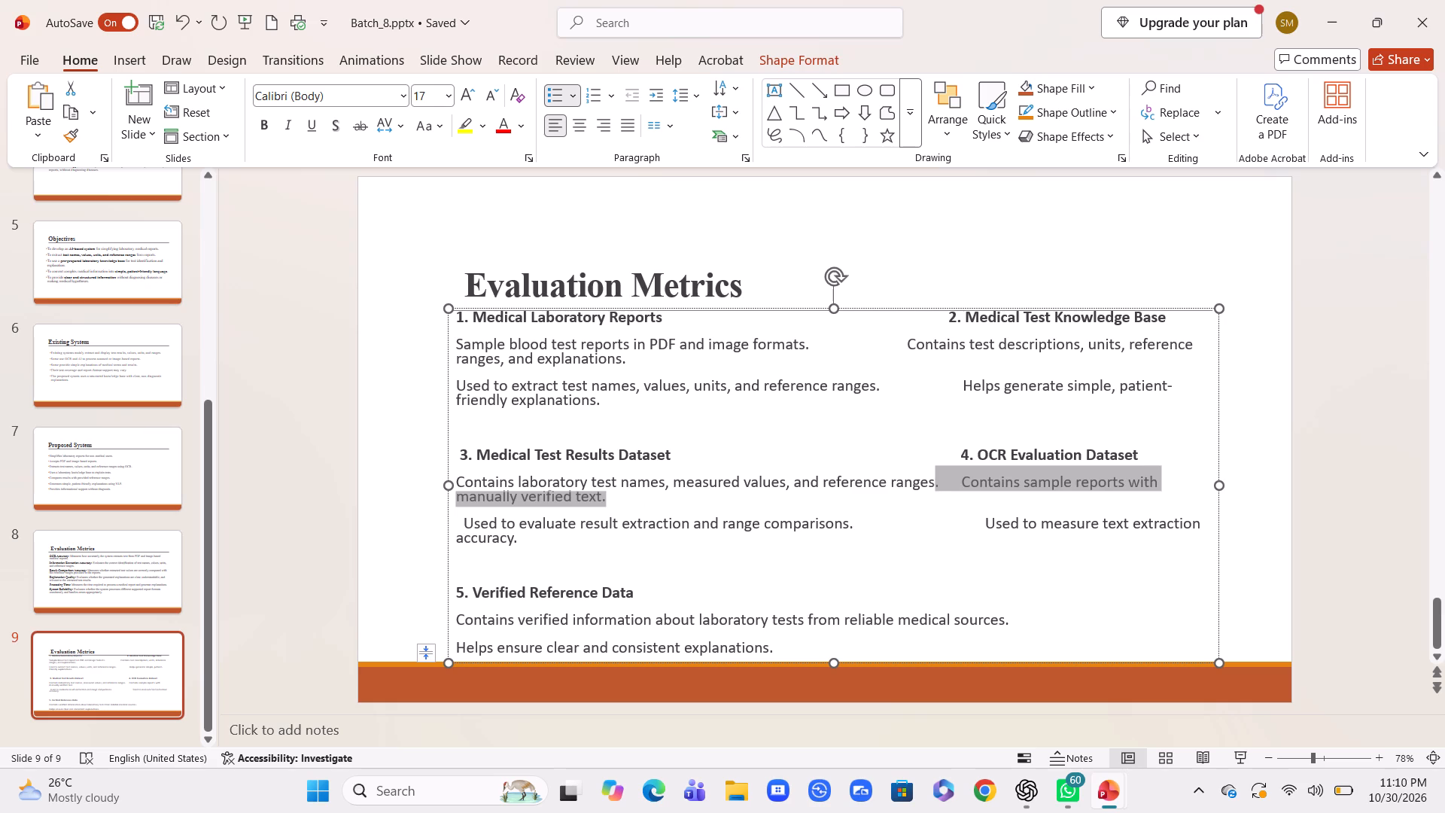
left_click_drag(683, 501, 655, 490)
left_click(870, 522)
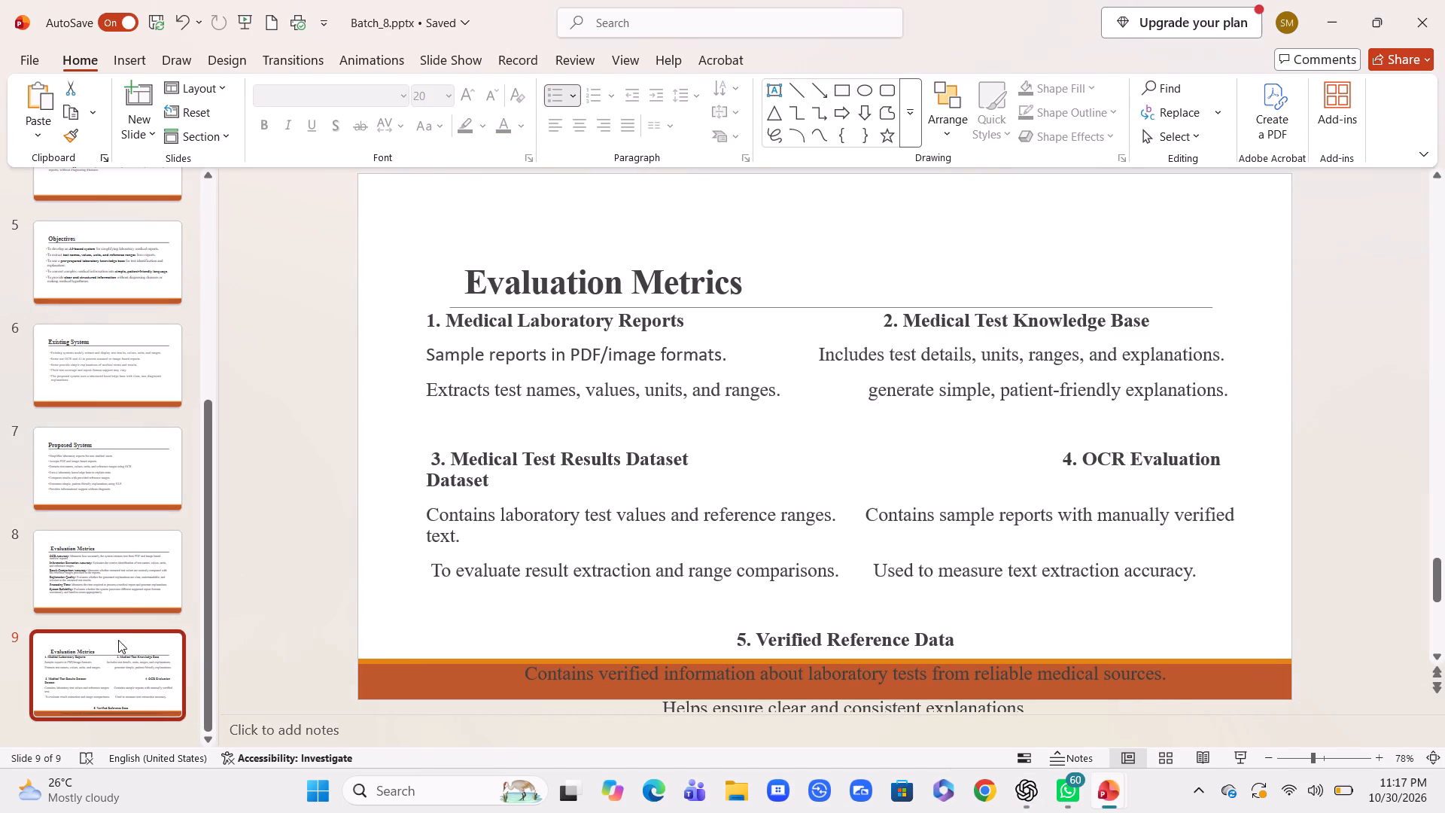
left_click(112, 587)
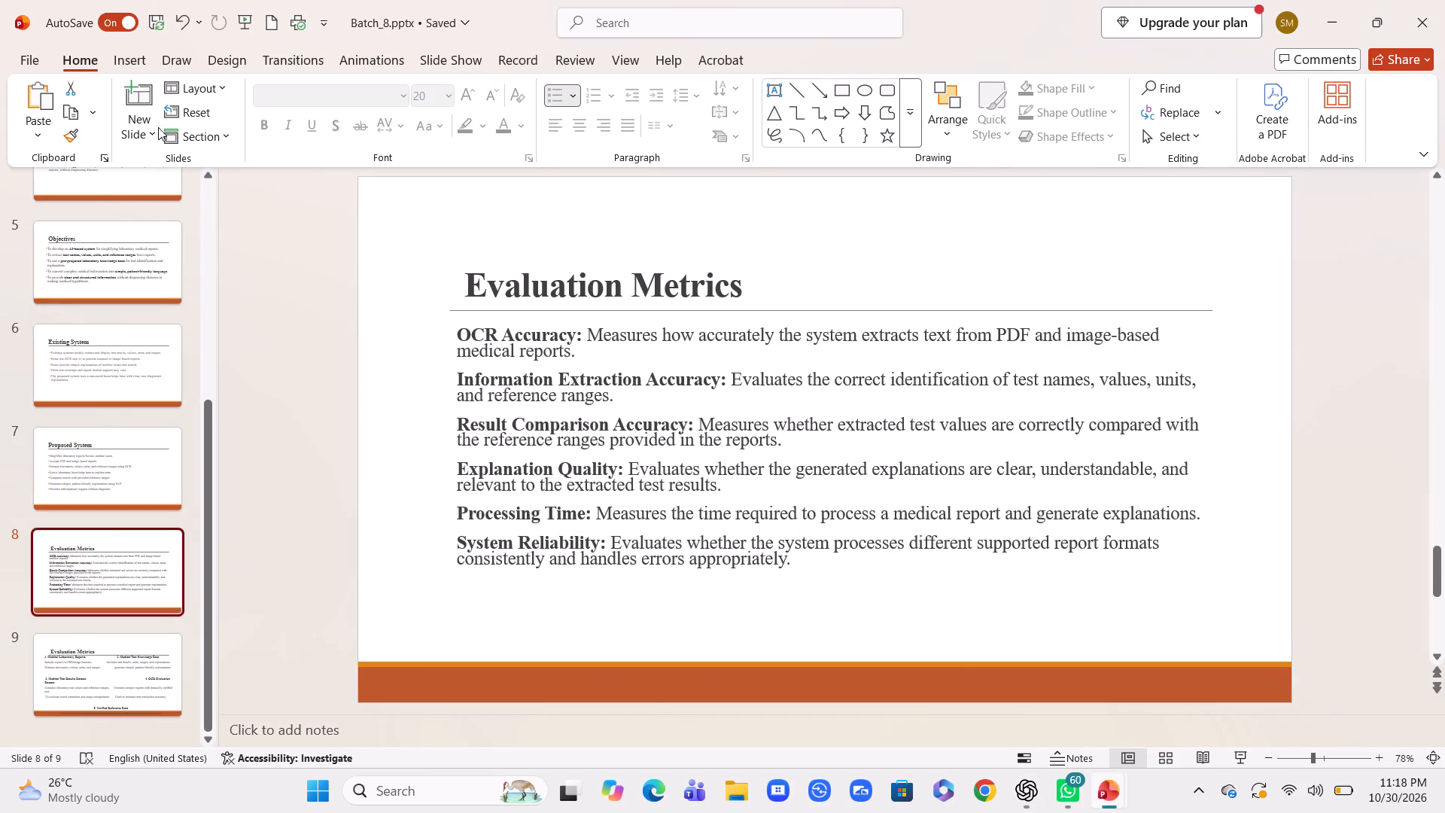
left_click(148, 120)
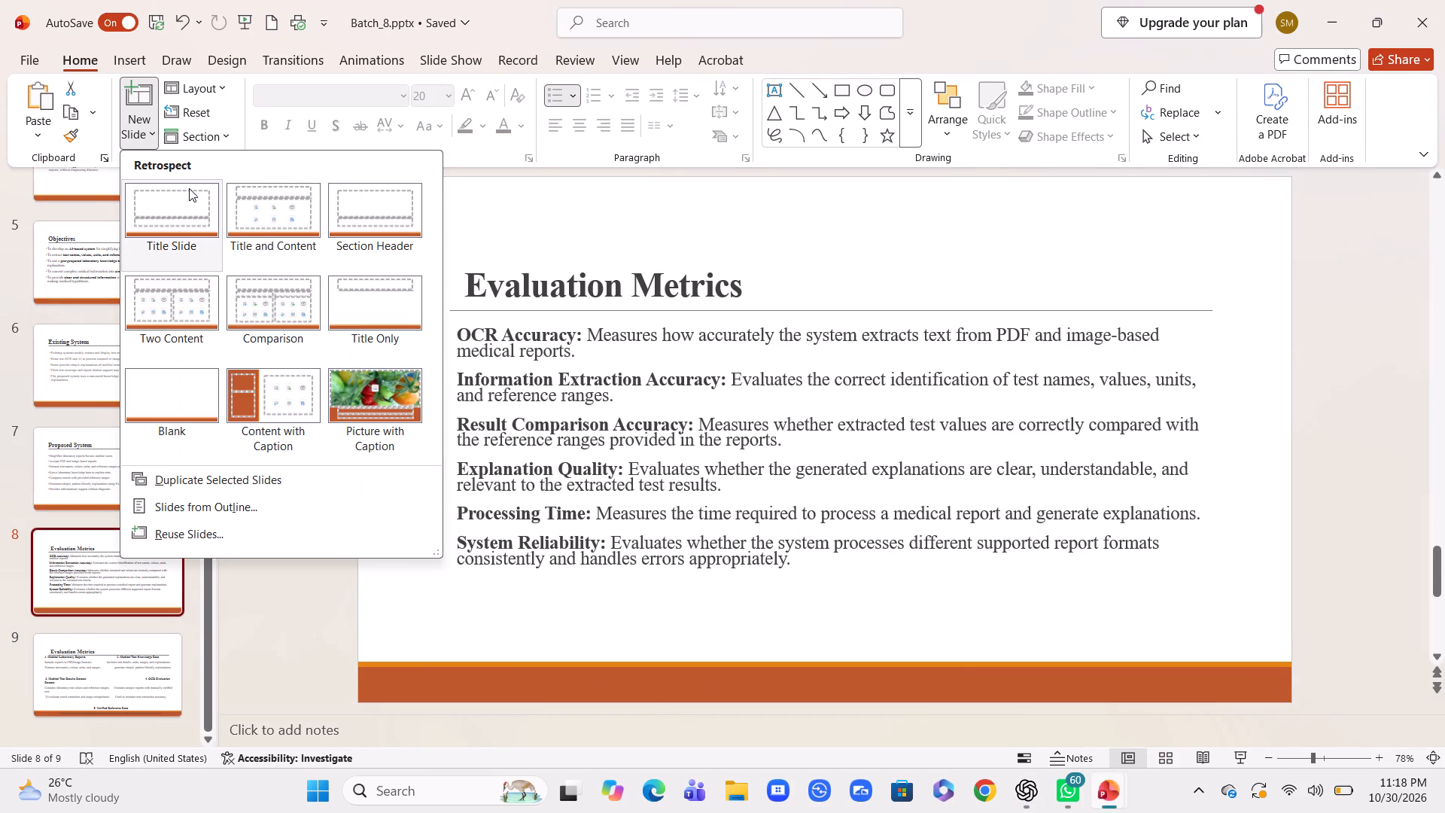
left_click(275, 215)
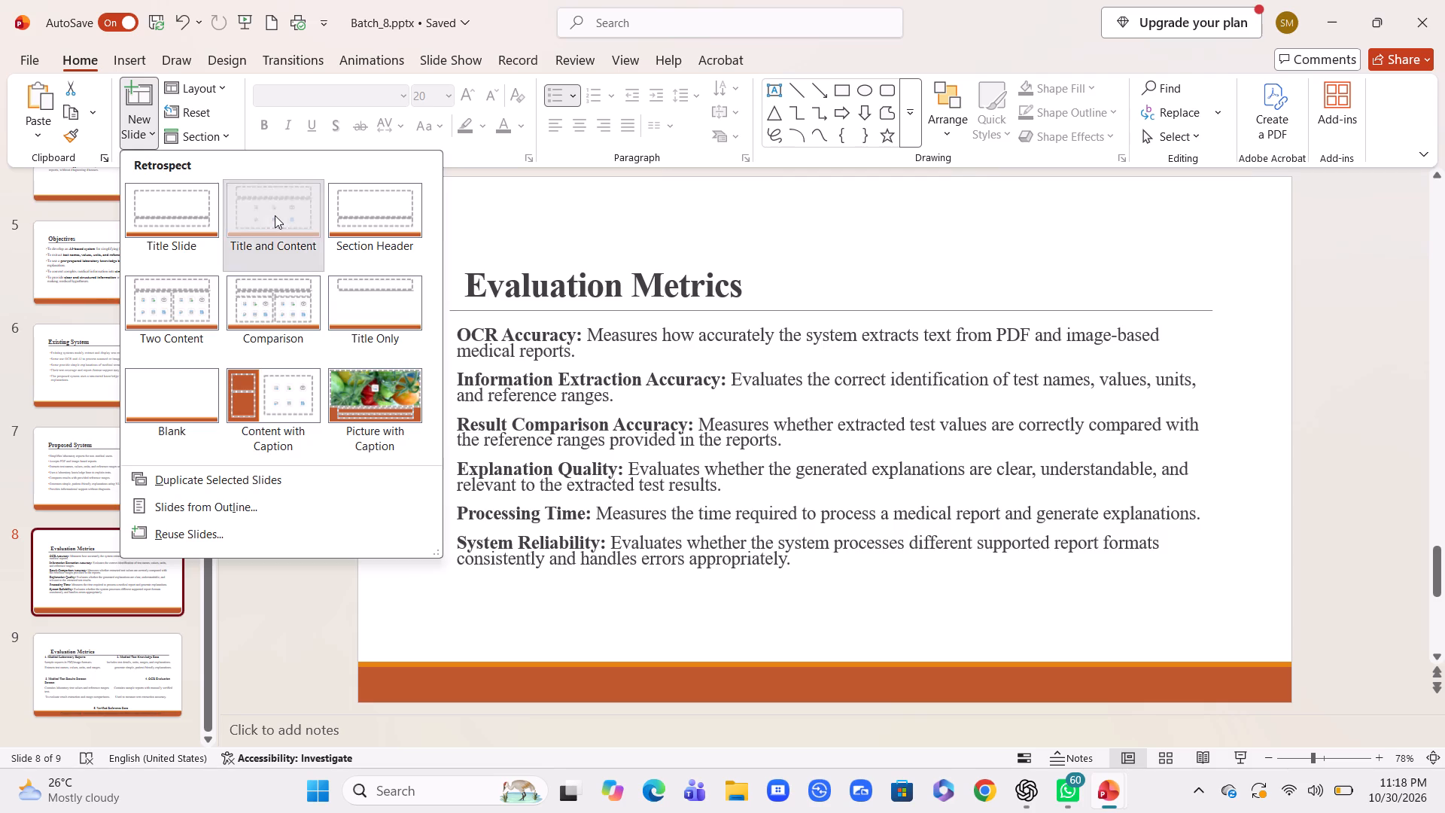
Paste the copied Datasets text into the new slide's content placeholder.
left_click(533, 346)
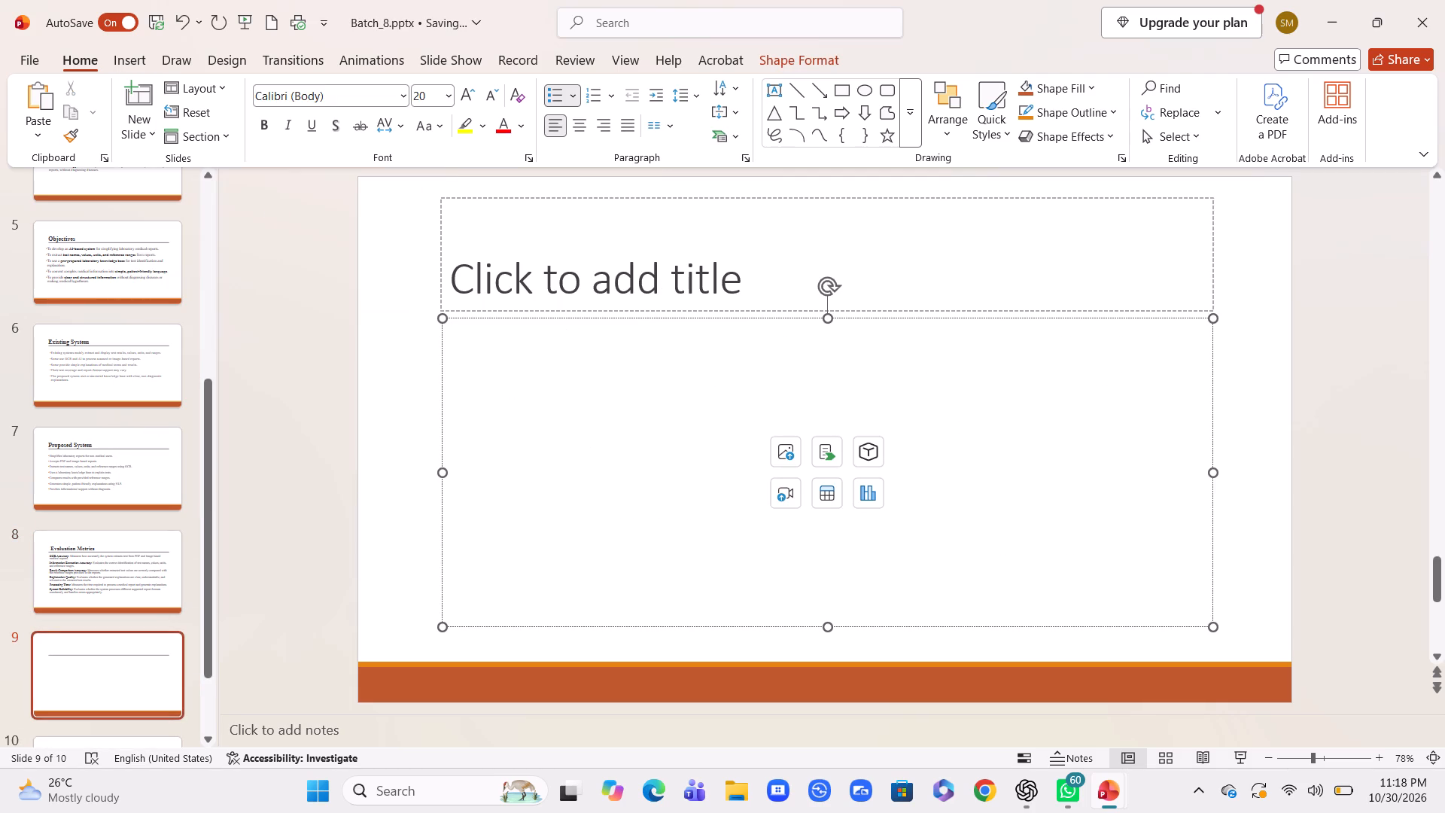
key("ctrl+v")
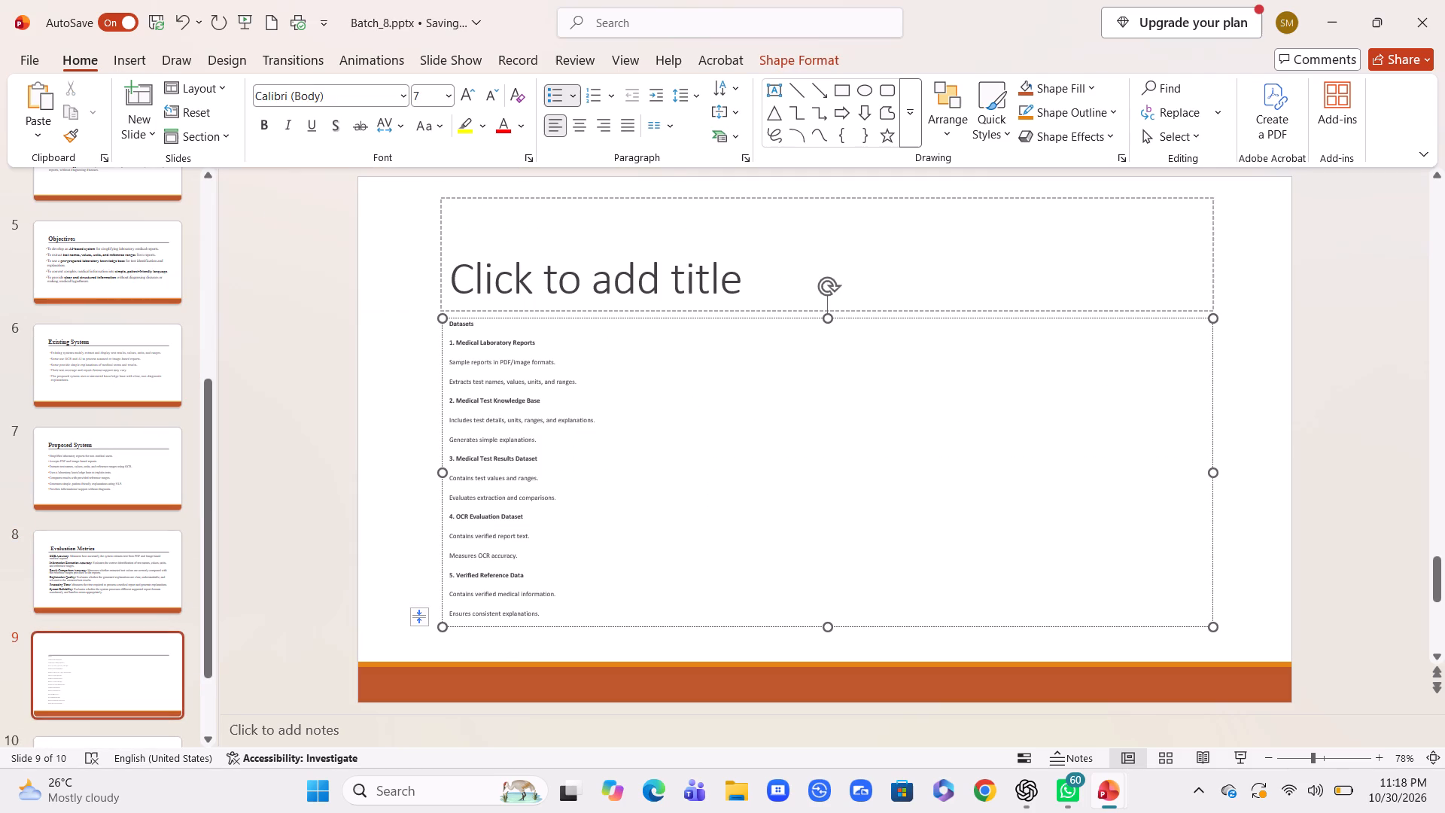
Delete the "Datasets" heading line at the top of the pasted text.
left_click_drag(479, 326, 449, 330)
left_click_drag(449, 330, 448, 327)
key("BackSpace")
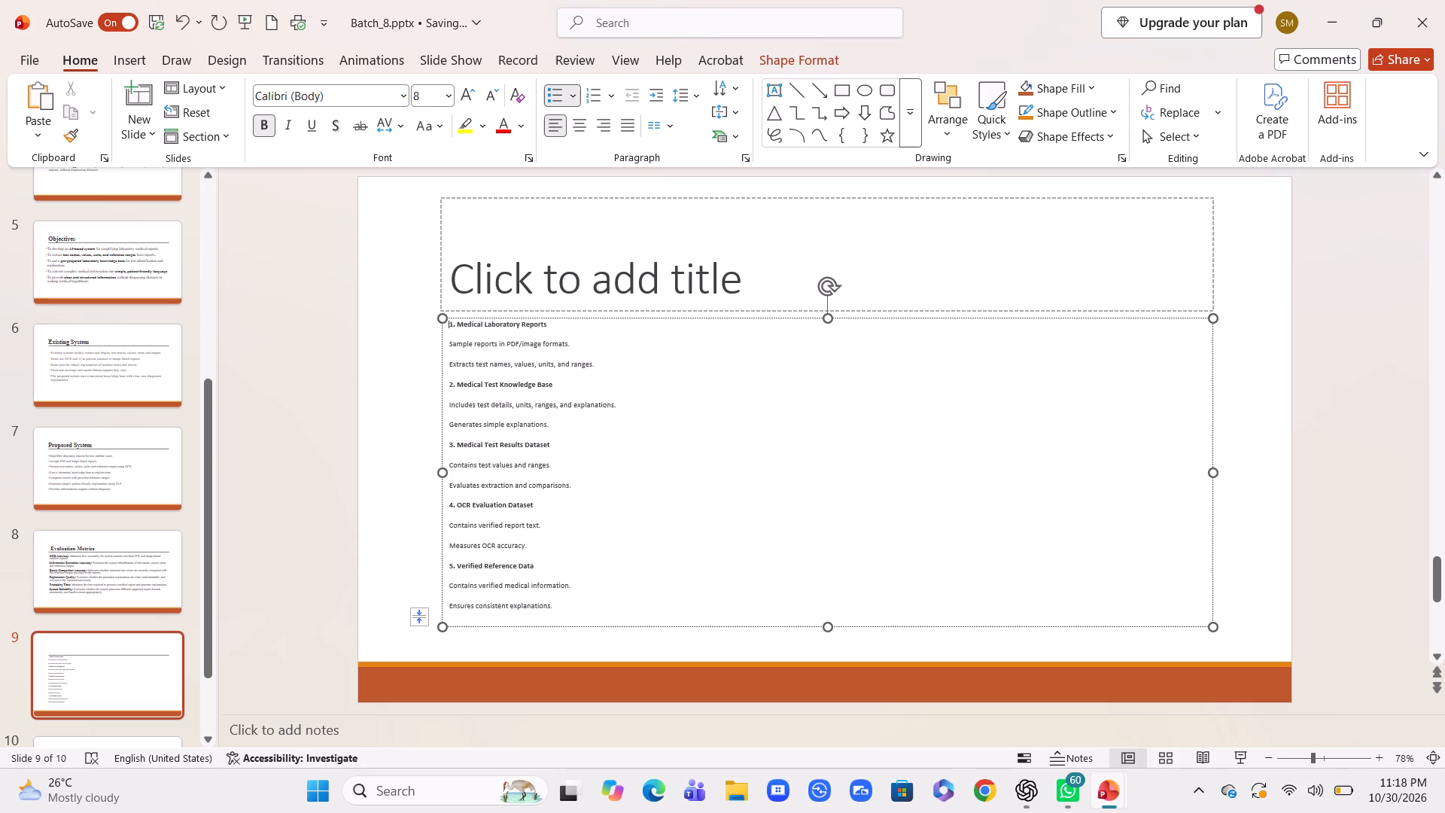
Join "2. Medical Test Knowledge Base" to the end of the "Extracts test names, values, units, and ranges." line, spaced across into a second column.
left_click(446, 383)
key("space")
key("space")
key("space")
key("BackSpace")
key("BackSpace")
key("BackSpace")
key("BackSpace")
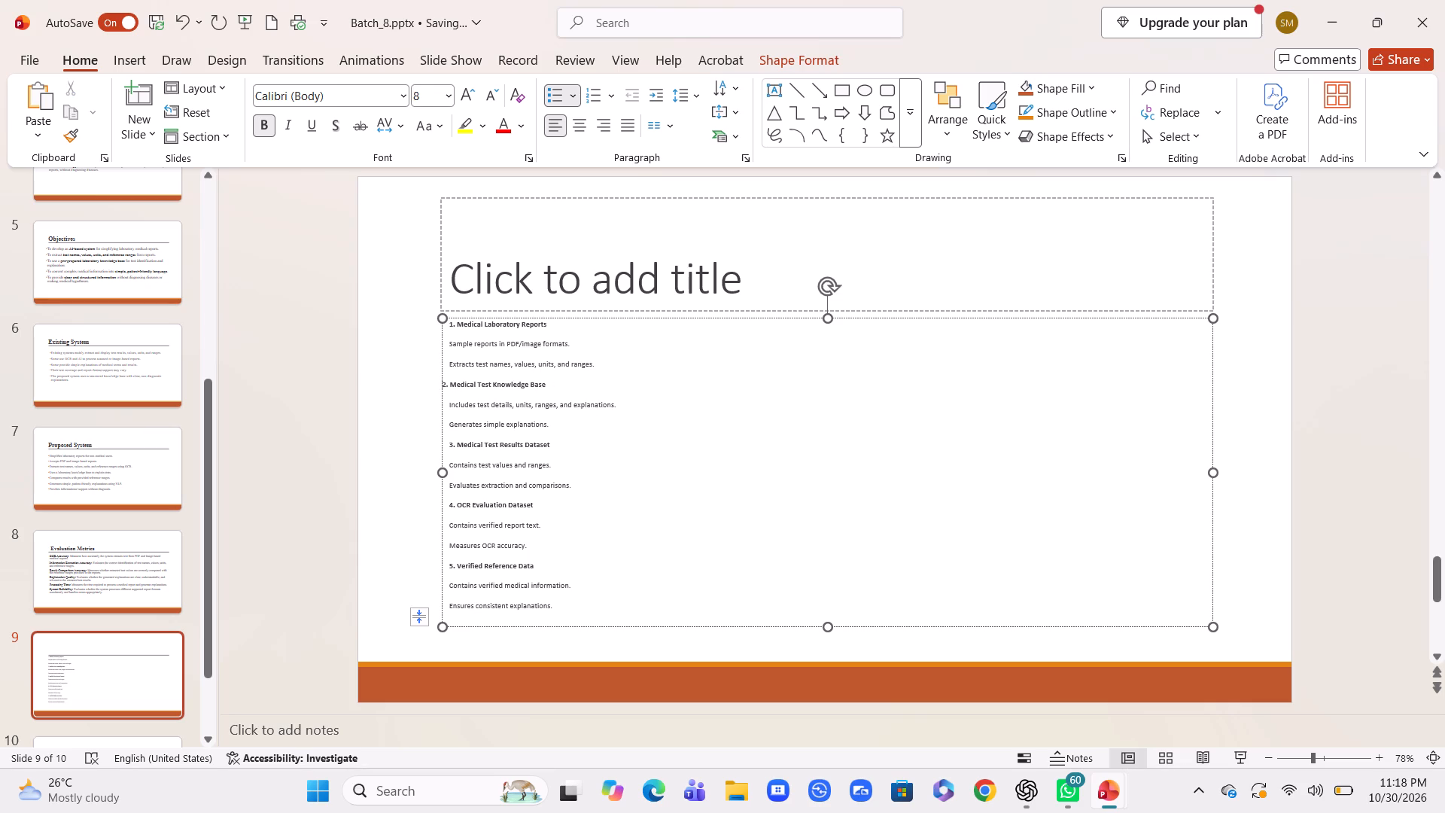
key("BackSpace")
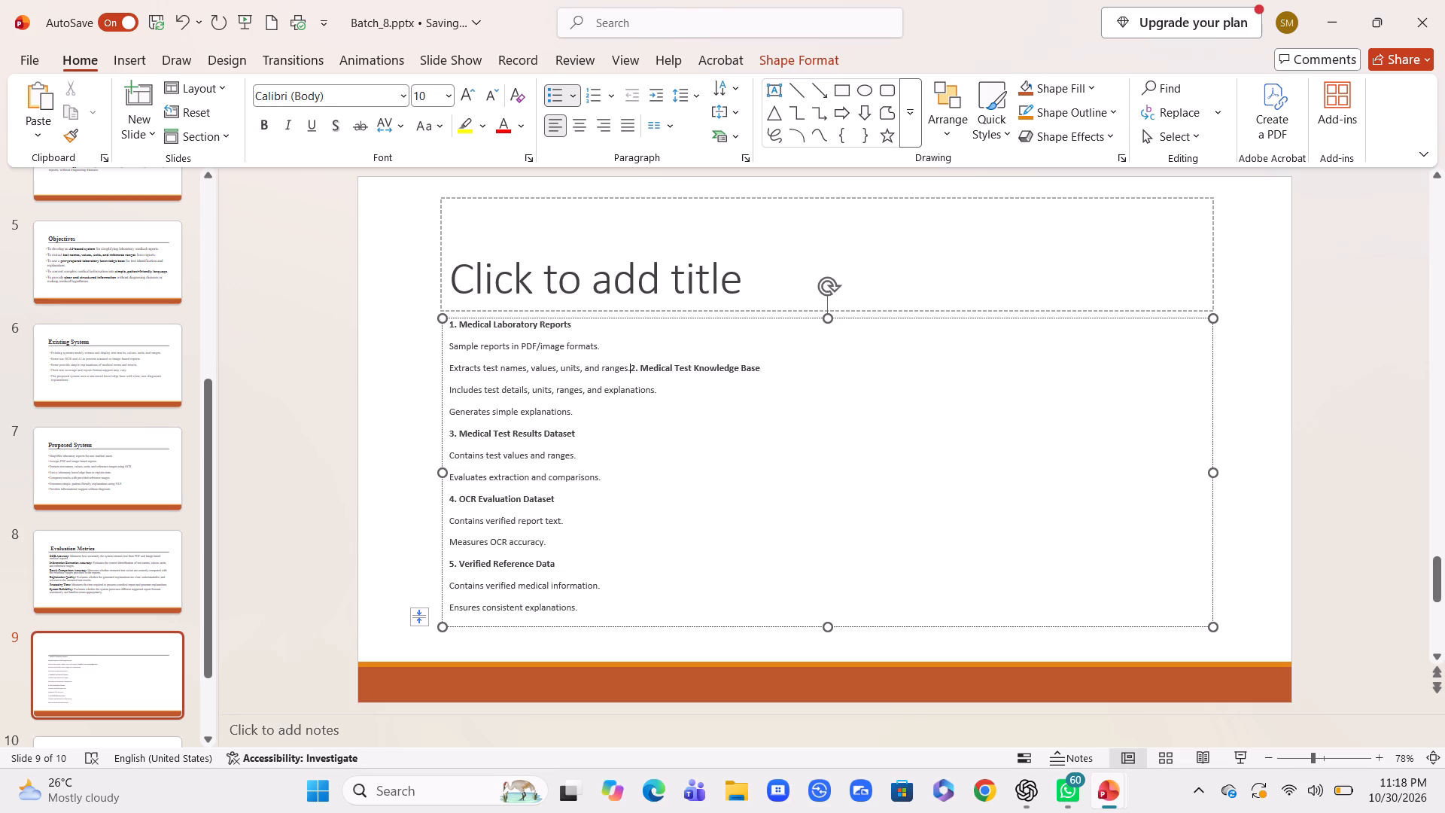
key("space")
key("space")
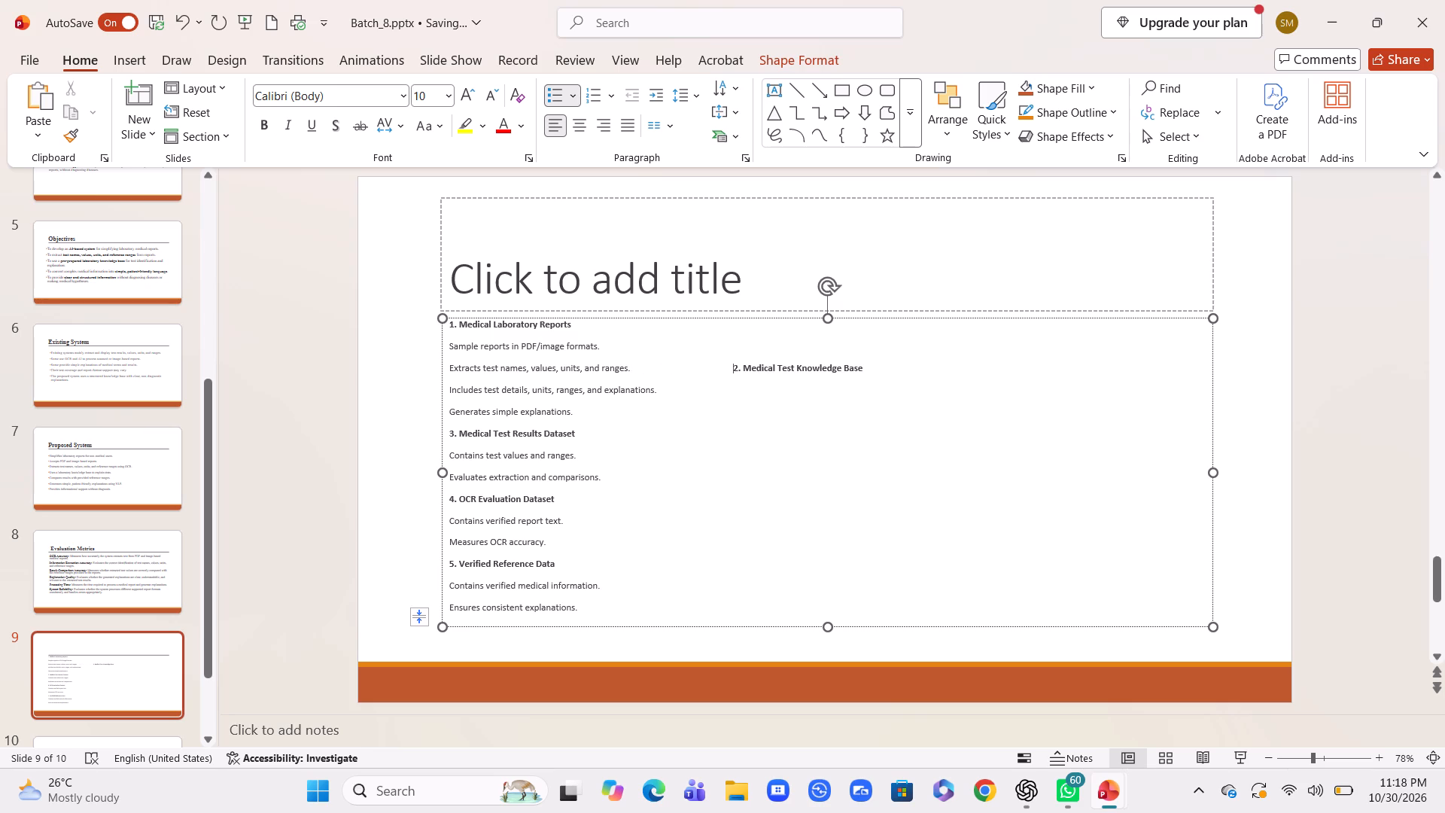
Join "4. OCR Evaluation Dataset" to the end of the "Evaluates extraction and comparisons." line, spaced across into the second column.
left_click(447, 498)
key("BackSpace")
key("BackSpace")
key("space")
key("space")
key("space")
key("space")
key("space")
key("space")
key("space")
key("space")
key("space")
key("space")
key("space")
key("space")
key("space")
key("space")
key("space")
key("space")
key("space")
key("space")
key("space")
key("space")
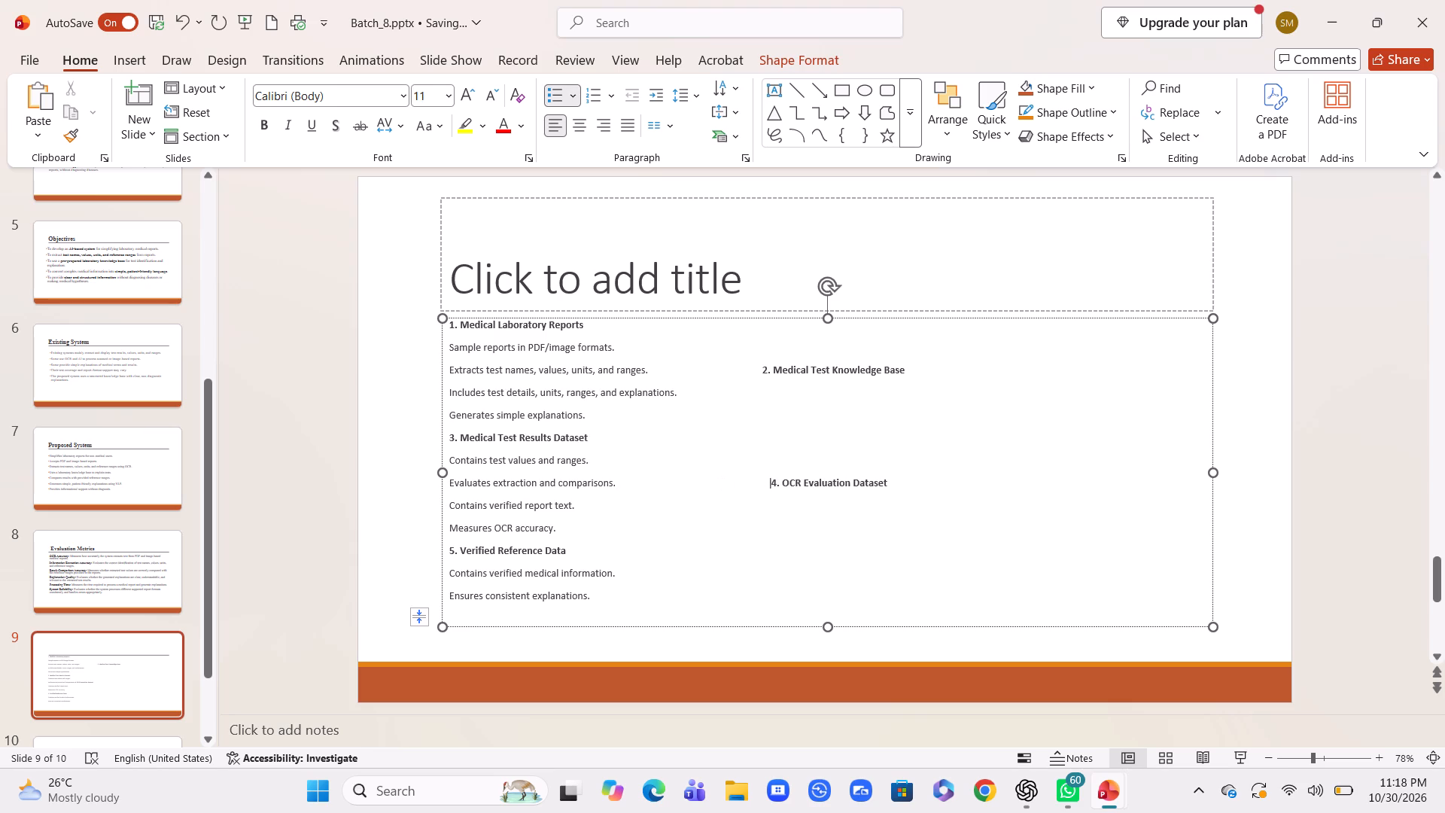
key("space")
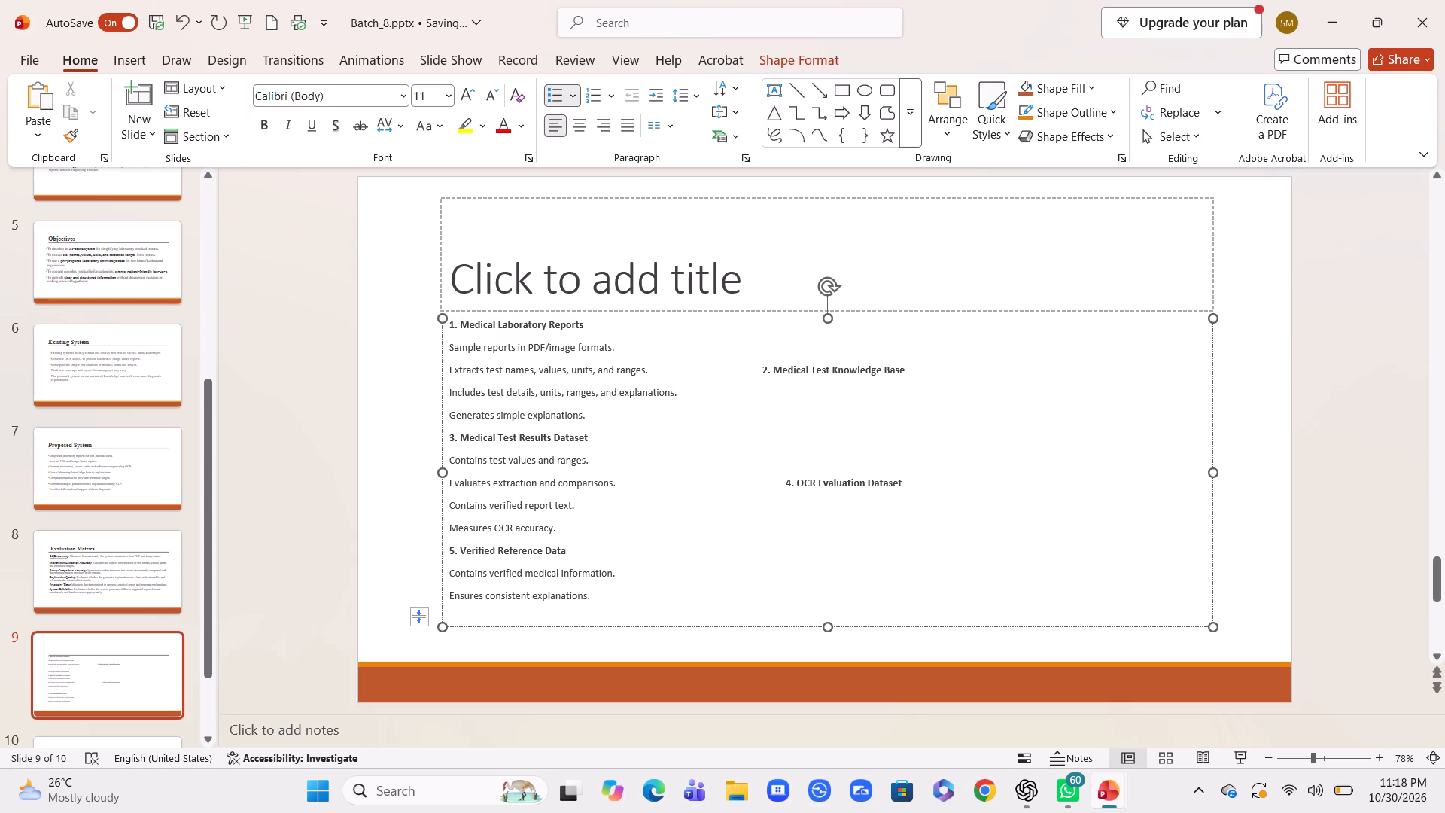
Indent "Contains verified report text." with spaces so it sits under "4. OCR Evaluation Dataset" in the second column.
left_click(450, 504)
key("space")
key("space")
key("space")
key("space")
key("space")
key("space")
key("space")
key("space")
key("space")
key("space")
key("space")
key("space")
key("space")
key("space")
key("space")
key("space")
key("space")
key("space")
key("space")
key("space")
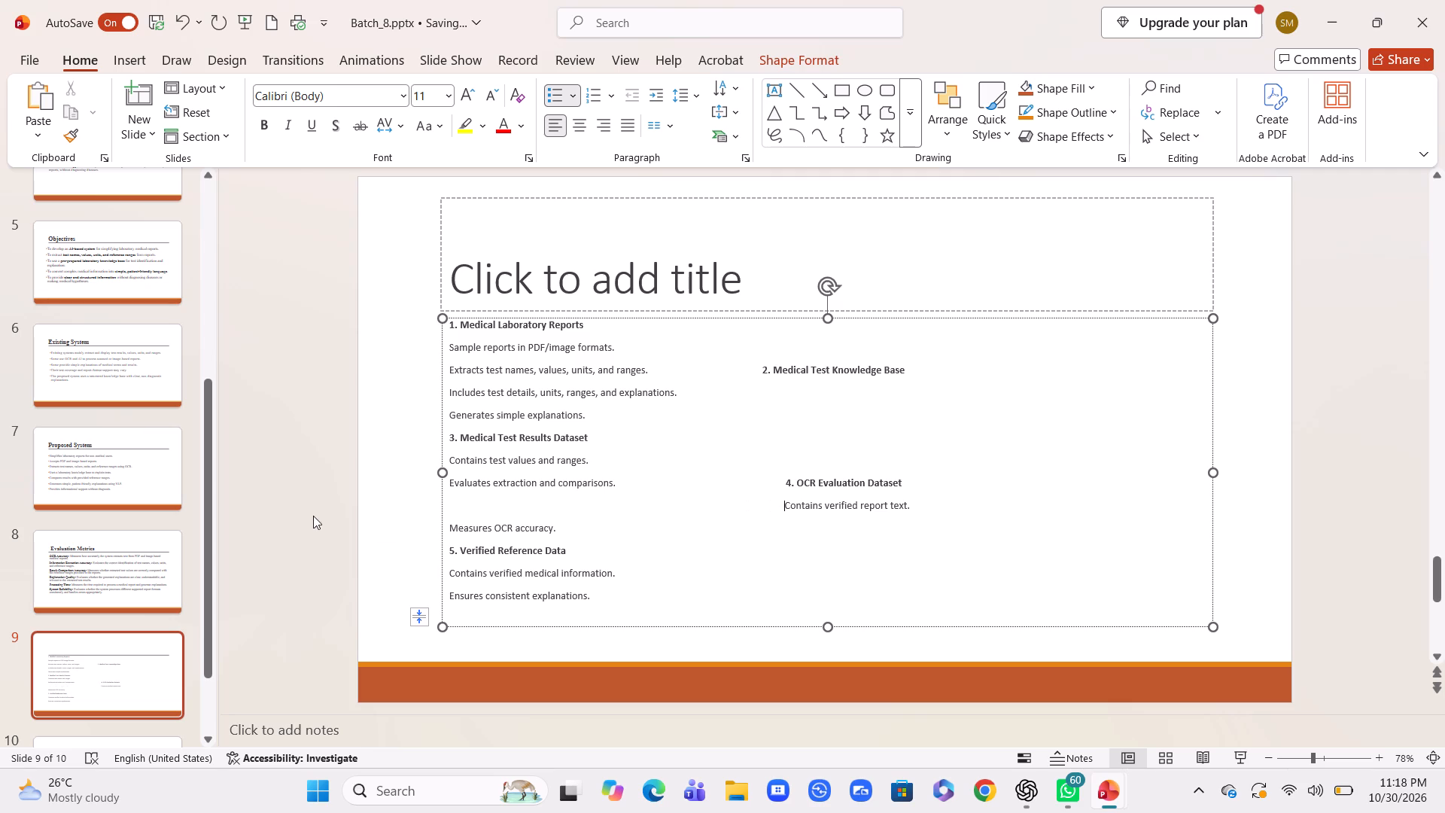
Indent "Measures OCR accuracy." with spaces into the second column, below "Contains verified report text.".
left_click(446, 526)
key("space")
key("space")
key("space")
key("space")
key("space")
key("space")
key("space")
key("space")
key("space")
key("space")
key("space")
key("space")
key("space")
key("space")
key("space")
key("space")
key("space")
key("space")
key("space")
key("space")
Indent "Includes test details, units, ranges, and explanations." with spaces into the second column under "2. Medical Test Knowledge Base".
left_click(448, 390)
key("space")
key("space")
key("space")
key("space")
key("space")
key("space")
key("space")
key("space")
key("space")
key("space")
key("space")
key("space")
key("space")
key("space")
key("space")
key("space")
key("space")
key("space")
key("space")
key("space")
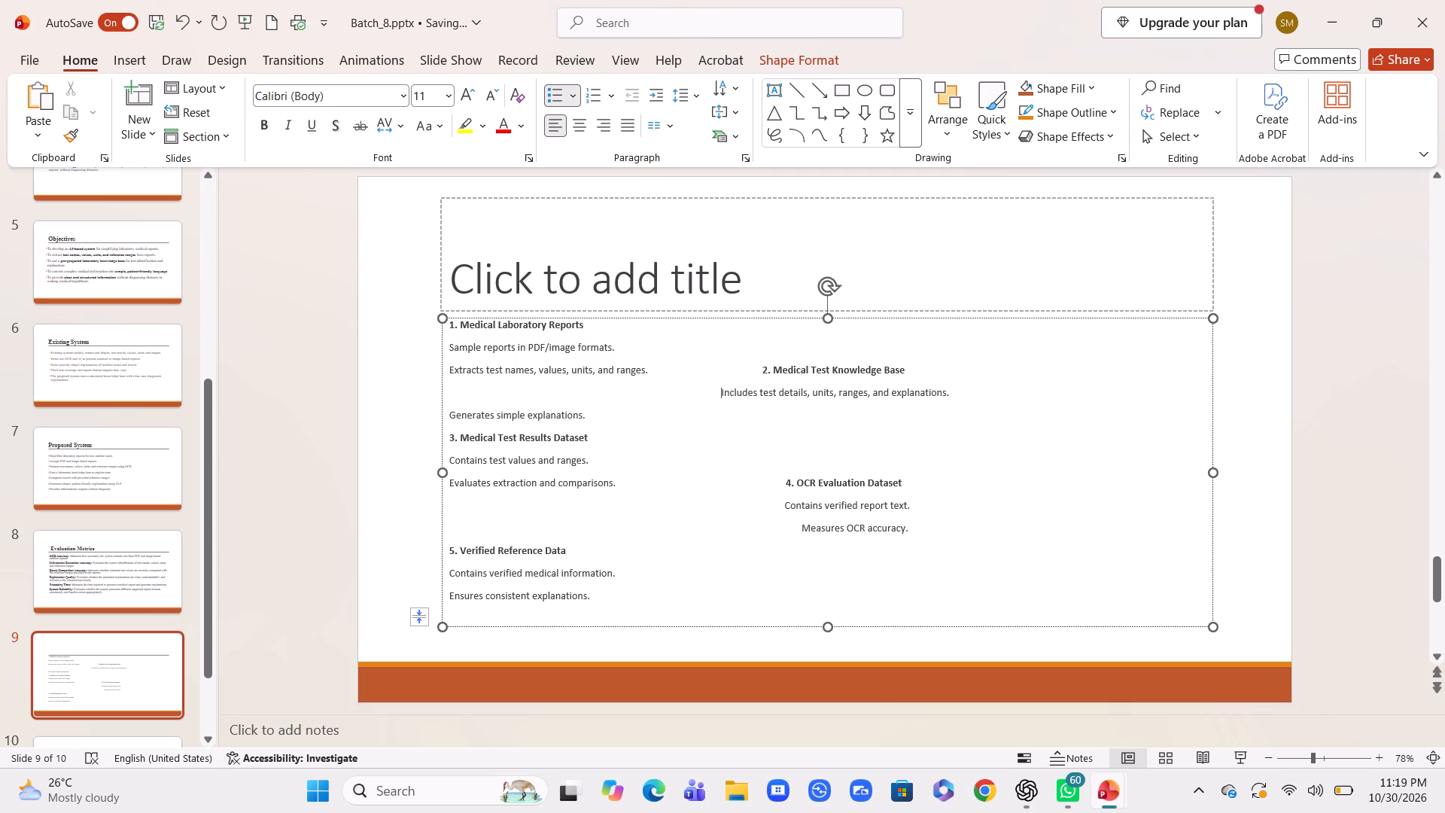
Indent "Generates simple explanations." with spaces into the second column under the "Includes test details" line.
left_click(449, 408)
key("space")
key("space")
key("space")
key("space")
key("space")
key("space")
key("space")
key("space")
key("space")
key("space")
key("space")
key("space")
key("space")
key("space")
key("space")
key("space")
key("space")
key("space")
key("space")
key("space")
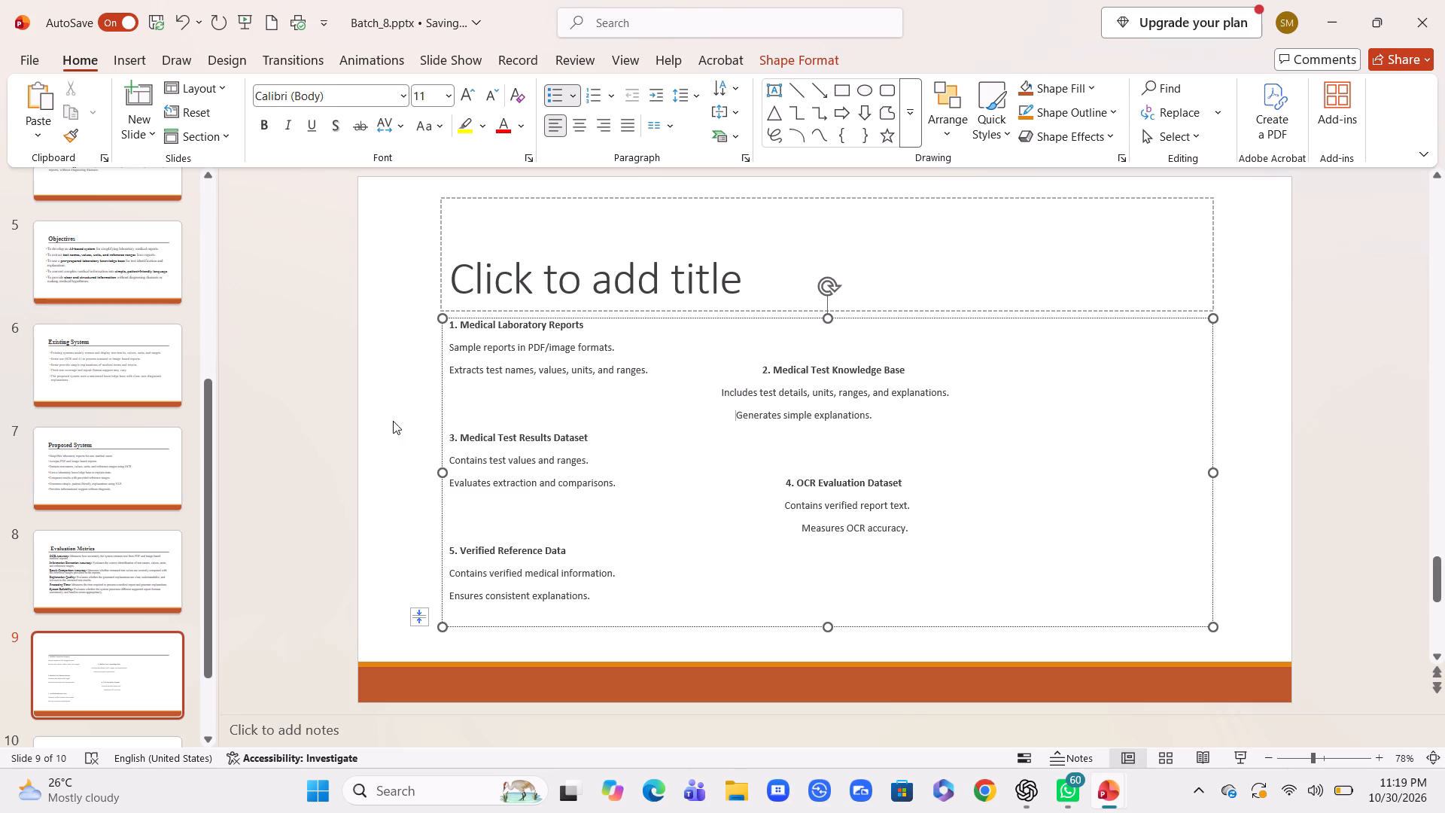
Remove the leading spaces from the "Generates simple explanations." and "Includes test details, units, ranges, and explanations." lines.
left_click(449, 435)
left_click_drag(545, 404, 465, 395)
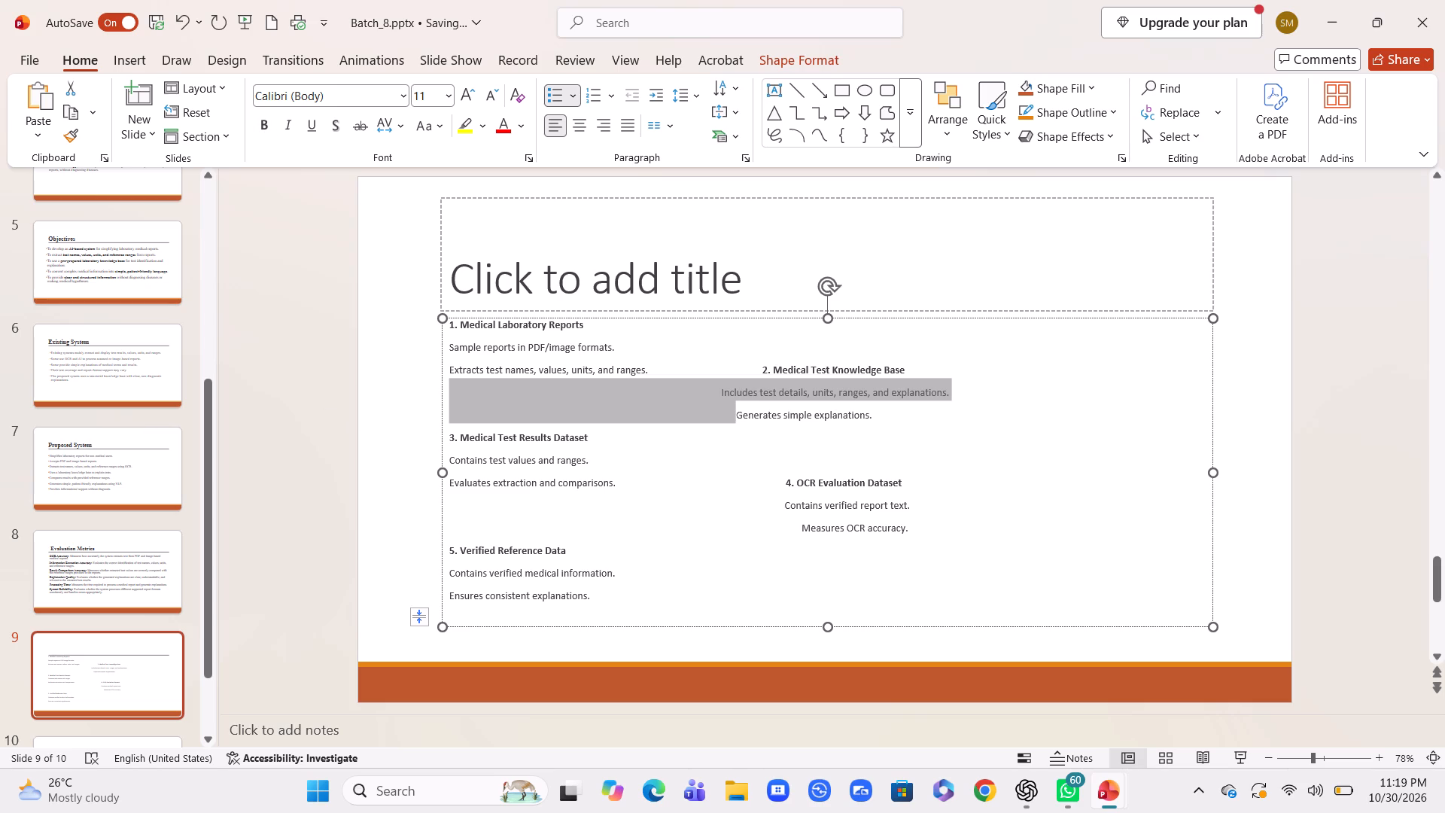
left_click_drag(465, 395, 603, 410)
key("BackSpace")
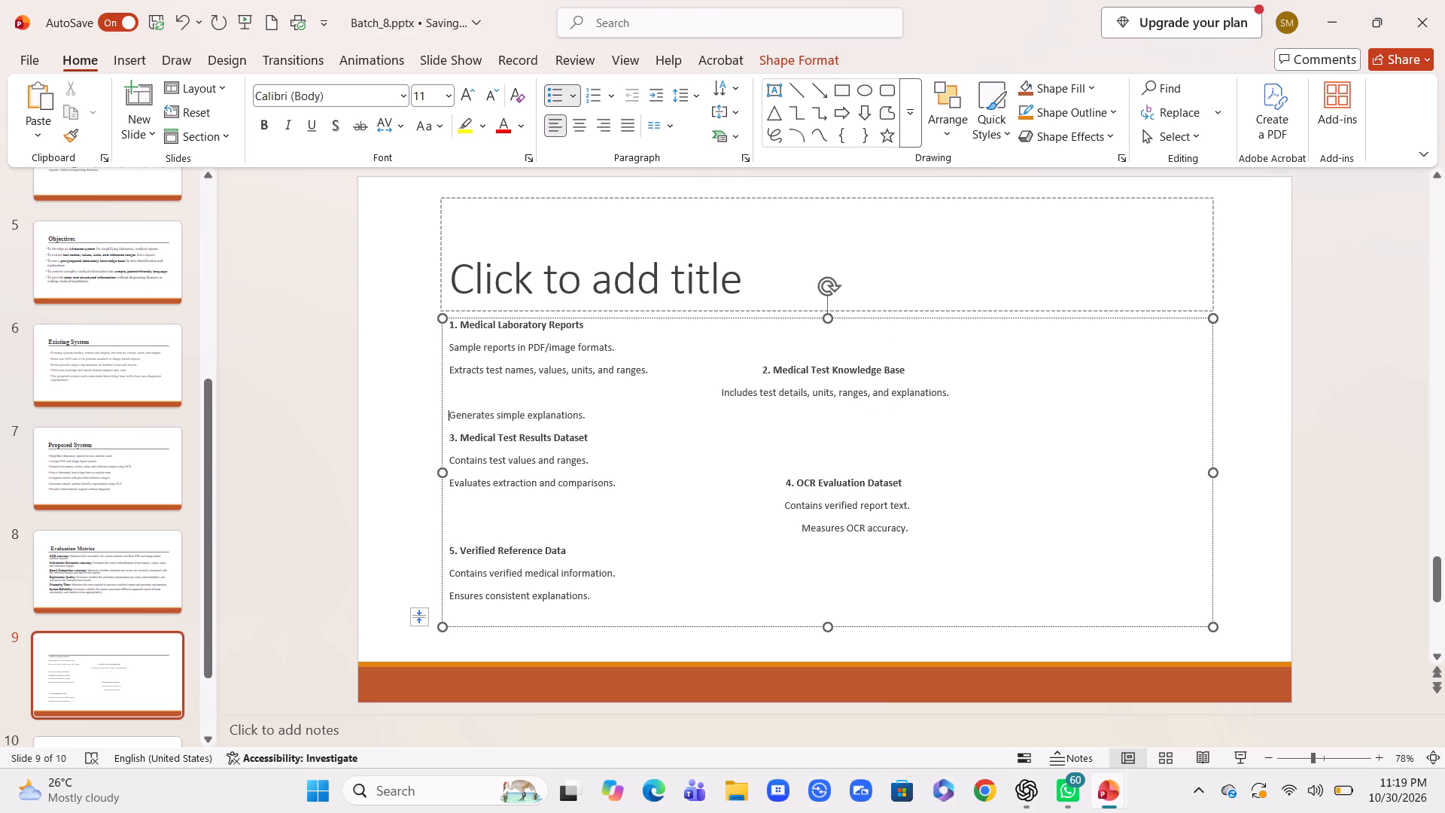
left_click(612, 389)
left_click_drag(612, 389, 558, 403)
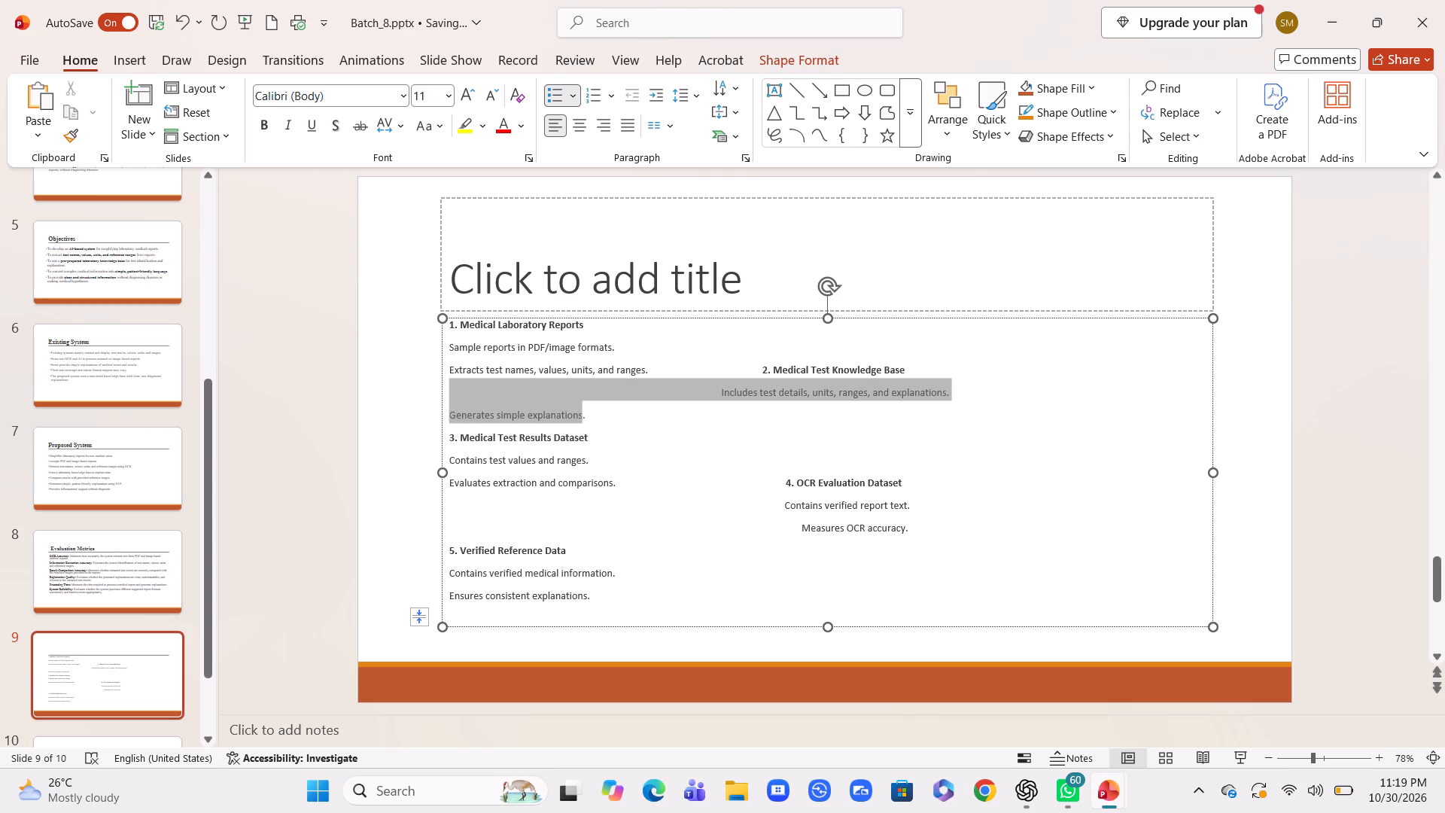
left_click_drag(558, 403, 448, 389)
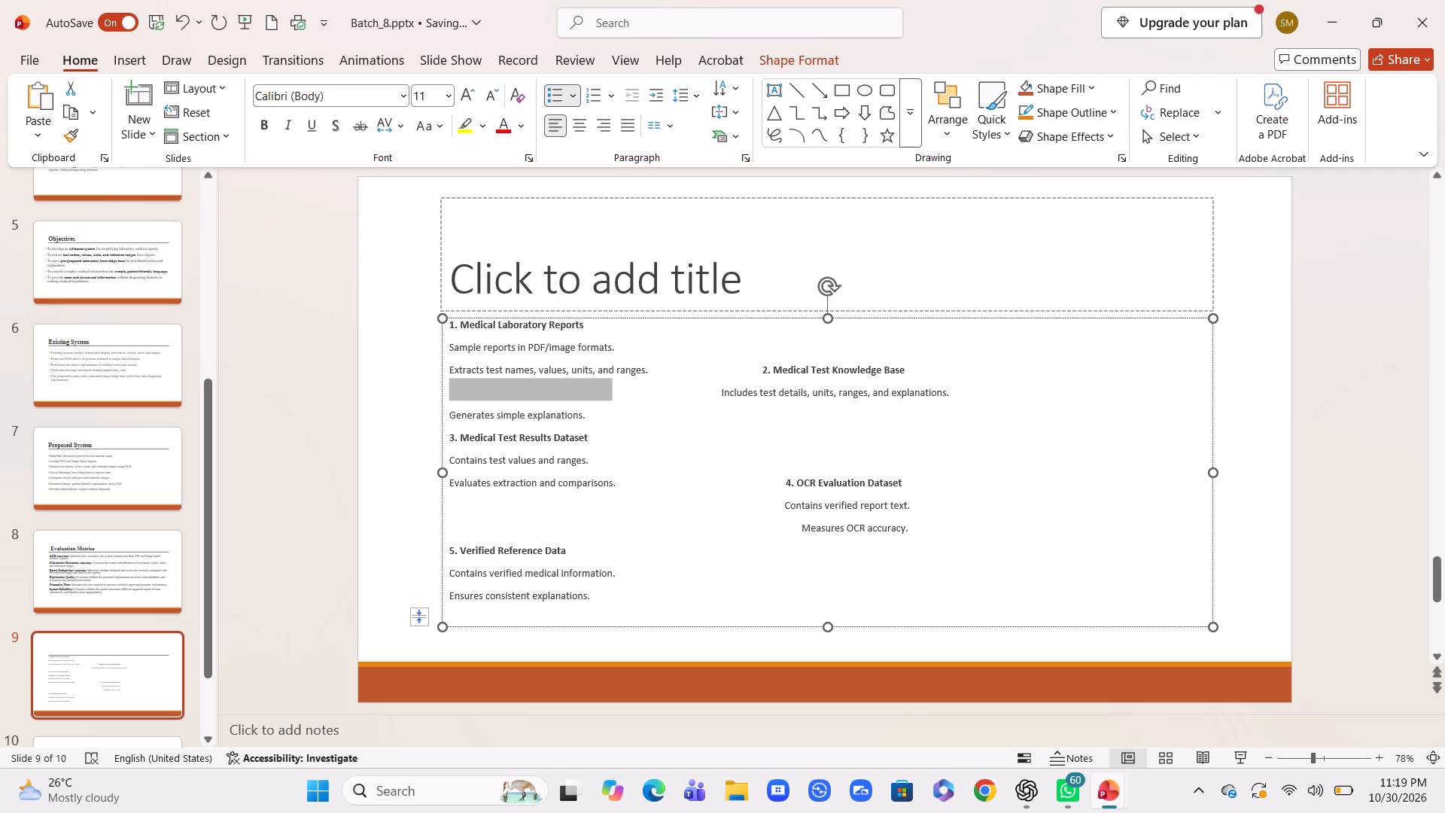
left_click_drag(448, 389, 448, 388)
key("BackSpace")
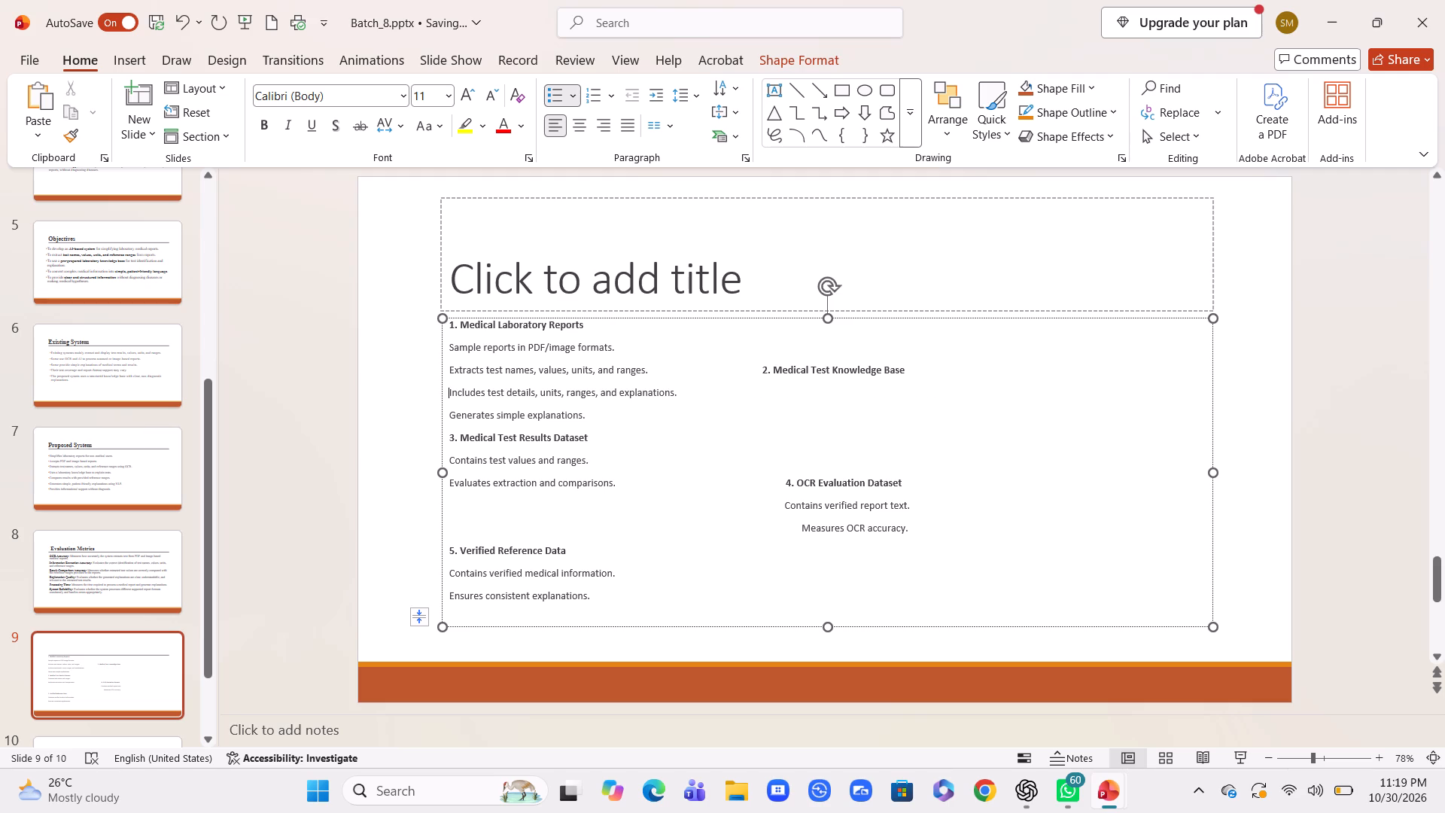
Delete part of the spacing before "2. Medical Test Knowledge Base" to bring it closer to the "Extracts test names" text.
left_click(760, 367)
key("BackSpace")
key("BackSpace")
key("BackSpace")
key("BackSpace")
key("BackSpace")
key("BackSpace")
key("BackSpace")
key("BackSpace")
key("BackSpace")
key("BackSpace")
key("BackSpace")
key("BackSpace")
key("BackSpace")
key("BackSpace")
key("BackSpace")
key("BackSpace")
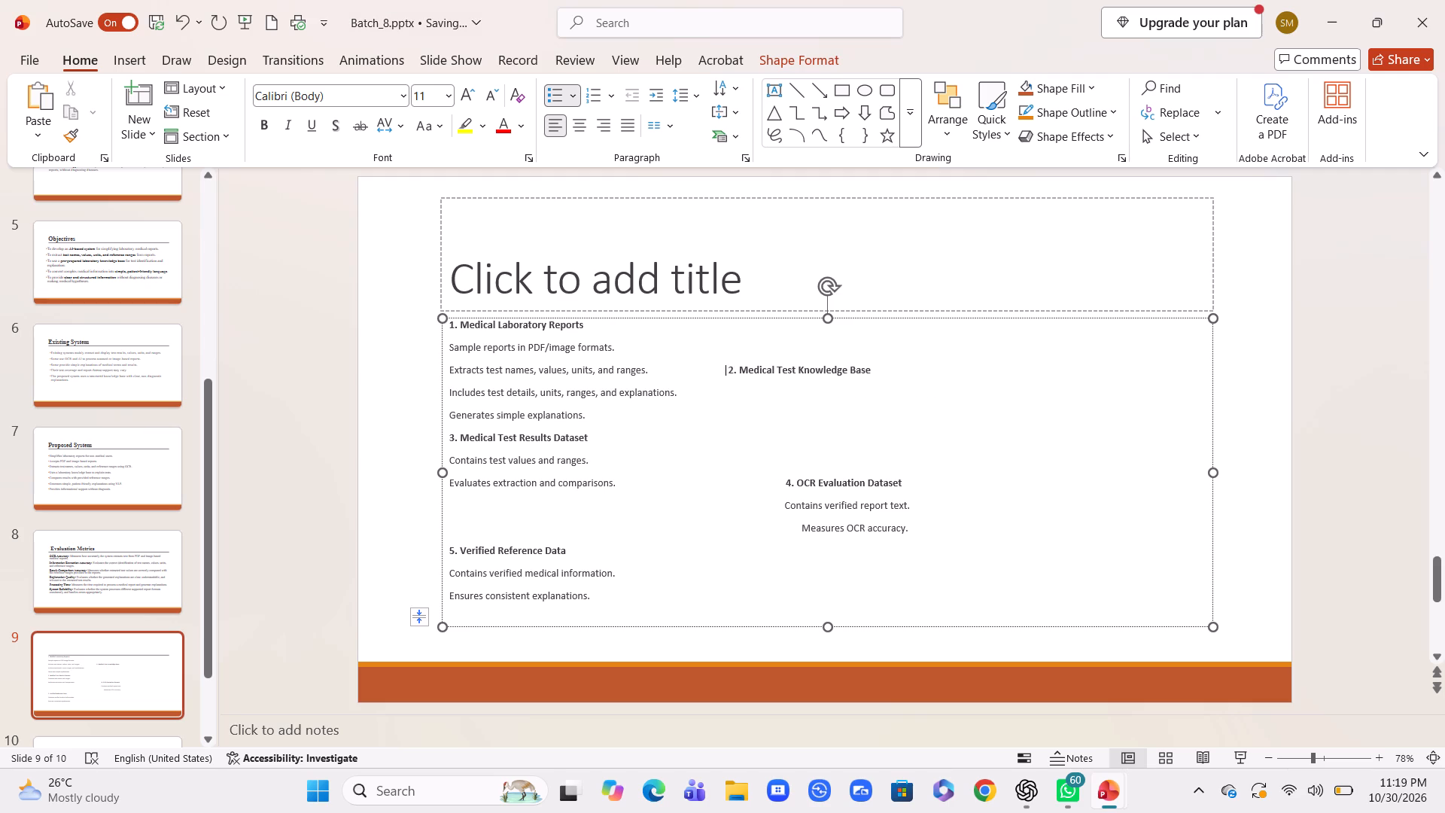
key("BackSpace")
key("BackSpace")
key("BackSpace")
key("BackSpace")
key("BackSpace")
key("BackSpace")
key("BackSpace")
key("BackSpace")
key("BackSpace")
key("BackSpace")
key("BackSpace")
Copy the "2. Medical Test Knowledge Base" heading onto the end of the "1. Medical Laboratory Reports" line.
left_click_drag(700, 373, 823, 369)
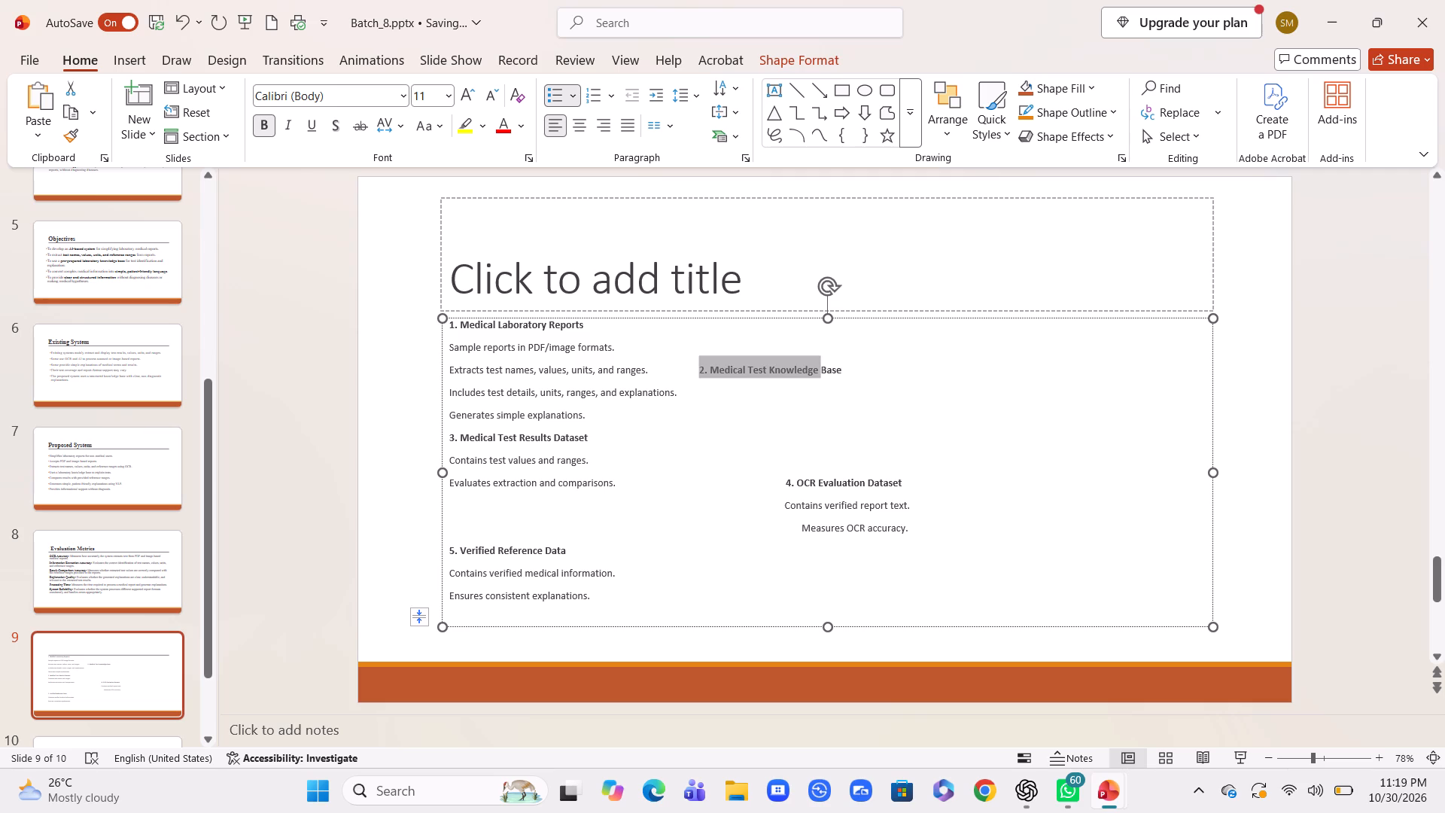
left_click_drag(823, 369, 827, 369)
key("ctrl+c")
left_click(625, 324)
key("space")
key("space")
key("space")
key("space")
key("space")
key("space")
key("space")
key("space")
key("space")
key("space")
key("space")
key("space")
key("space")
key("space")
key("space")
key("space")
key("space")
key("space")
key("space")
key("space")
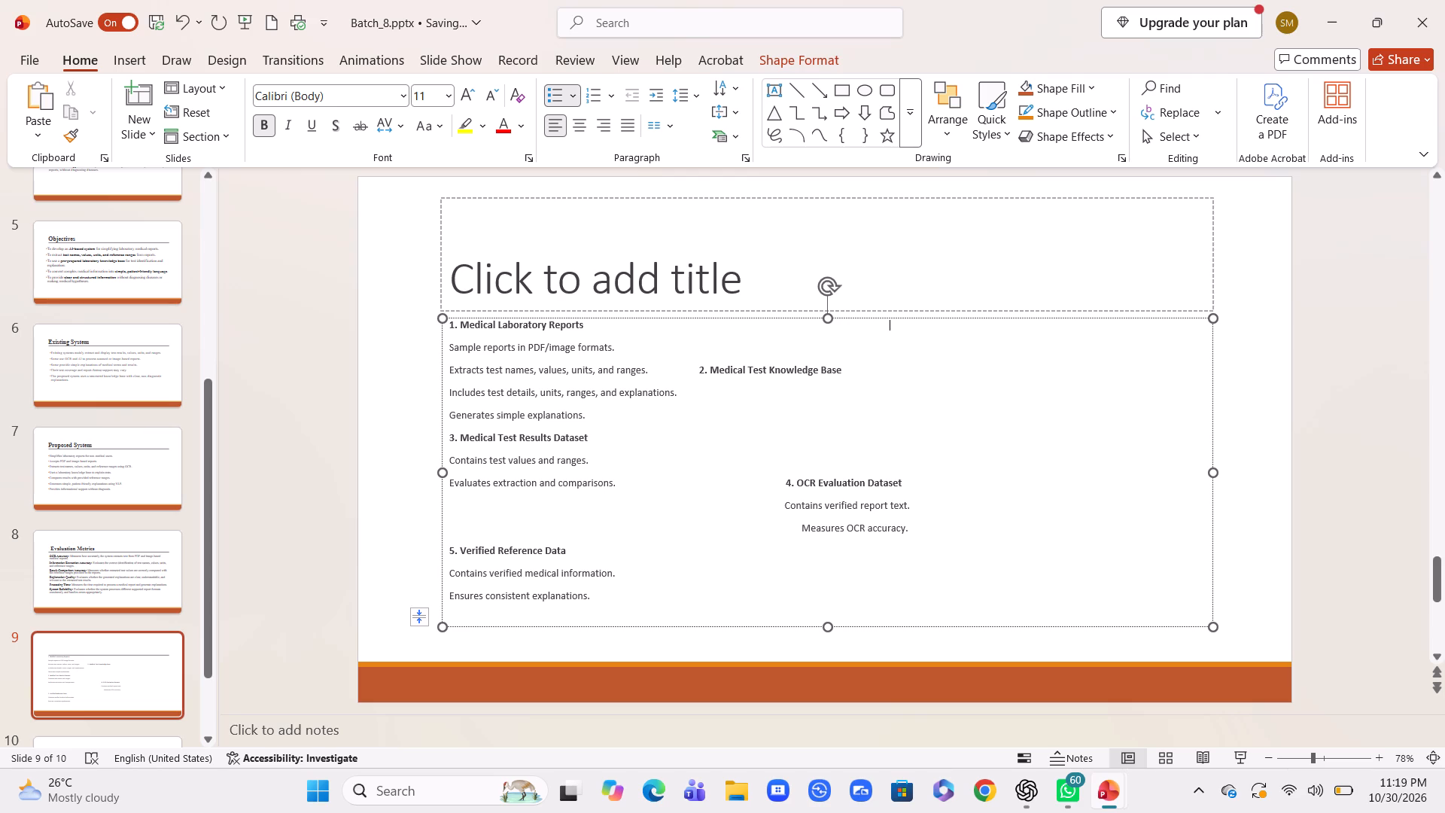
key("ctrl+v")
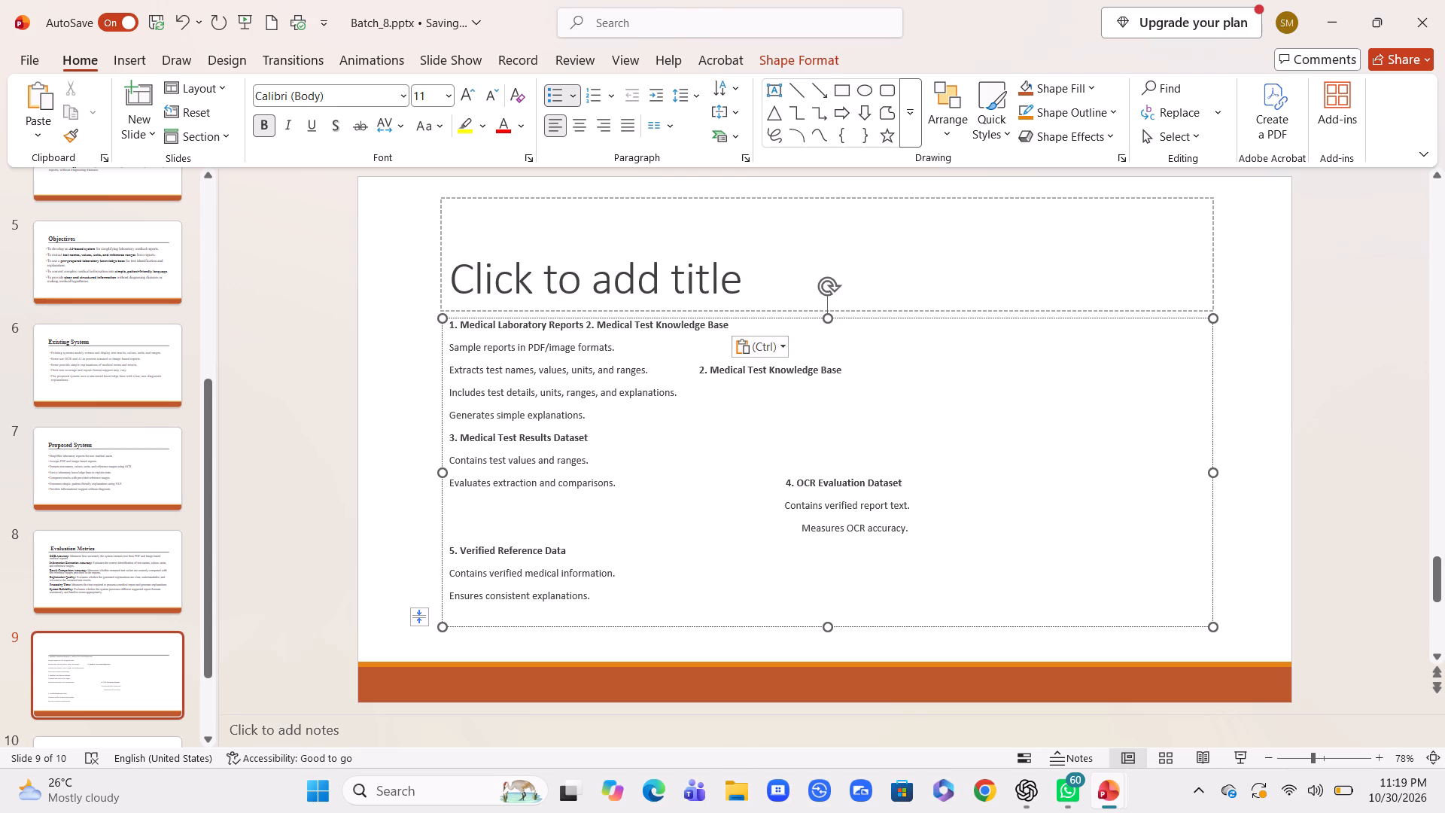
Push the copied "2. Medical Test Knowledge Base" heading into the second column with spaces after "1. Medical Laboratory Reports".
left_click(586, 325)
key("space")
key("space")
key("space")
key("space")
key("space")
key("space")
key("space")
key("space")
key("space")
key("space")
key("space")
key("space")
key("space")
key("space")
key("space")
key("space")
key("space")
key("space")
key("space")
key("space")
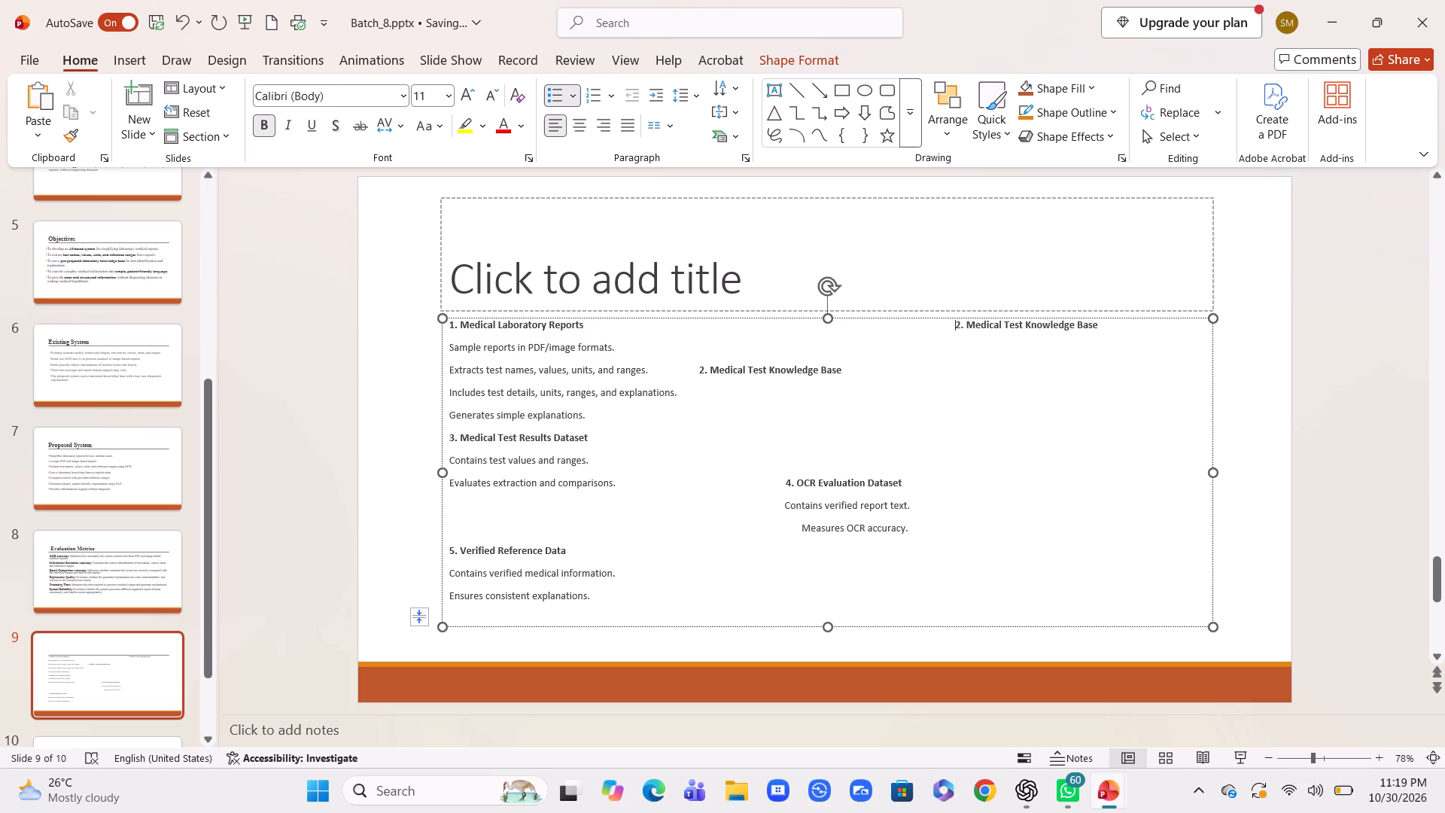
Copy "Includes test details, units, ranges, and explanations." onto the end of the "Sample reports in PDF/image formats." line.
left_click_drag(677, 394, 451, 397)
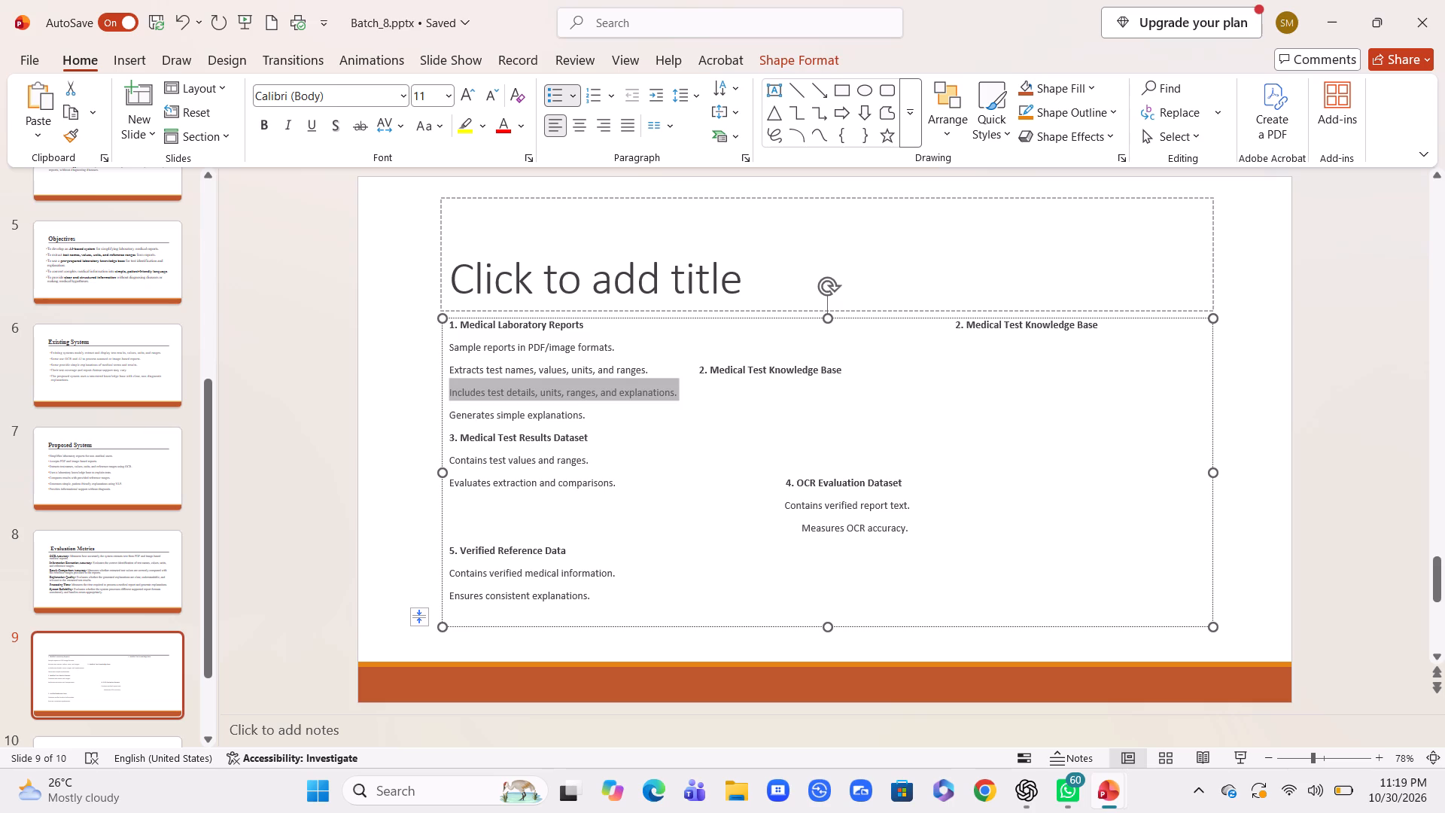
left_click_drag(451, 397, 444, 395)
key("ctrl+c")
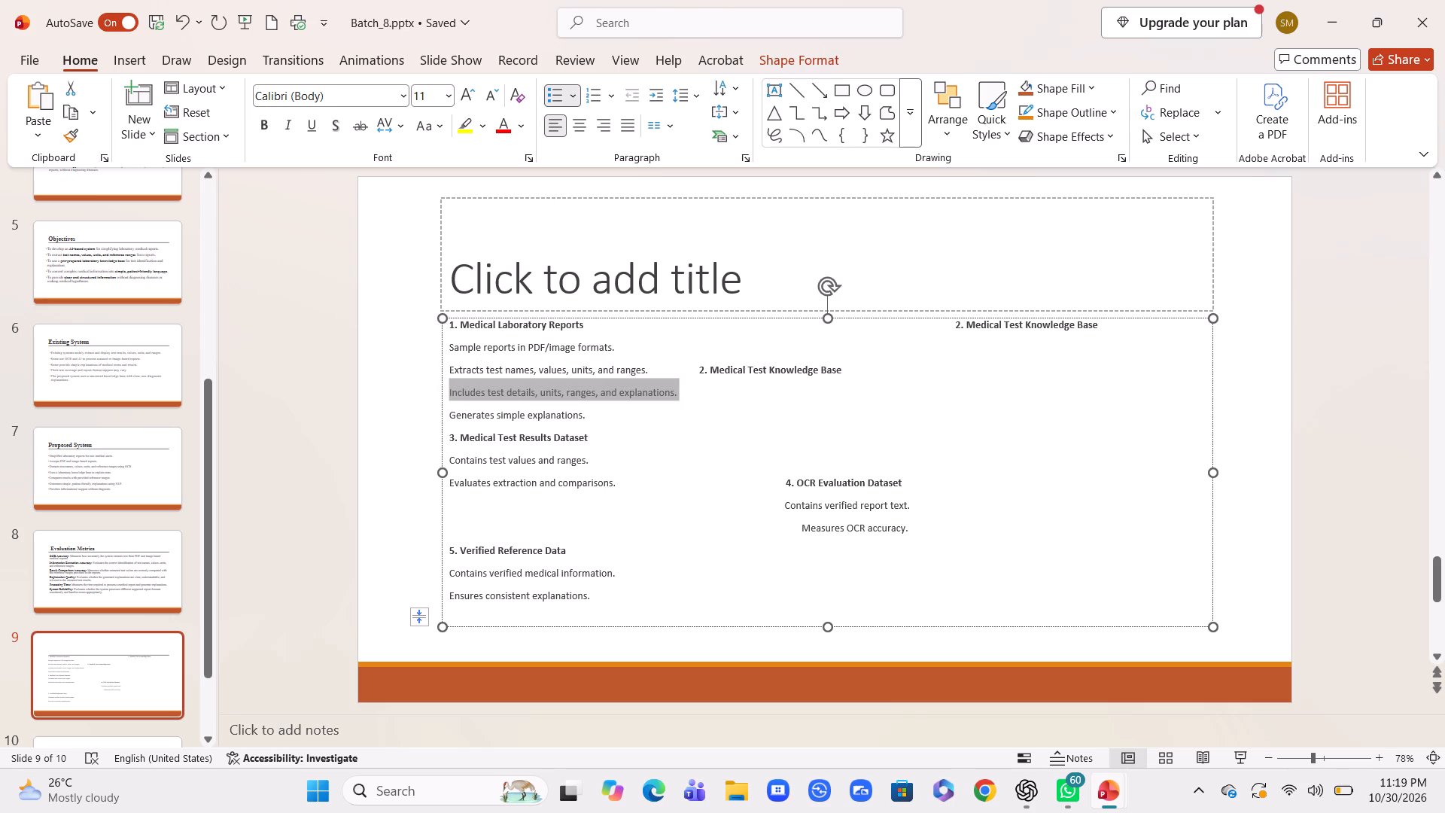
left_click(637, 350)
key("space")
key("space")
key("space")
key("space")
key("space")
key("space")
key("space")
key("space")
key("space")
key("space")
key("space")
key("space")
key("space")
key("space")
key("space")
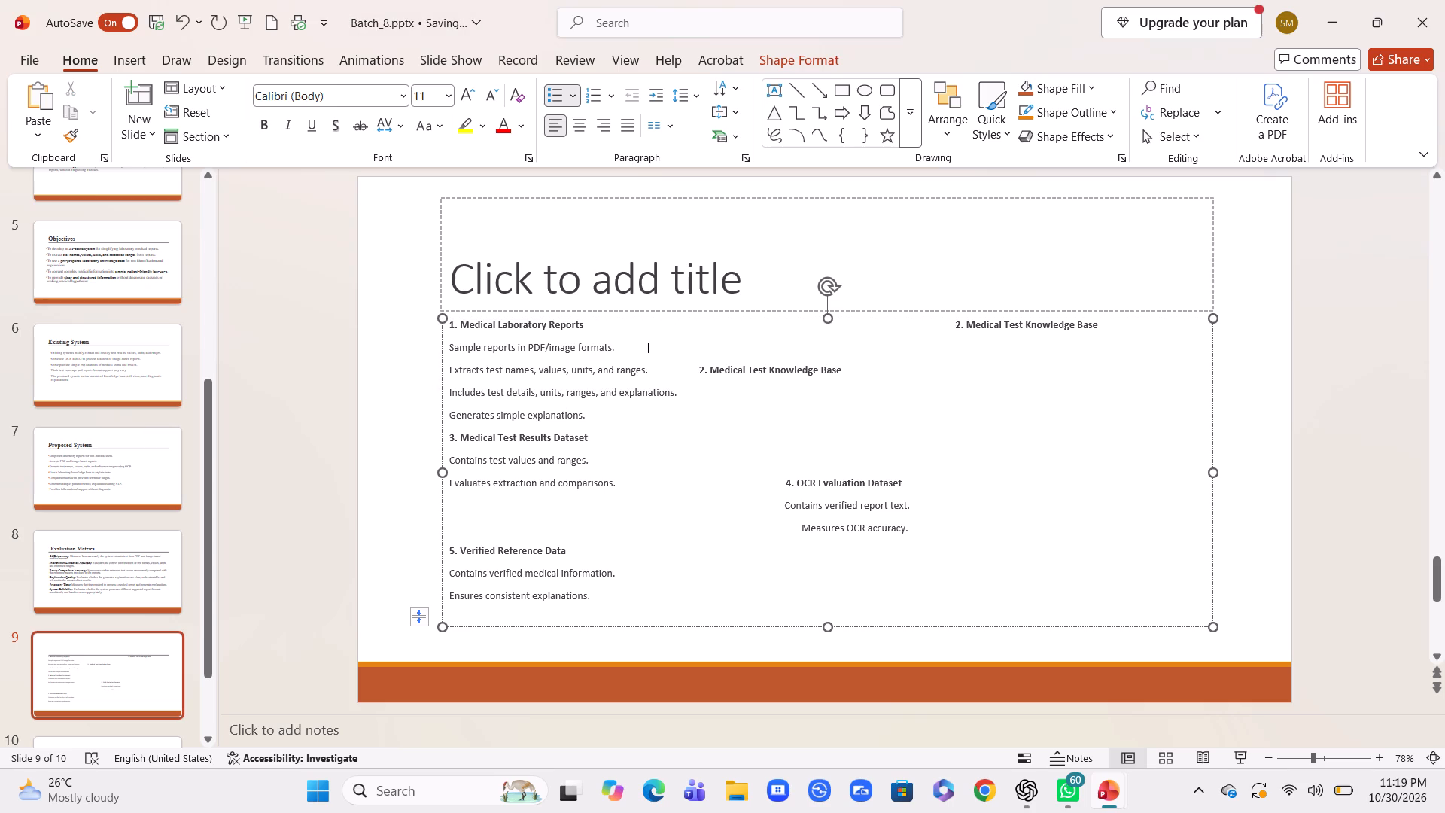
key("ctrl+v")
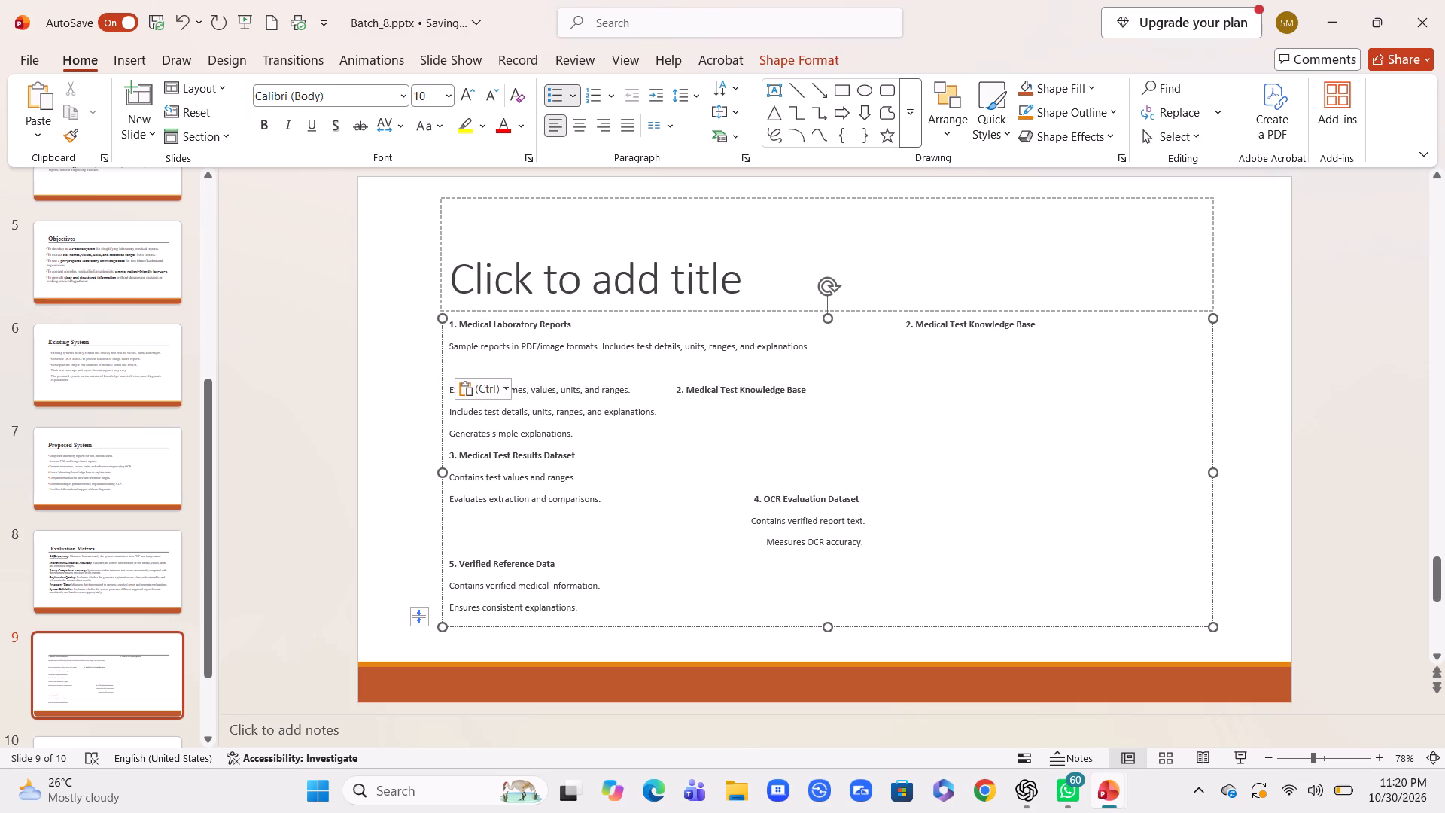
Push the copied "Includes test details" text with spaces into the second column under the "2. Medical Test Knowledge Base" heading.
left_click(602, 349)
key("space")
key("space")
key("space")
key("space")
key("space")
key("space")
key("space")
key("space")
key("space")
key("space")
key("space")
key("space")
key("space")
key("space")
key("space")
key("space")
key("space")
key("space")
key("space")
key("space")
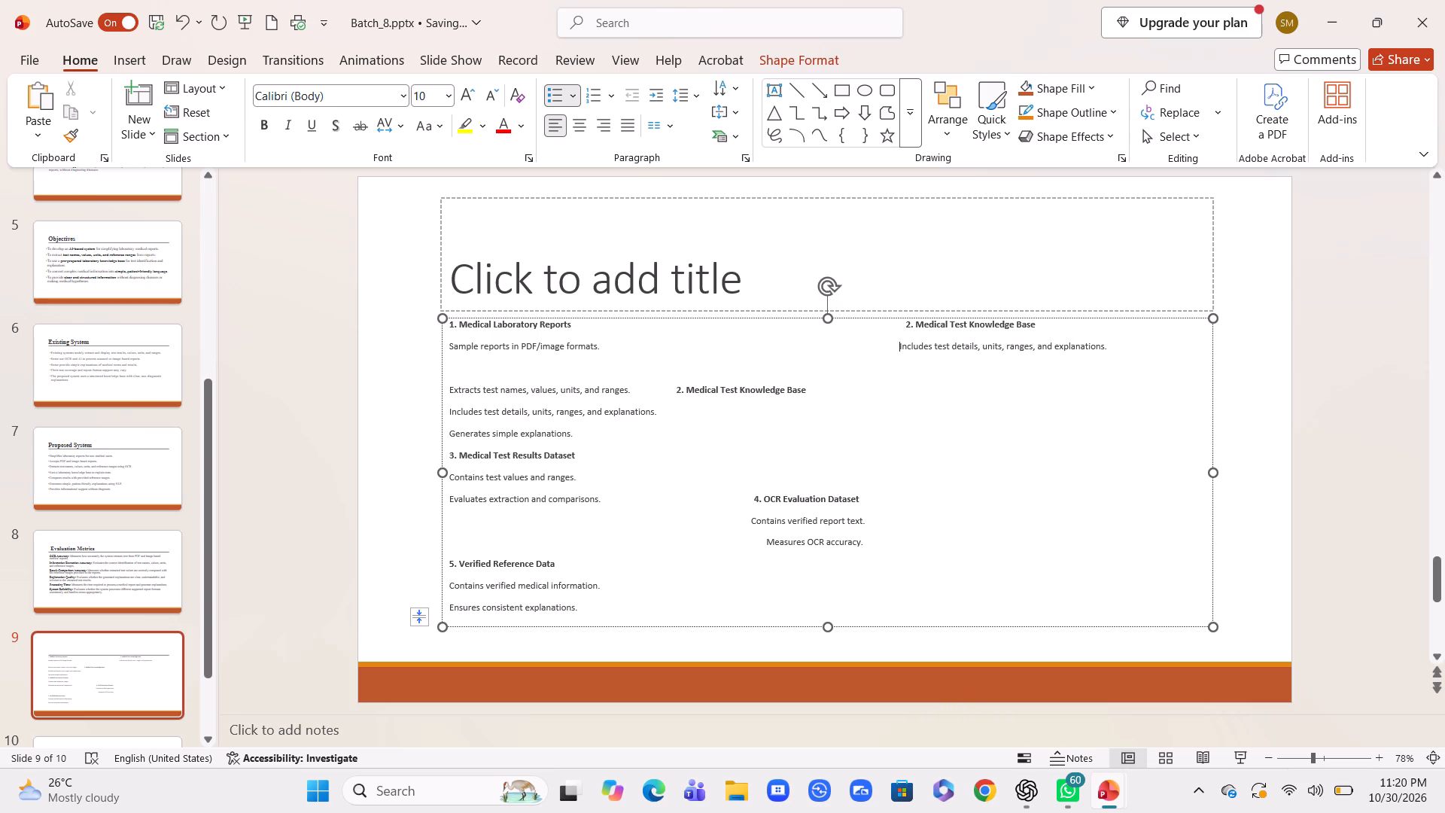
Delete the duplicate "2. Medical Test Knowledge Base" heading after "Extracts test names, values, units, and ranges.".
left_click_drag(808, 388, 690, 392)
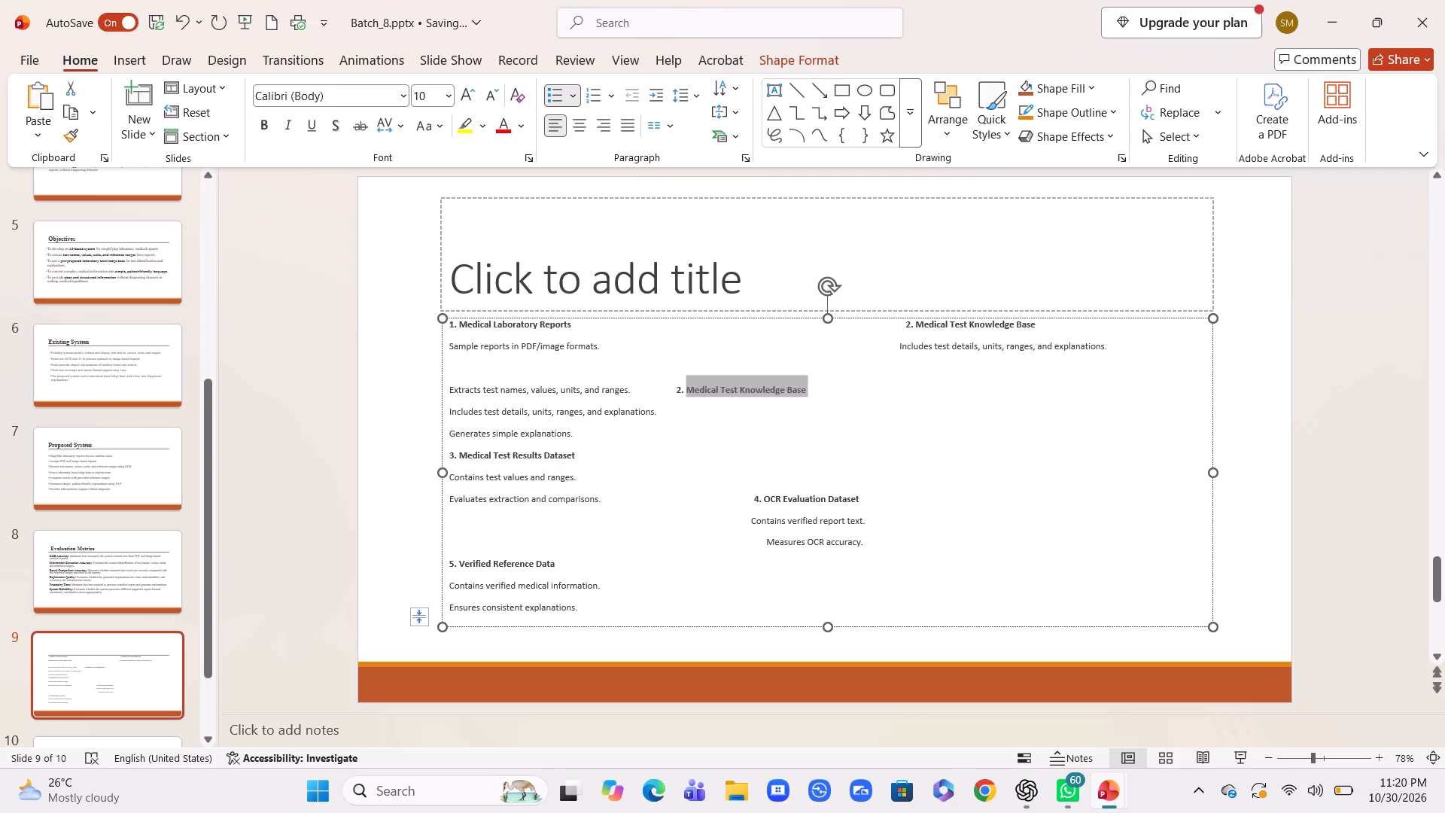
left_click_drag(690, 392, 677, 393)
key("BackSpace")
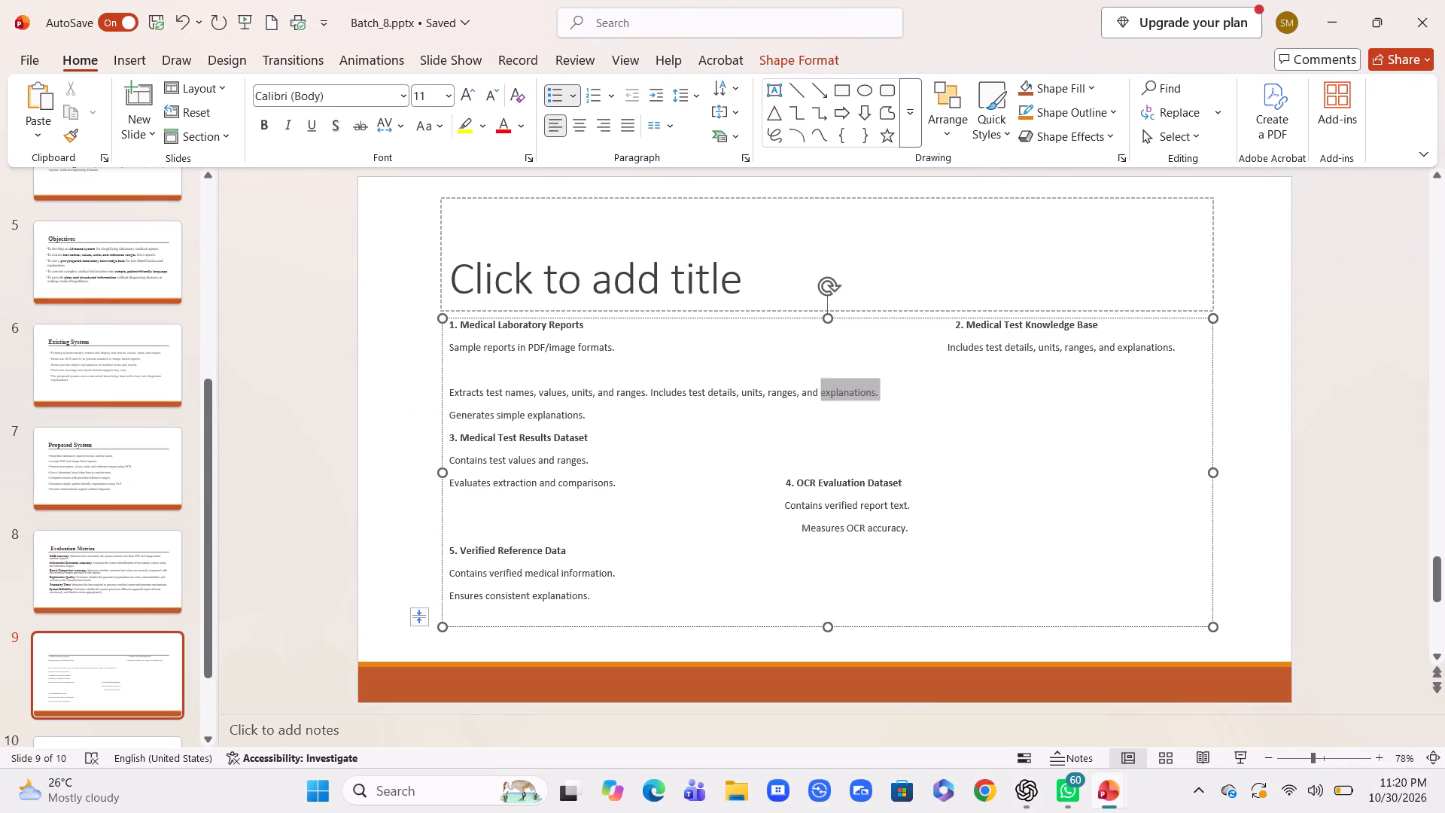
left_click_drag(808, 396, 654, 397)
key("BackSpace")
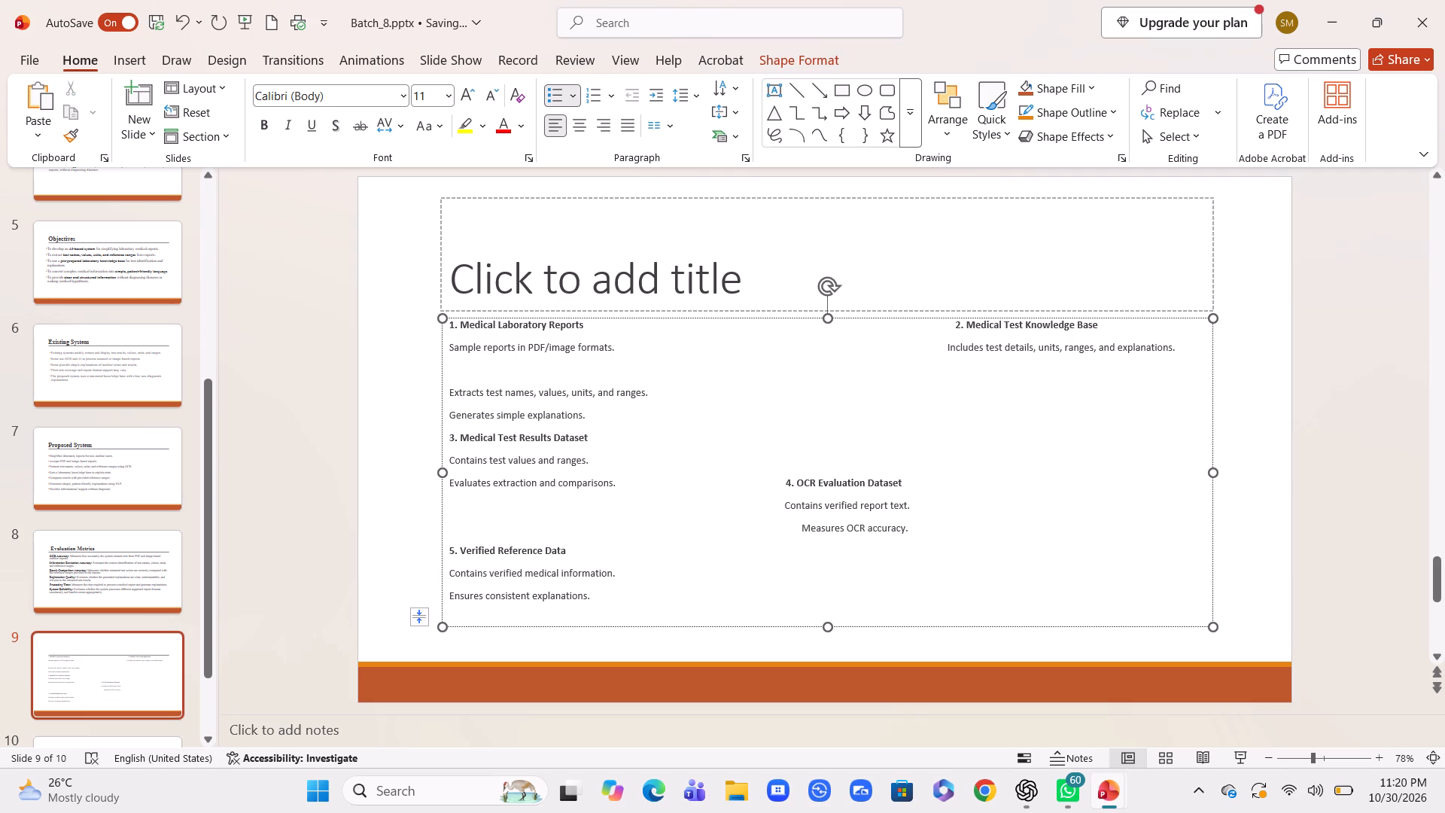
Remove the list formatting of the "Extracts test names" line and the empty line above it.
left_click(451, 391)
key("BackSpace")
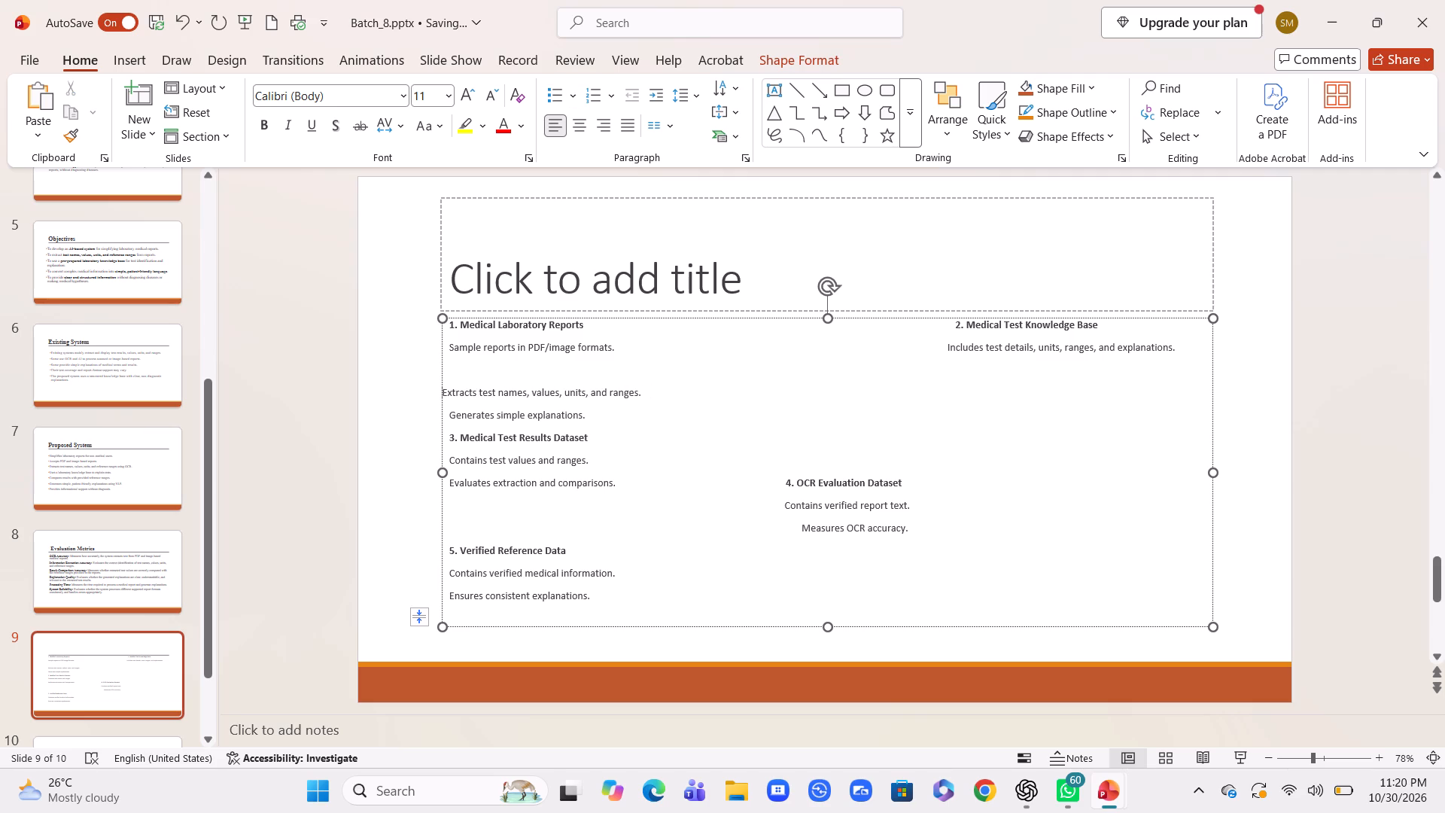
key("BackSpace")
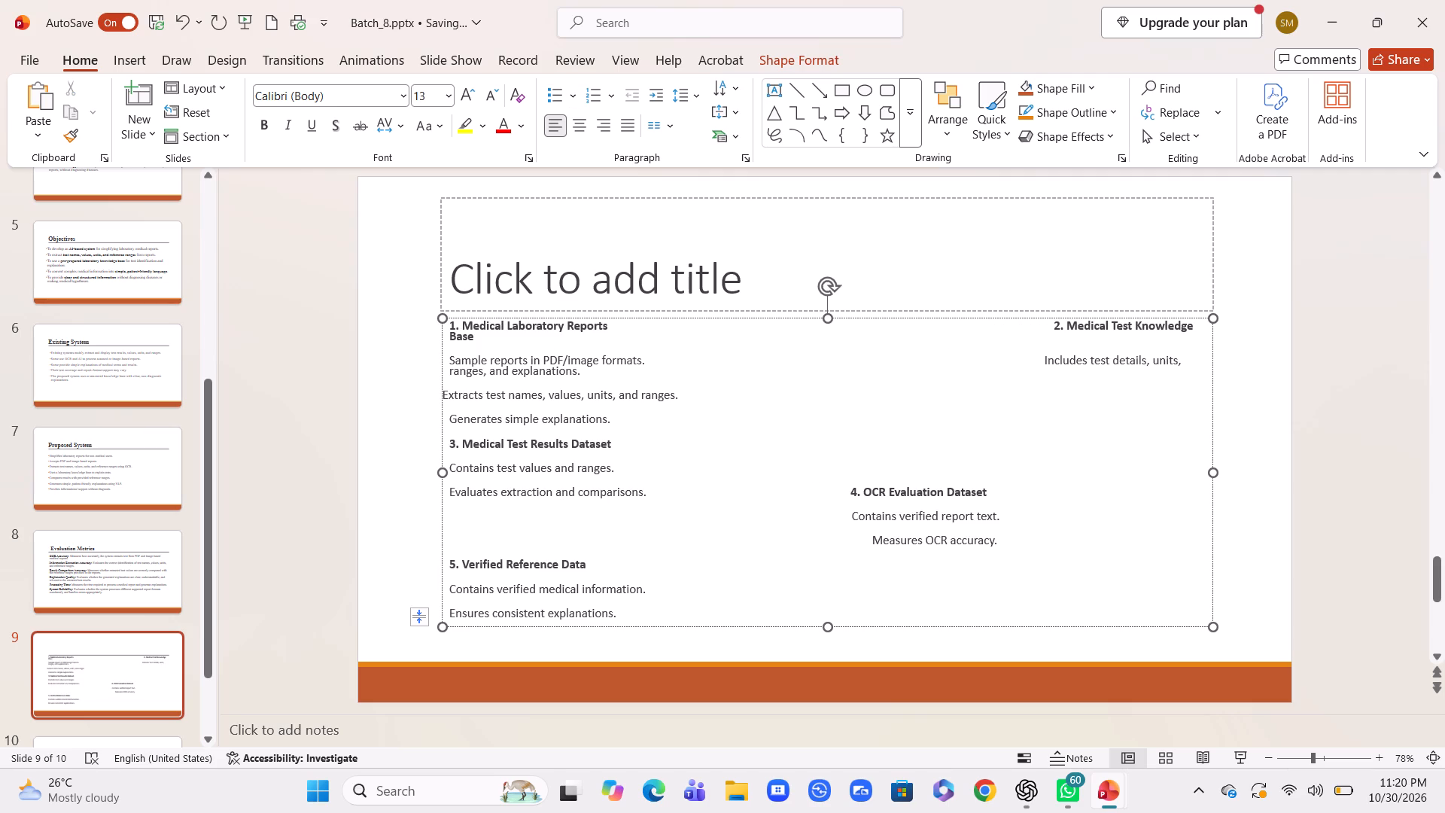
Delete part of the spacing before "Includes test details" so the text fits on one line beside "Sample reports in PDF/image formats.".
left_click(1044, 363)
key("BackSpace")
key("BackSpace")
key("BackSpace")
key("BackSpace")
key("BackSpace")
key("BackSpace")
key("BackSpace")
key("BackSpace")
key("BackSpace")
key("BackSpace")
key("BackSpace")
key("BackSpace")
key("BackSpace")
key("BackSpace")
key("BackSpace")
key("BackSpace")
key("BackSpace")
key("BackSpace")
key("BackSpace")
key("BackSpace")
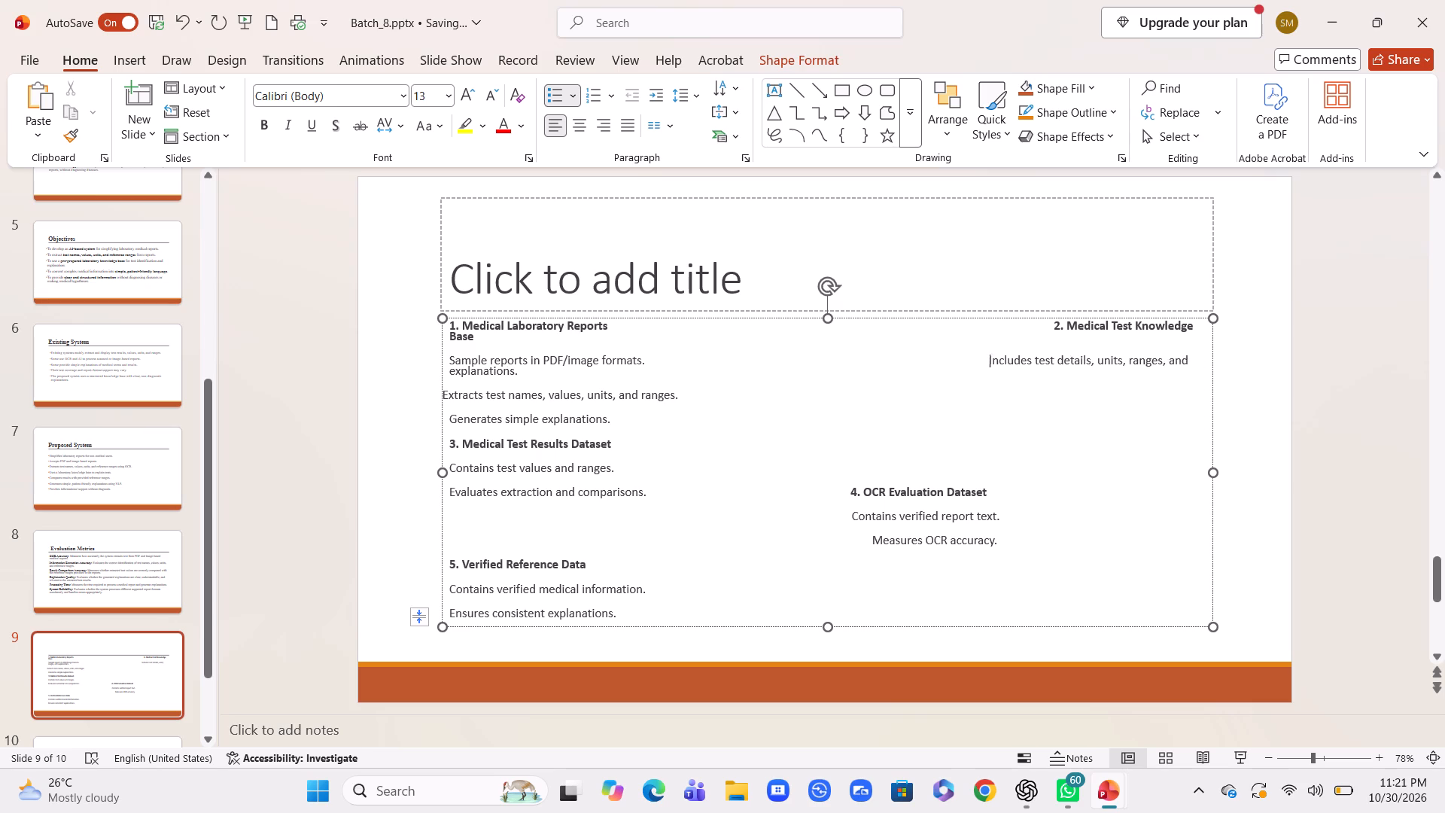
key("BackSpace")
key("BackSpace")
key("BackSpace")
key("BackSpace")
key("BackSpace")
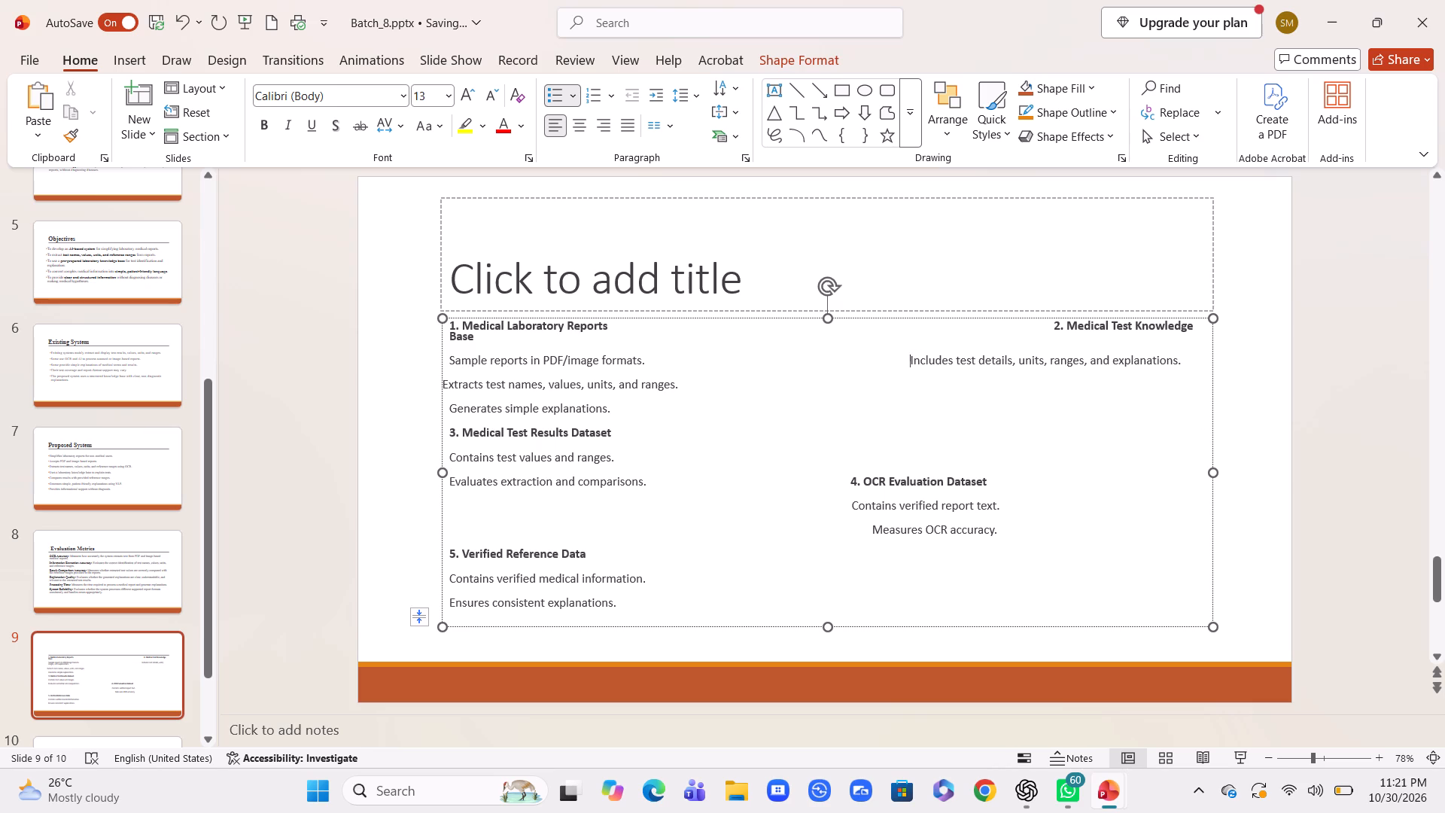
key("BackSpace")
Delete part of the spacing before "2. Medical Test Knowledge Base" so the heading fits on one line beside "1. Medical Laboratory Reports".
left_click(1054, 329)
key("BackSpace")
key("BackSpace")
key("BackSpace")
key("BackSpace")
key("BackSpace")
key("BackSpace")
key("BackSpace")
key("BackSpace")
key("BackSpace")
key("BackSpace")
key("BackSpace")
key("BackSpace")
key("BackSpace")
key("BackSpace")
key("BackSpace")
key("BackSpace")
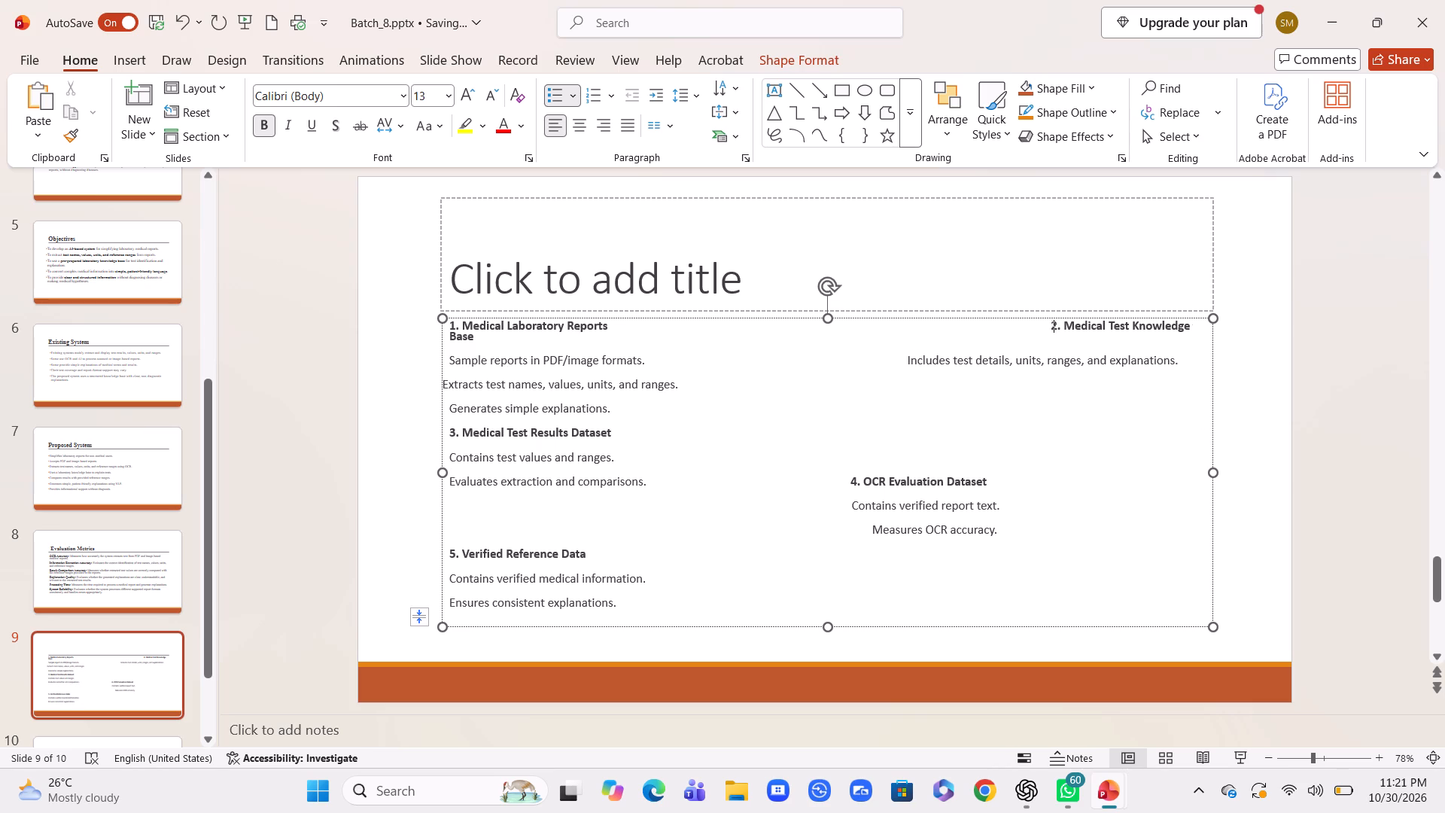
key("BackSpace")
key("BackSpace")
key("BackSpace")
key("BackSpace")
key("BackSpace")
key("BackSpace")
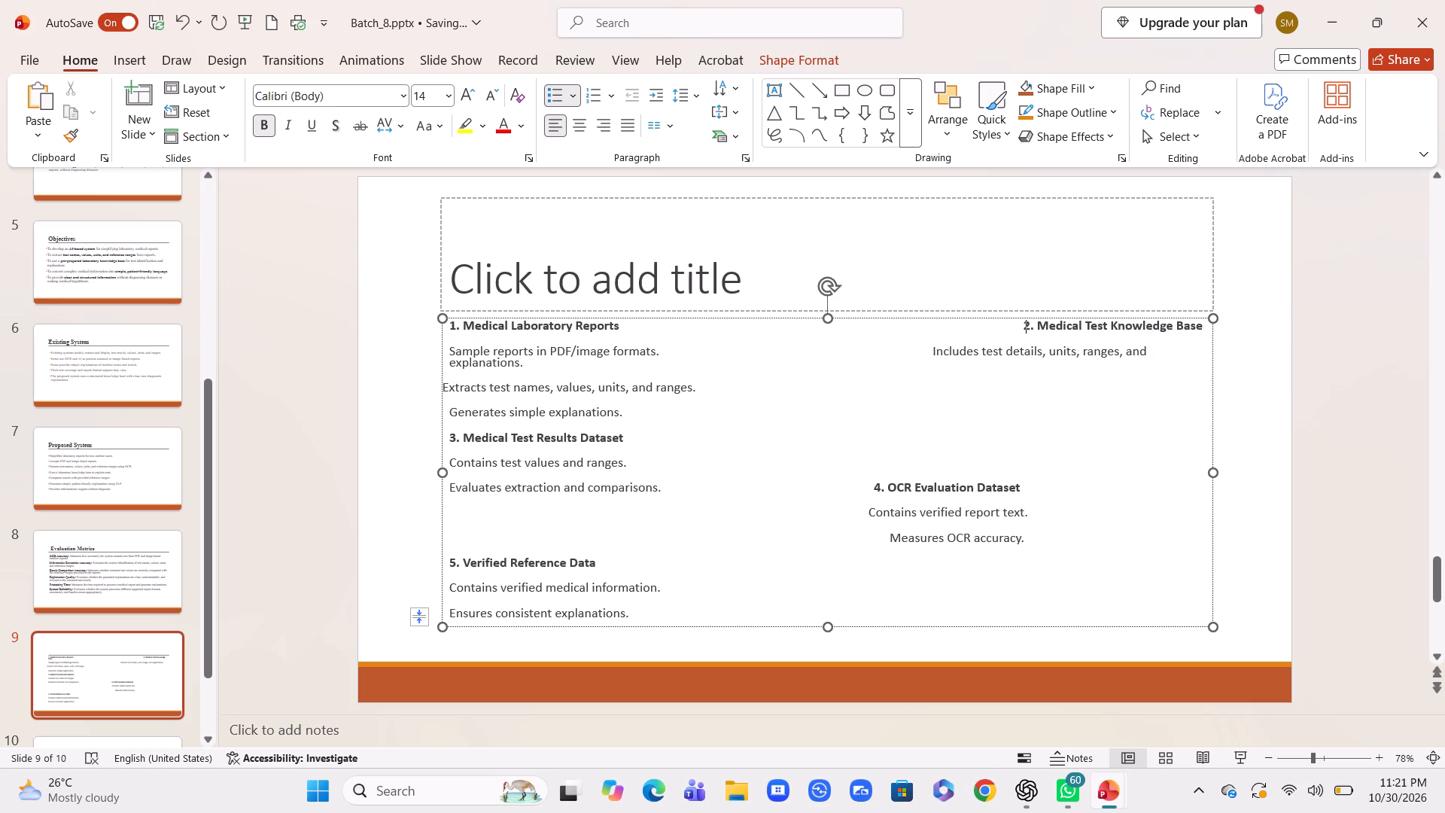
Reduce the spacing before "2. Medical Test Knowledge Base" to bring the heading closer to "1. Medical Laboratory Reports".
key("BackSpace")
key("BackSpace")
key("BackSpace")
key("BackSpace")
key("BackSpace")
key("BackSpace")
key("BackSpace")
key("BackSpace")
key("BackSpace")
key("BackSpace")
key("BackSpace")
key("BackSpace")
key("BackSpace")
key("BackSpace")
key("BackSpace")
key("BackSpace")
key("BackSpace")
key("BackSpace")
key("BackSpace")
key("BackSpace")
key("BackSpace")
key("BackSpace")
key("BackSpace")
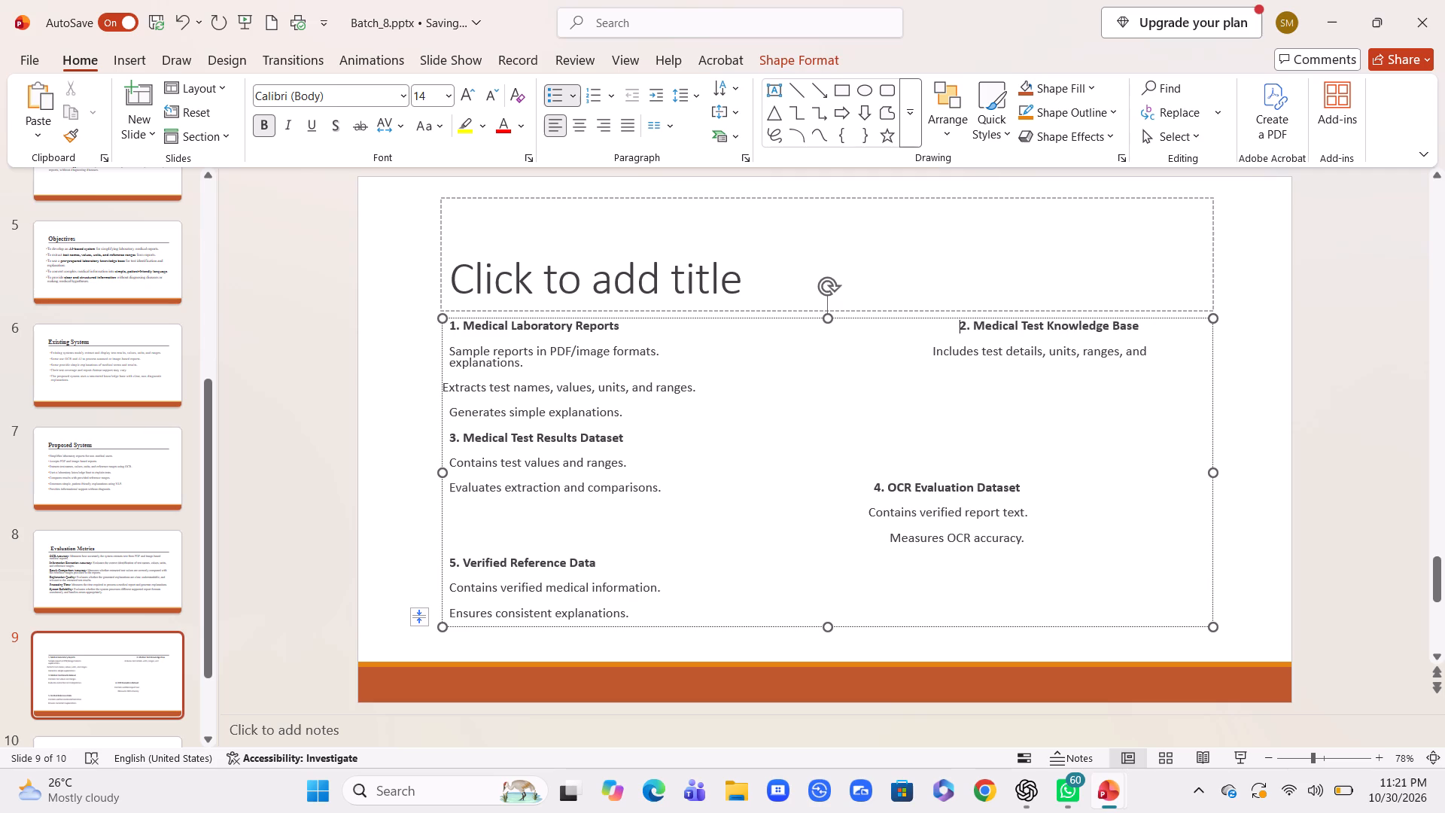
key("BackSpace")
key("BackSpace")
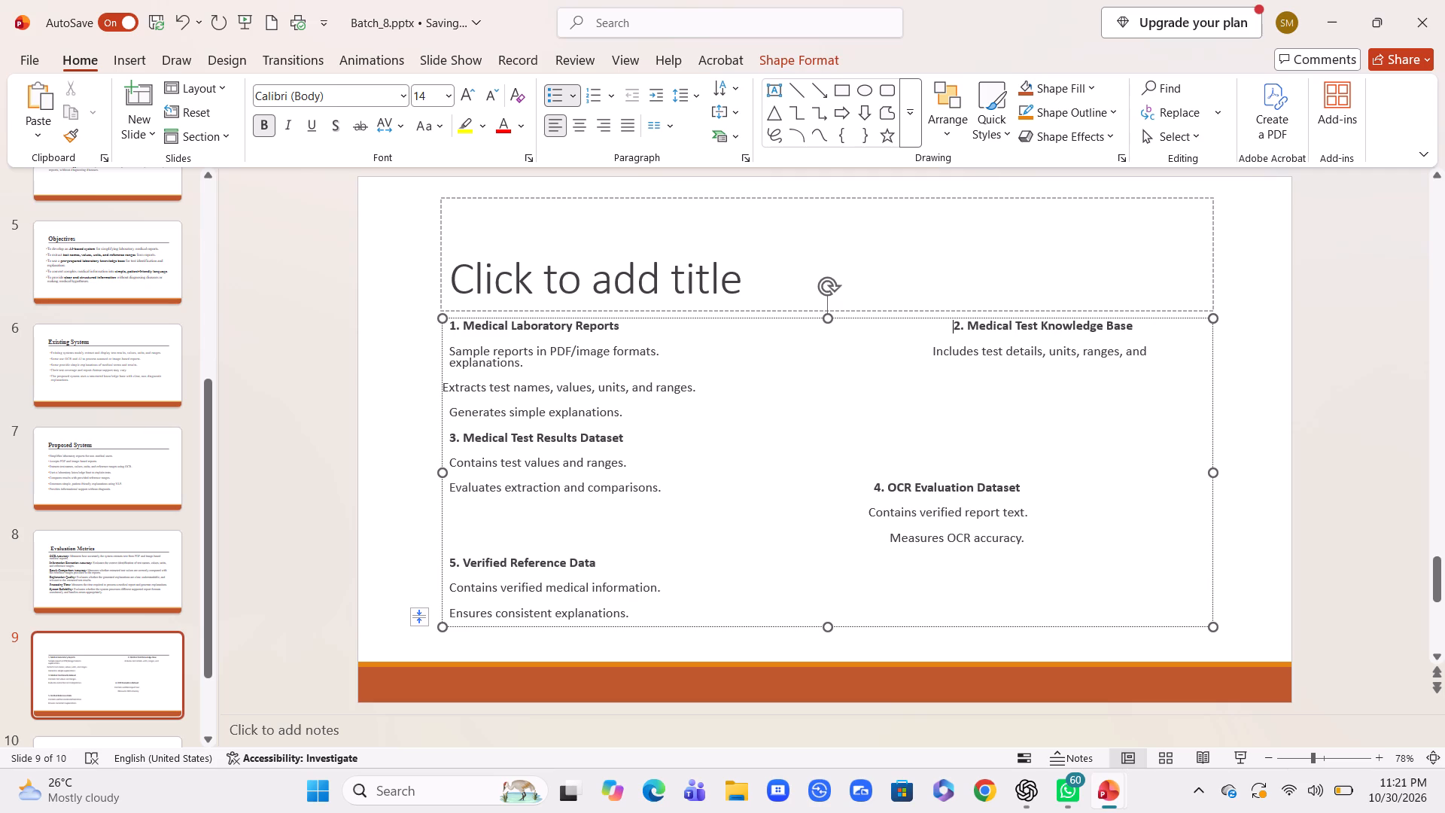
Reduce the spacing before "Includes test details" so its final word "explanations." fits on the same line.
left_click(929, 352)
key("BackSpace")
key("BackSpace")
key("BackSpace")
key("BackSpace")
key("BackSpace")
key("BackSpace")
key("BackSpace")
key("BackSpace")
key("BackSpace")
key("BackSpace")
key("BackSpace")
key("BackSpace")
key("BackSpace")
key("BackSpace")
key("BackSpace")
key("BackSpace")
key("BackSpace")
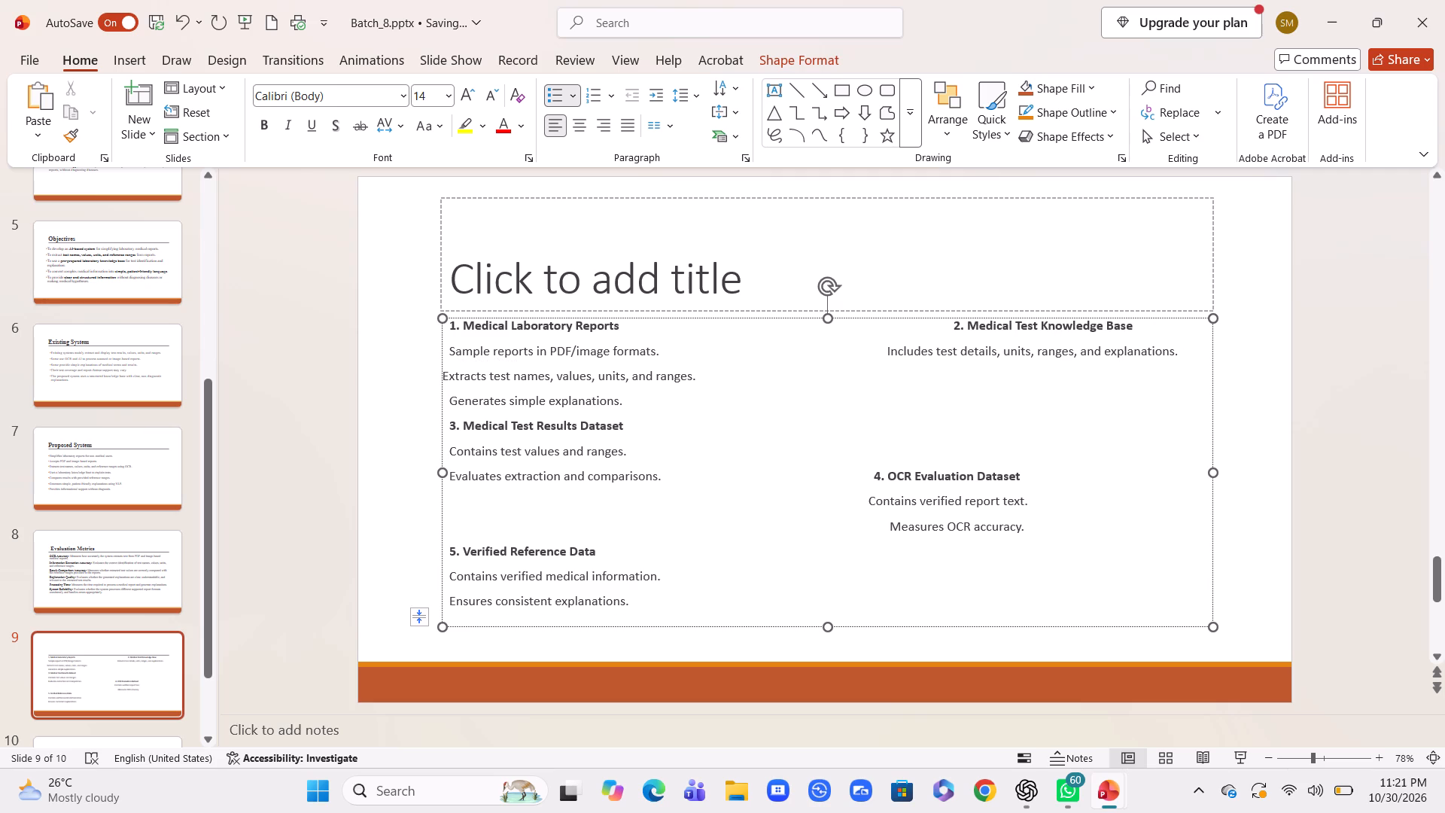
Indent "Extracts test names, values, units, and ranges." with spaces to align it with the lines above and below.
left_click(447, 373)
key("Left")
key("space")
key("space")
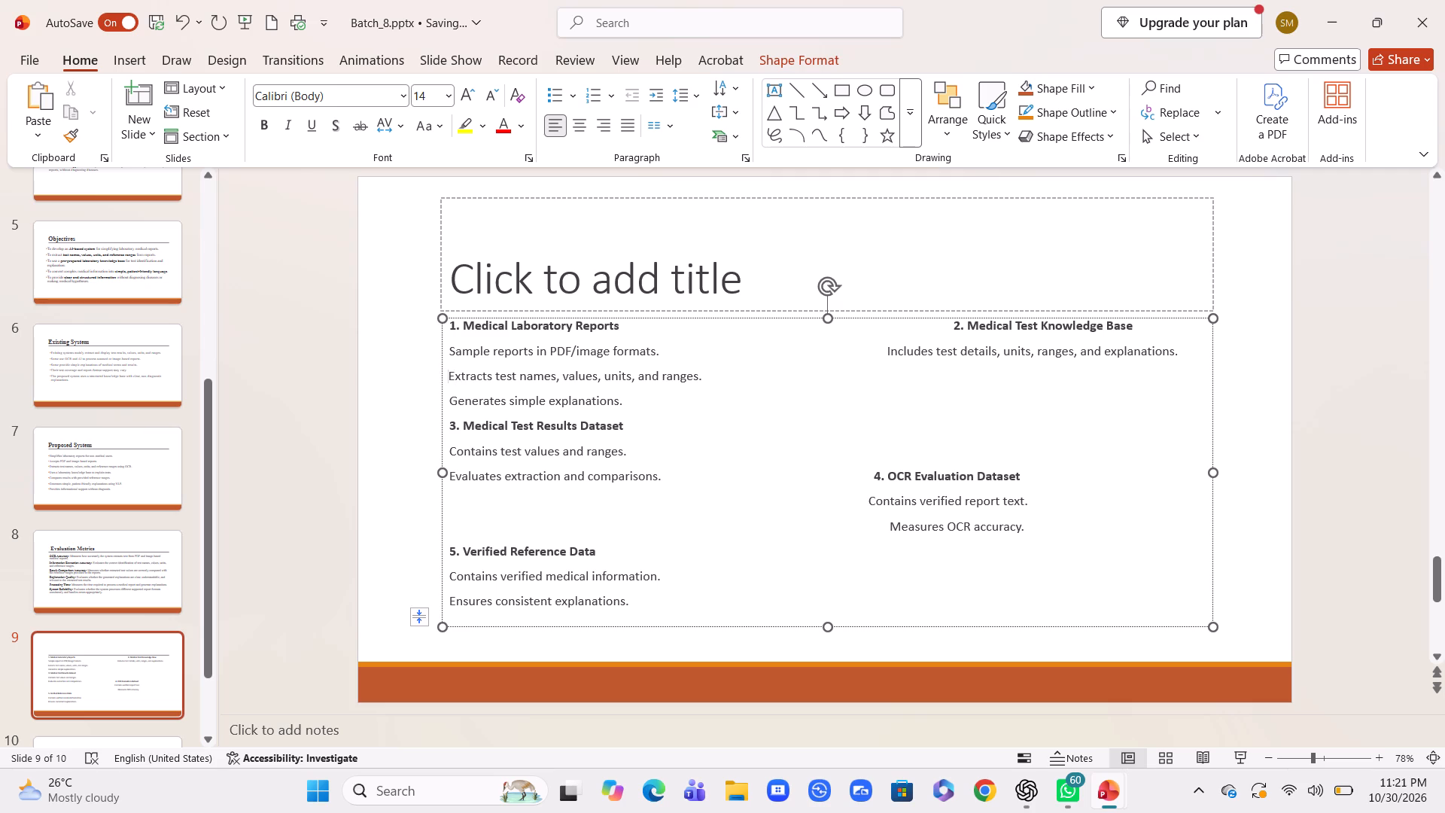
Move "Generates simple explanations." from its own line to the end of the "Extracts test names, values, units, and ranges." line.
left_click_drag(625, 400, 434, 403)
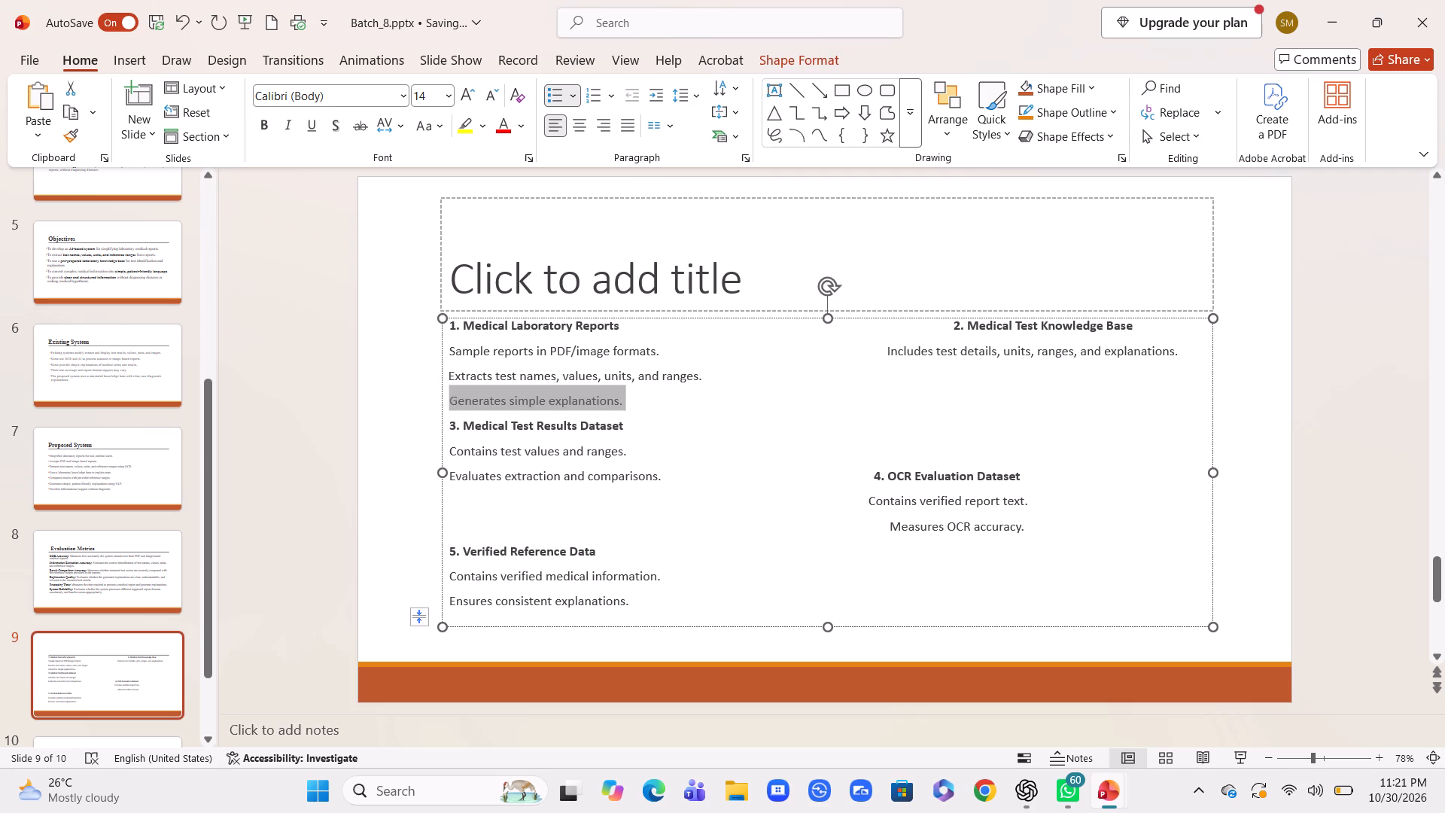
key("ctrl+c")
left_click(710, 381)
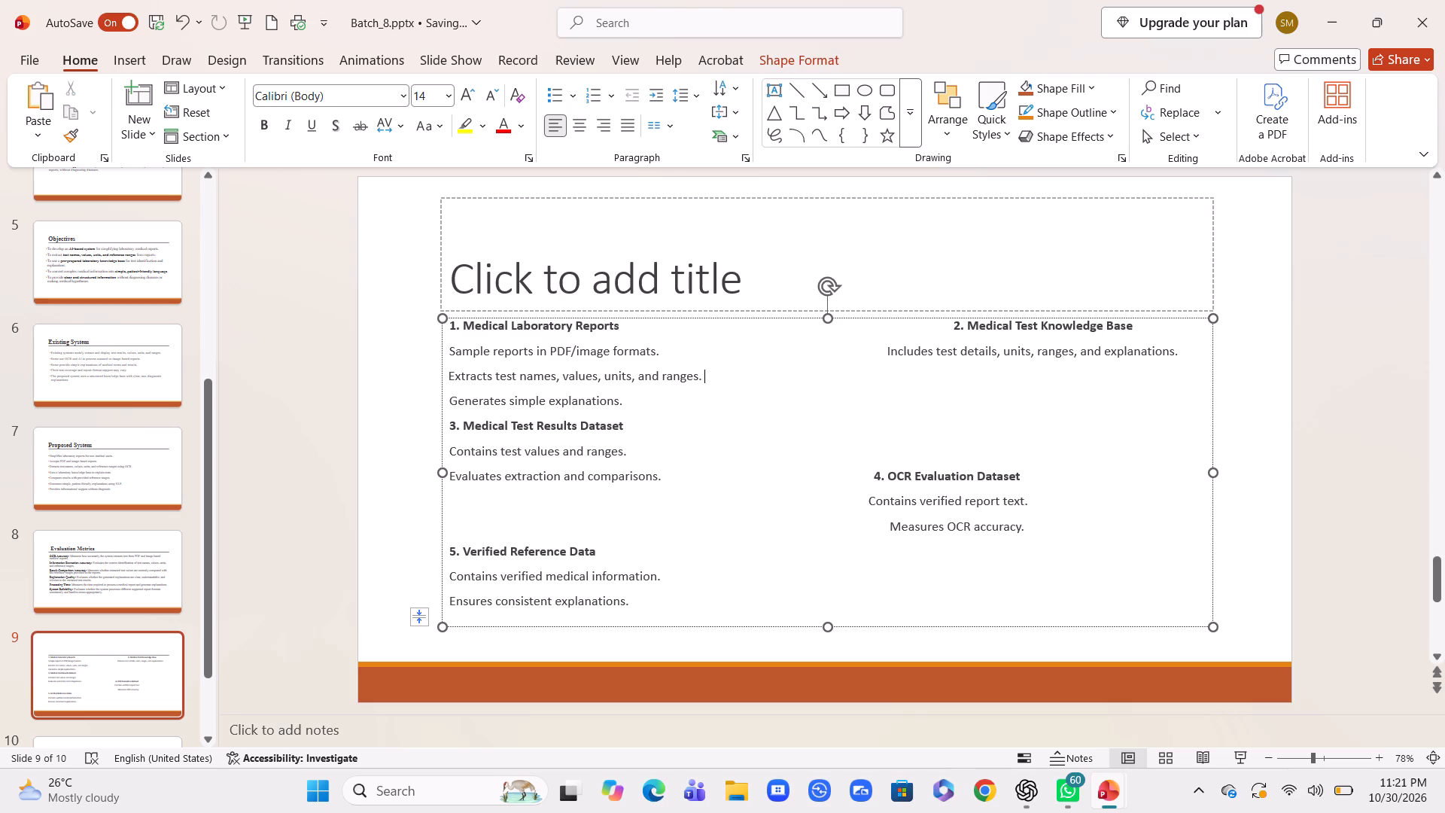
left_click_drag(624, 402, 449, 406)
key("BackSpace")
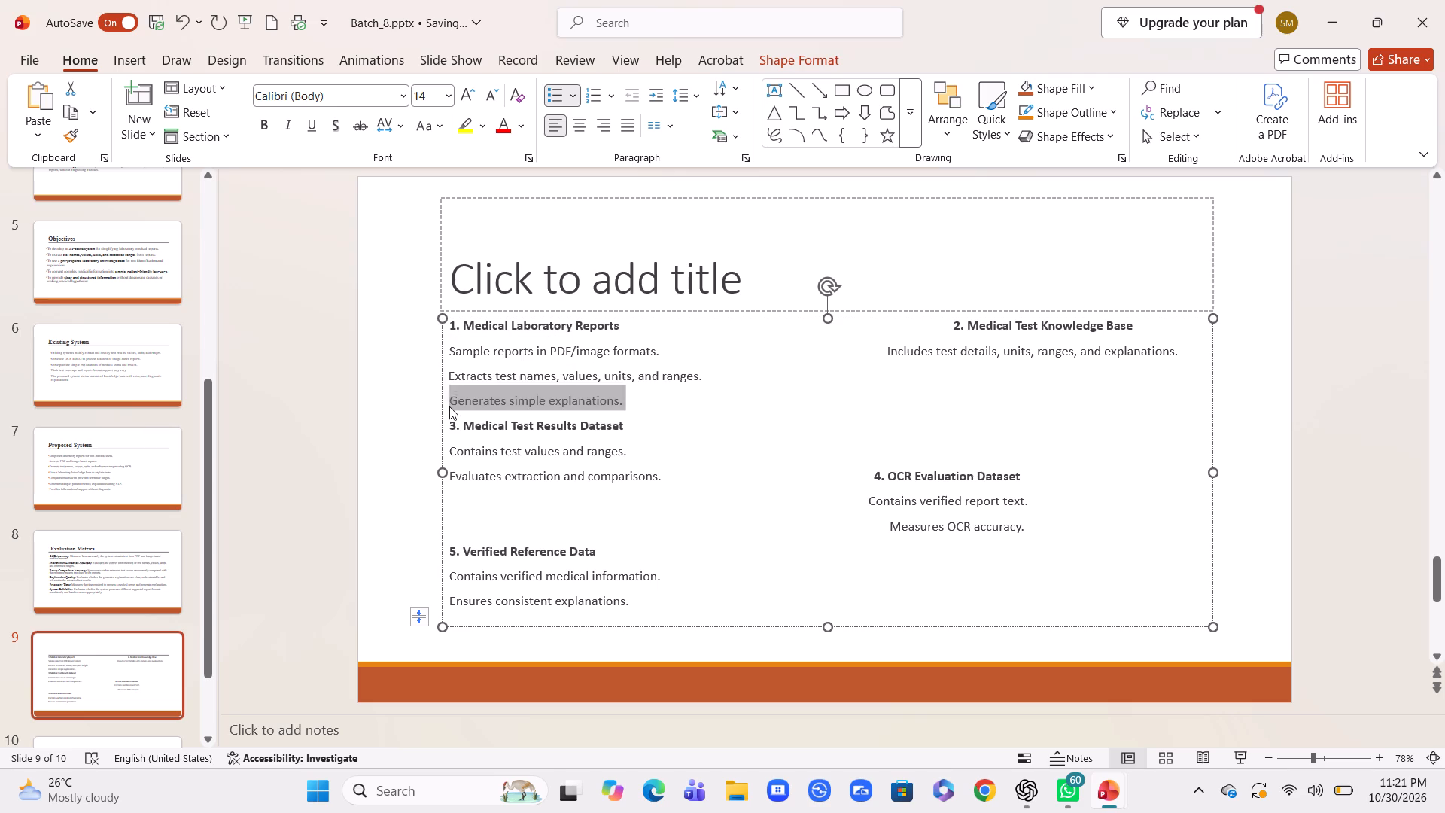
left_click(701, 376)
key("space")
key("space")
key("space")
key("space")
key("space")
key("space")
key("space")
key("space")
key("space")
key("space")
key("space")
key("space")
key("space")
key("space")
key("space")
key("space")
key("space")
key("space")
key("space")
key("space")
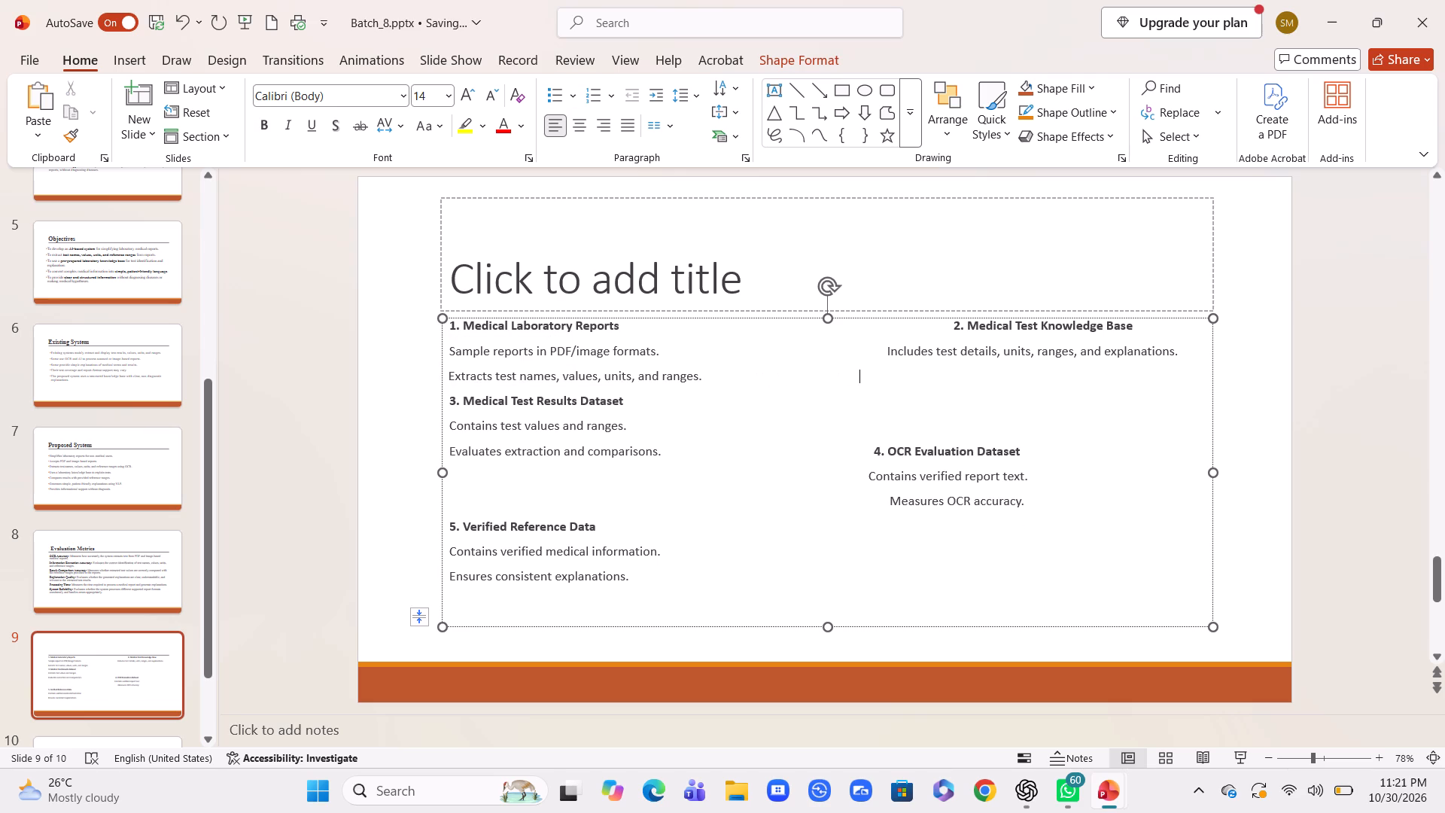
key("ctrl+v")
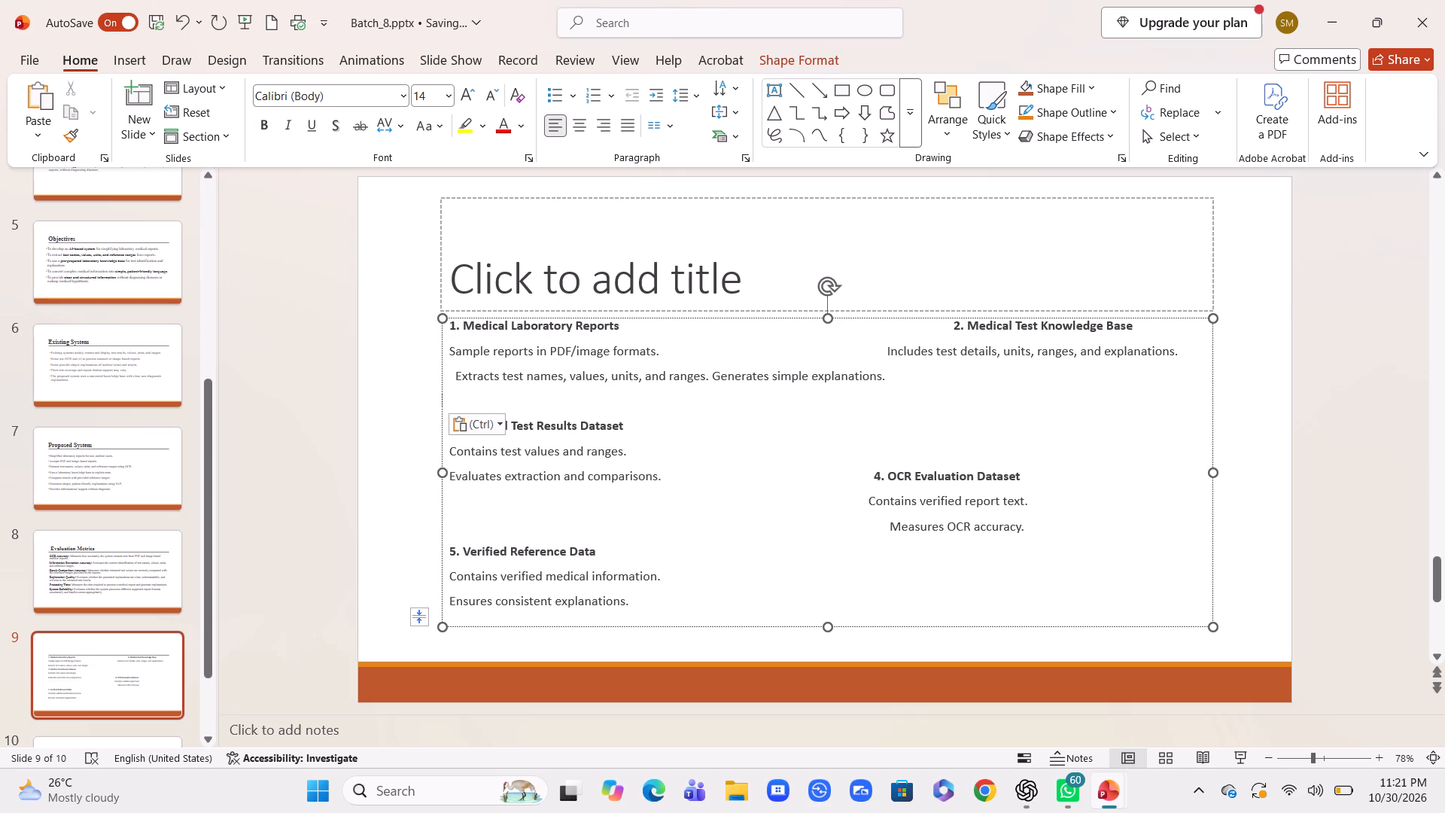
Add spaces before "Generates simple explanations." to place it in the second column under "Includes test details".
left_click(710, 376)
key("space")
key("space")
key("space")
key("space")
key("space")
key("space")
key("space")
key("space")
key("space")
key("space")
key("space")
key("space")
key("space")
key("space")
key("space")
key("space")
key("space")
key("space")
key("space")
key("space")
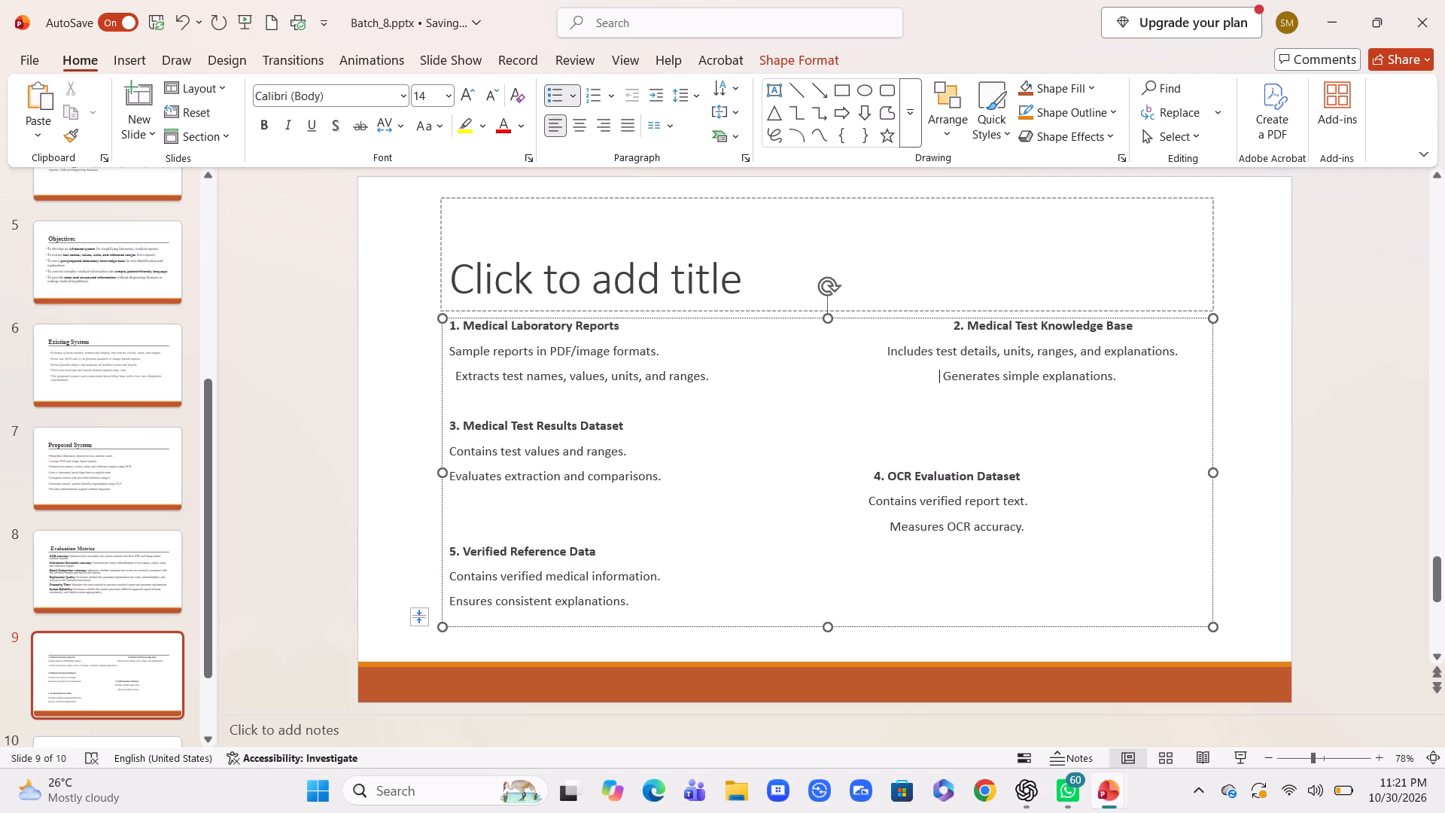
key("space")
key("space")
key("space")
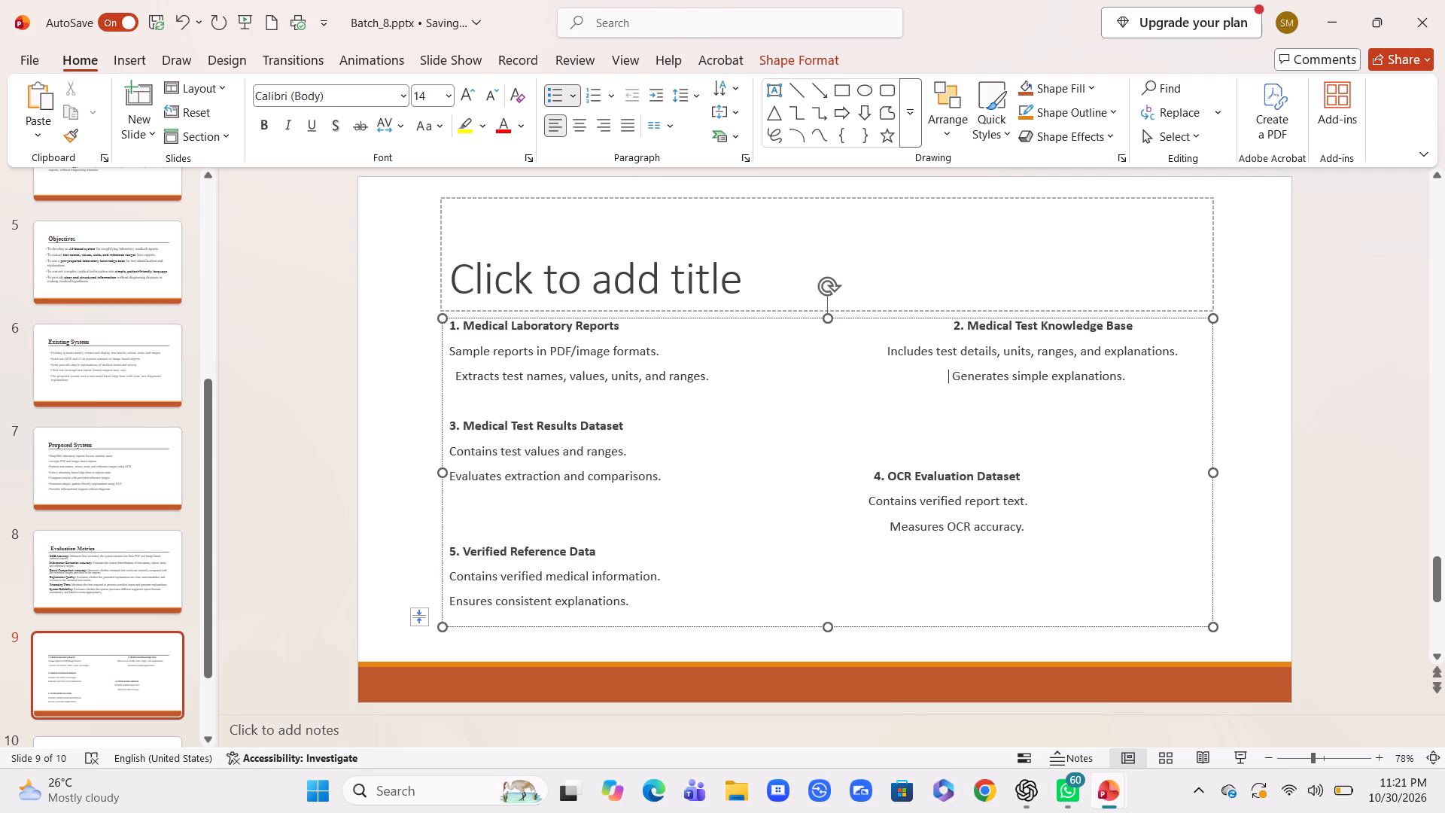
Copy the "4. OCR Evaluation Dataset" heading to the end of the "3. Medical Test Results Dataset" line.
left_click(451, 429)
left_click_drag(1022, 478, 874, 473)
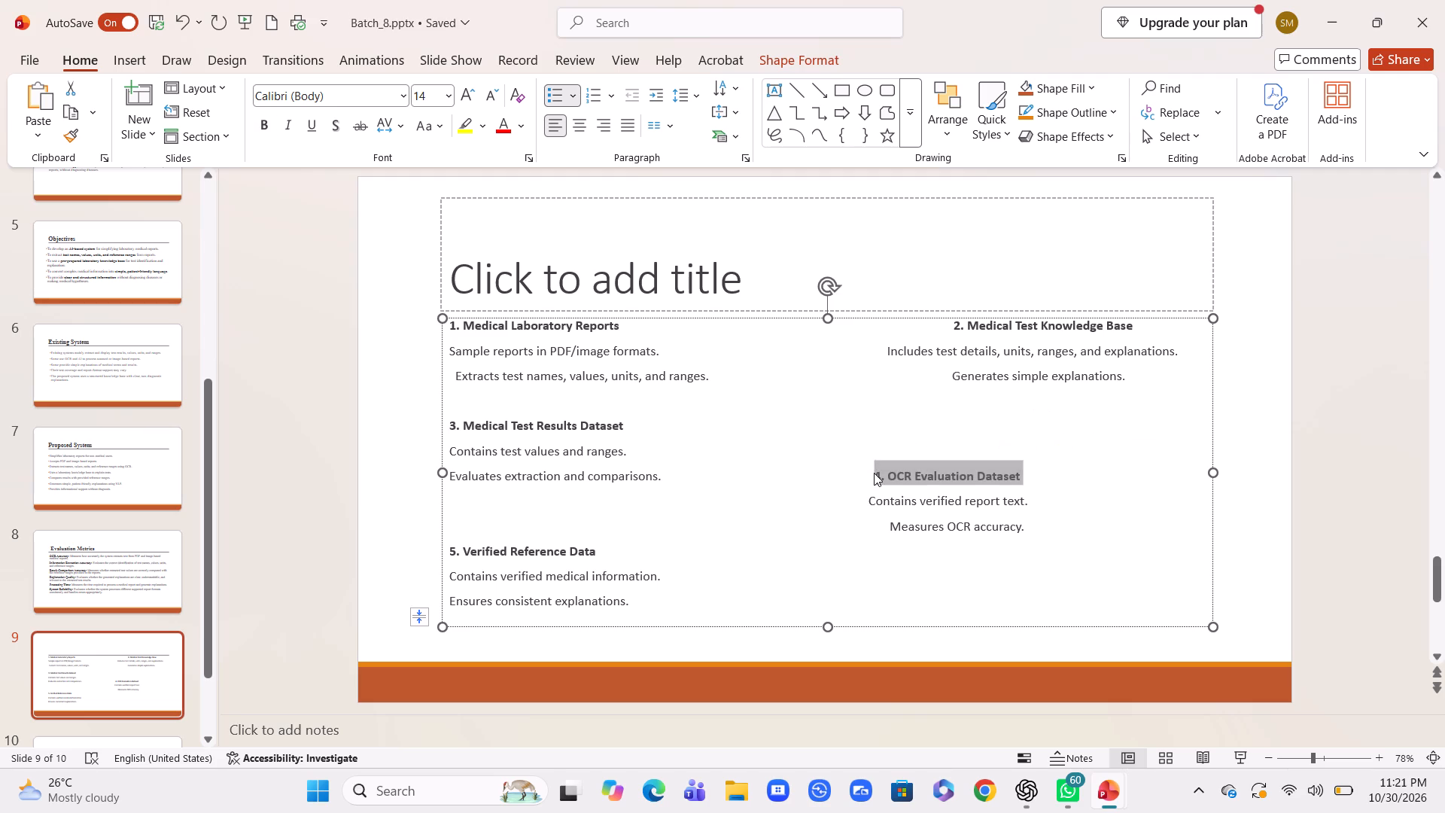
key("ctrl+v")
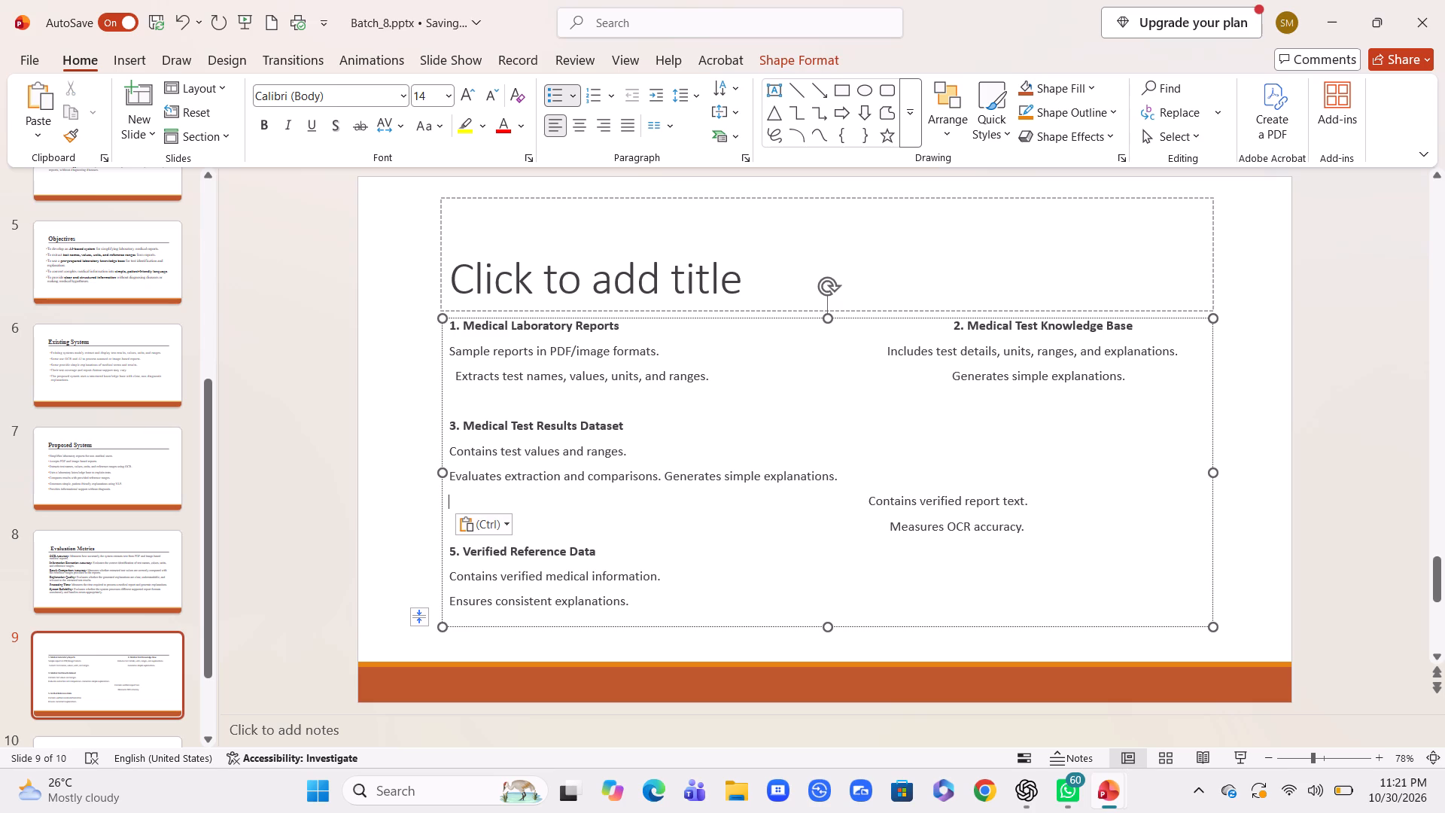
key("ctrl+z")
key("ctrl+c")
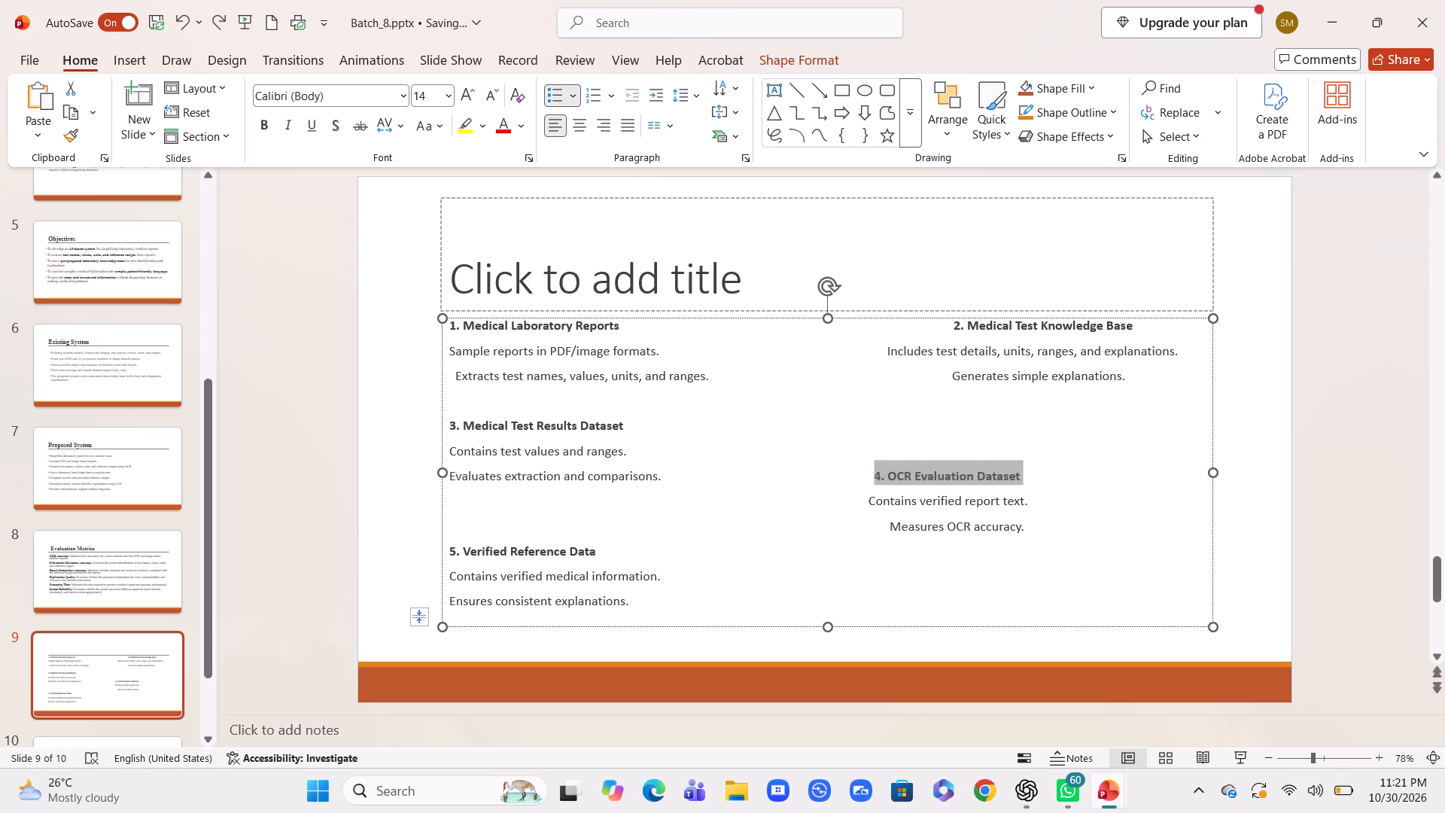
left_click(662, 418)
key("space")
key("ctrl+v")
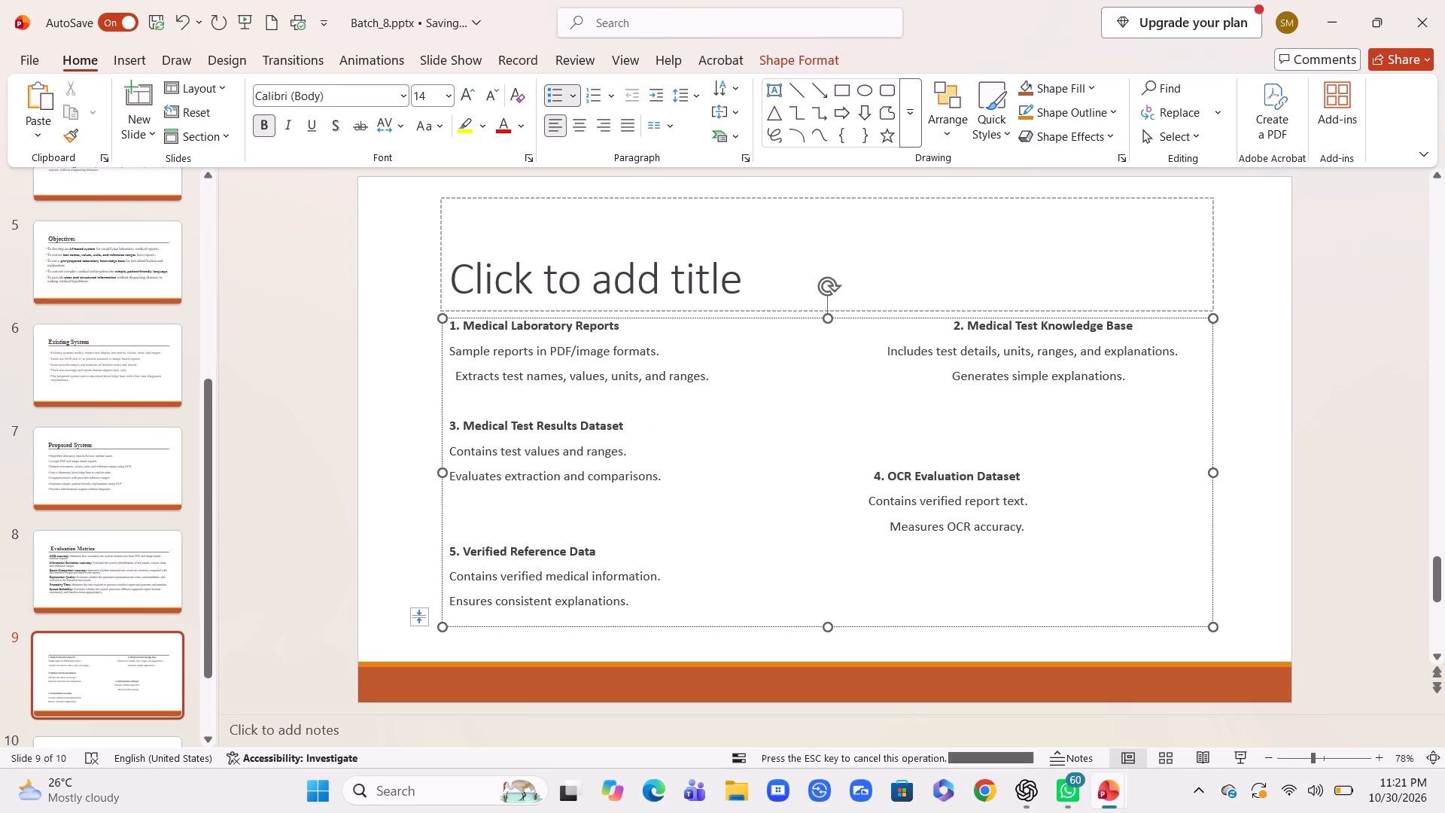
Add spaces between "3. Medical Test Results Dataset" and the copied "4. OCR Evaluation Dataset" to place the latter in the second column.
left_click(589, 415)
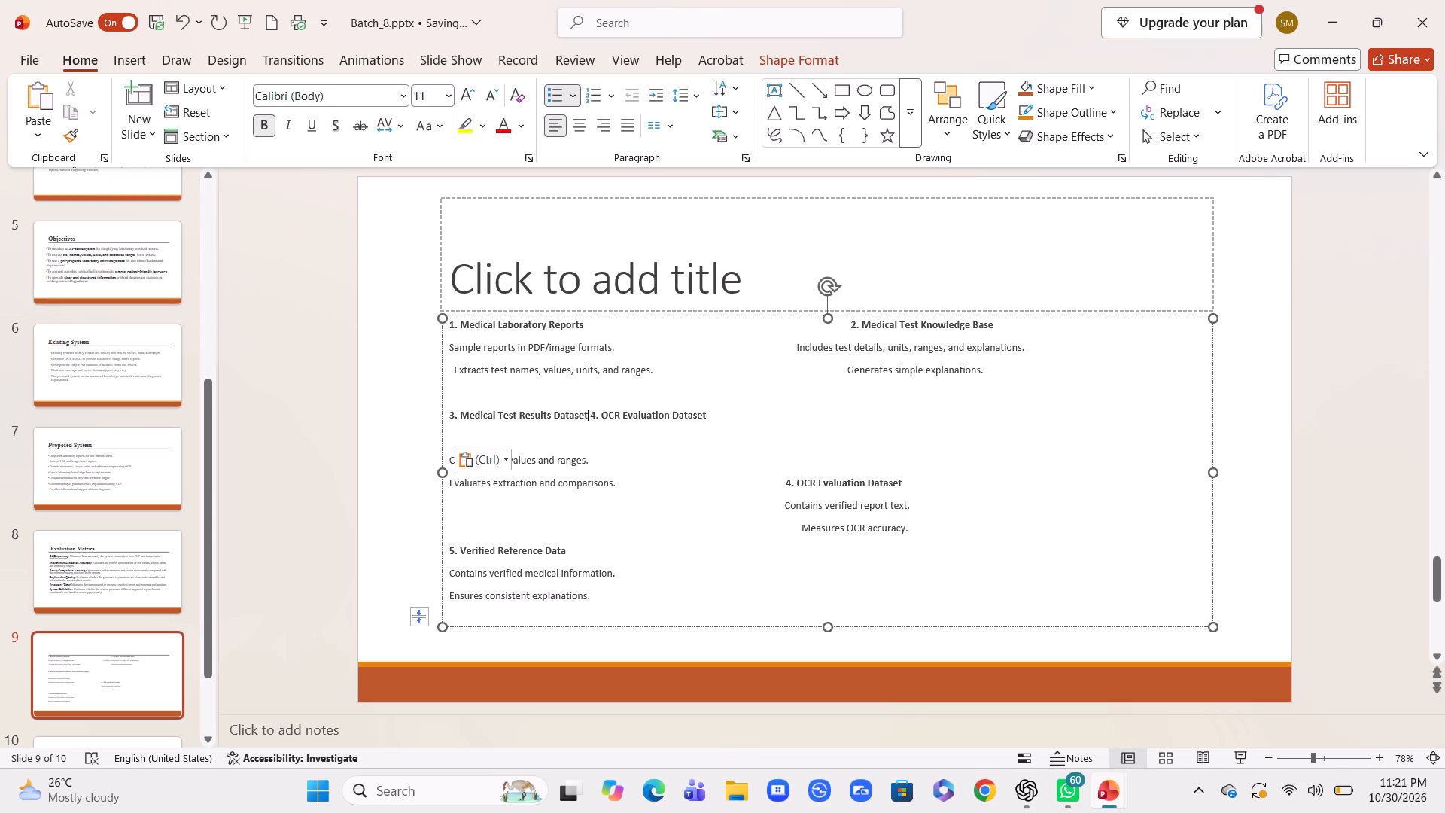
key("space")
key("space")
key("space")
key("space")
key("space")
key("space")
key("space")
key("space")
key("space")
key("space")
key("space")
key("space")
key("space")
key("space")
key("space")
key("space")
key("space")
key("space")
key("space")
key("space")
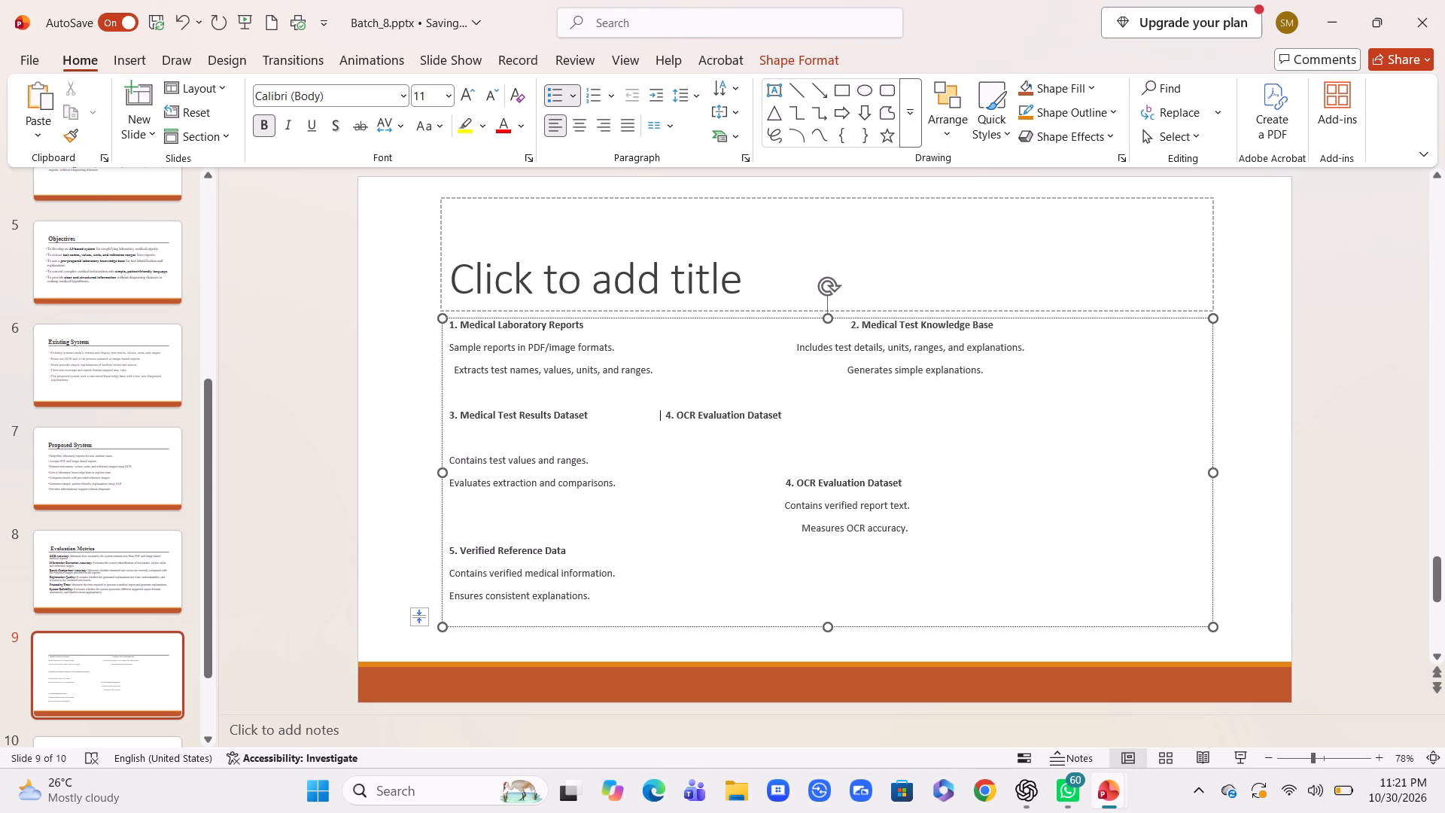
key("space")
key("space")
key("space")
key("space")
key("space")
key("space")
key("space")
key("space")
key("space")
key("space")
key("space")
key("space")
key("space")
key("space")
key("space")
key("space")
key("space")
key("space")
key("space")
key("space")
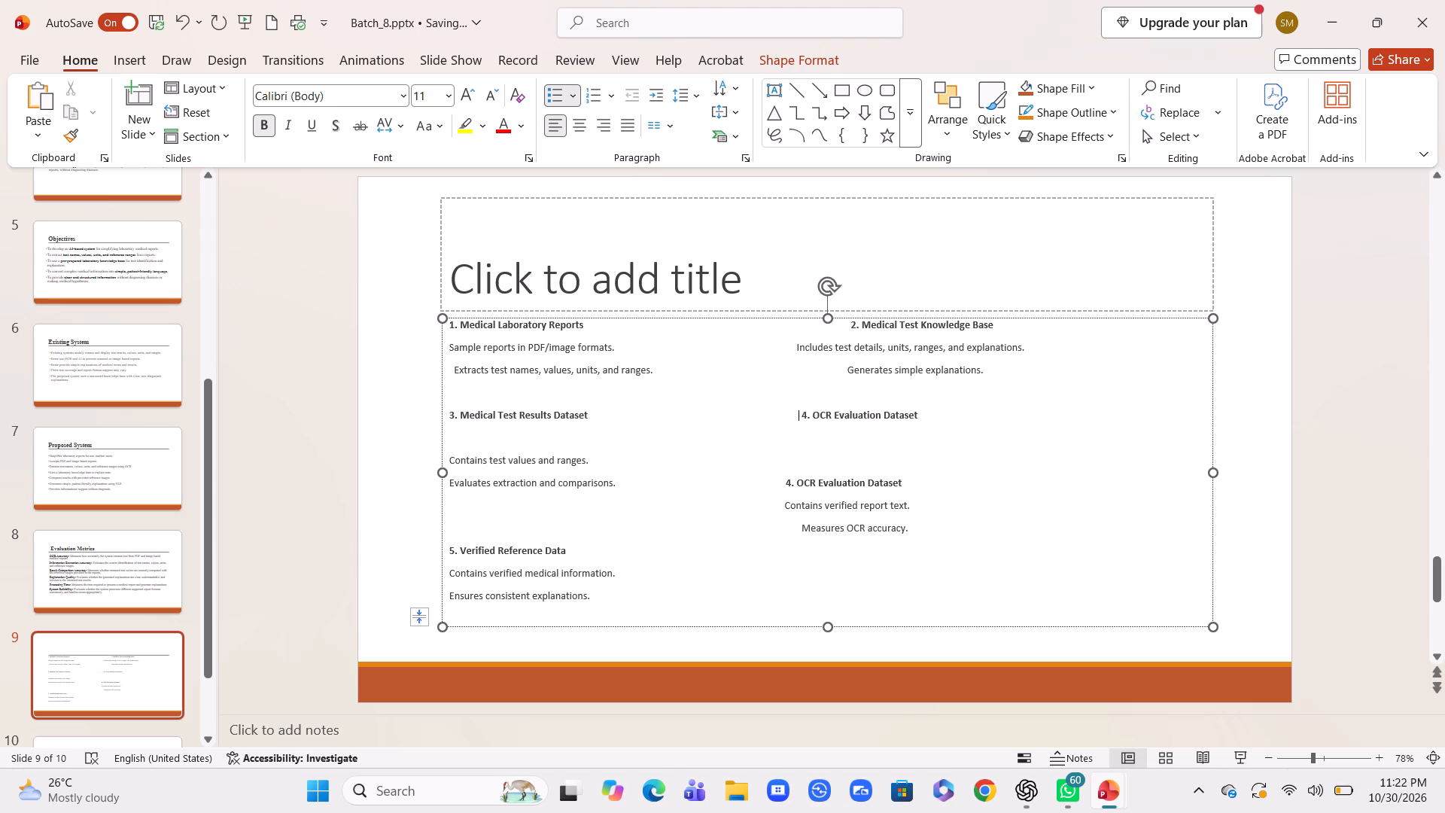
Copy "Contains verified report text." and delete it from below the lower "4. OCR Evaluation Dataset" heading.
left_click_drag(906, 504, 852, 508)
left_click(913, 507)
left_click_drag(913, 507, 786, 504)
key("ctrl+c")
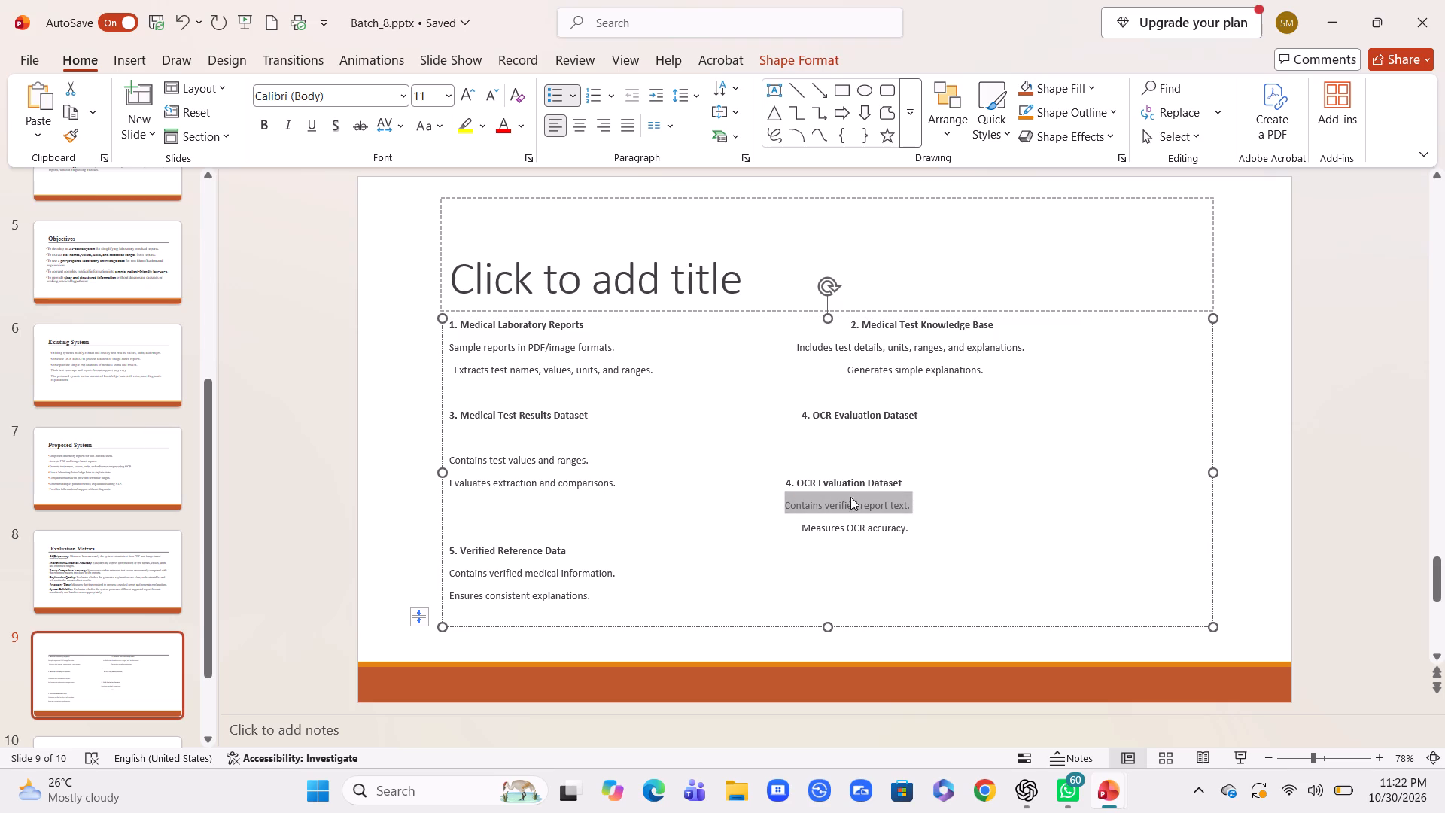
key("BackSpace")
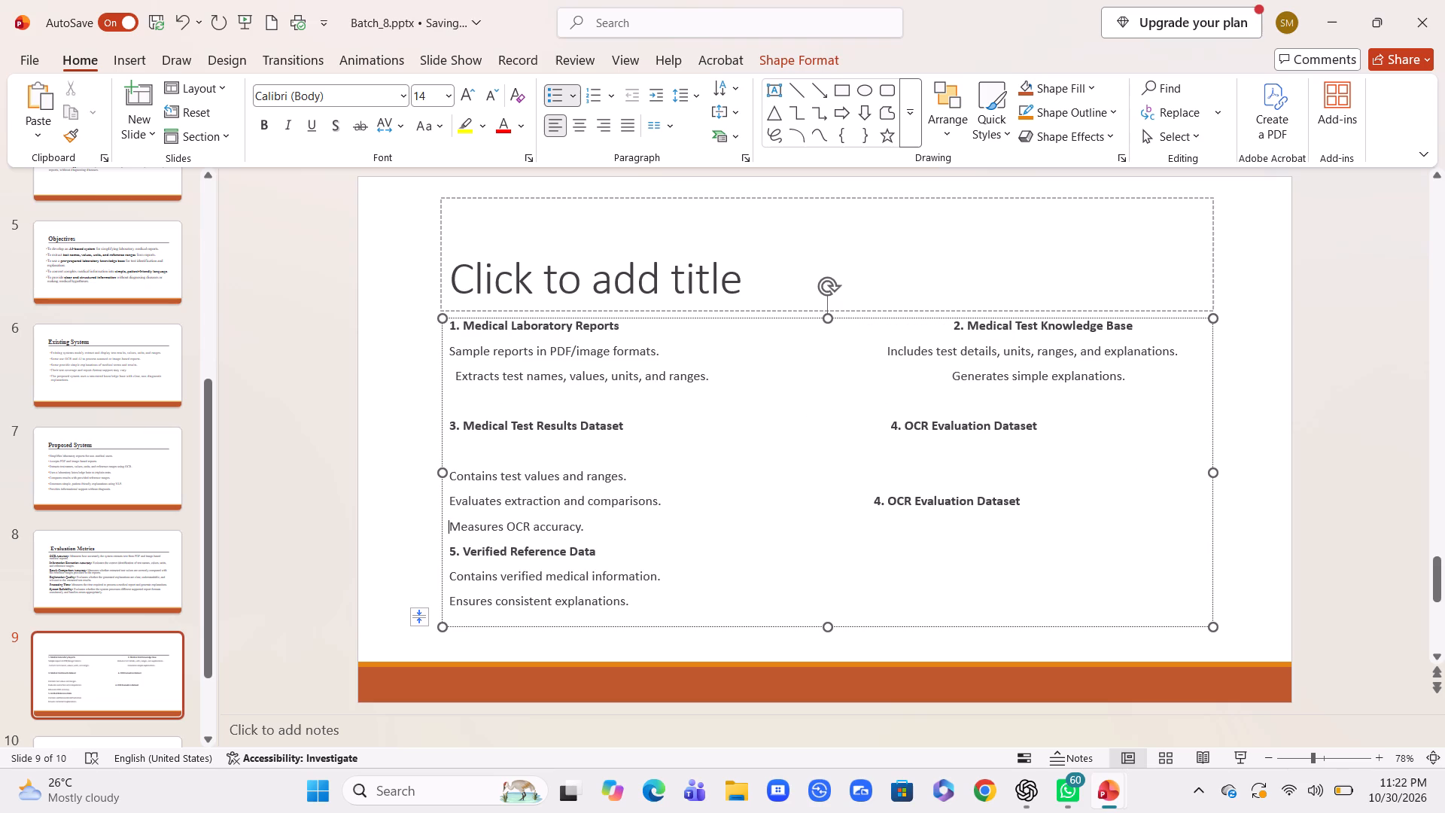
Delete the duplicate "4. OCR Evaluation Dataset" heading beside "Evaluates extraction and comparisons" and restore that sentence's period with a space after it.
left_click(1020, 502)
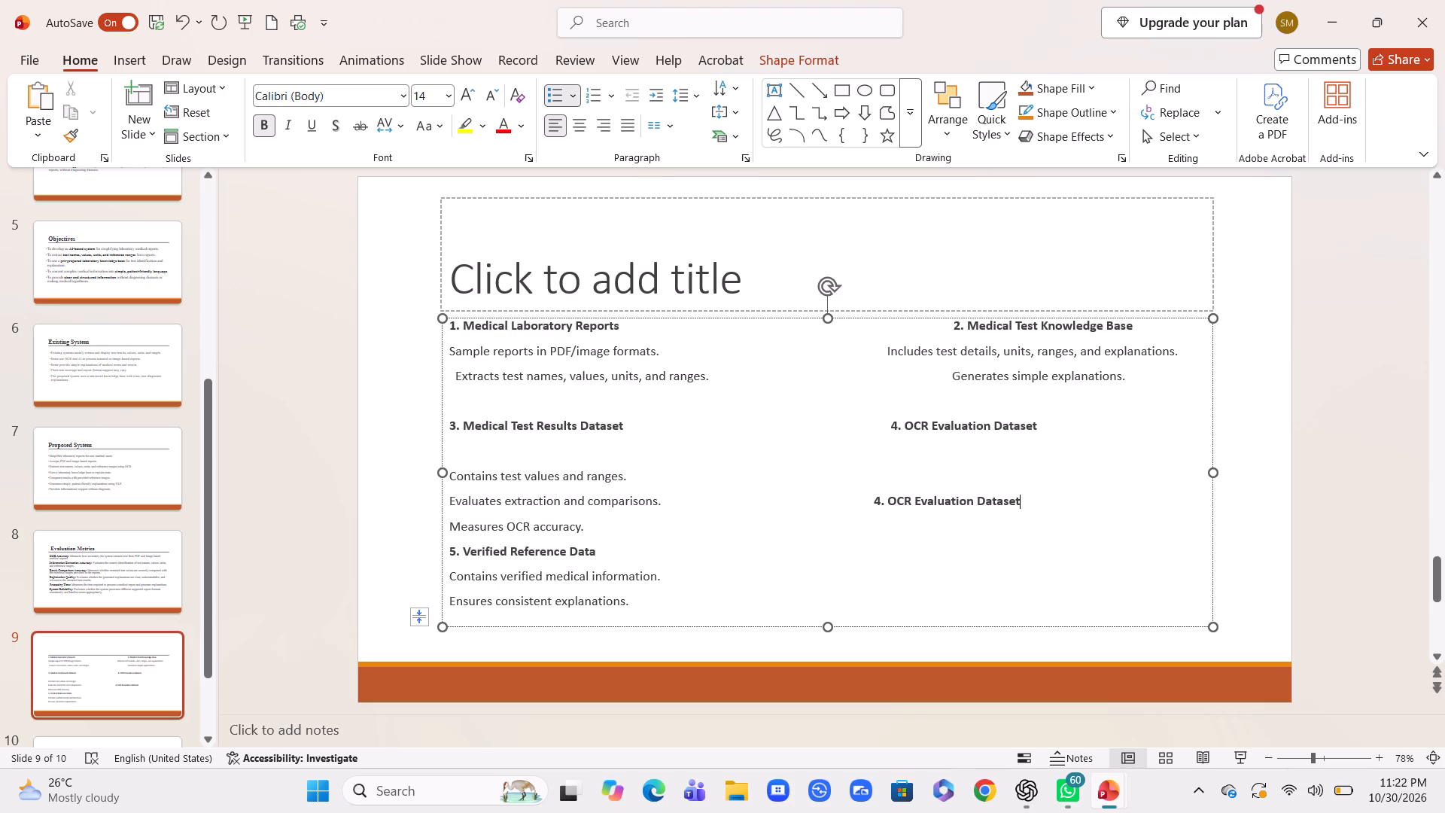
left_click_drag(1021, 501, 934, 501)
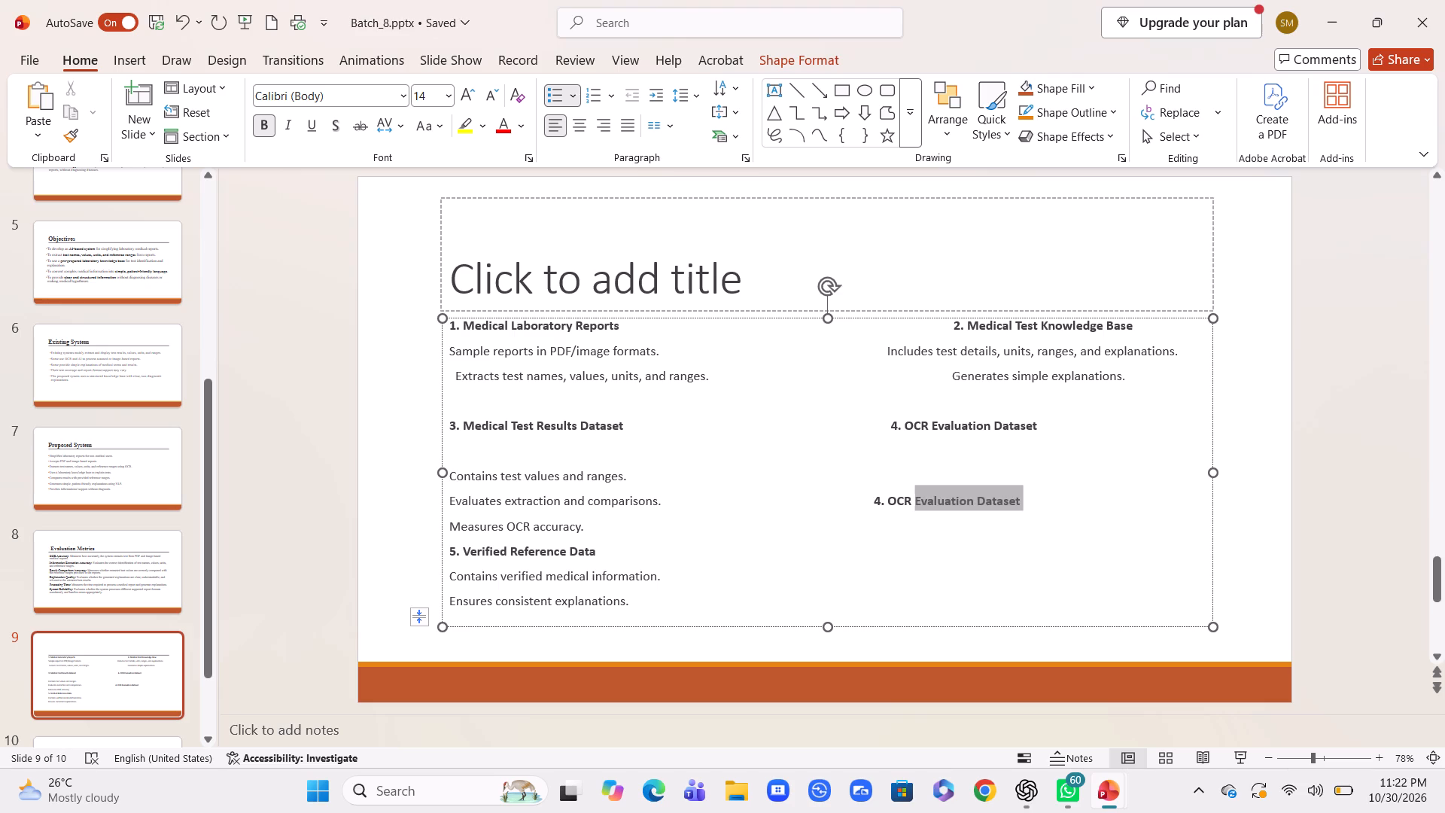
left_click_drag(934, 501, 872, 504)
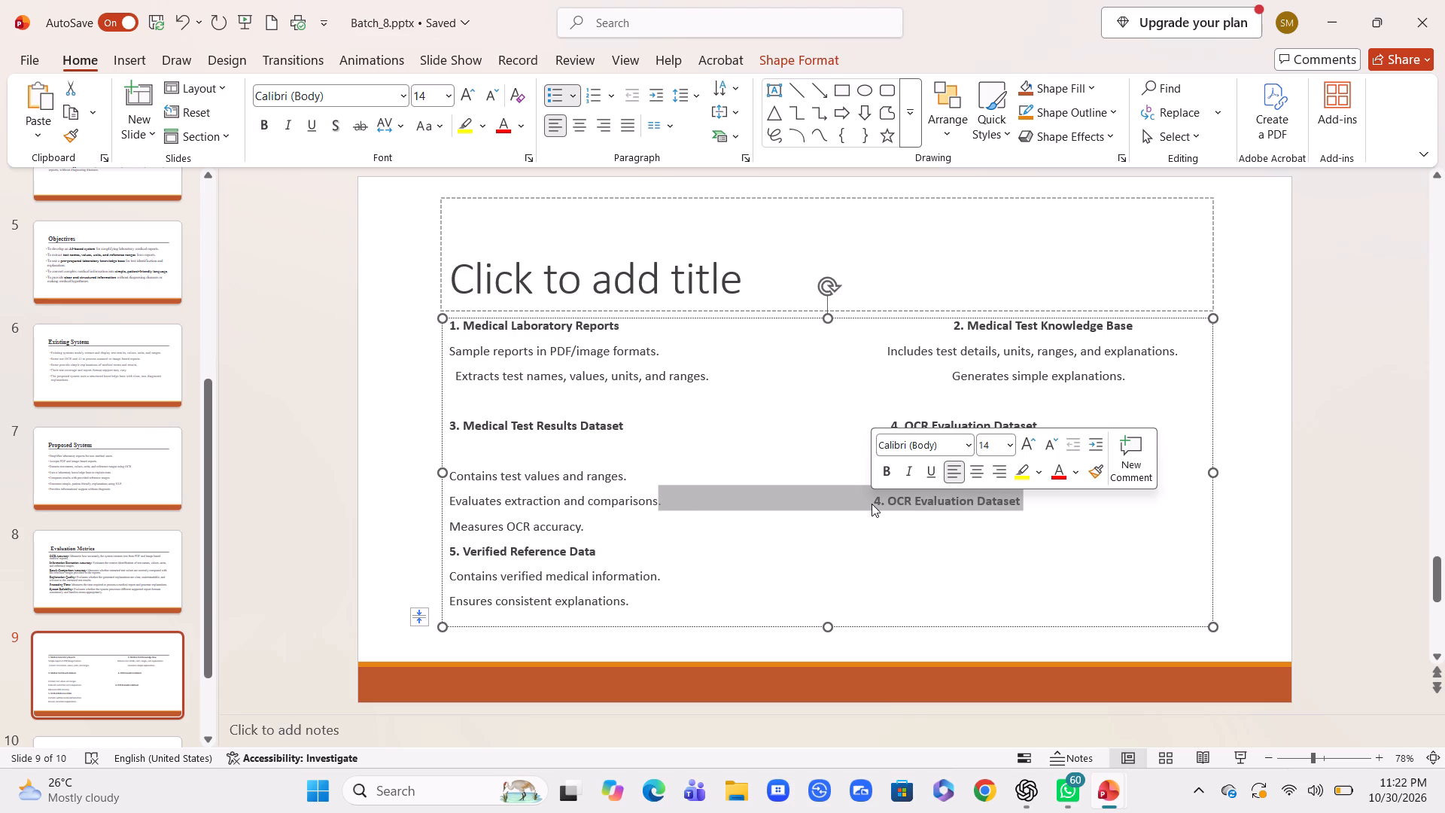
key("BackSpace")
type(".")
key("space")
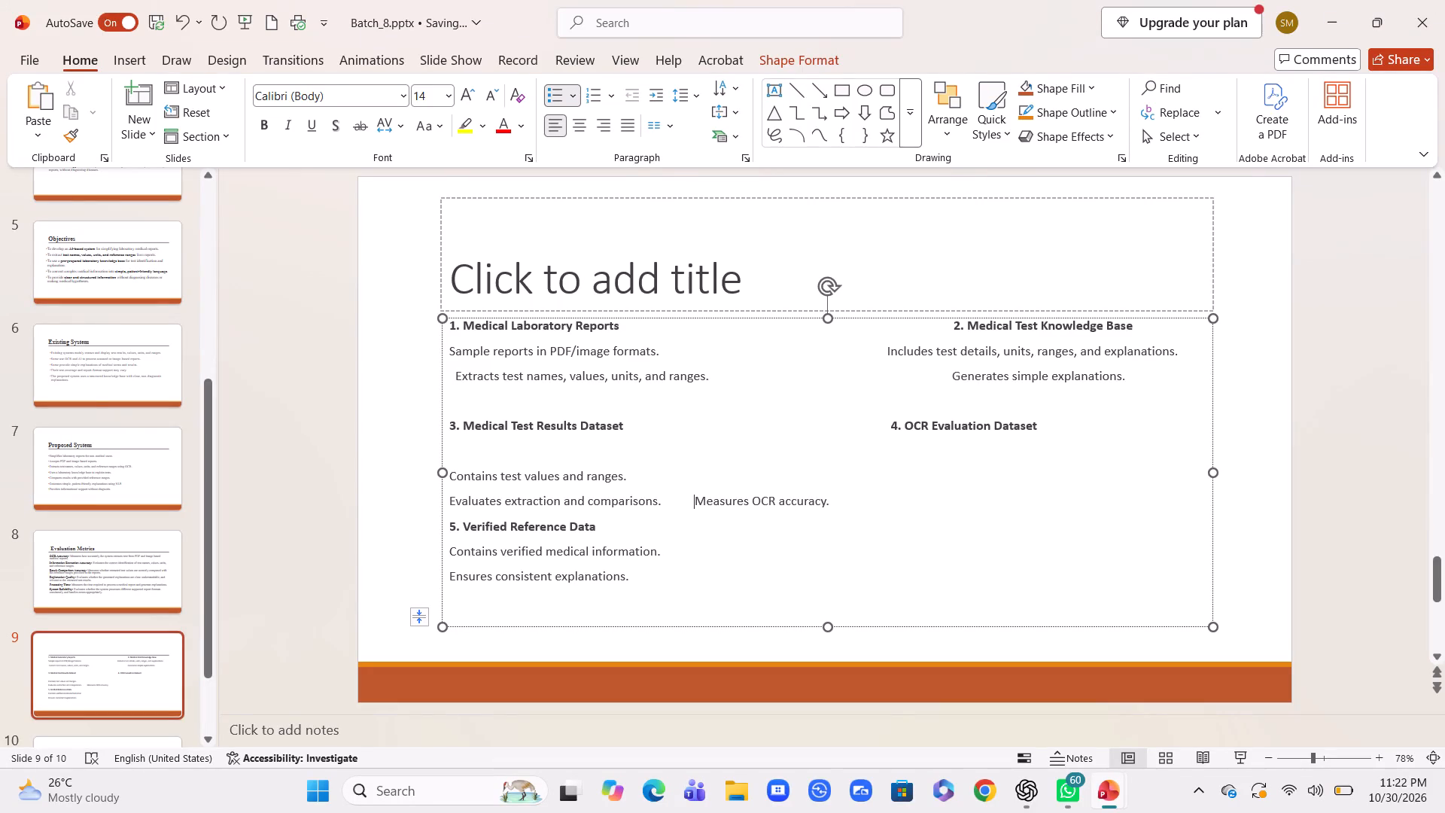
Remove the blank line above "Contains test values and ranges." and line the sentence up under "3. Medical Test Results Dataset".
left_click(449, 473)
key("BackSpace")
key("BackSpace")
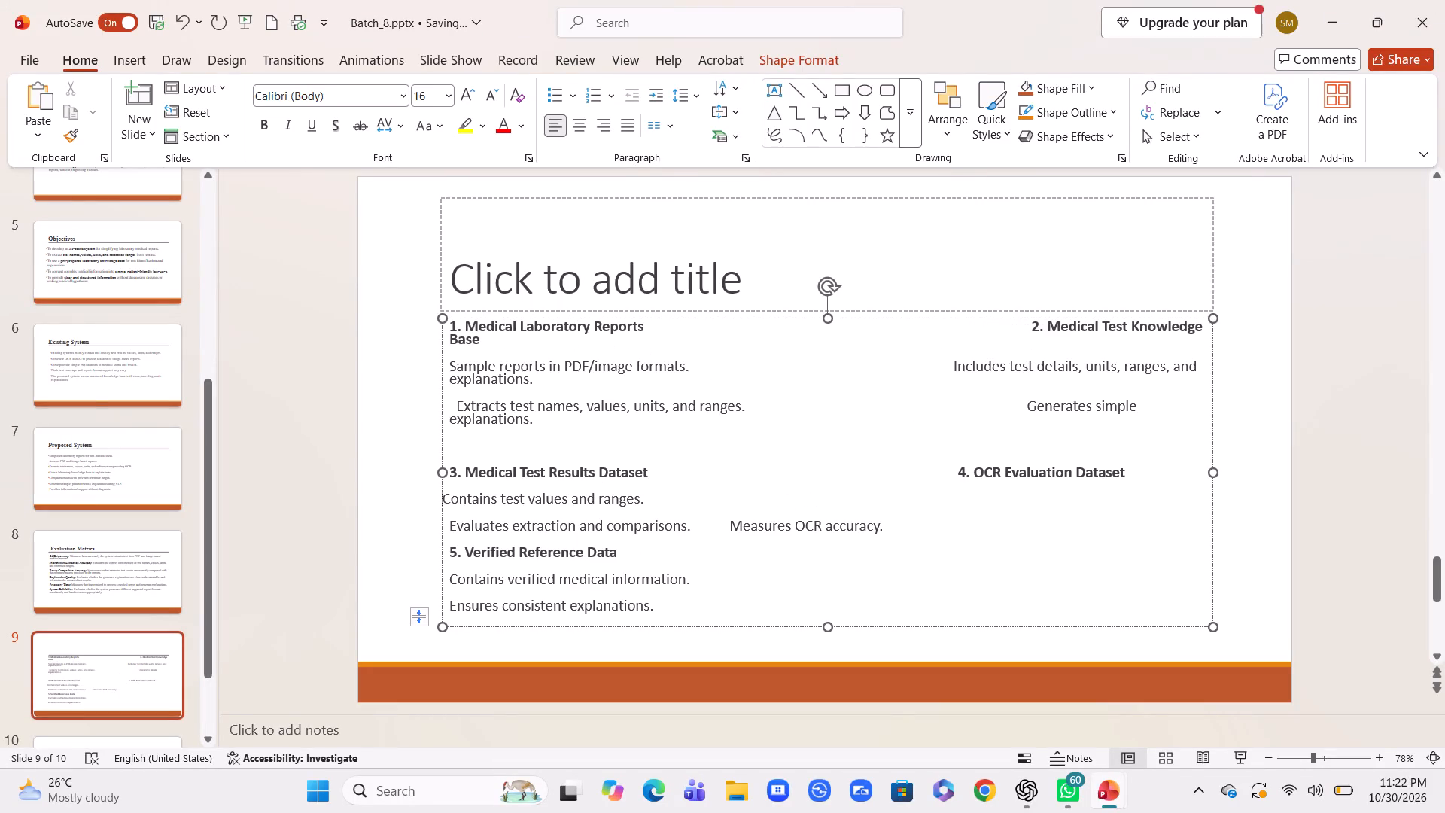
key("Down")
key("Up")
key("space")
key("space")
key("space")
key("space")
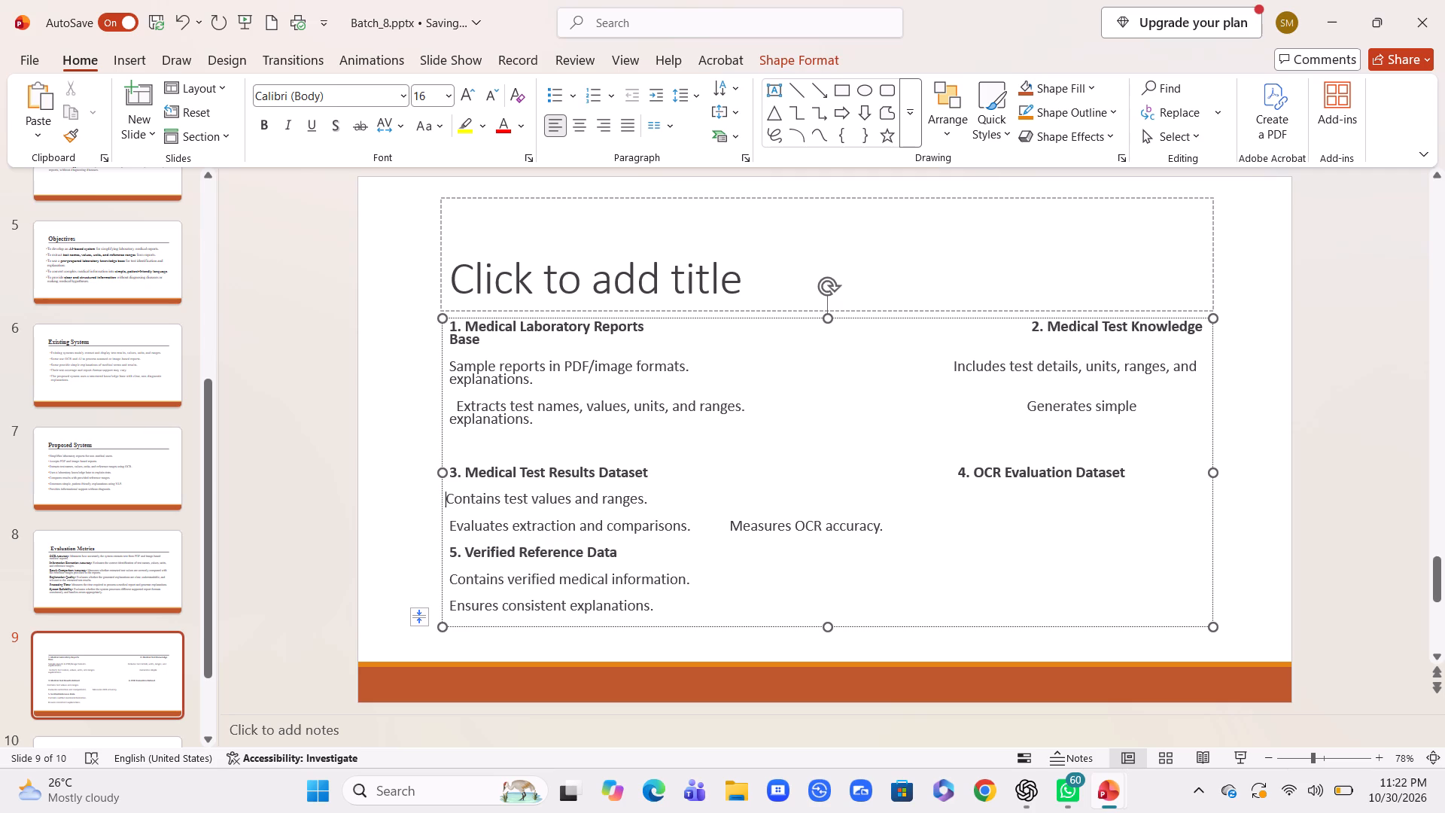
key("space")
key("BackSpace")
key("BackSpace")
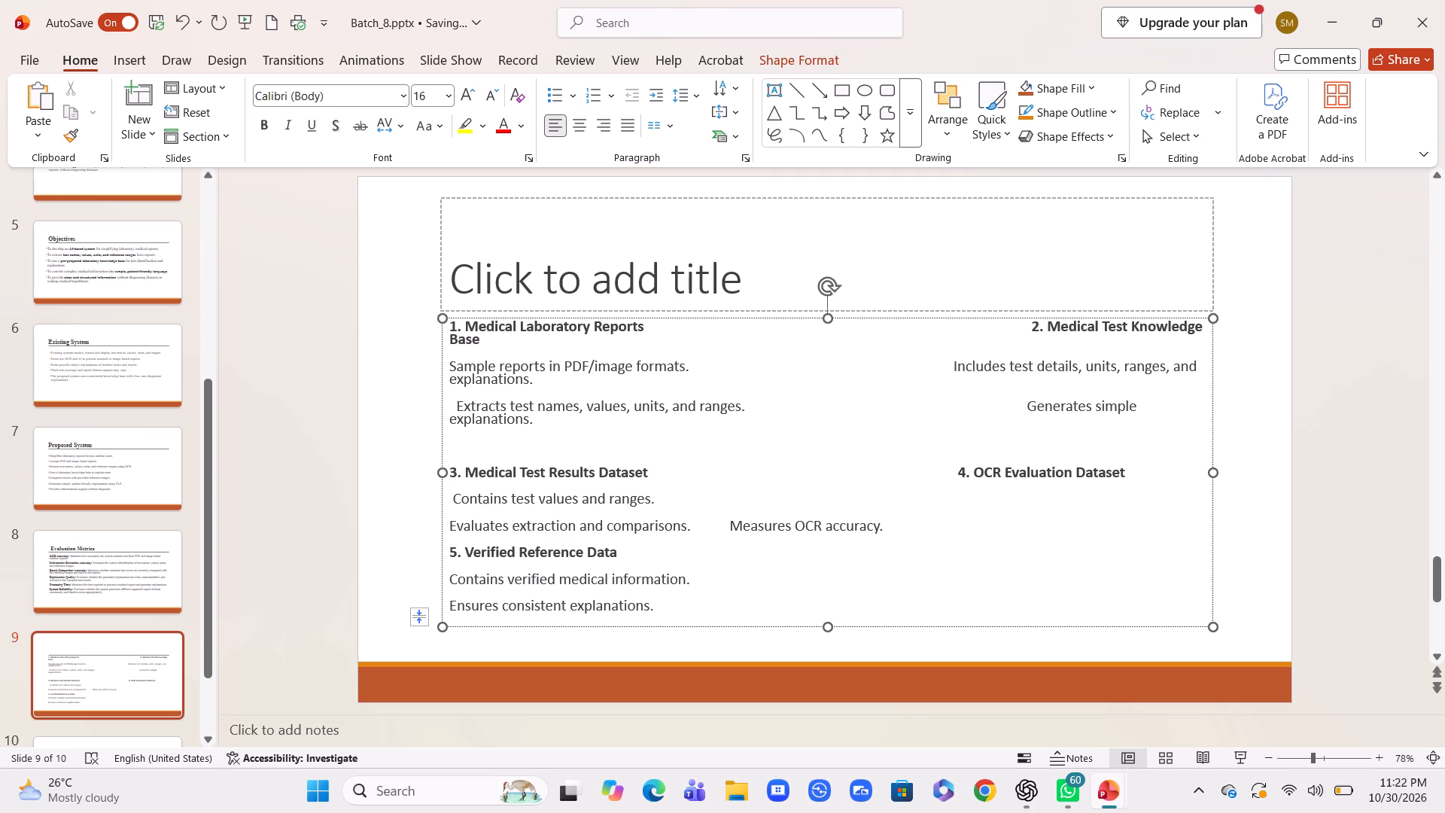
key("BackSpace")
Paste "Contains verified report text." after "Contains test values and ranges." and space it over into the second column under "4. OCR Evaluation Dataset".
left_click(649, 474)
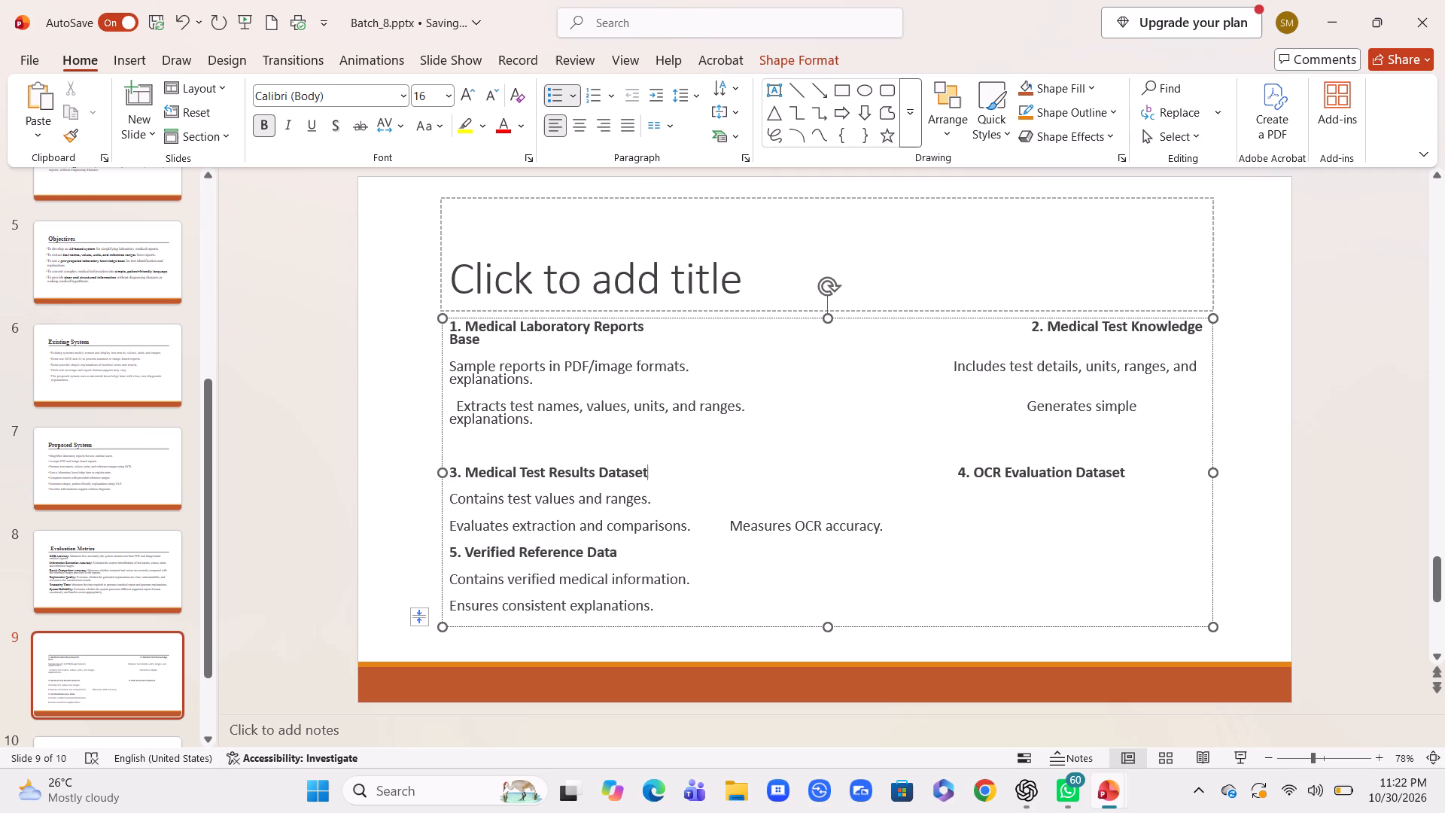
left_click(663, 498)
key("space")
key("space")
key("space")
key("space")
key("space")
key("space")
key("space")
key("space")
key("space")
key("space")
key("space")
key("space")
key("space")
key("space")
key("space")
key("space")
key("space")
key("space")
key("space")
key("space")
key("ctrl+v")
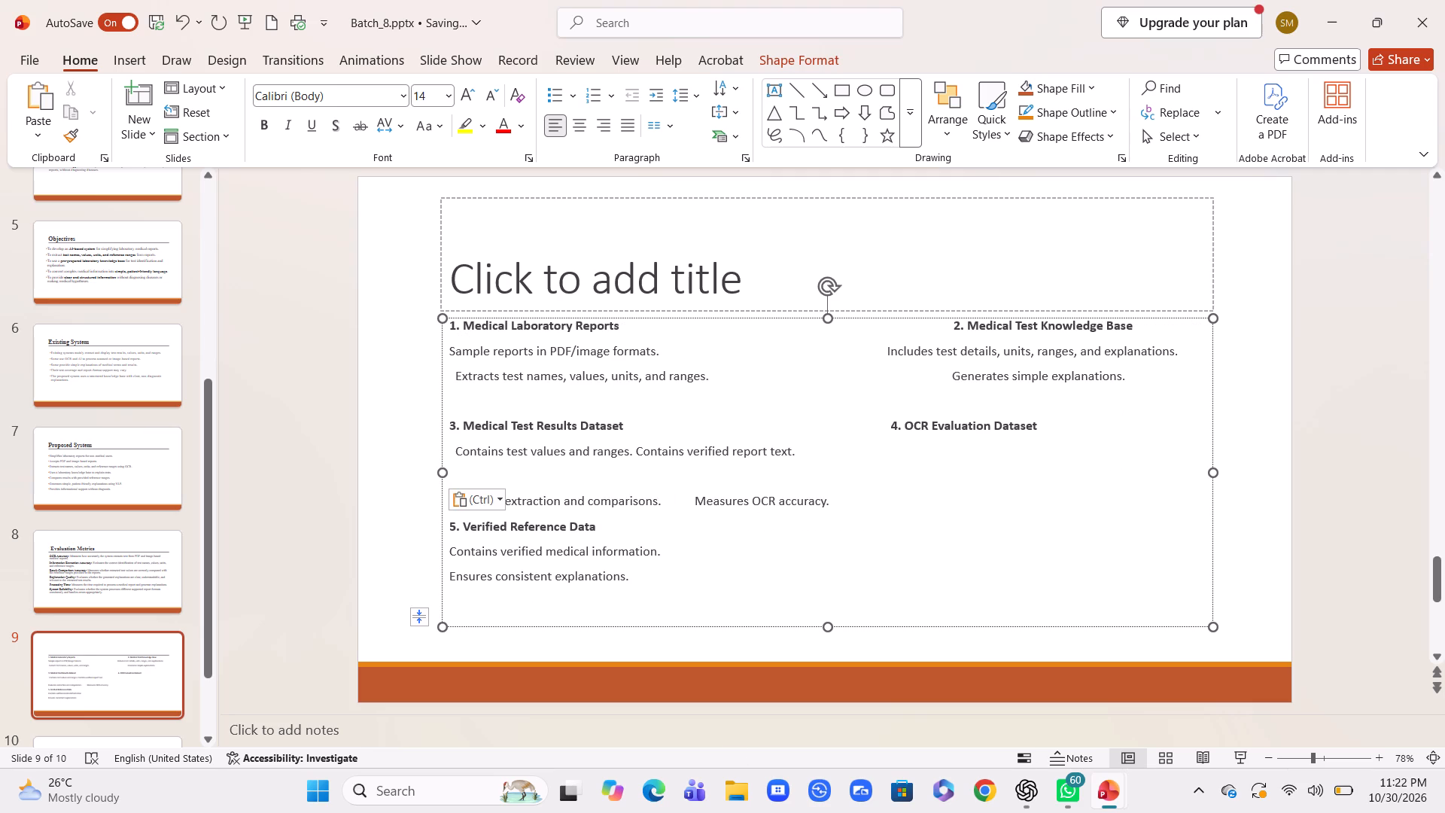
left_click(637, 452)
key("space")
key("space")
key("space")
key("space")
key("space")
key("space")
key("space")
key("space")
key("space")
key("space")
key("space")
key("space")
key("space")
key("space")
key("space")
key("space")
key("space")
key("space")
key("space")
key("space")
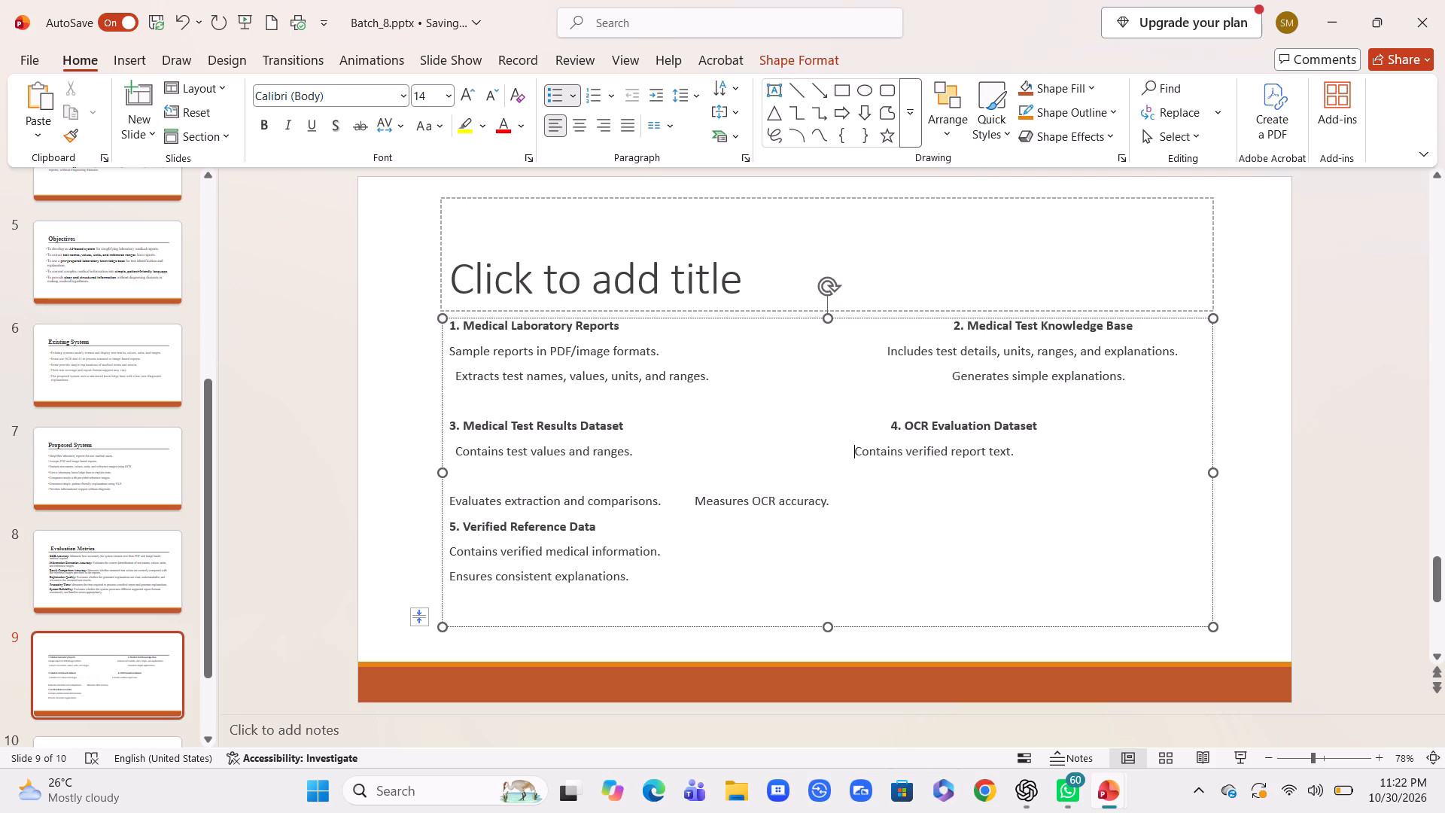
Copy "Measures OCR accuracy" and delete it, its period and the gap from beside "Evaluates extraction and comparisons.".
left_click_drag(694, 504, 815, 501)
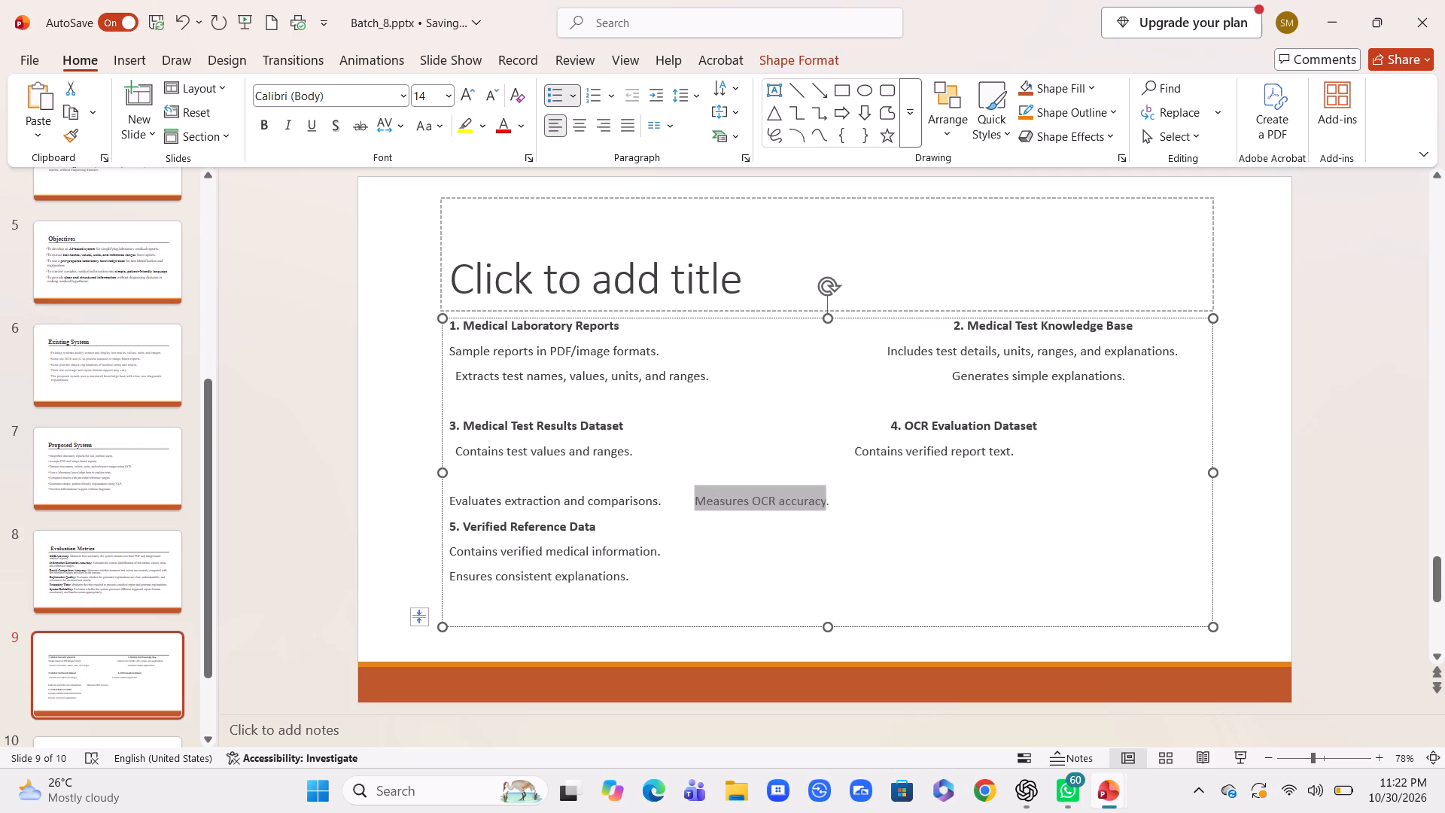
left_click_drag(815, 501, 817, 502)
key("ctrl+c")
key("BackSpace")
key("Right")
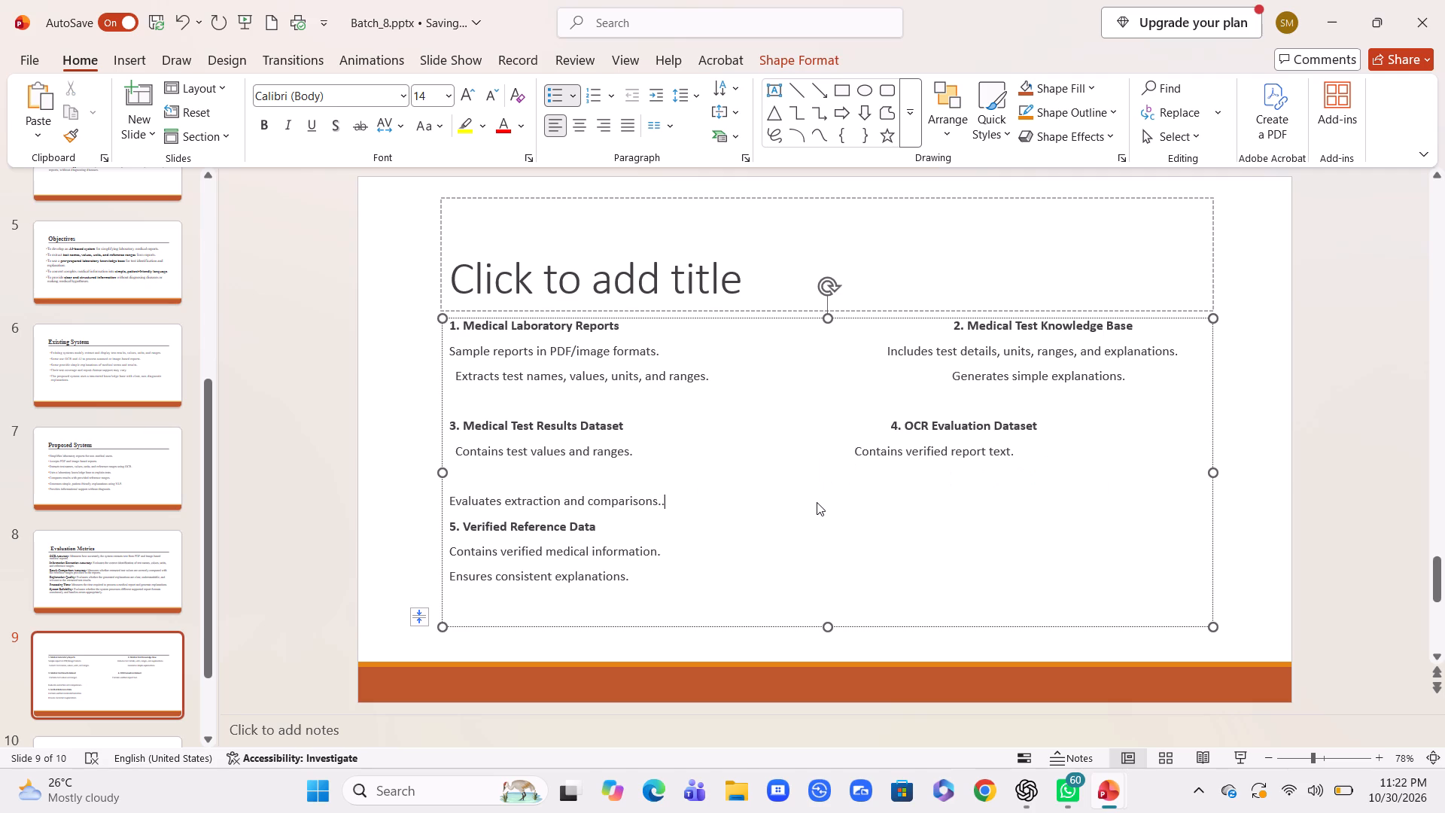
key("BackSpace")
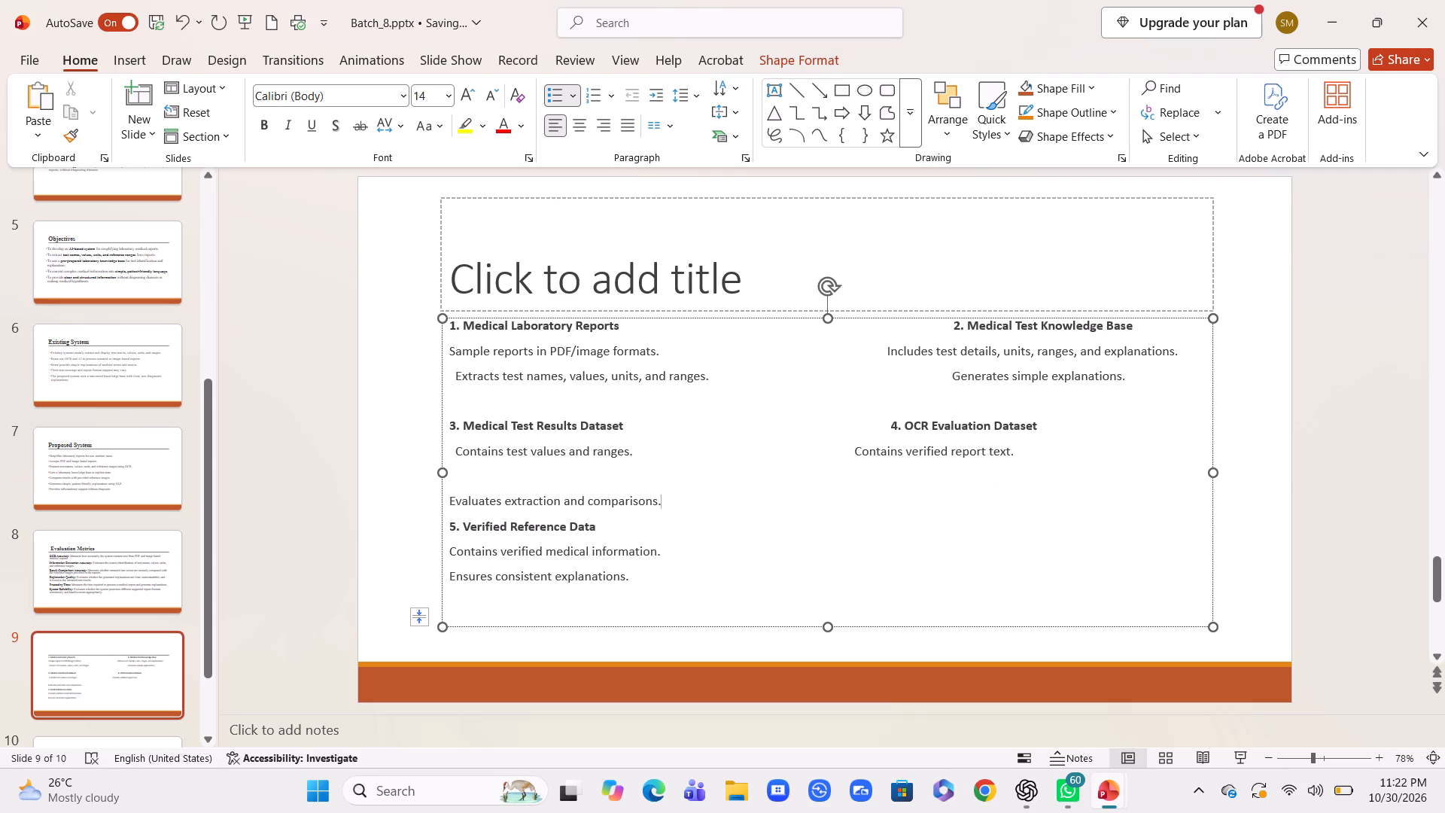
Remove the blank line above "Evaluates extraction and comparisons." and indent the sentence with spaces to match the line above.
left_click(451, 504)
key("BackSpace")
key("BackSpace")
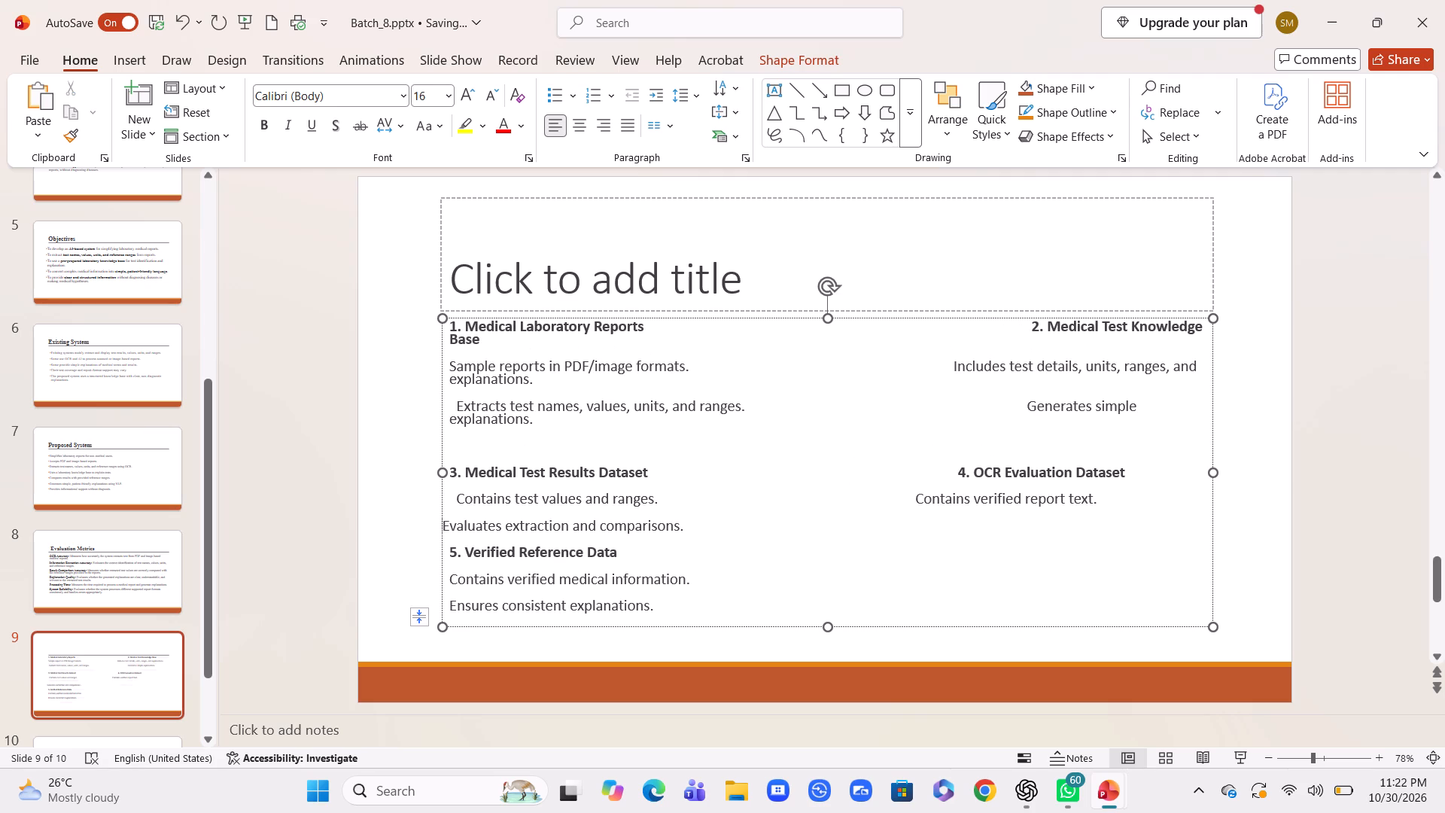
key("space")
key("space")
key("space")
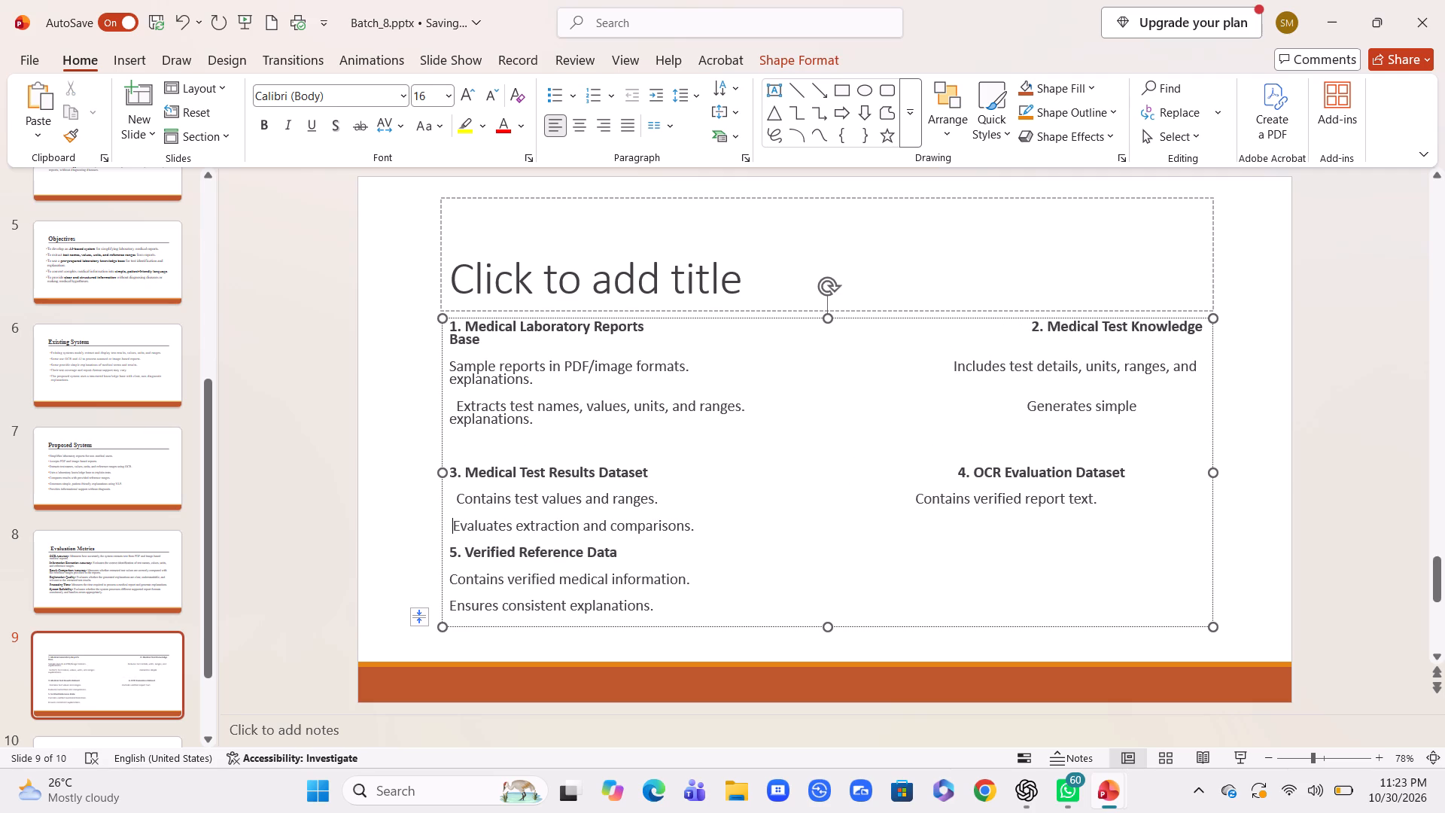
key("space")
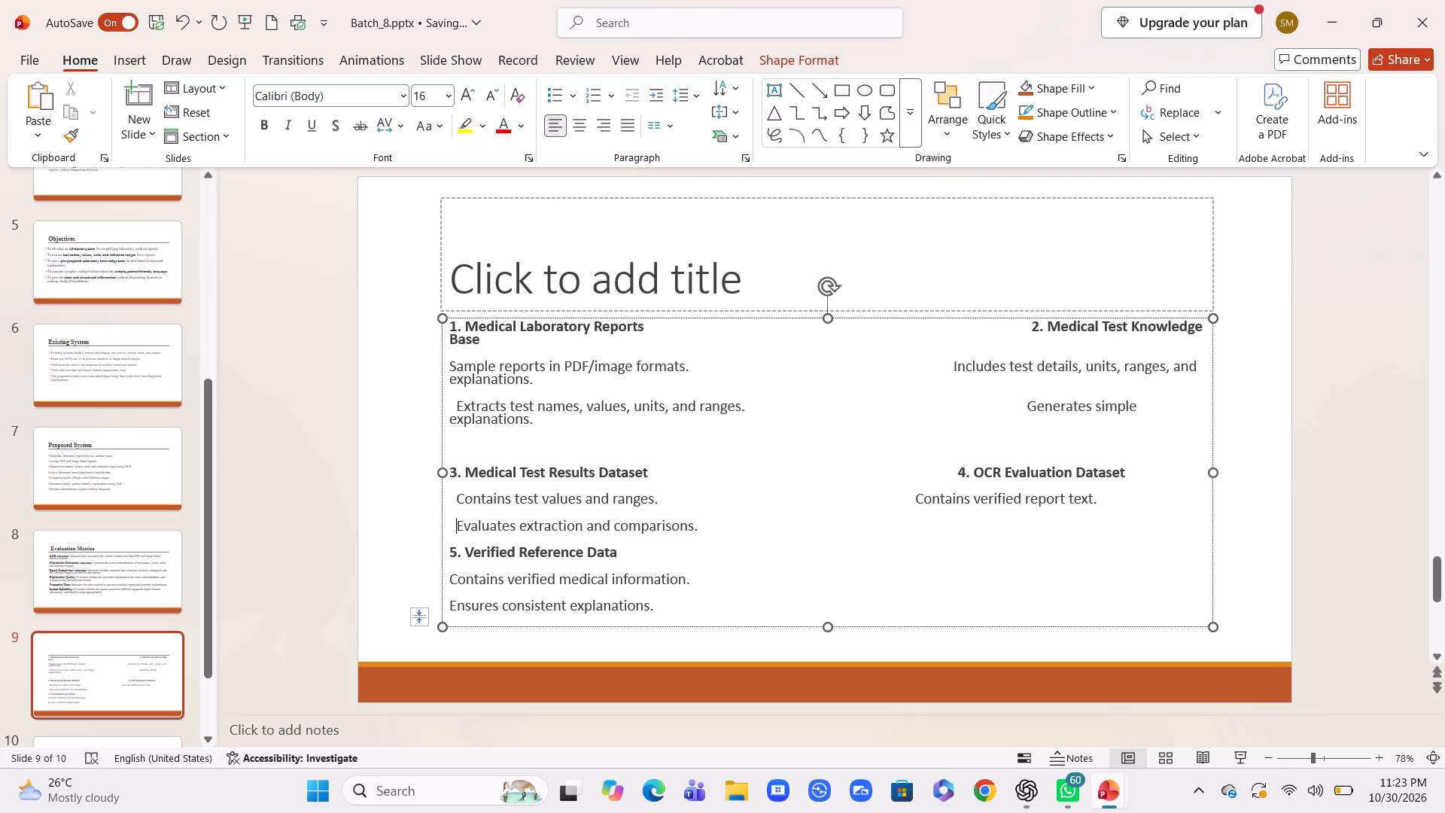
Remove the indents before the "Extracts test names", "Contains test values" and "Evaluates extraction" lines so they start flush with their headings.
left_click(459, 402)
key("BackSpace")
key("BackSpace")
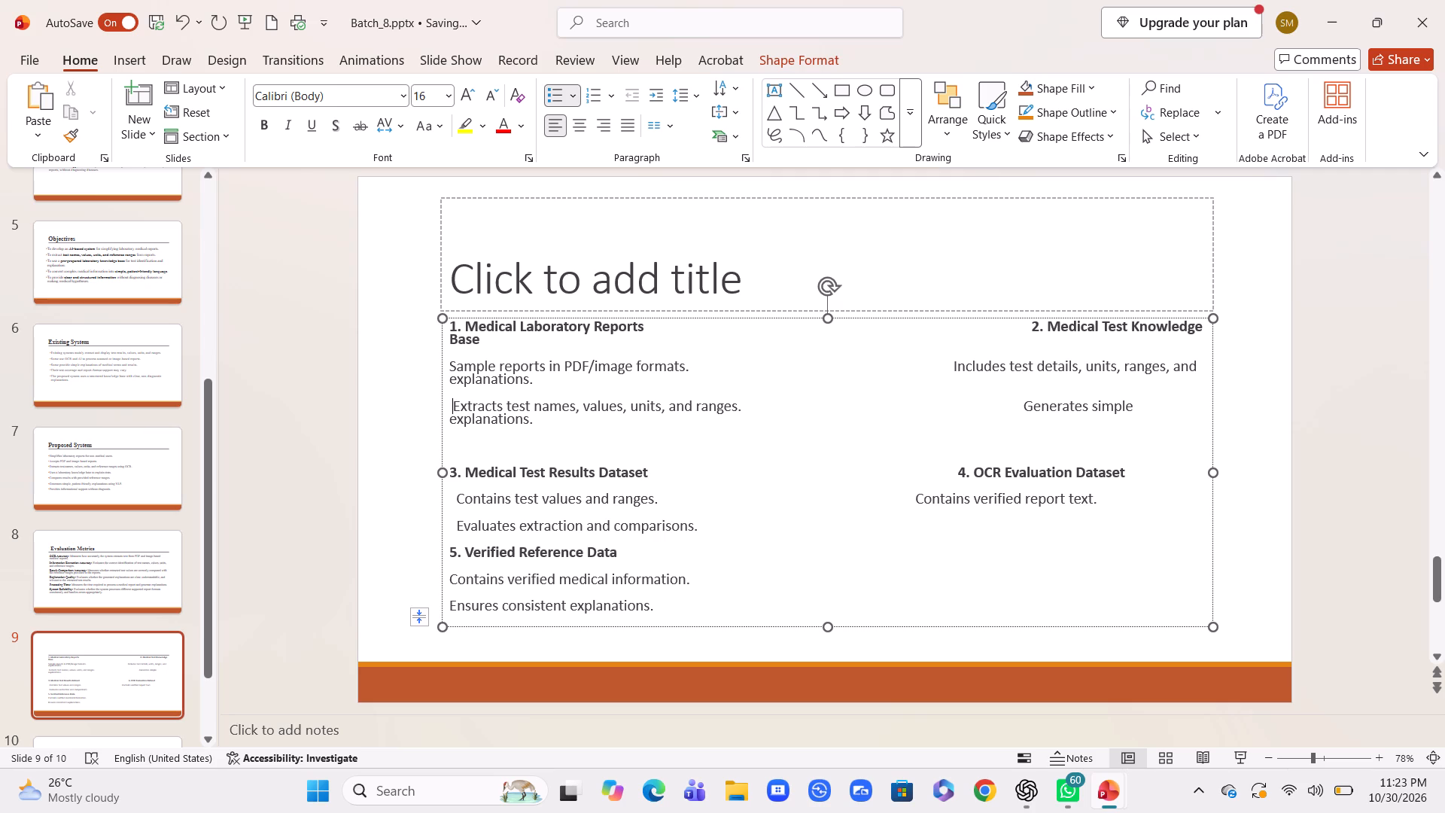
left_click(458, 495)
key("BackSpace")
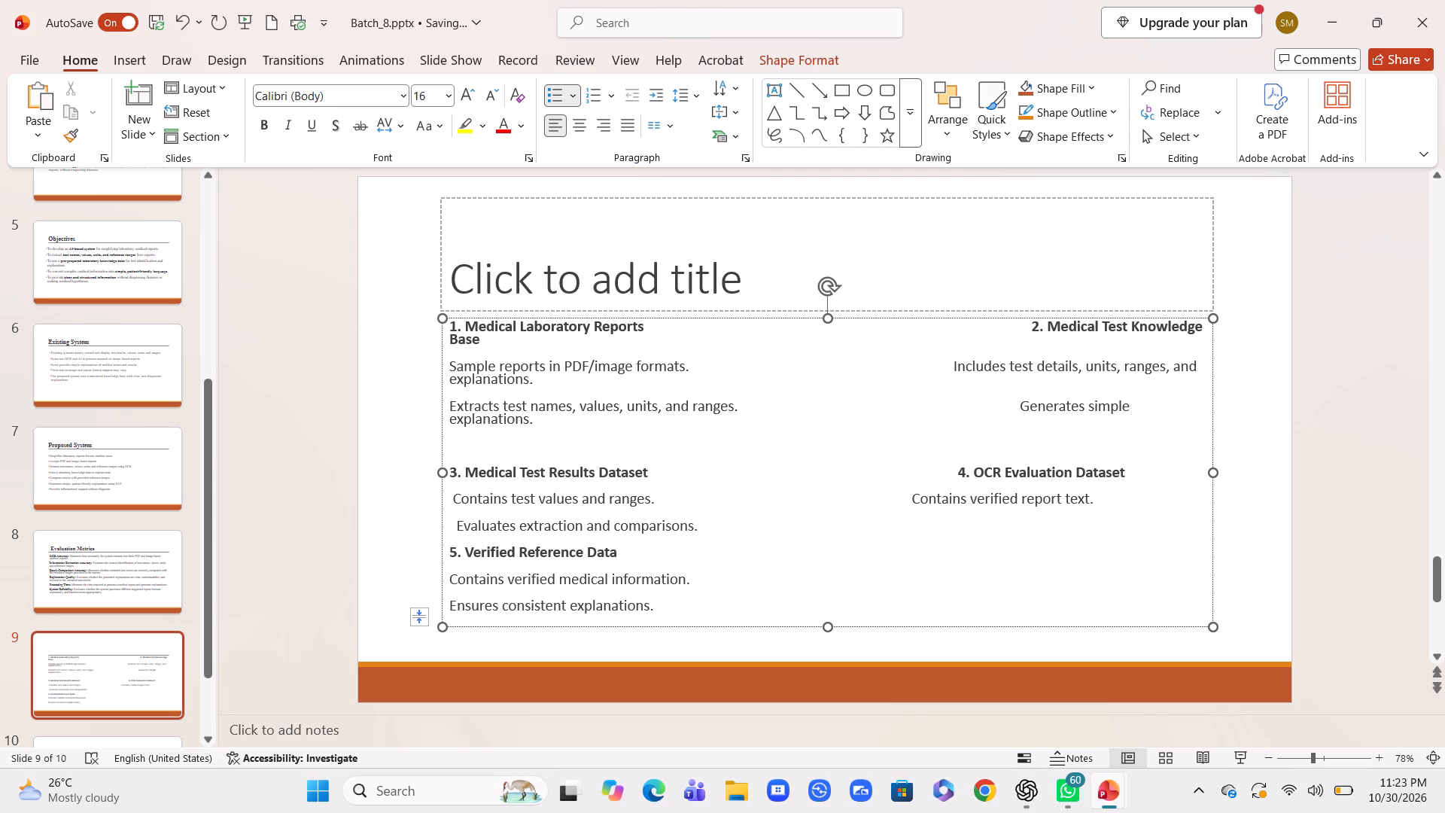
key("BackSpace")
key("BackSpace")
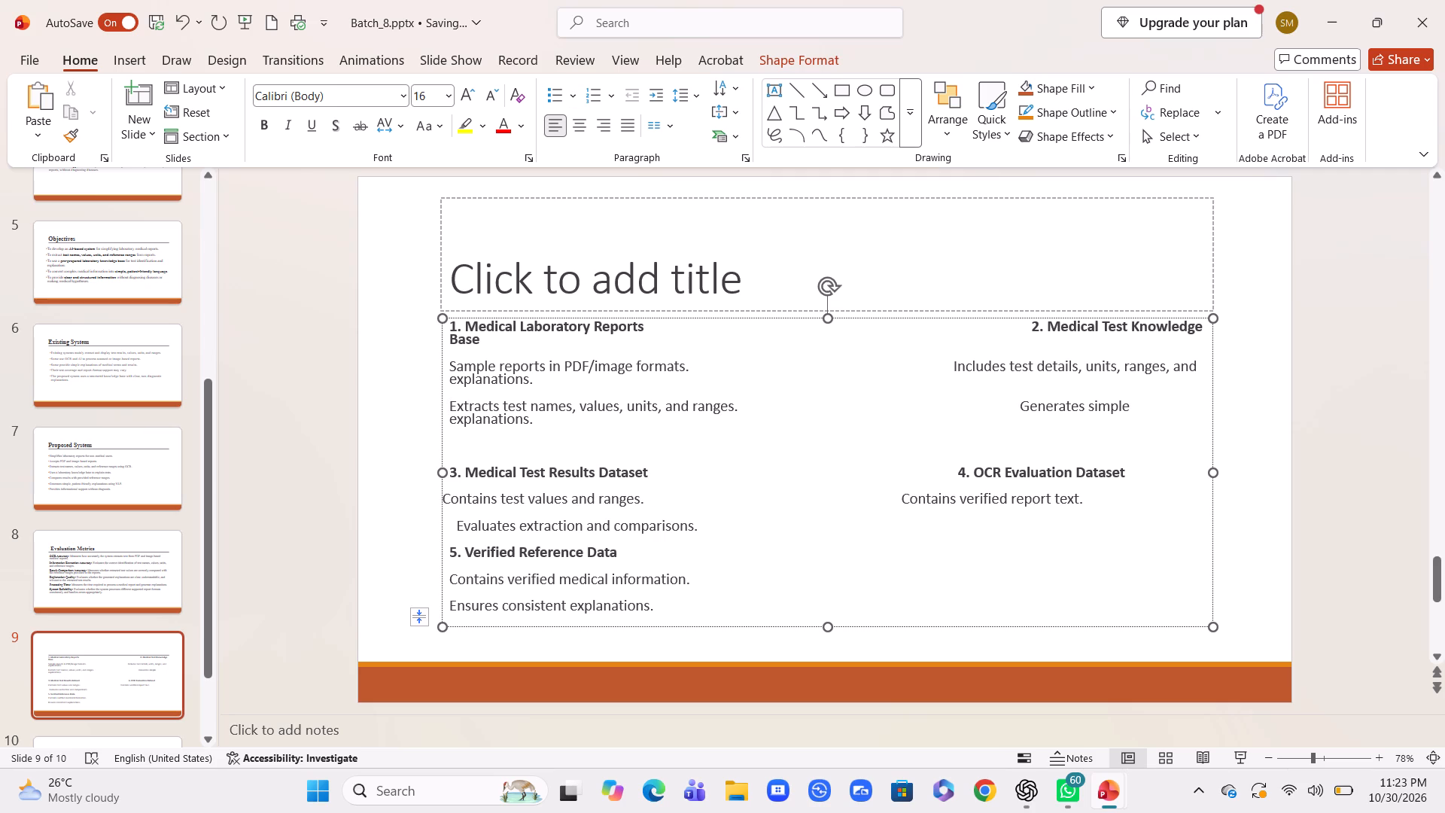
key("space")
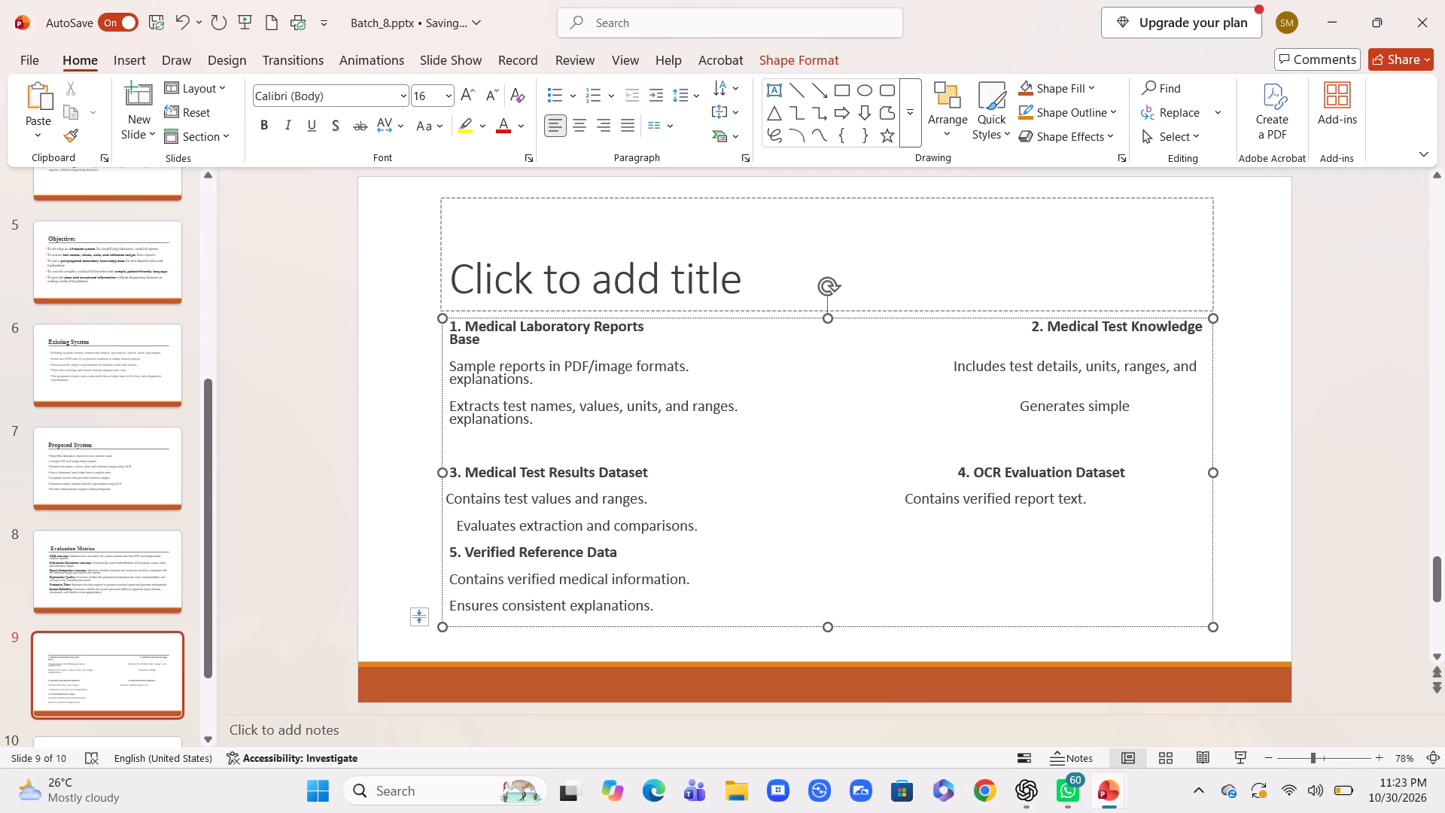
key("space")
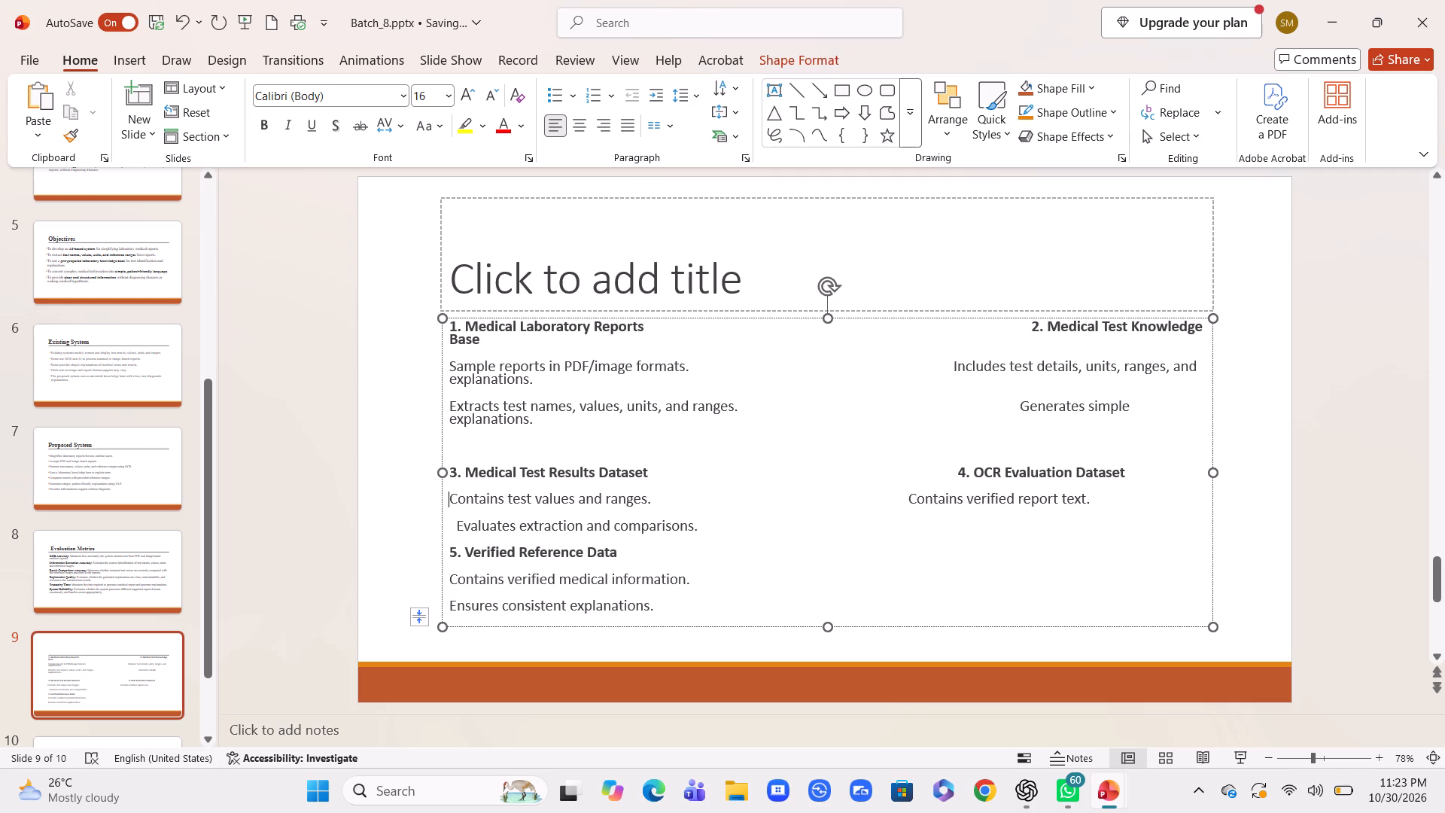
left_click(455, 531)
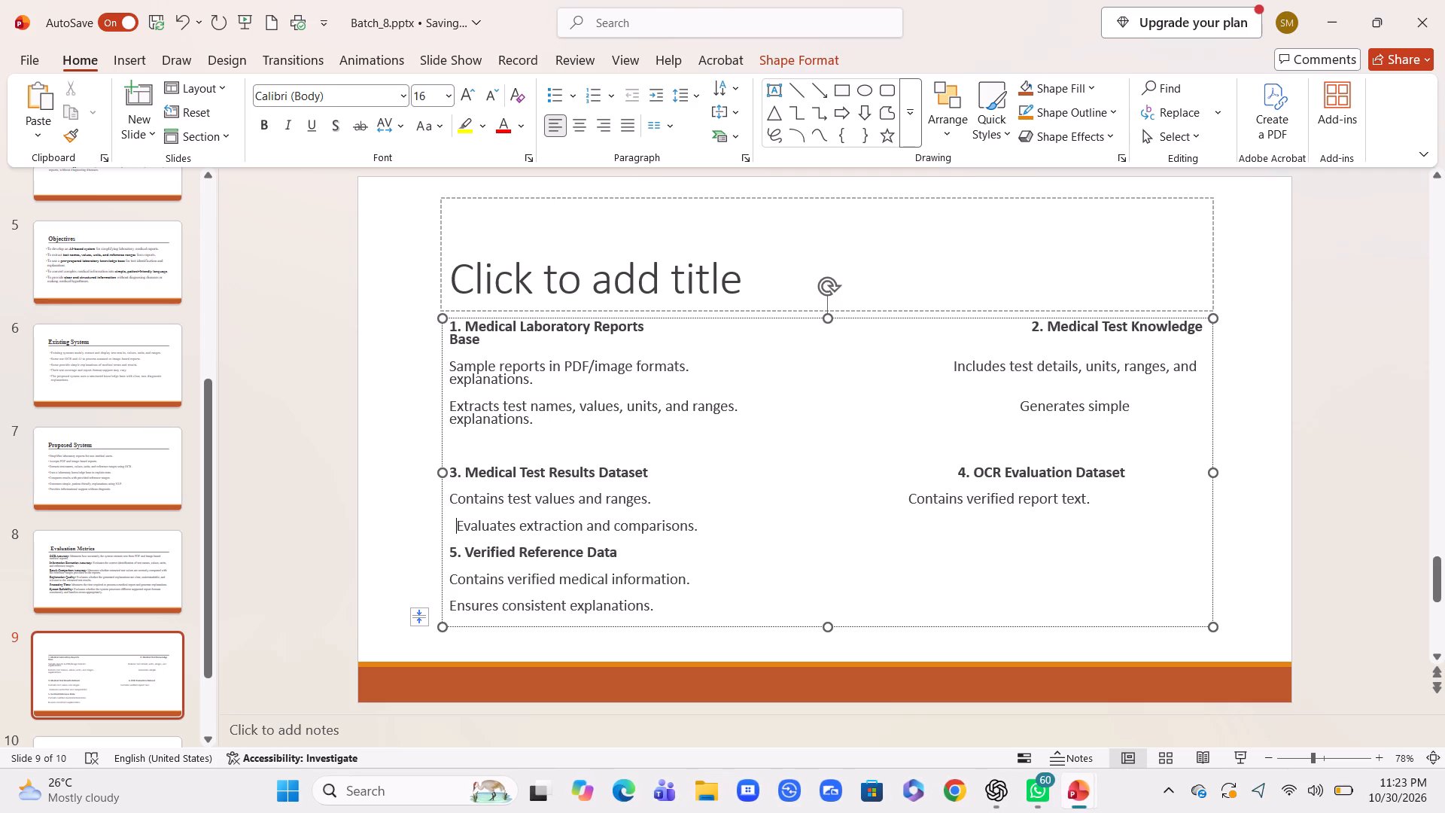
key("BackSpace")
key("BackSpace")
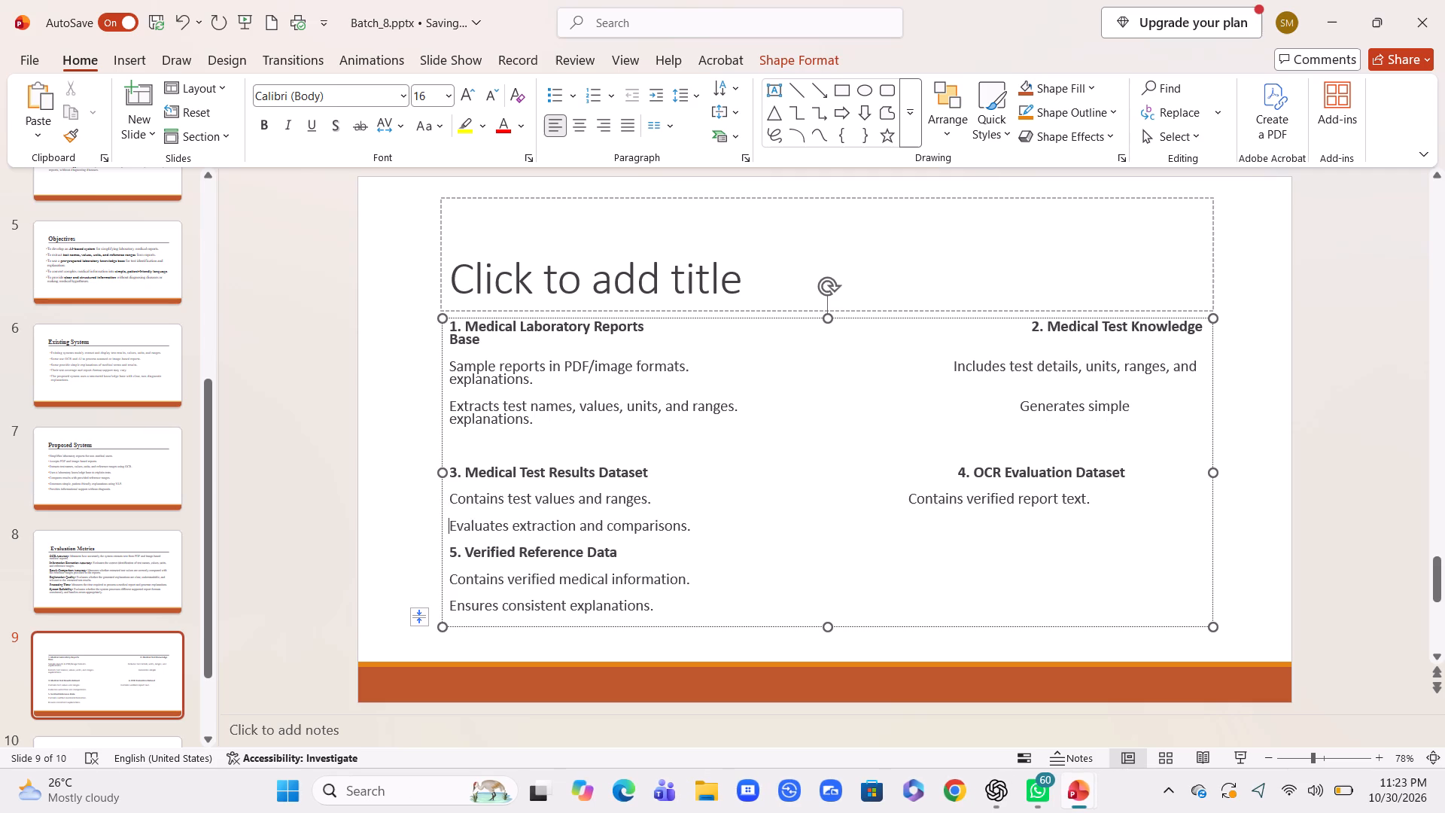
Paste "Measures OCR accuracy" after "Evaluates extraction and comparisons." and space it over into the second column.
left_click(689, 527)
key("Right")
key("space")
key("space")
key("space")
key("space")
key("space")
key("space")
key("space")
key("space")
key("space")
key("space")
key("space")
key("space")
key("space")
key("space")
key("space")
key("space")
key("space")
key("space")
key("space")
key("space")
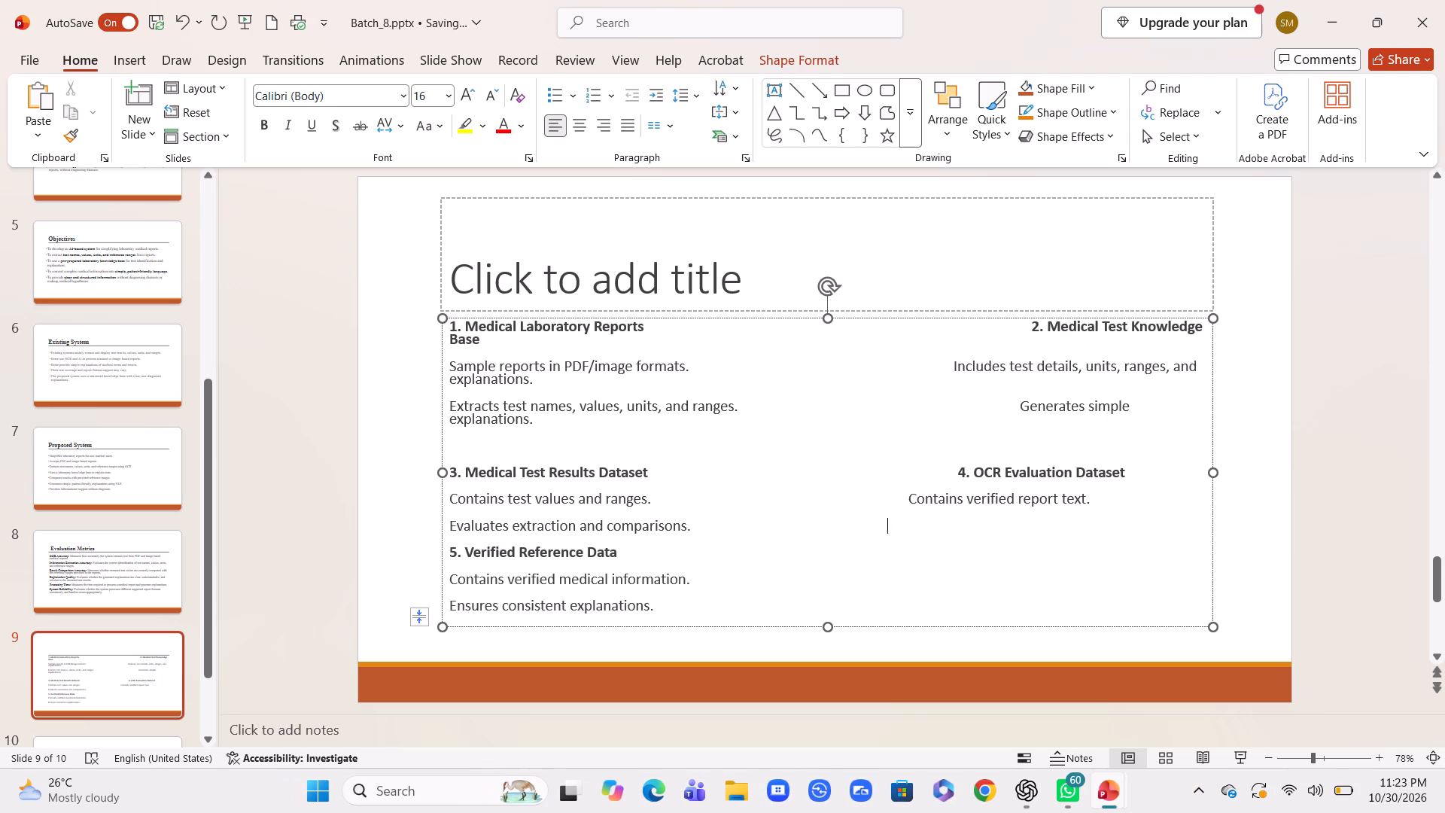
key("ctrl+v")
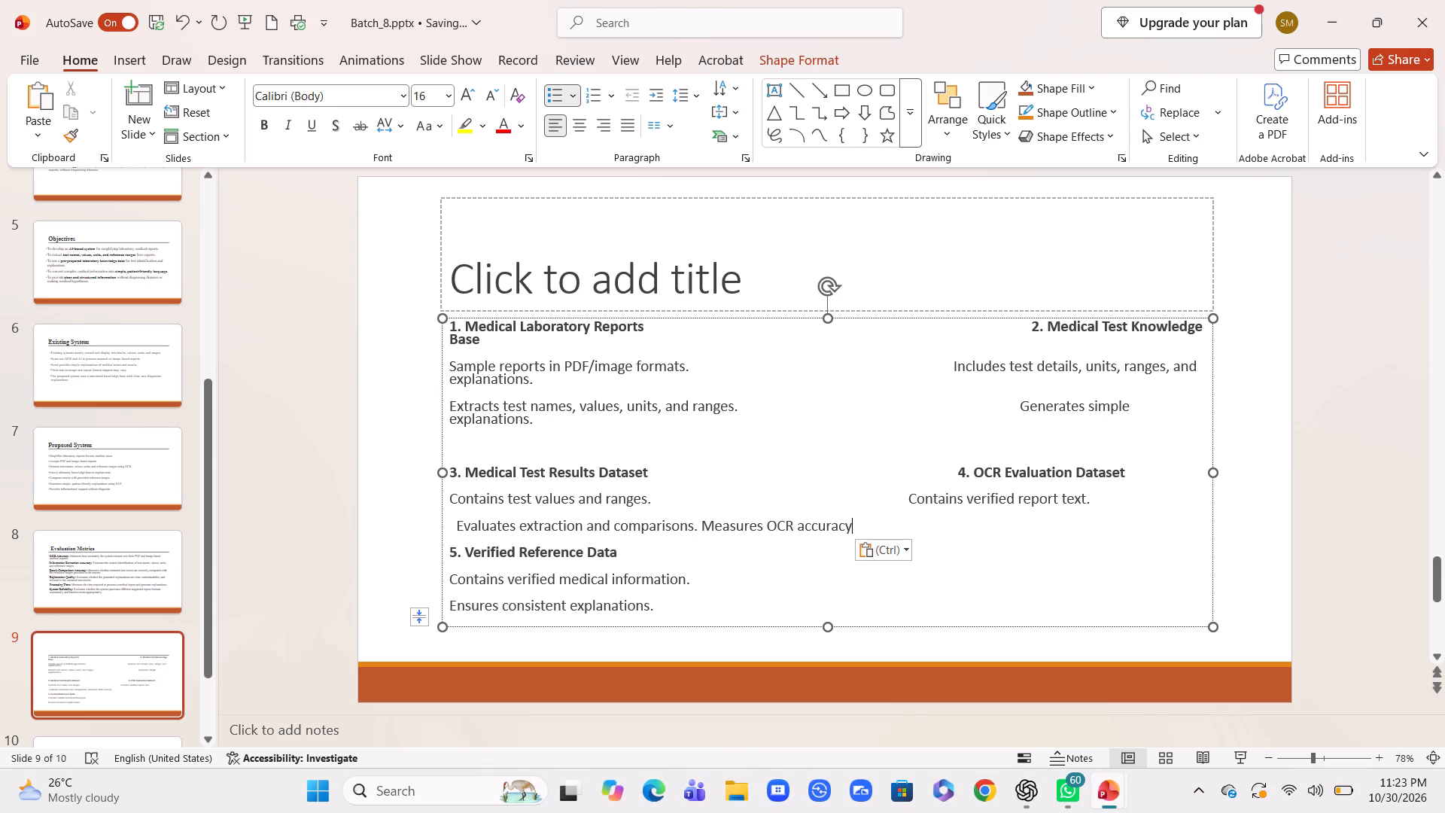
left_click(703, 528)
key("space")
key("space")
key("space")
key("space")
key("space")
key("space")
key("space")
key("space")
key("space")
key("space")
key("space")
key("space")
key("space")
key("space")
key("space")
key("space")
key("space")
key("space")
key("space")
key("space")
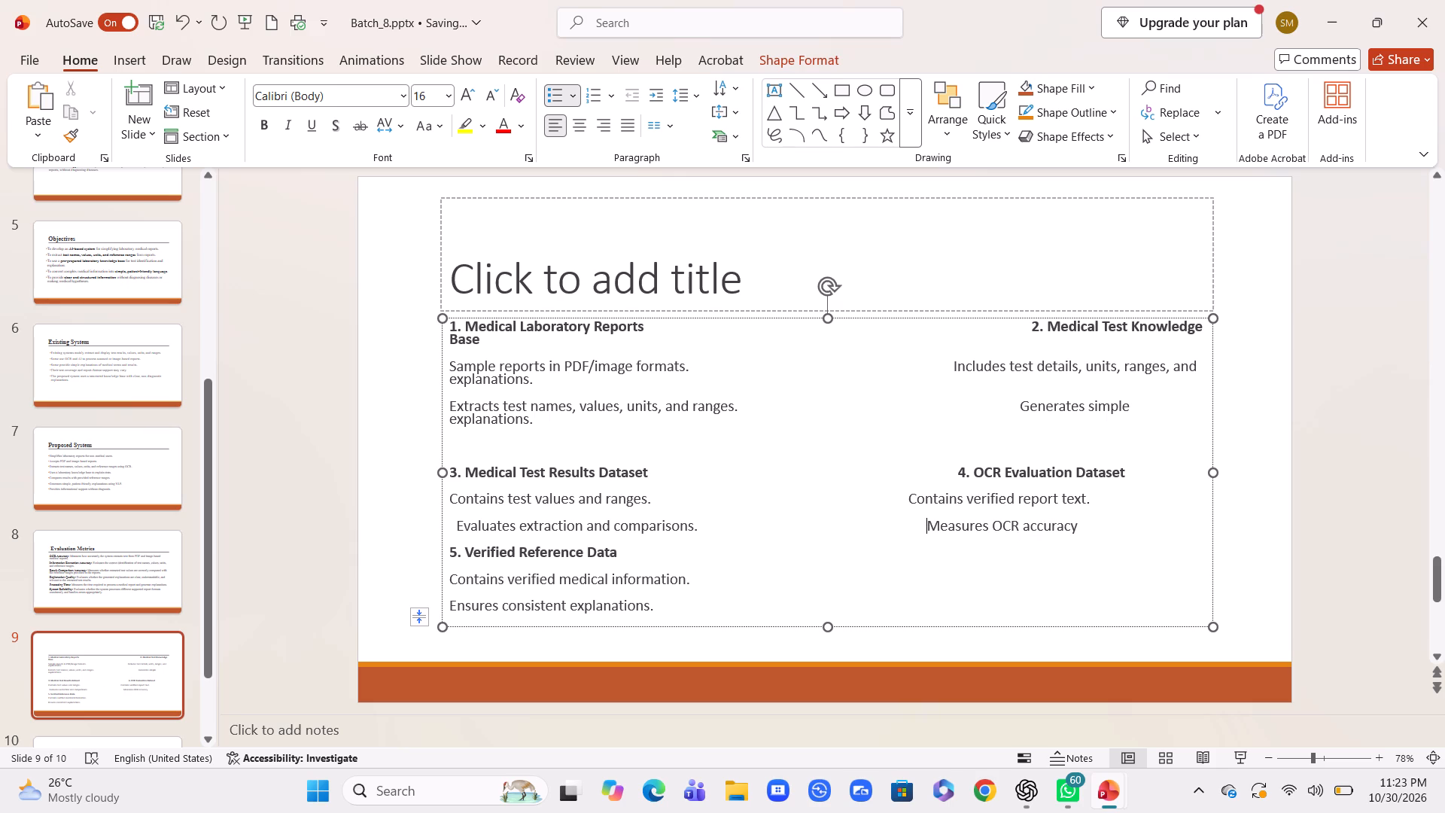
Remove twelve spaces before the "4. OCR Evaluation Dataset" heading to bring it over its two lines.
key("Up")
key("Up")
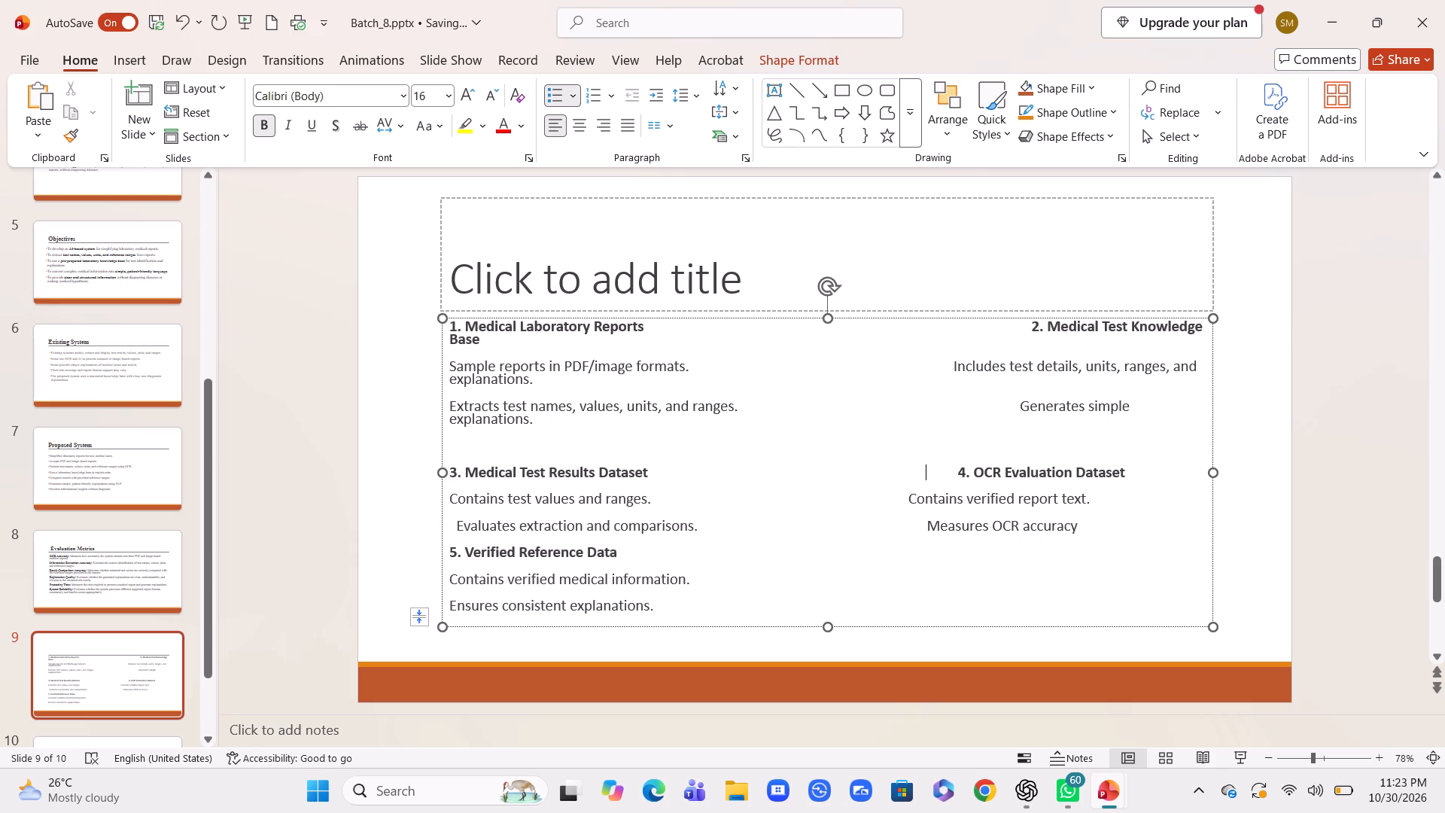
key("BackSpace")
key("BackSpace")
key("BackSpace")
key("BackSpace")
key("BackSpace")
key("BackSpace")
key("BackSpace")
key("BackSpace")
key("BackSpace")
key("BackSpace")
key("BackSpace")
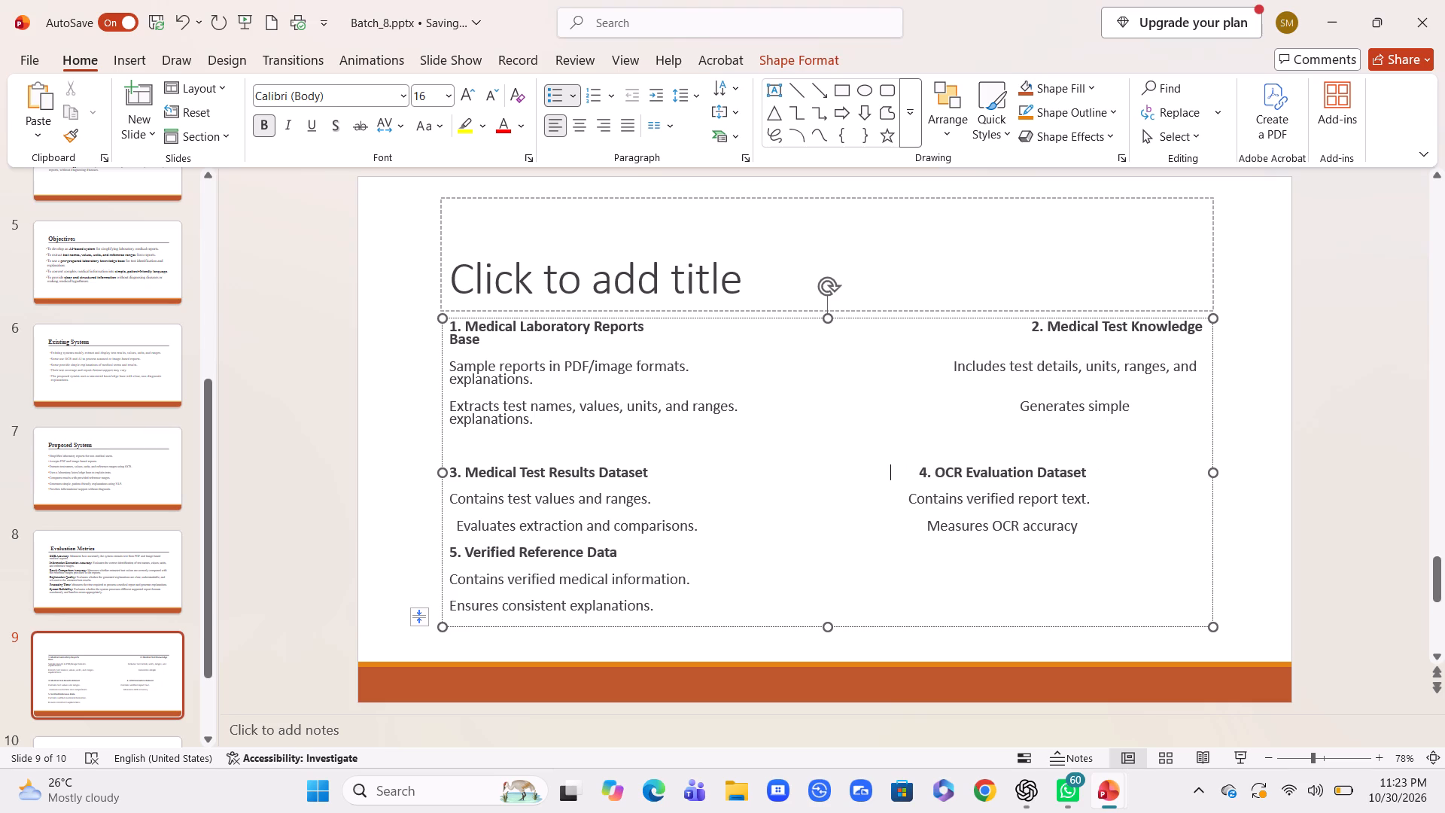
key("BackSpace")
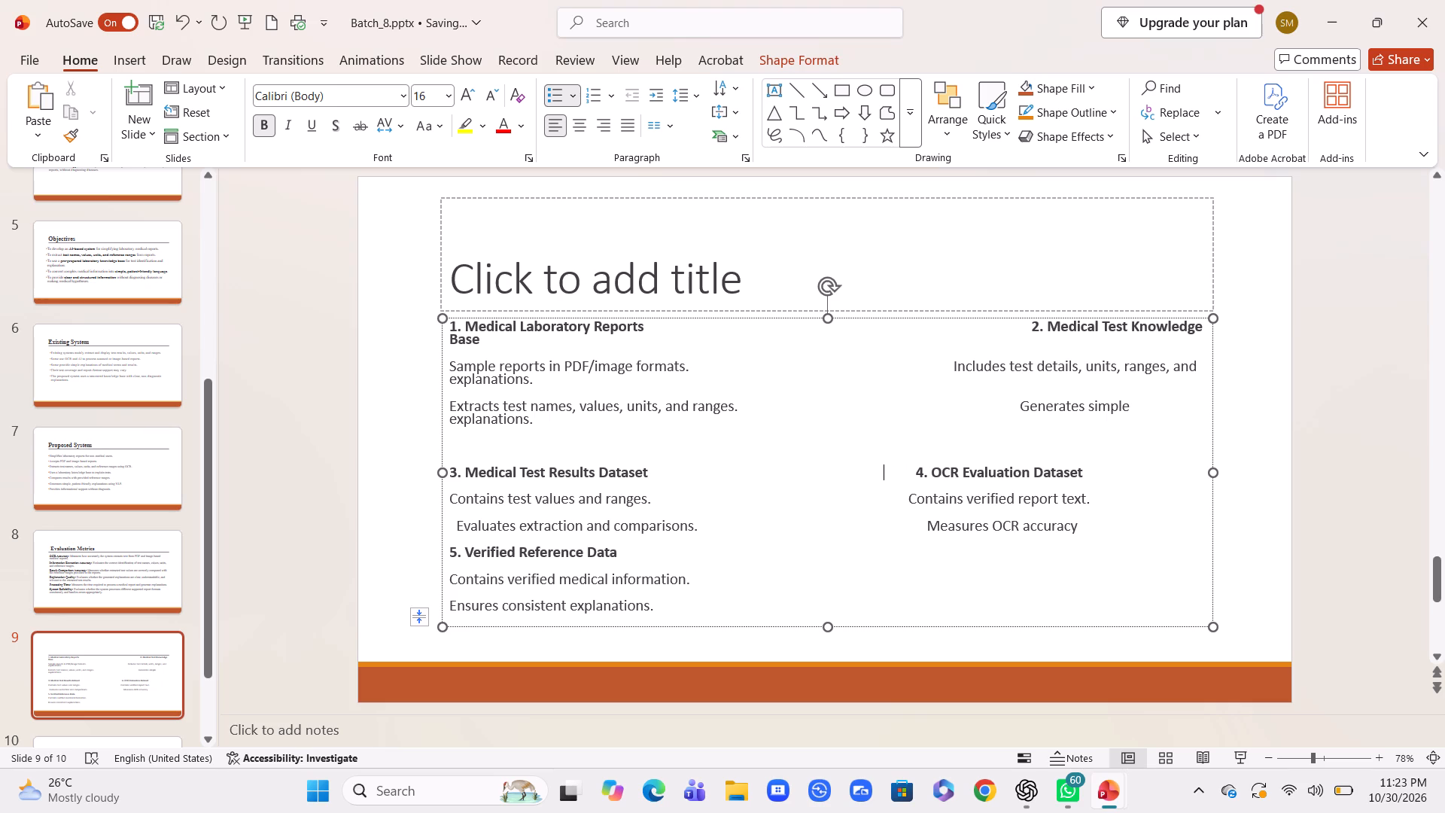
Add three spaces before "Contains verified report text." to align it under the "4. OCR Evaluation Dataset" heading.
key("Down")
key("Right")
key("Right")
key("Right")
key("Right")
key("Right")
key("Right")
key("Right")
key("Right")
key("Left")
key("space")
key("space")
key("space")
key("space")
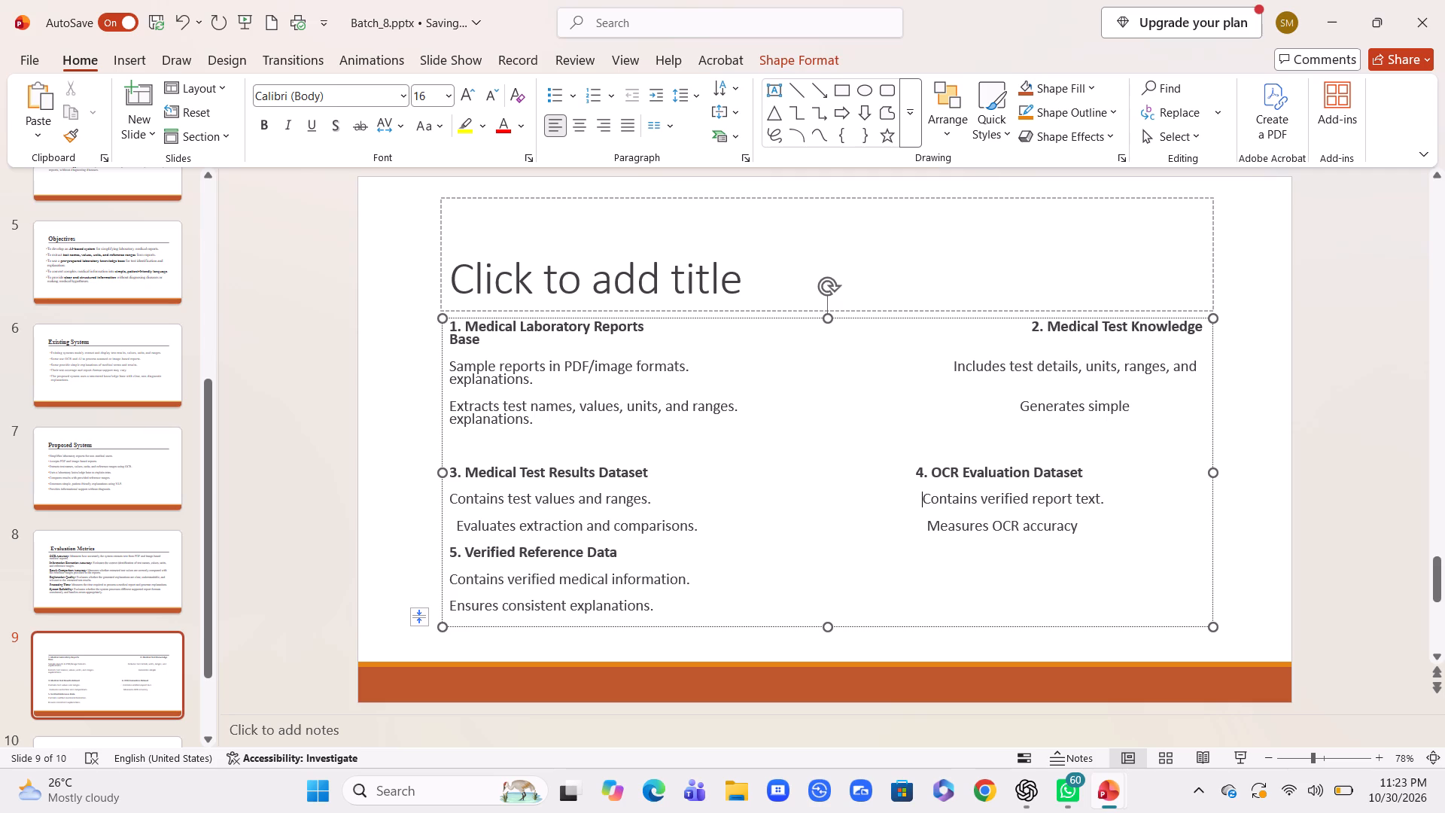
key("BackSpace")
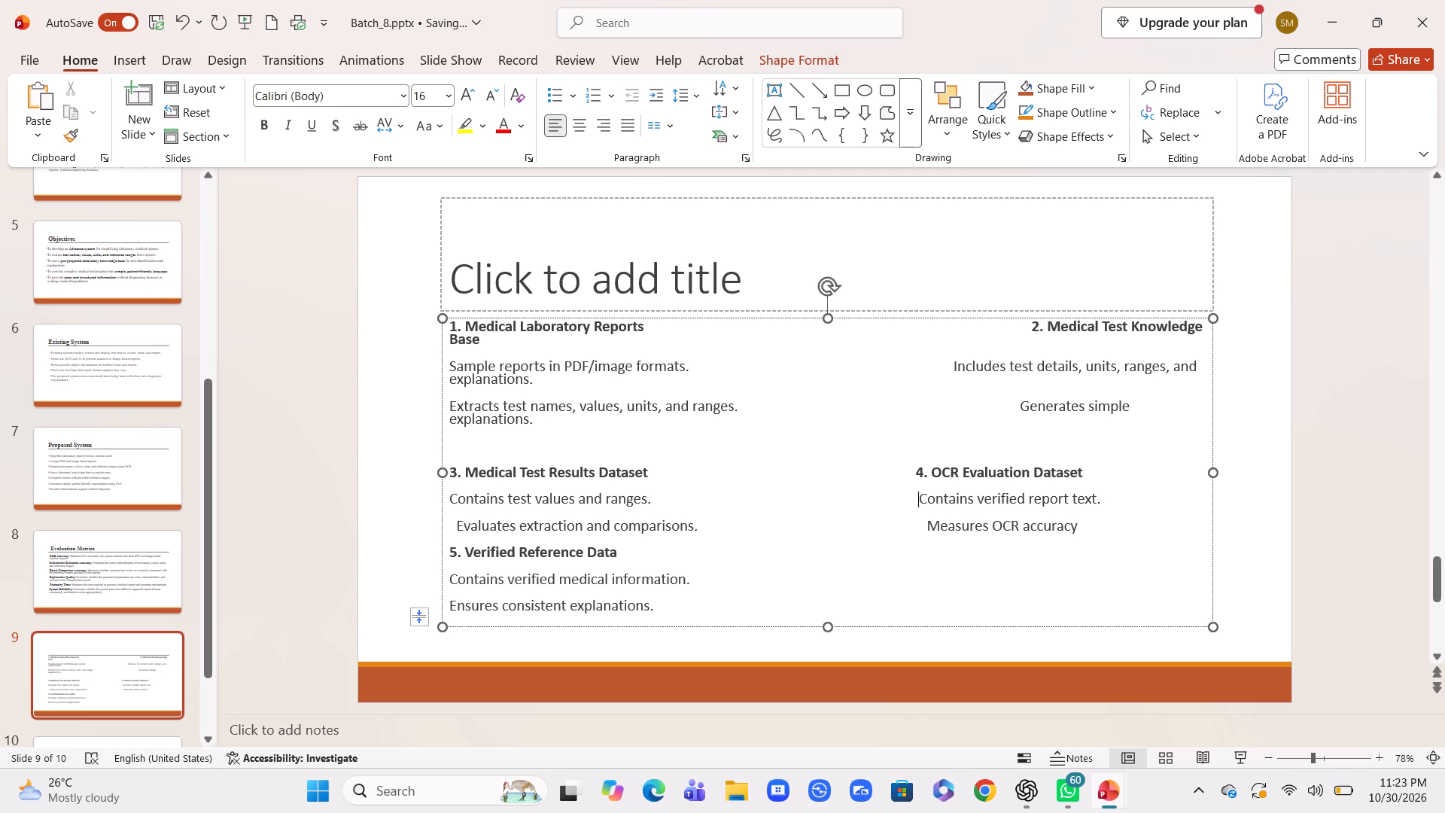
Add a period to the end of "Measures OCR accuracy".
left_click(1080, 526)
key("period")
Center the "5. Verified Reference Data" heading and the two lines below it.
left_click_drag(652, 606, 449, 547)
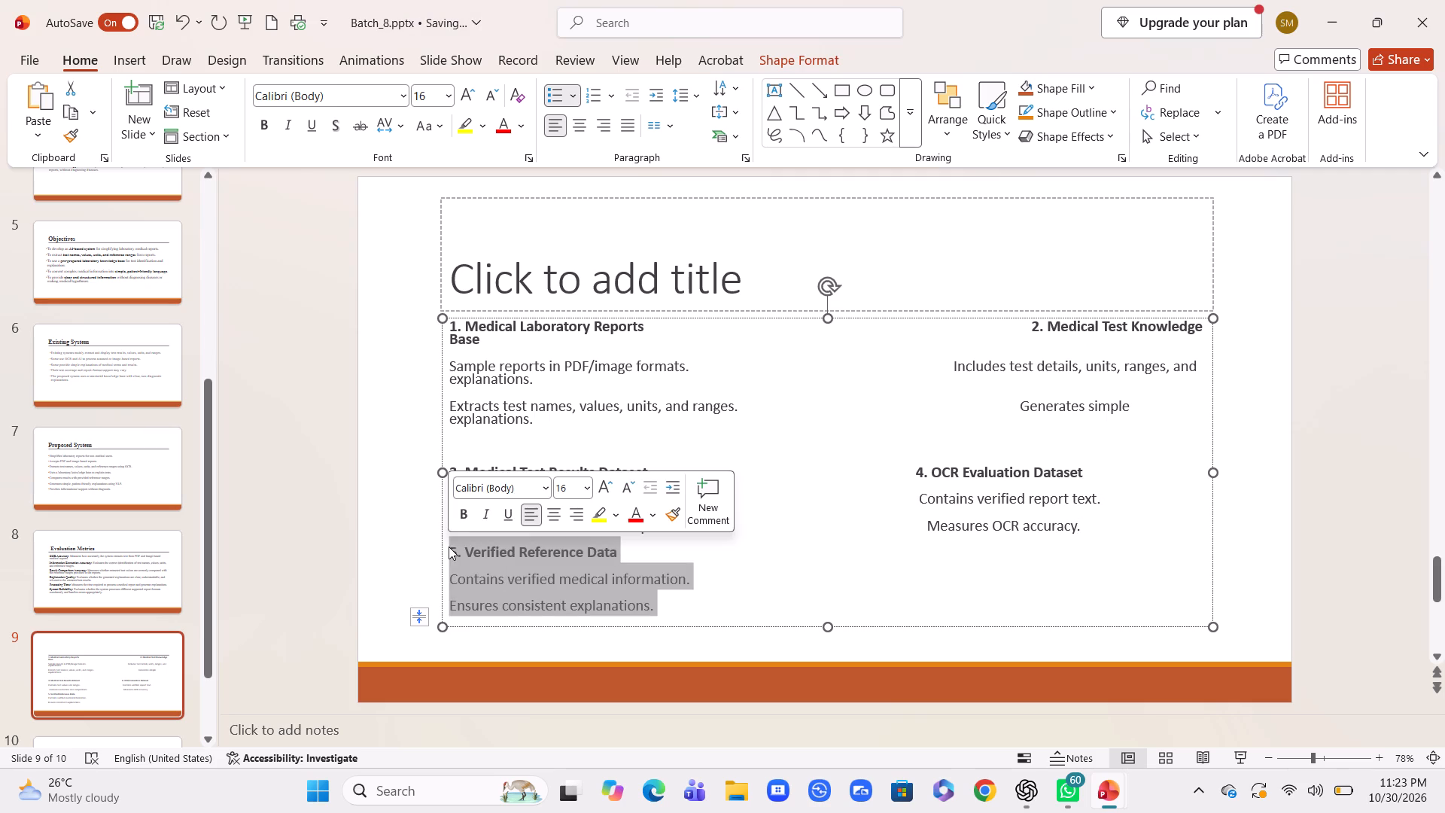
left_click(580, 129)
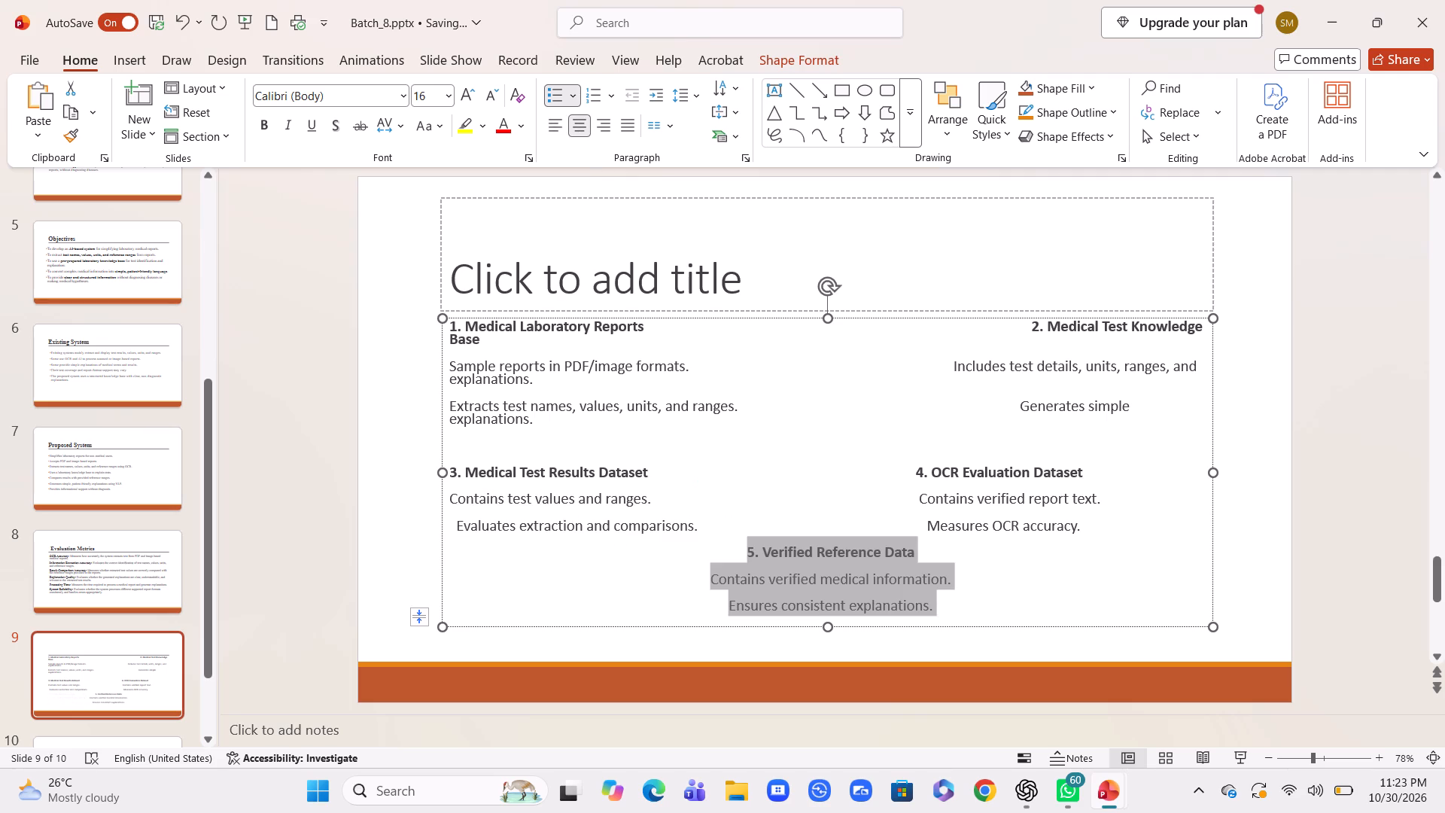
Remove thirteen spaces before "Generates simple explanations." to bring the text onto one line.
left_click(682, 480)
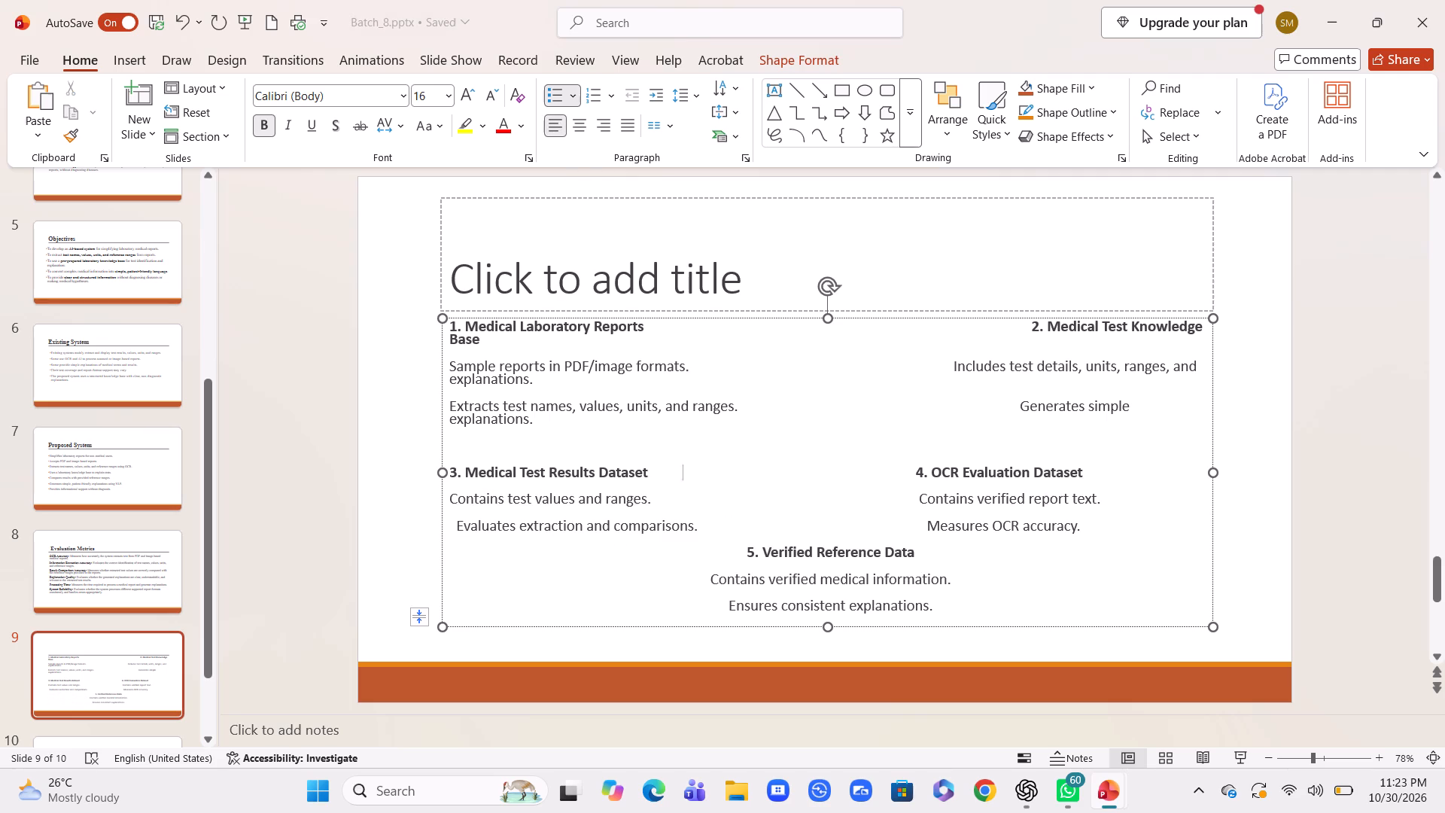
left_click(1018, 406)
key("BackSpace")
key("BackSpace")
key("BackSpace")
key("BackSpace")
key("BackSpace")
key("BackSpace")
key("BackSpace")
key("BackSpace")
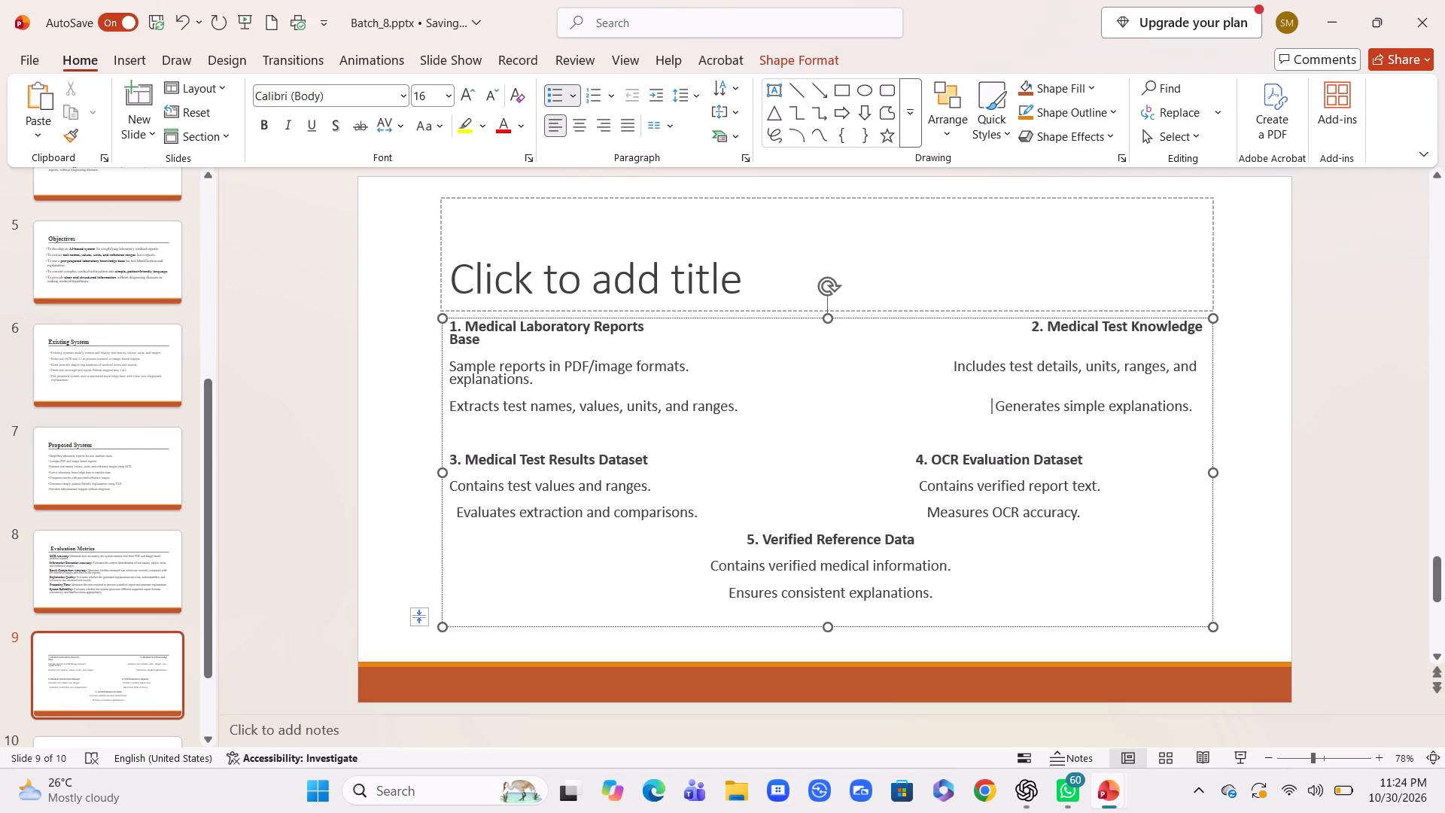
key("BackSpace")
key("BackSpace")
key("BackSpace")
key("BackSpace")
key("BackSpace")
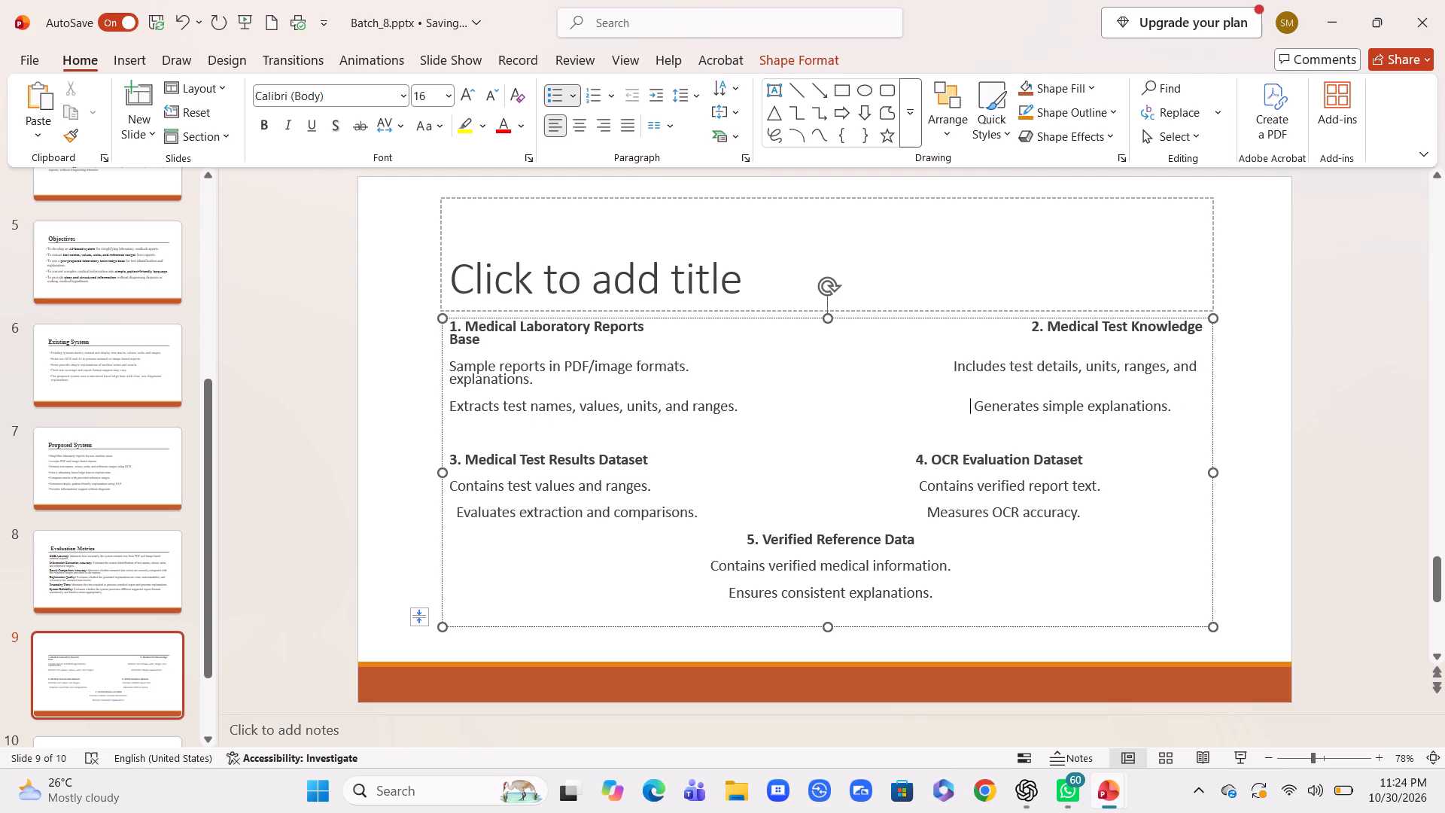
Remove 25 spaces before "Includes test details, units, ranges, and explanations." to bring the text onto one line.
left_click(958, 370)
key("Left")
key("BackSpace")
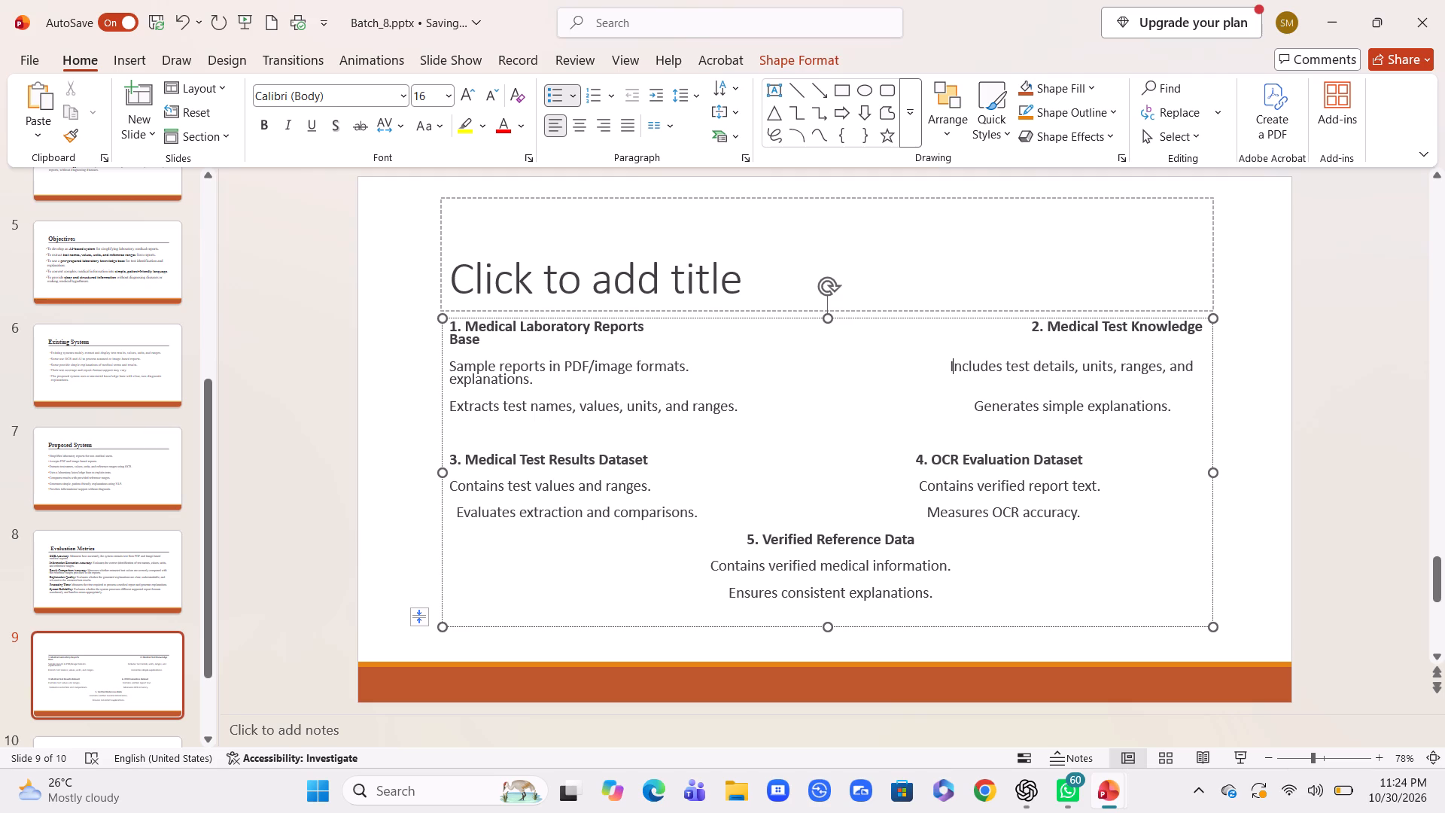
key("BackSpace")
key("BackSpace")
key("BackSpace")
key("BackSpace")
key("BackSpace")
key("BackSpace")
key("BackSpace")
key("BackSpace")
key("BackSpace")
key("BackSpace")
key("BackSpace")
key("BackSpace")
key("BackSpace")
key("BackSpace")
key("BackSpace")
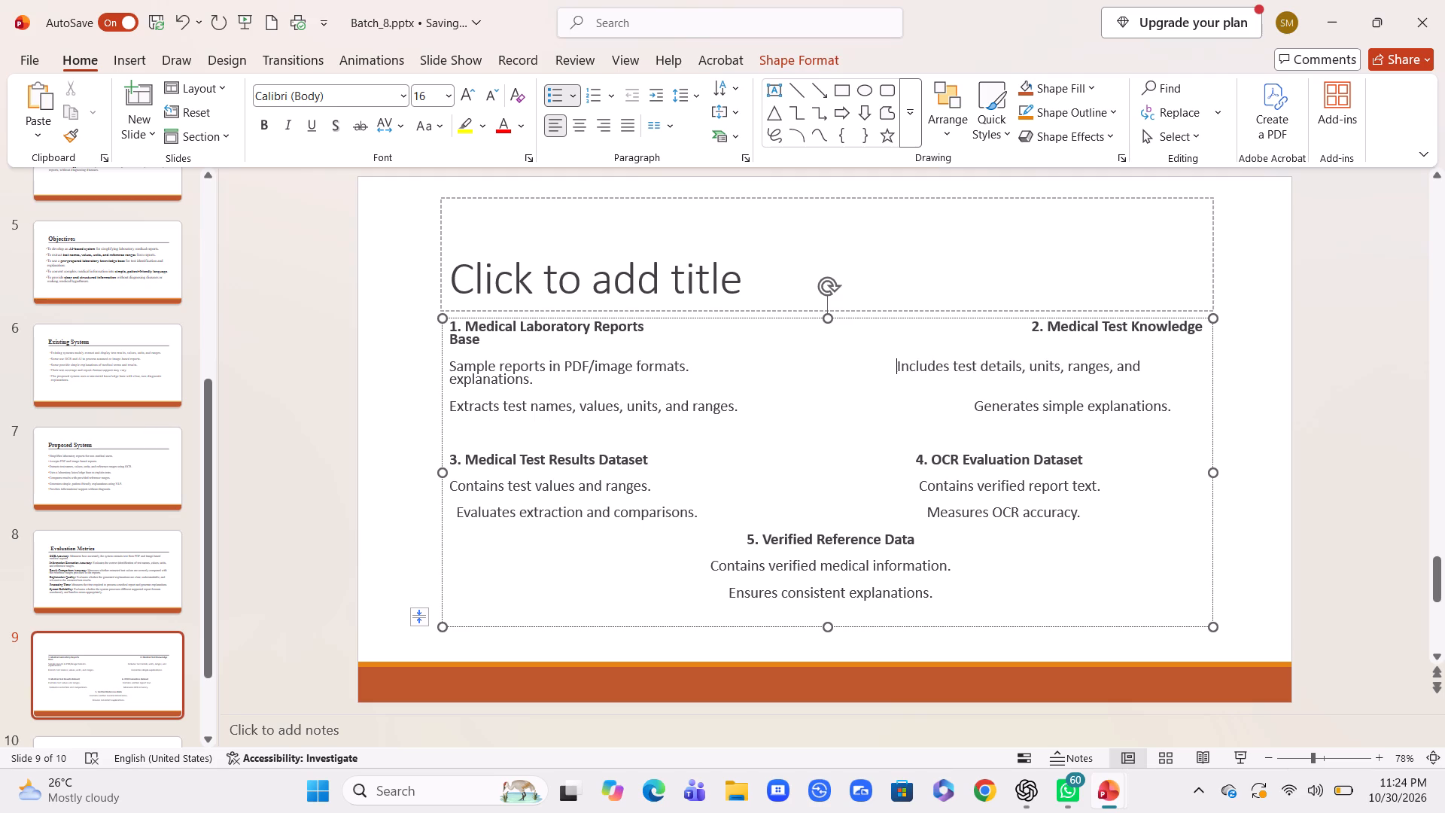
key("BackSpace")
key("BackSpace")
key("BackSpace")
key("BackSpace")
key("BackSpace")
key("BackSpace")
key("BackSpace")
key("BackSpace")
key("BackSpace")
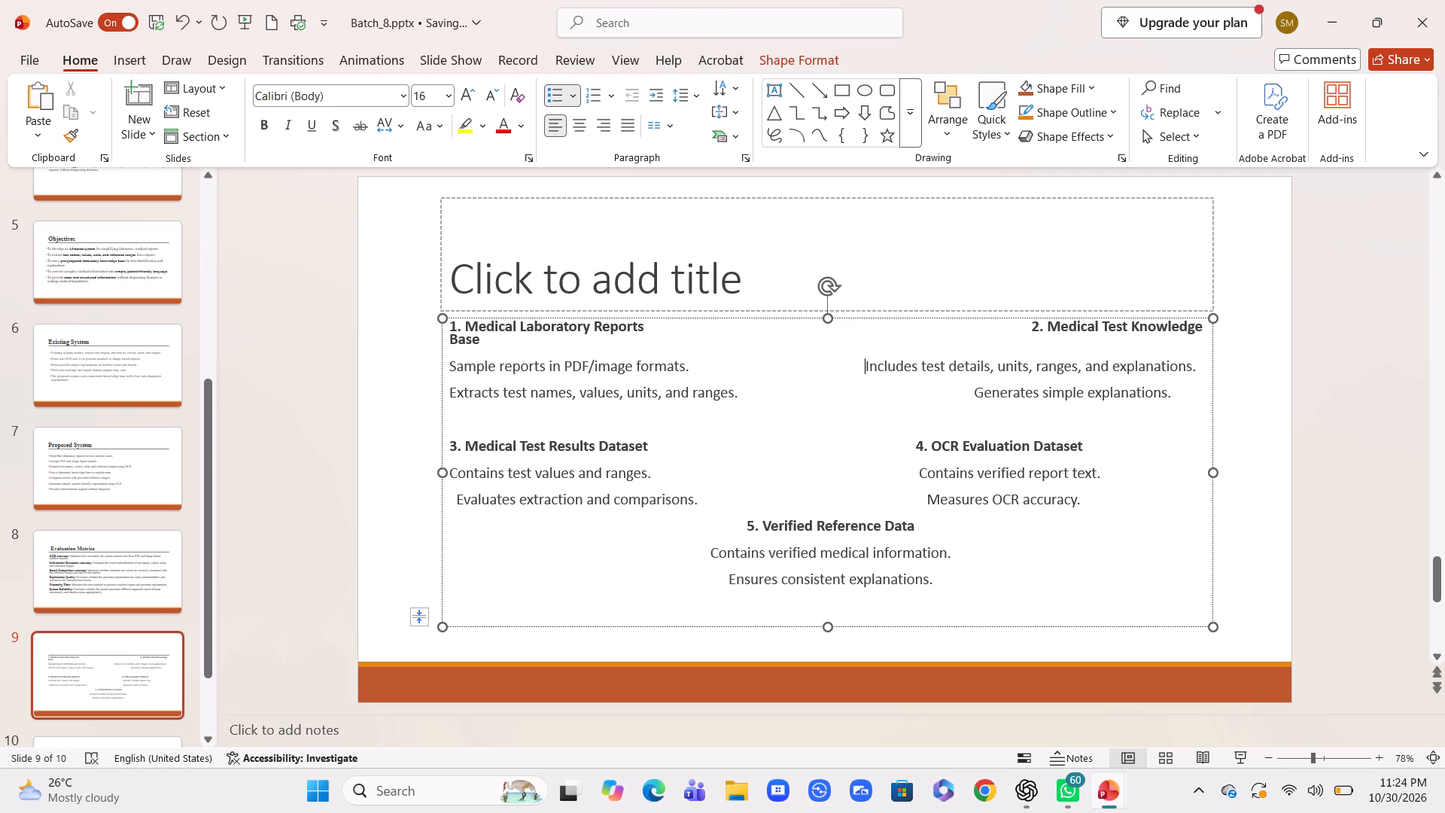
Remove 29 spaces before the "2. Medical Test Knowledge Base" heading to fit it on one line.
left_click(1033, 329)
key("BackSpace")
key("BackSpace")
key("BackSpace")
key("BackSpace")
key("BackSpace")
key("BackSpace")
key("BackSpace")
key("BackSpace")
key("BackSpace")
key("BackSpace")
key("BackSpace")
key("BackSpace")
key("BackSpace")
key("BackSpace")
key("BackSpace")
key("BackSpace")
key("BackSpace")
key("BackSpace")
key("BackSpace")
key("BackSpace")
key("BackSpace")
key("BackSpace")
key("BackSpace")
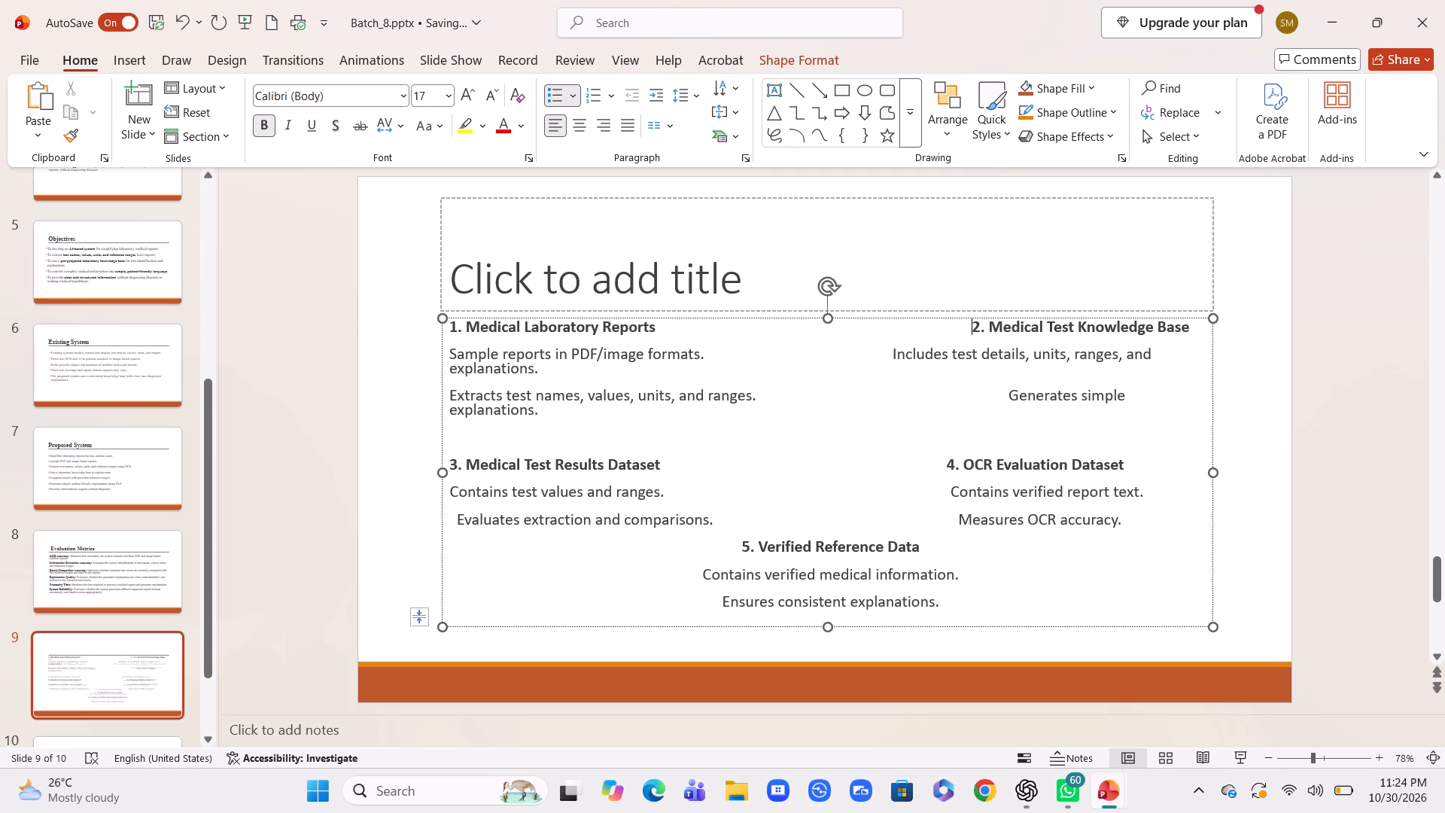
key("BackSpace")
key("BackSpace")
key("BackSpace")
key("BackSpace")
key("BackSpace")
key("BackSpace")
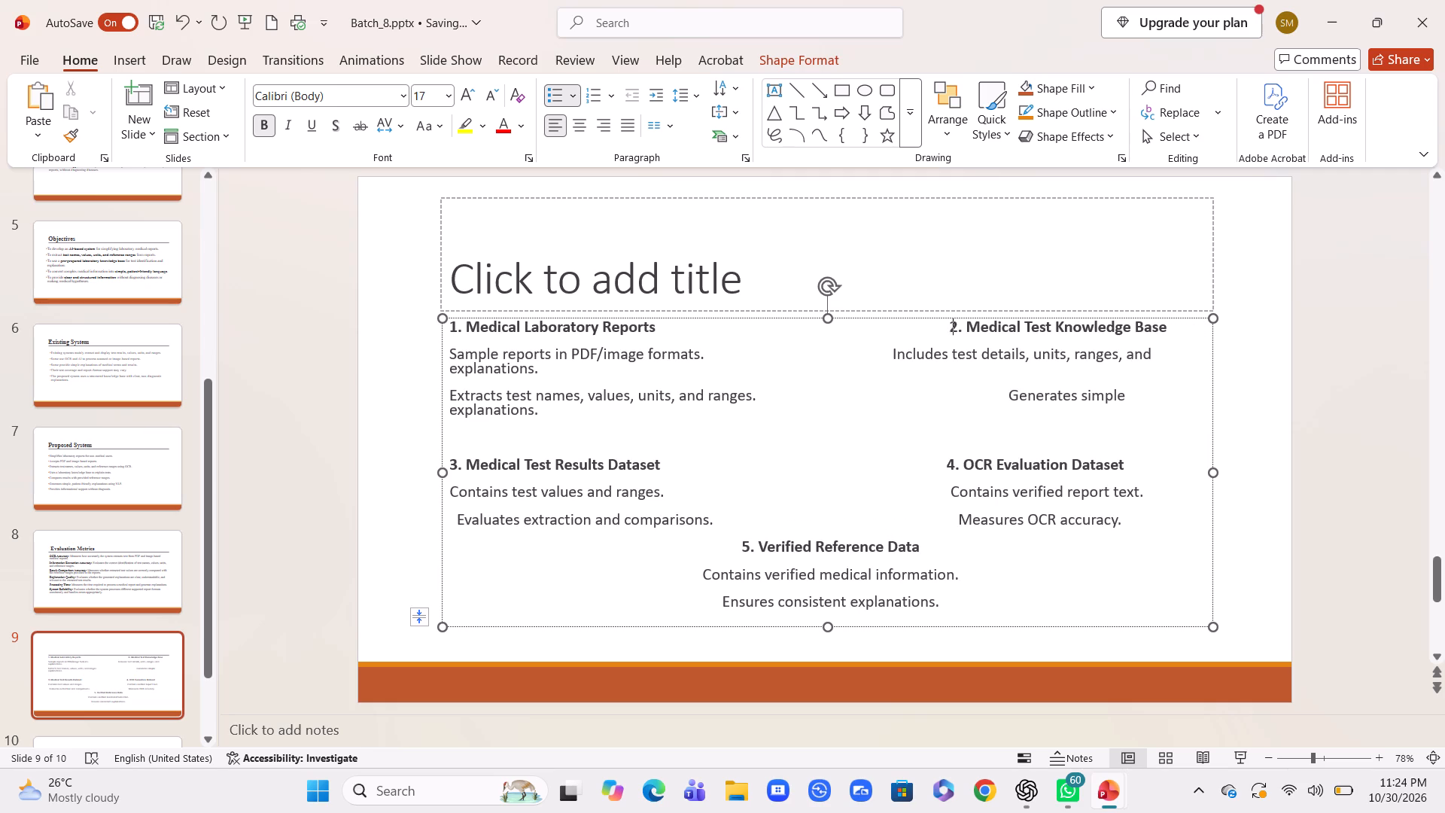
Remove thirteen more spaces before "Includes test details, units, ranges, and explanations." to fit it on one line.
left_click(893, 356)
key("BackSpace")
key("BackSpace")
key("BackSpace")
key("BackSpace")
key("BackSpace")
key("BackSpace")
key("BackSpace")
key("BackSpace")
key("BackSpace")
key("BackSpace")
key("BackSpace")
key("BackSpace")
key("BackSpace")
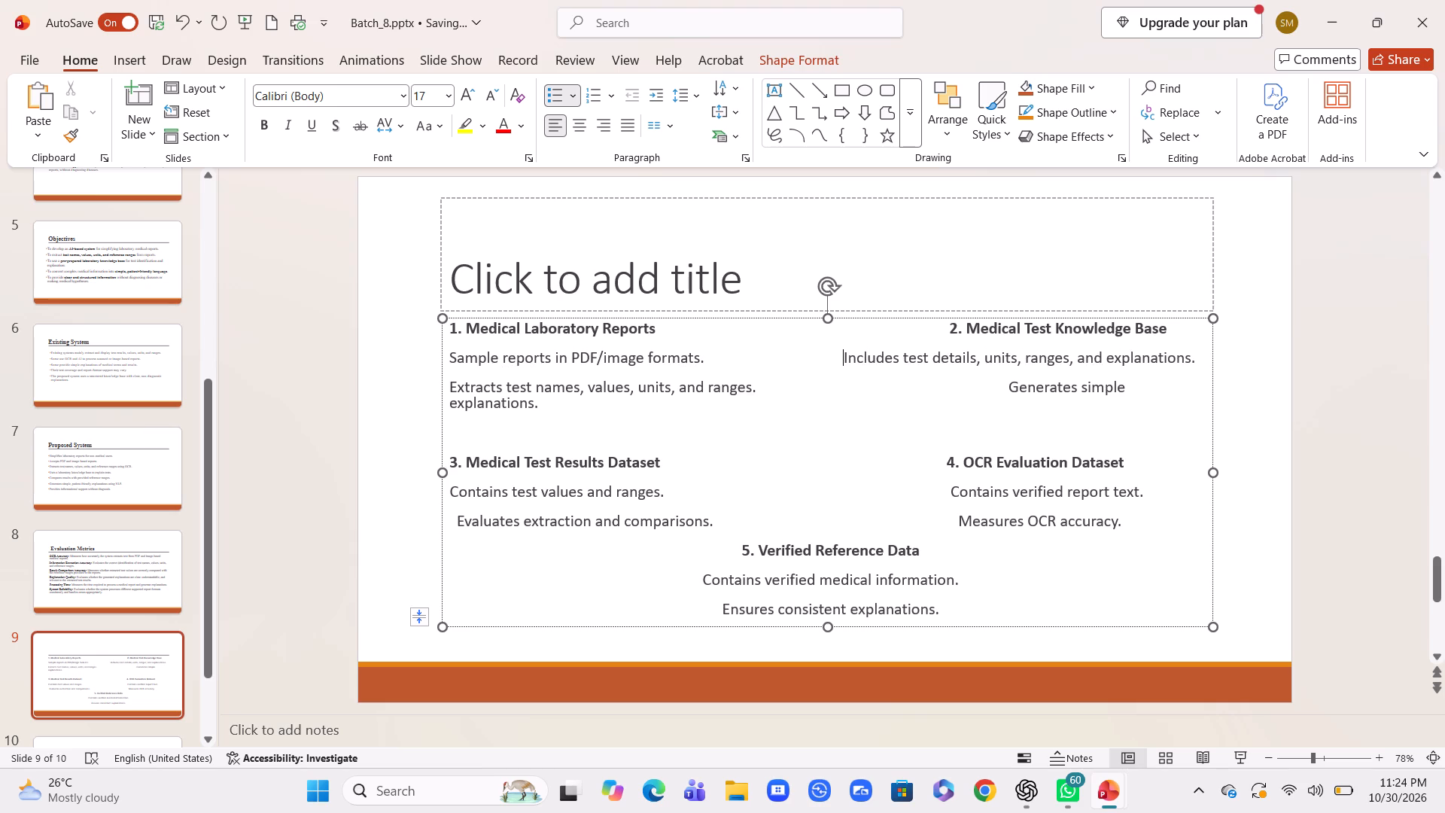
Remove twenty spaces before "Generates simple explanations." to fit it on one line.
left_click(1011, 389)
key("BackSpace")
key("BackSpace")
key("BackSpace")
key("BackSpace")
key("BackSpace")
key("BackSpace")
key("BackSpace")
key("BackSpace")
key("BackSpace")
key("BackSpace")
key("BackSpace")
key("BackSpace")
key("BackSpace")
key("BackSpace")
key("BackSpace")
key("BackSpace")
key("BackSpace")
key("BackSpace")
key("BackSpace")
key("BackSpace")
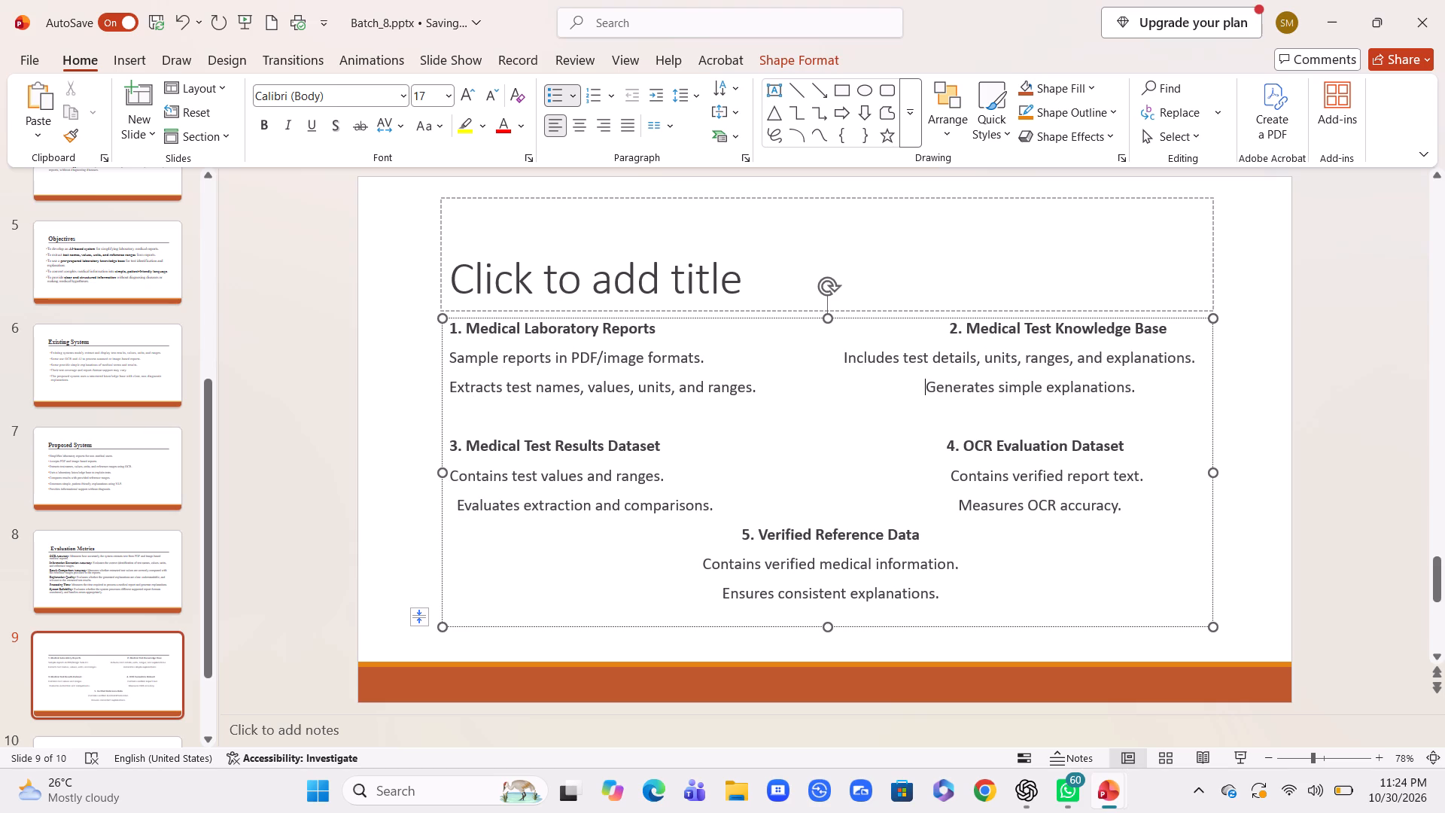
Remove seventeen spaces before the "2. Medical Test Knowledge Base" heading to move it over its two lines.
left_click(951, 330)
key("BackSpace")
key("BackSpace")
key("BackSpace")
key("BackSpace")
key("BackSpace")
key("BackSpace")
key("BackSpace")
key("BackSpace")
key("BackSpace")
key("BackSpace")
key("BackSpace")
key("BackSpace")
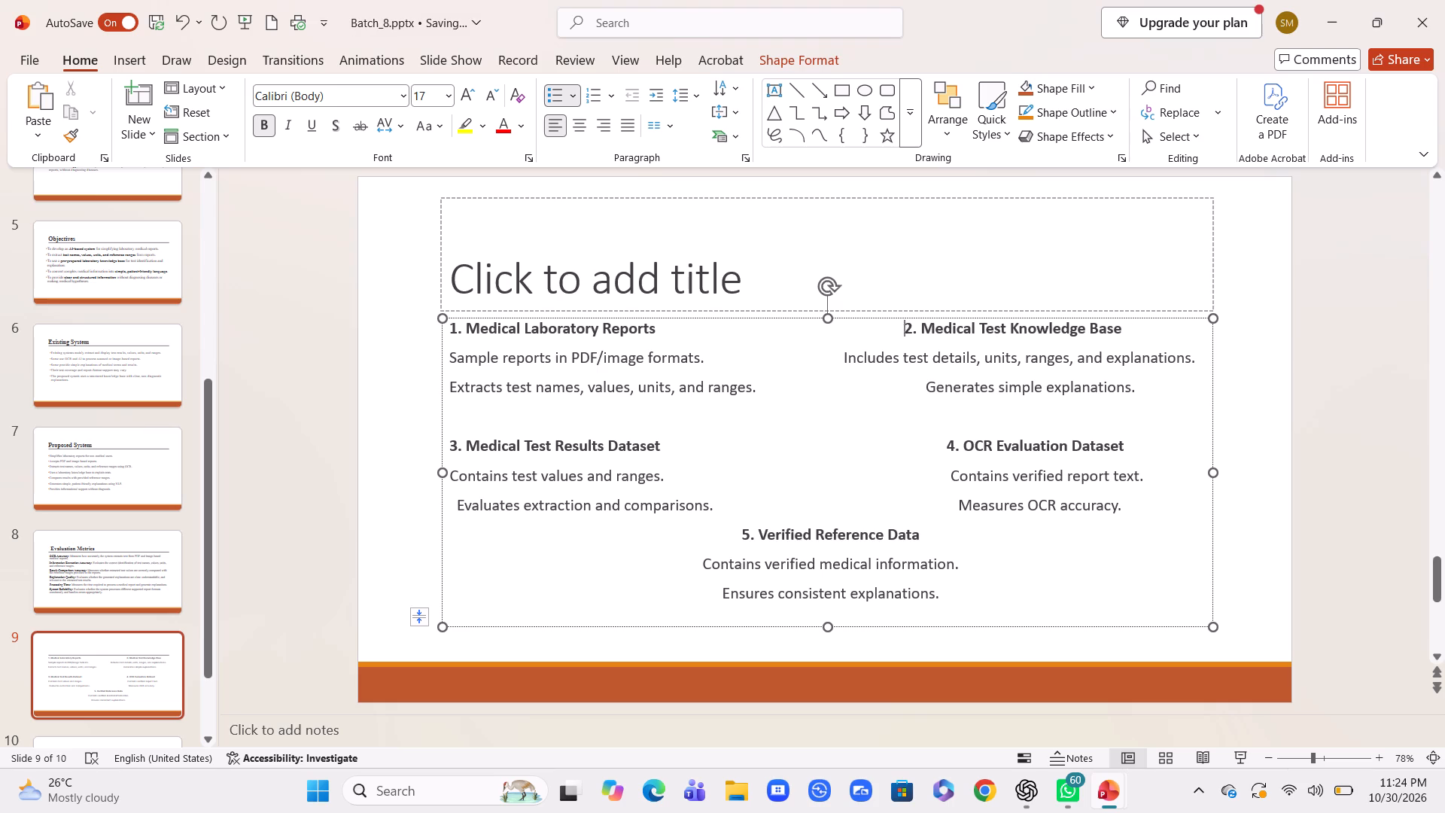
key("BackSpace")
key("BackSpace")
key("BackSpace")
key("BackSpace")
key("BackSpace")
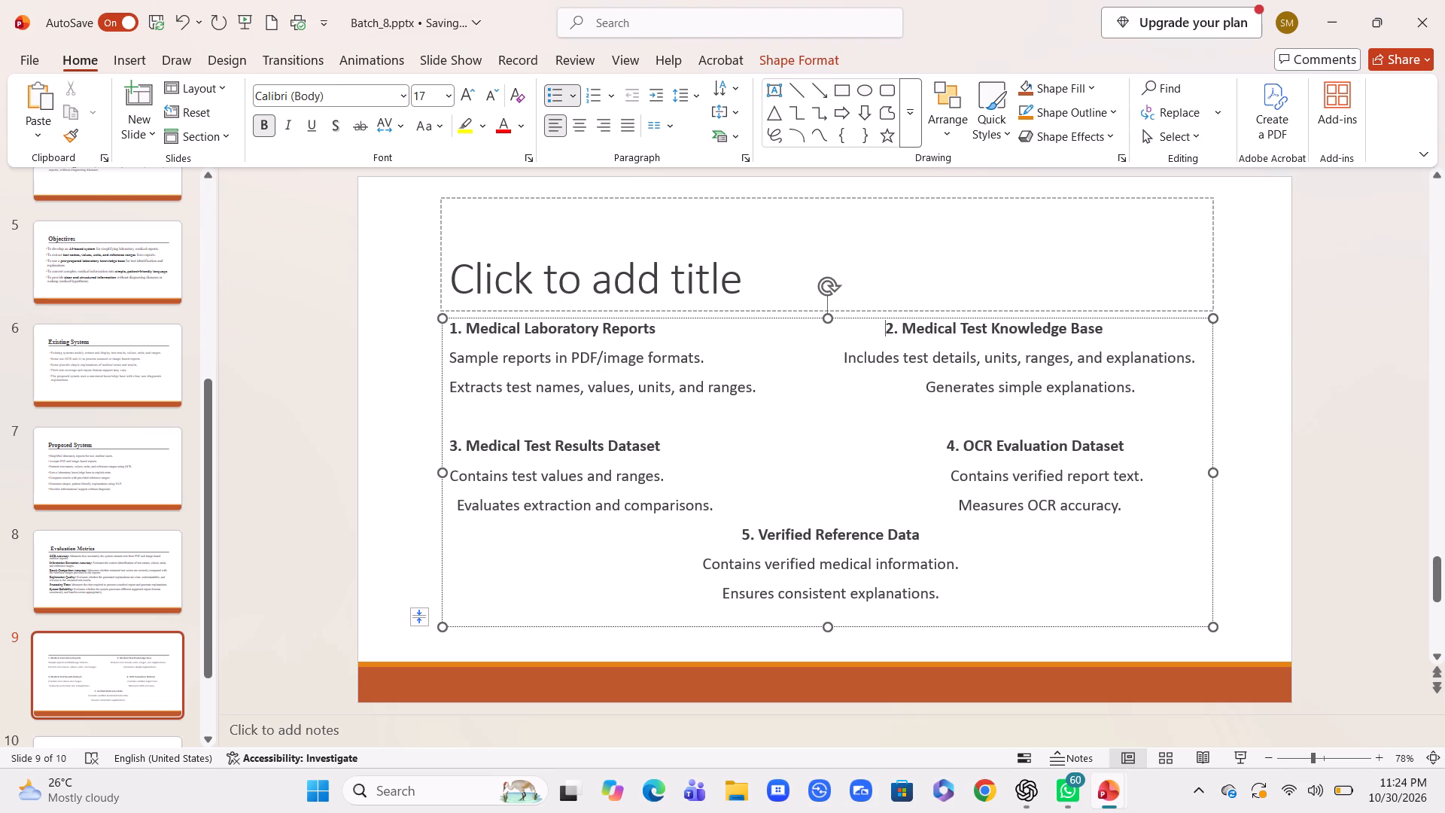
Remove 22 spaces before "Generates simple explanations." to align it with the start of the "Includes test details" line.
left_click(927, 388)
key("BackSpace")
key("BackSpace")
key("BackSpace")
key("BackSpace")
key("BackSpace")
key("BackSpace")
key("BackSpace")
key("BackSpace")
key("BackSpace")
key("BackSpace")
key("BackSpace")
key("BackSpace")
key("BackSpace")
key("BackSpace")
key("BackSpace")
key("BackSpace")
key("BackSpace")
key("BackSpace")
key("BackSpace")
key("BackSpace")
key("BackSpace")
key("BackSpace")
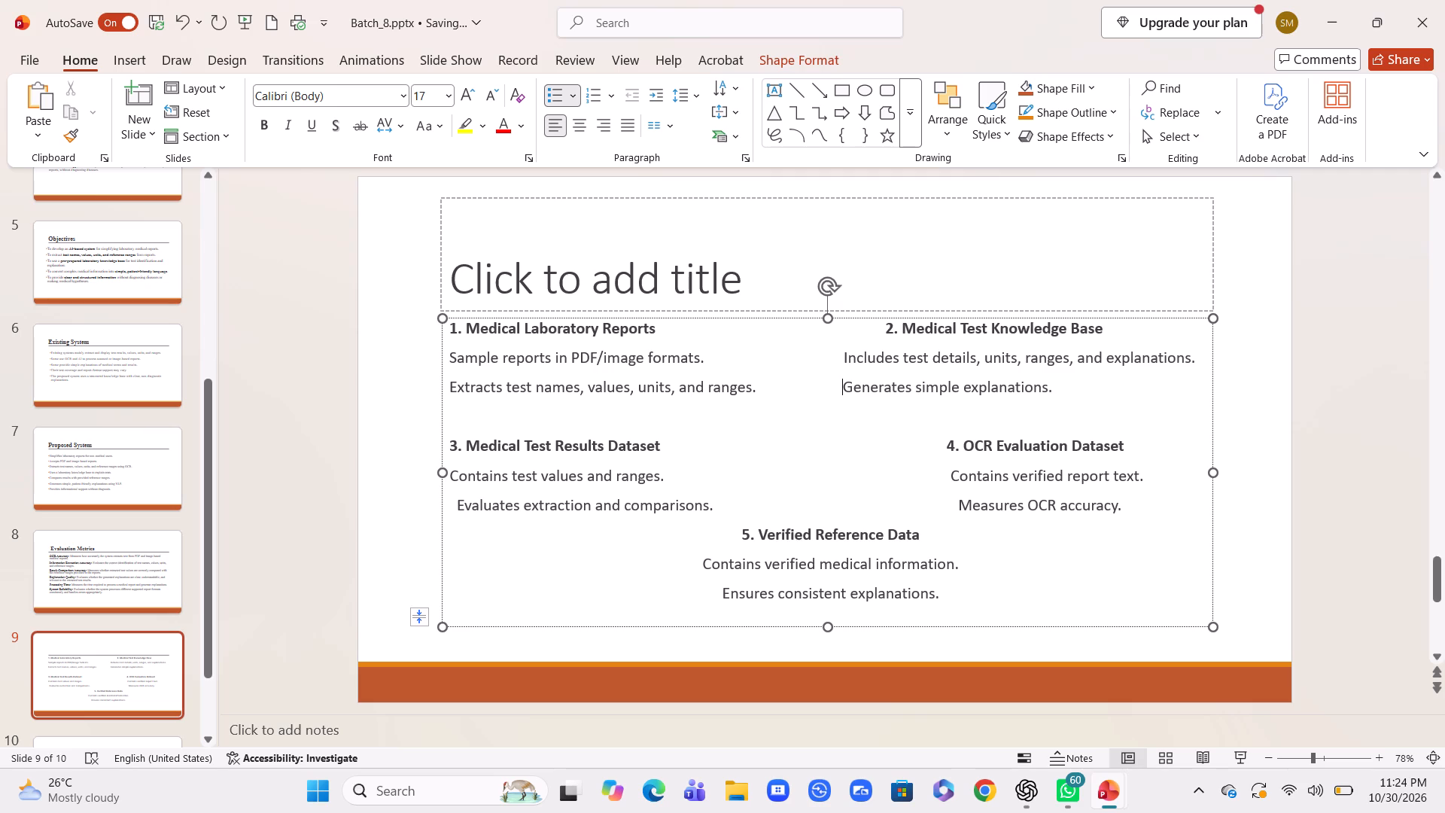
left_click(842, 357)
Remove the two spaces before "Evaluates extraction and comparisons." to align it with the line above.
left_click(458, 505)
key("BackSpace")
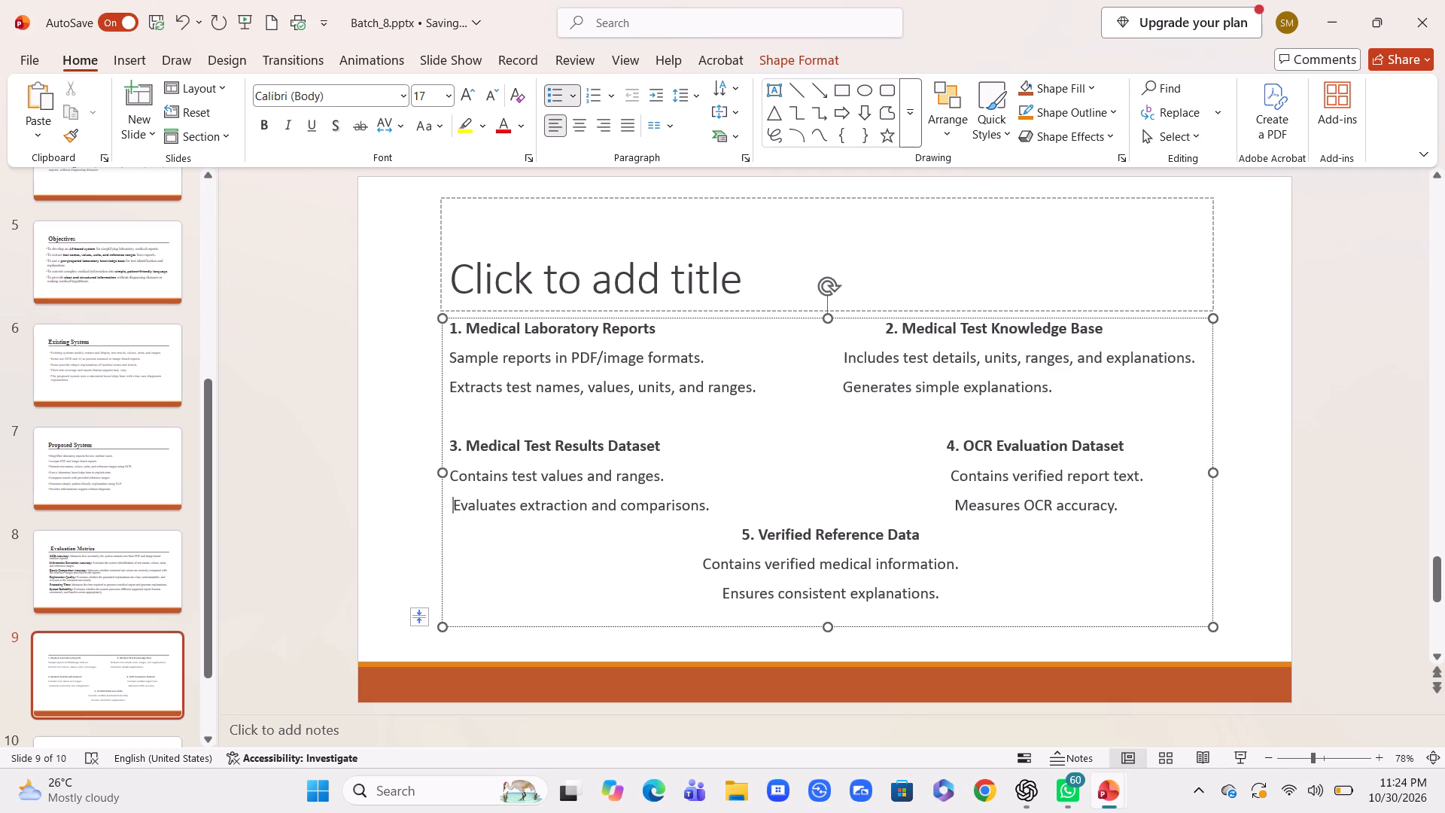
key("BackSpace")
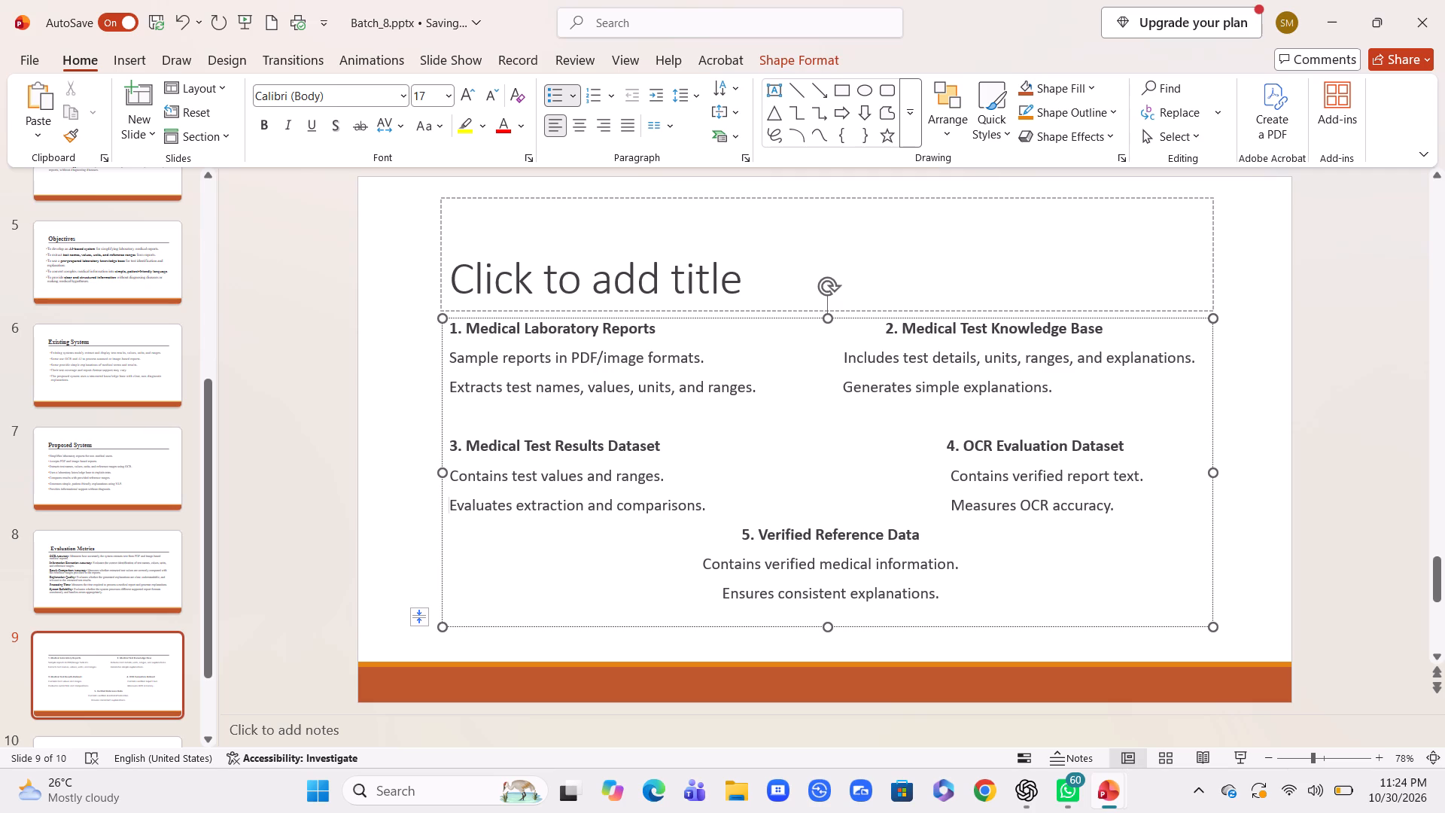
Remove fifteen spaces before the "4. OCR Evaluation Dataset" heading to shift it closer to the first column.
left_click(945, 445)
key("Right")
key("BackSpace")
key("BackSpace")
key("BackSpace")
key("BackSpace")
key("BackSpace")
key("BackSpace")
key("BackSpace")
key("BackSpace")
key("BackSpace")
key("BackSpace")
key("BackSpace")
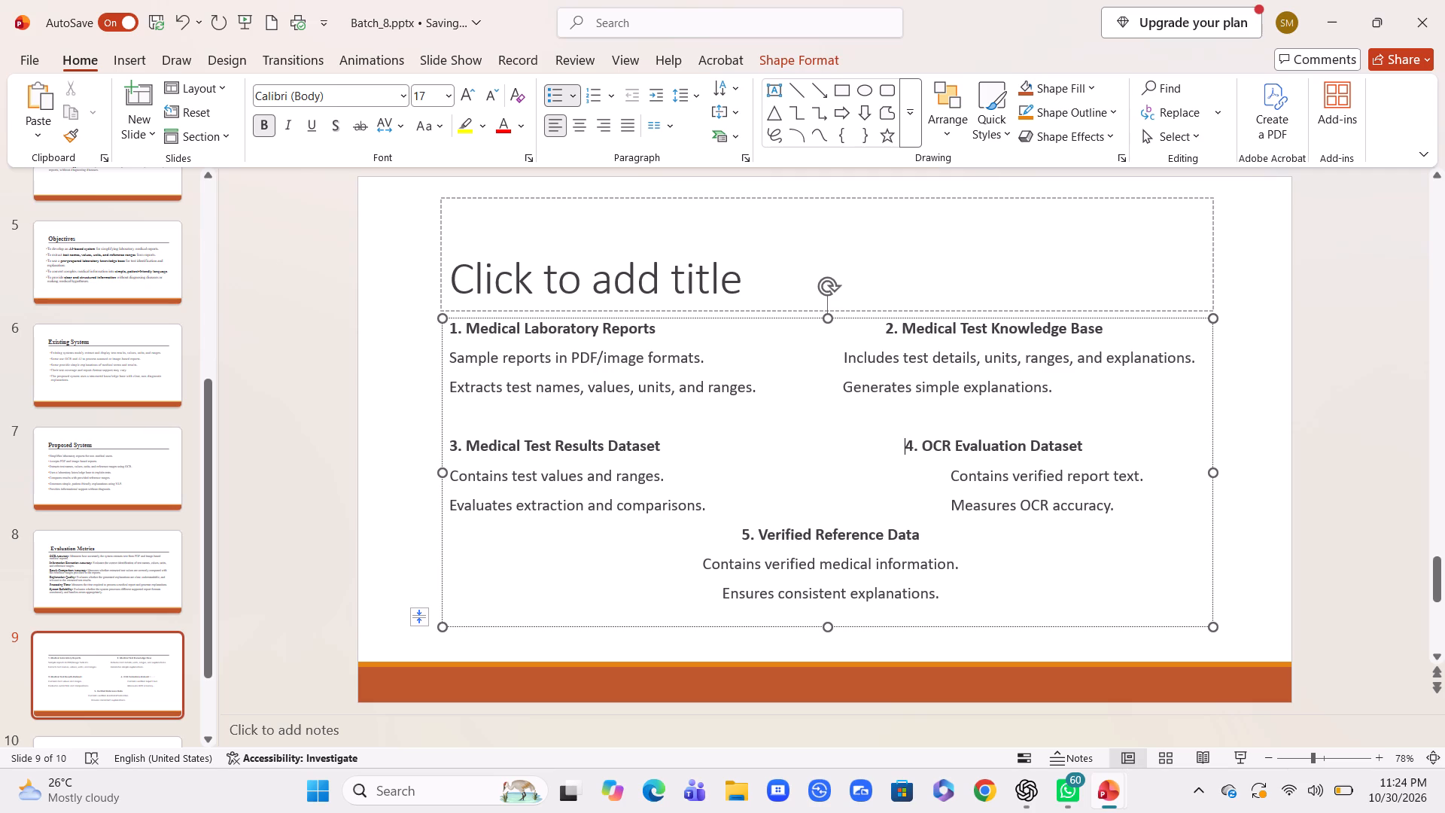
key("BackSpace")
key("BackSpace")
key("BackSpace")
key("BackSpace")
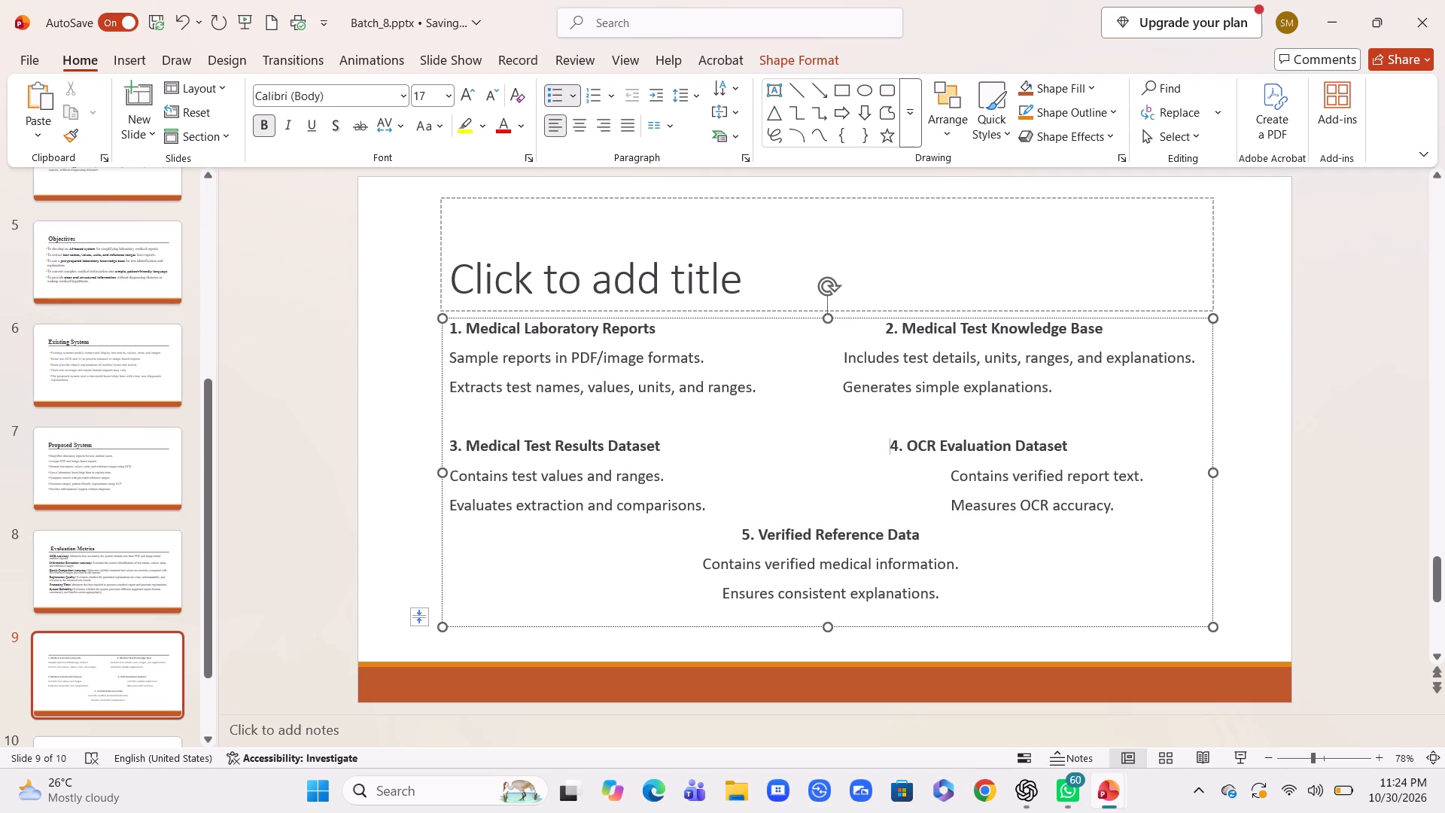
Remove seventeen spaces before "Contains verified report text." to line it up under the "4. OCR Evaluation Dataset" heading.
left_click(953, 474)
key("BackSpace")
key("BackSpace")
key("BackSpace")
key("BackSpace")
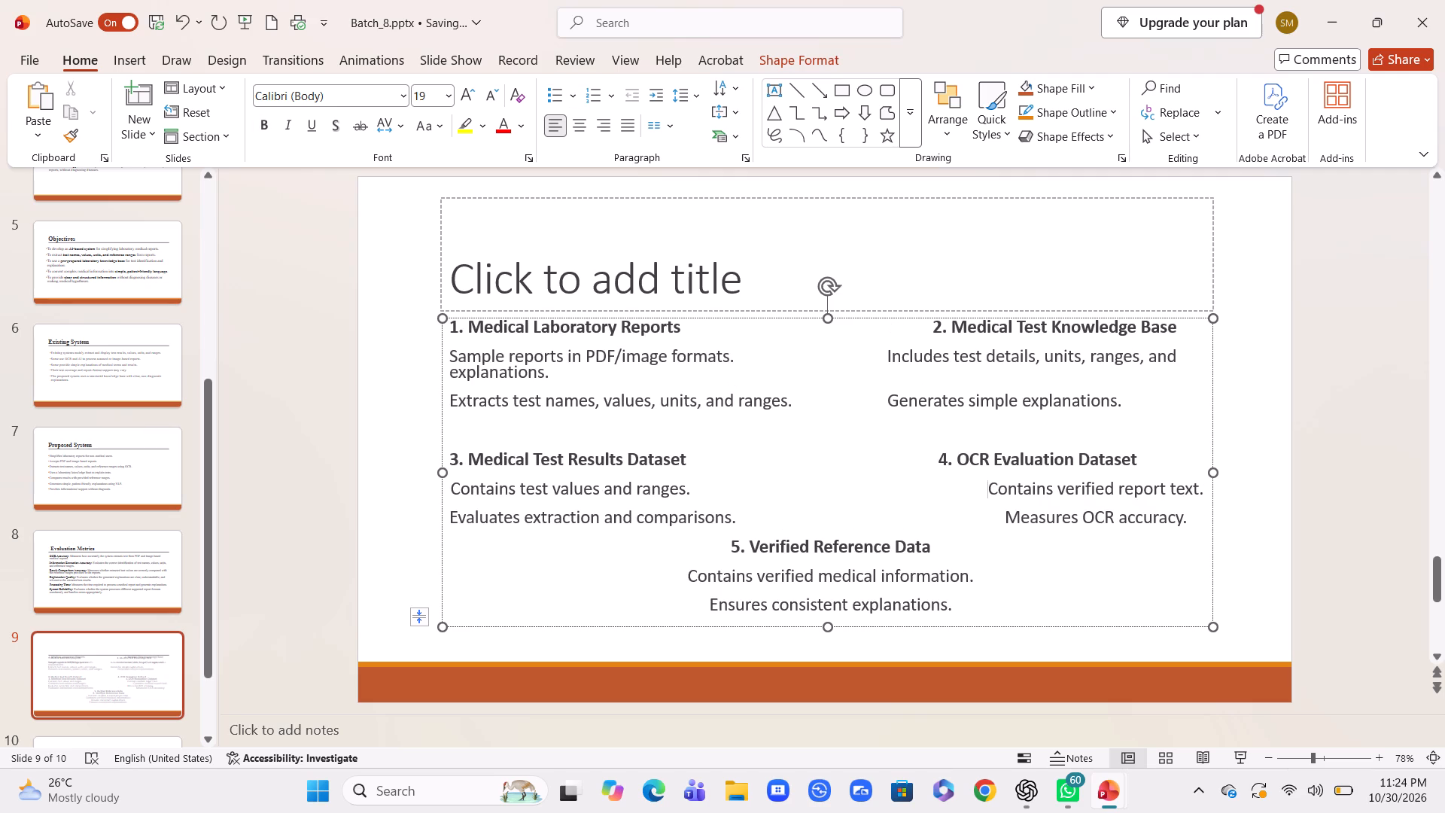
key("BackSpace")
key("BackSpace")
key("BackSpace")
key("BackSpace")
key("BackSpace")
key("BackSpace")
key("BackSpace")
key("BackSpace")
key("BackSpace")
key("BackSpace")
key("BackSpace")
key("BackSpace")
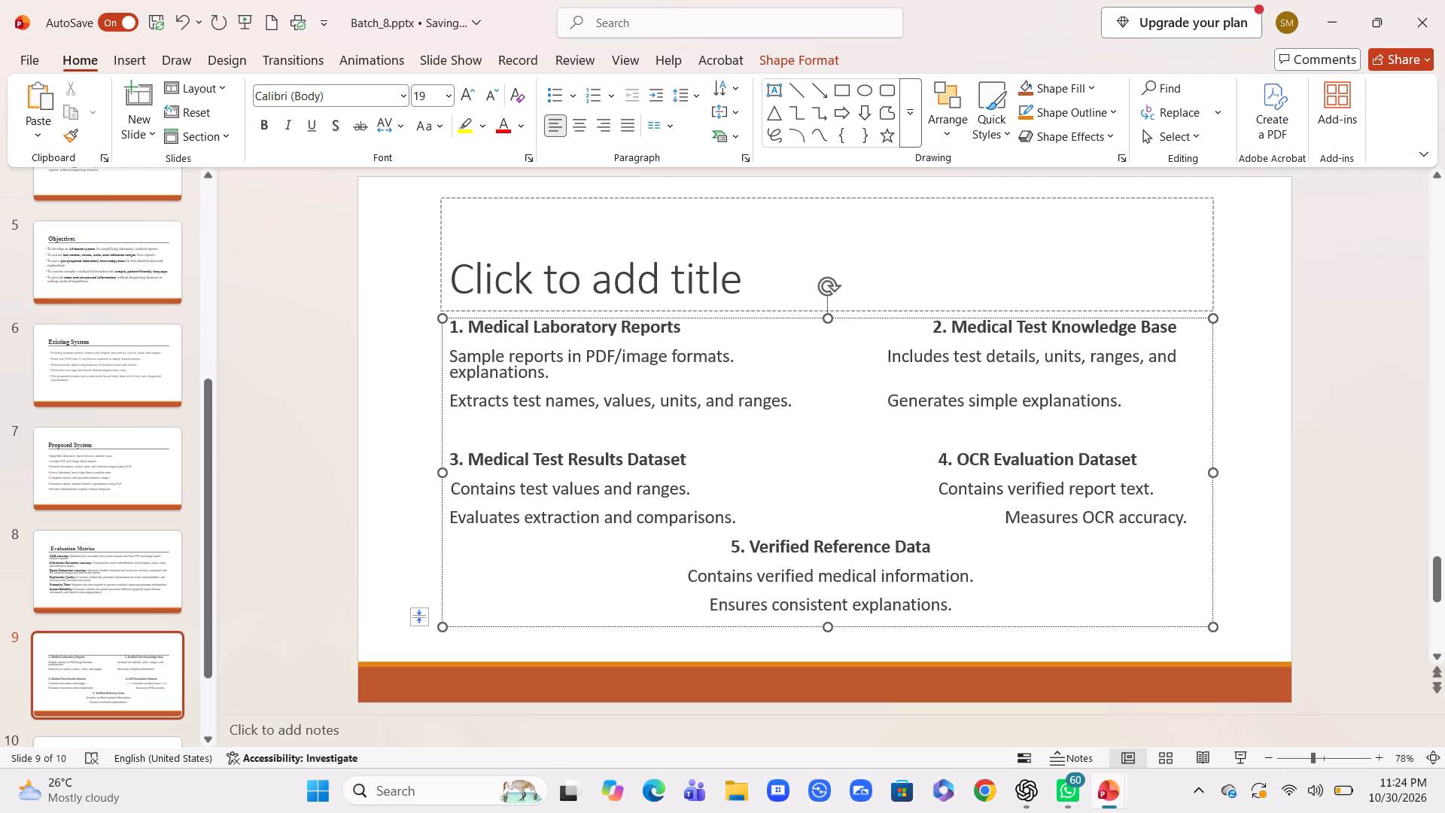
key("BackSpace")
left_click(937, 459)
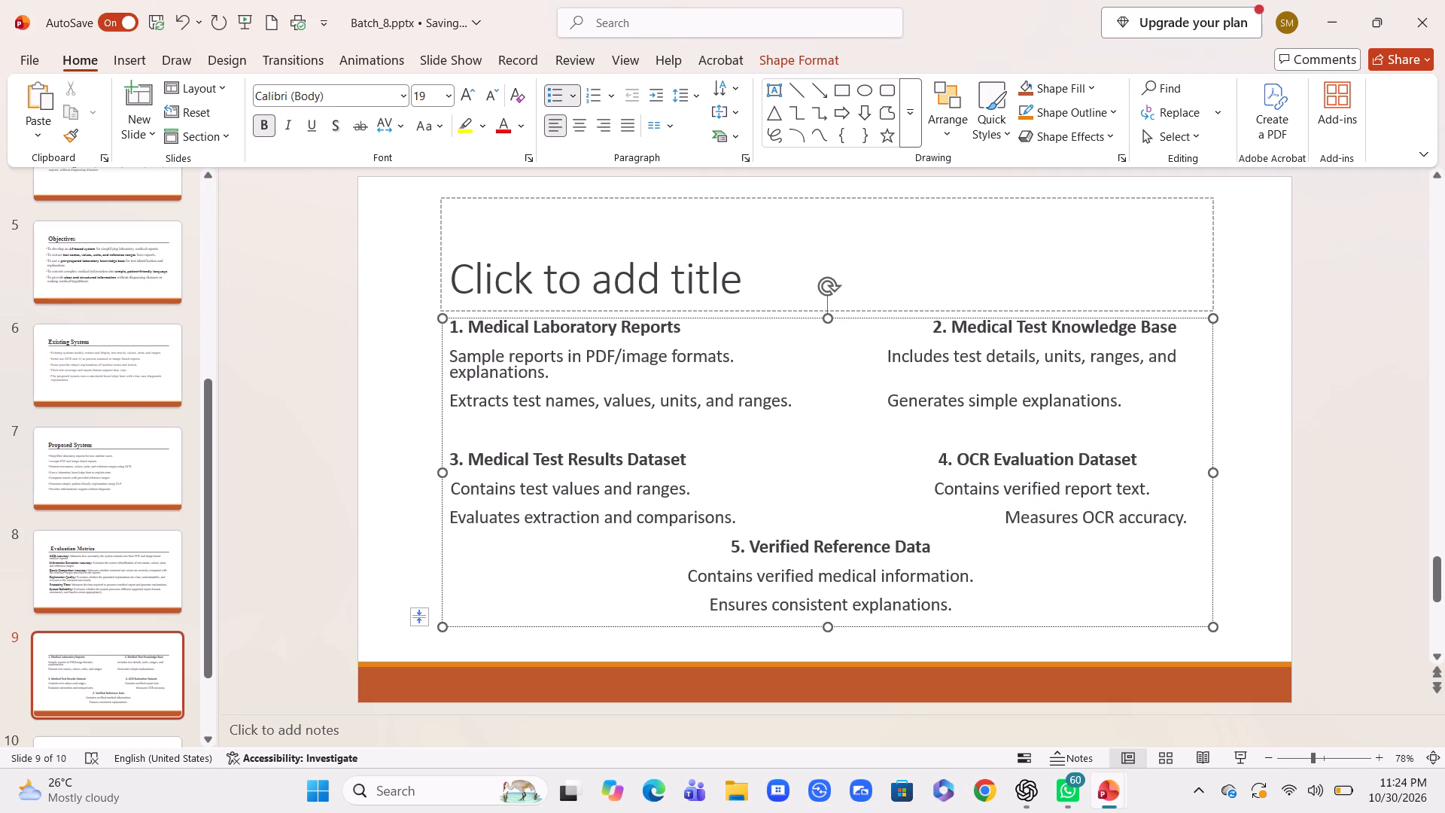
Remove sixteen spaces before "Measures OCR accuracy." to align it with the start of the "Contains verified report text." line.
left_click(1005, 514)
key("BackSpace")
key("BackSpace")
key("BackSpace")
key("BackSpace")
key("BackSpace")
key("BackSpace")
key("BackSpace")
key("BackSpace")
key("BackSpace")
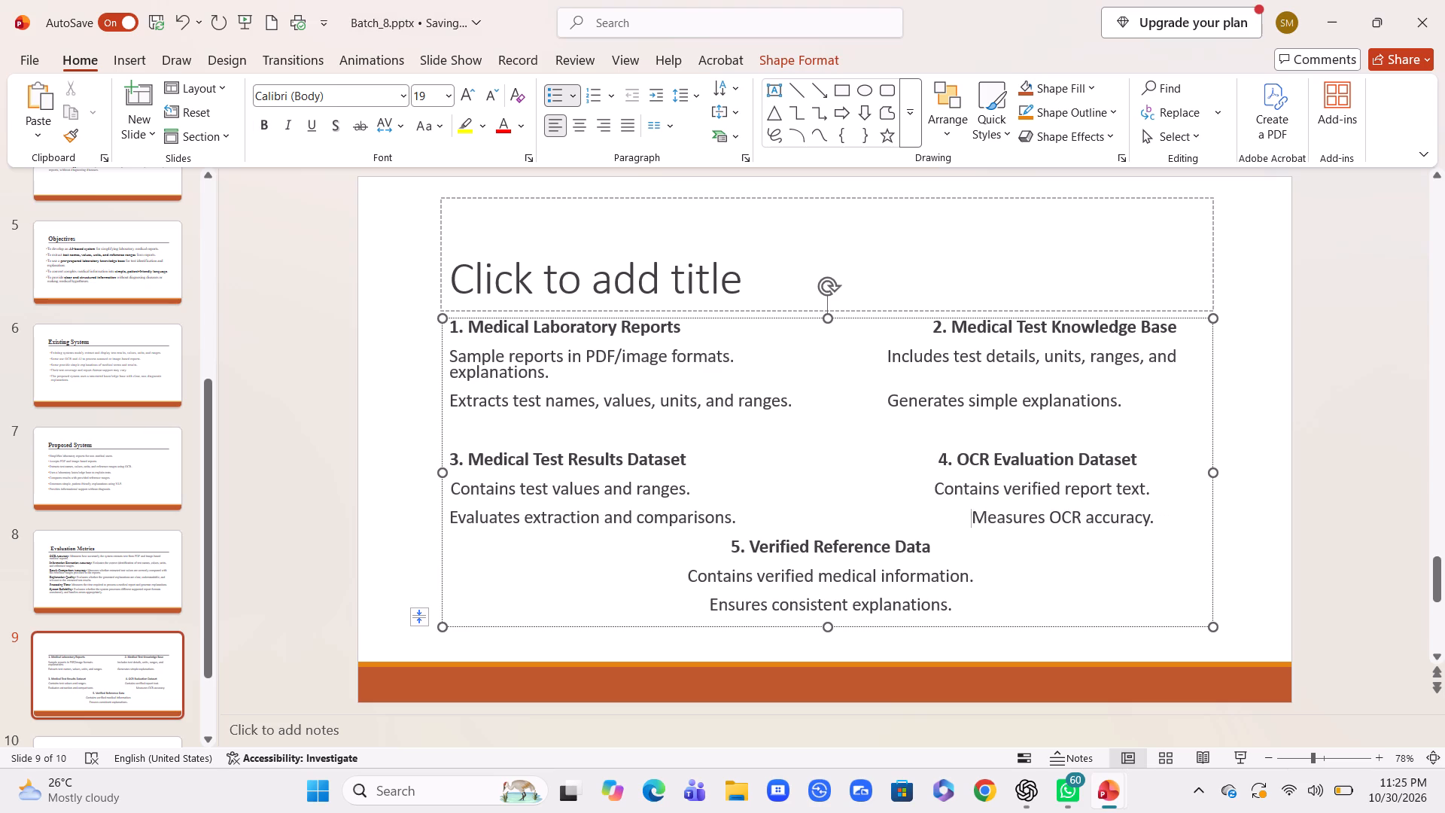
key("BackSpace")
key("BackSpace")
key("BackSpace")
key("BackSpace")
key("BackSpace")
key("BackSpace")
key("BackSpace")
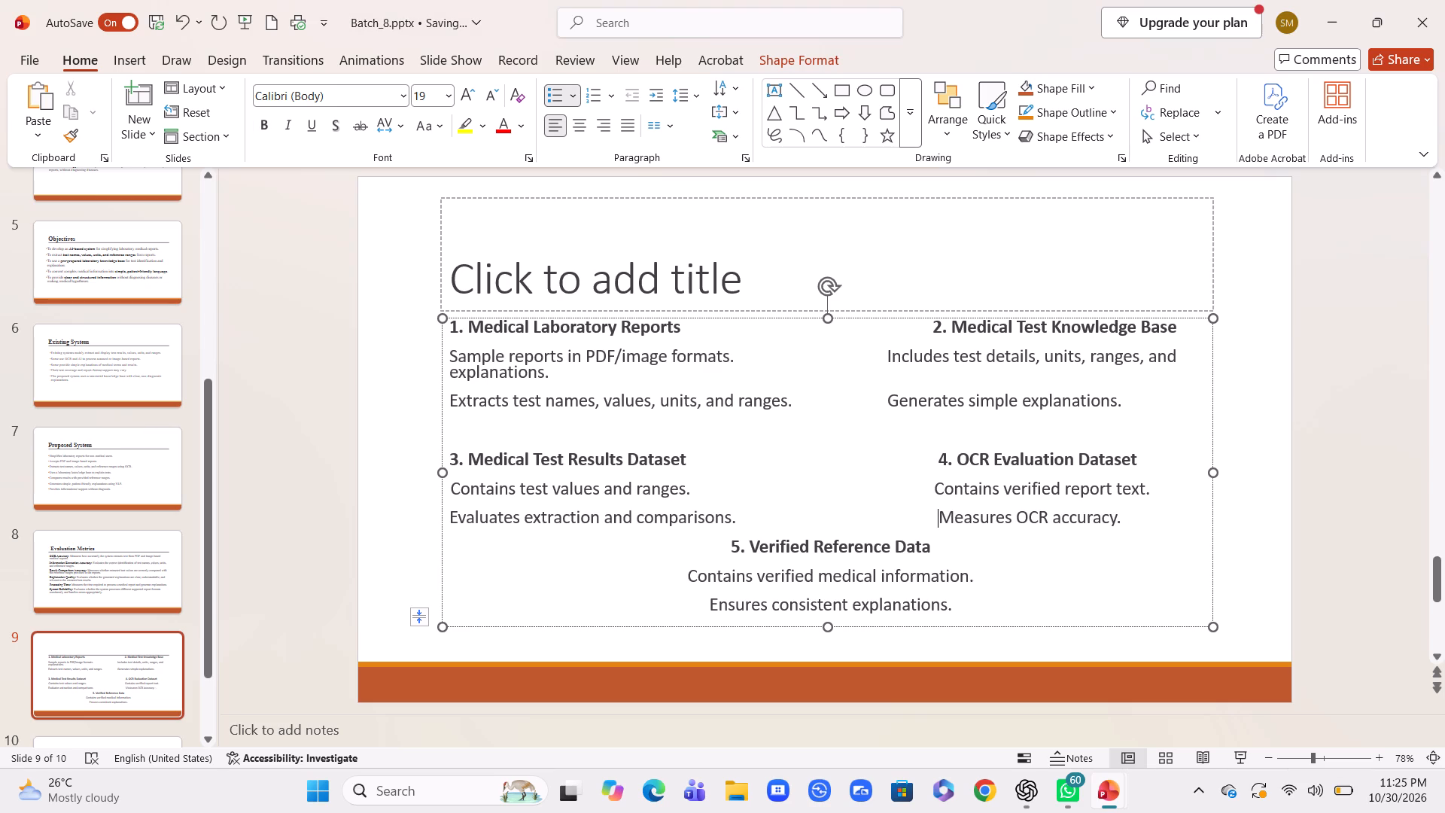
Remove seventeen spaces before "Includes test details, units, ranges, and explanations." to fit it on one line.
left_click(887, 358)
key("BackSpace")
key("BackSpace")
key("BackSpace")
key("BackSpace")
key("BackSpace")
key("BackSpace")
key("BackSpace")
key("BackSpace")
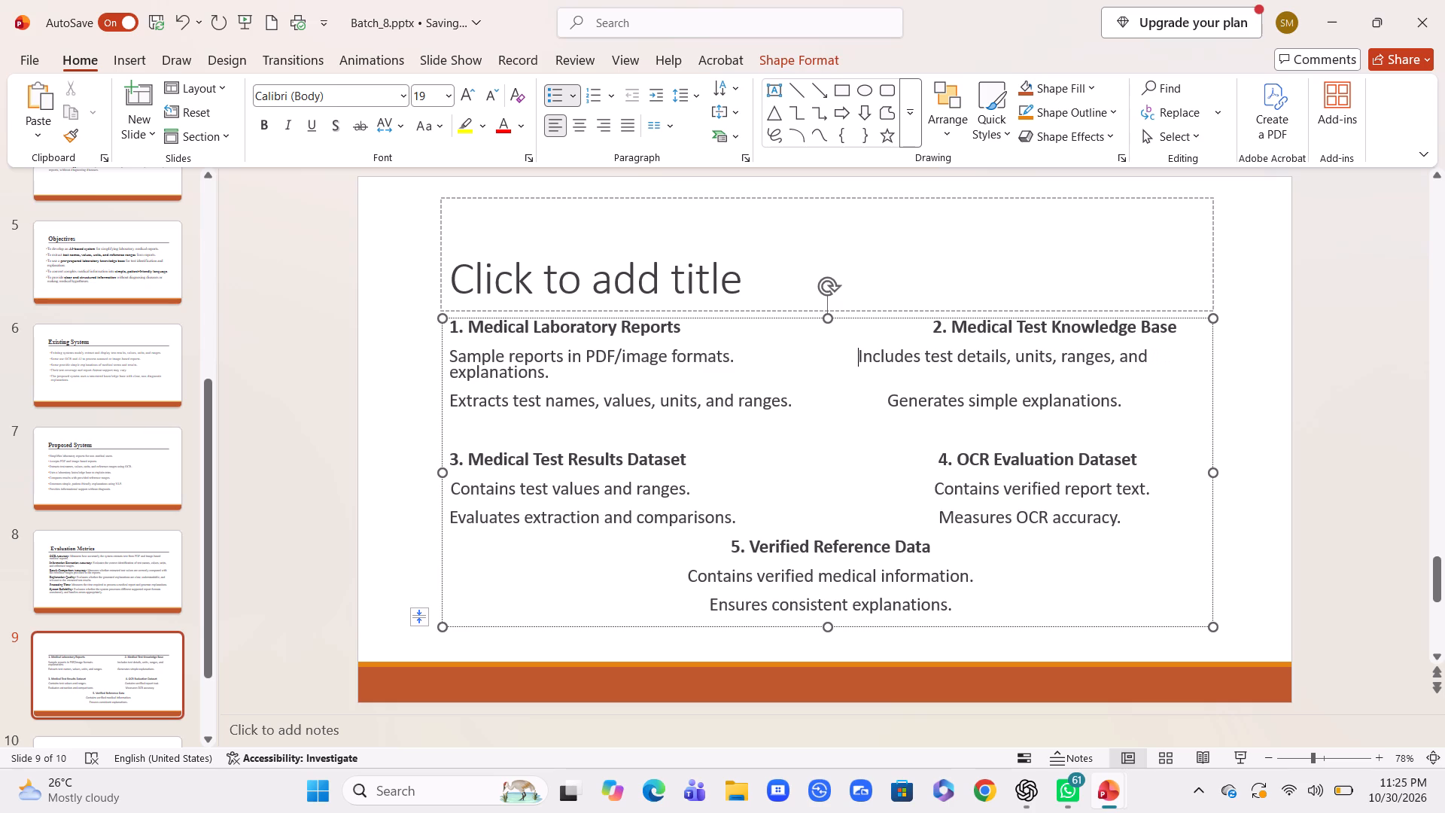
key("BackSpace")
key("BackSpace")
key("BackSpace")
key("BackSpace")
key("BackSpace")
key("BackSpace")
key("BackSpace")
key("BackSpace")
key("BackSpace")
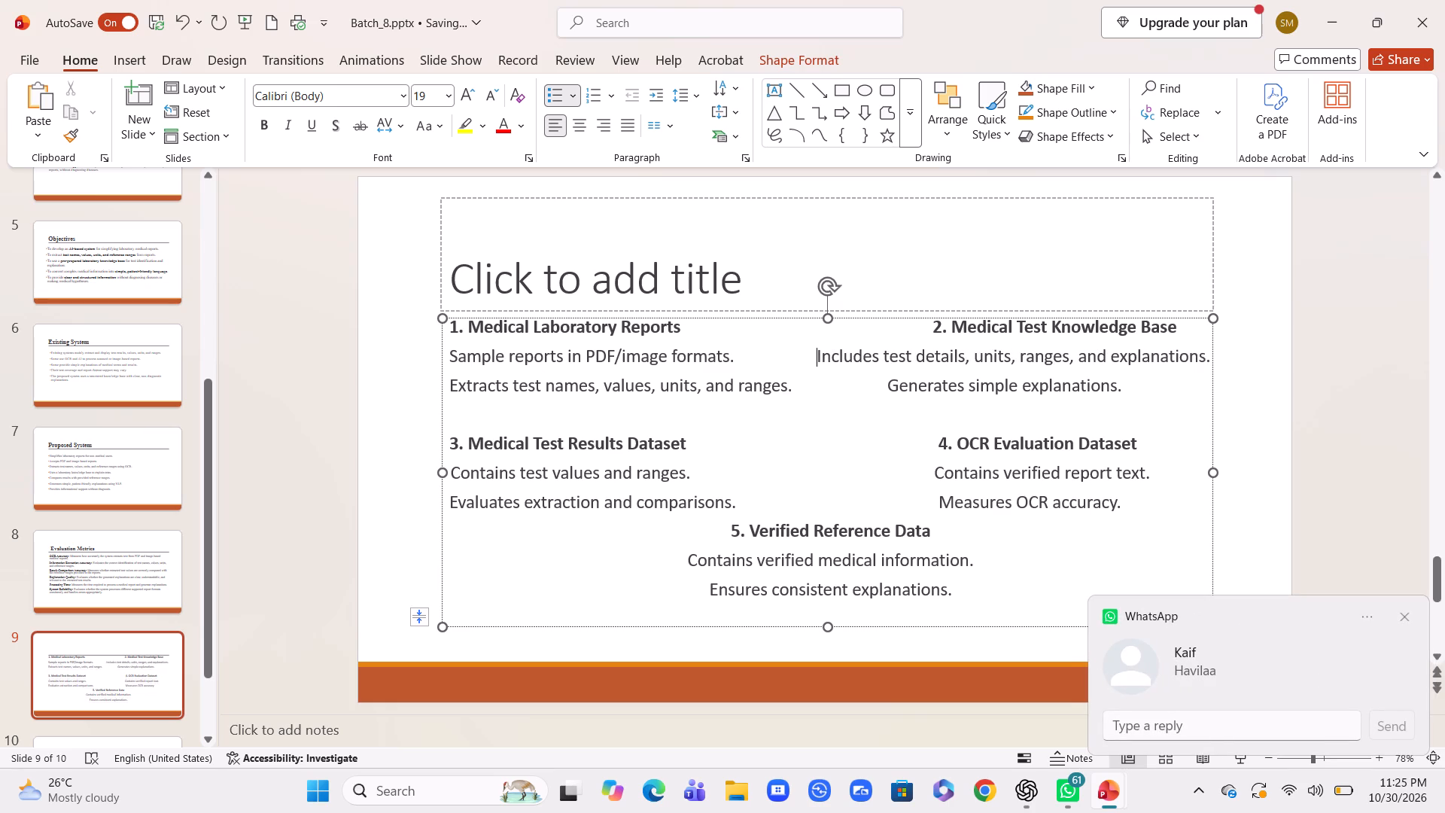
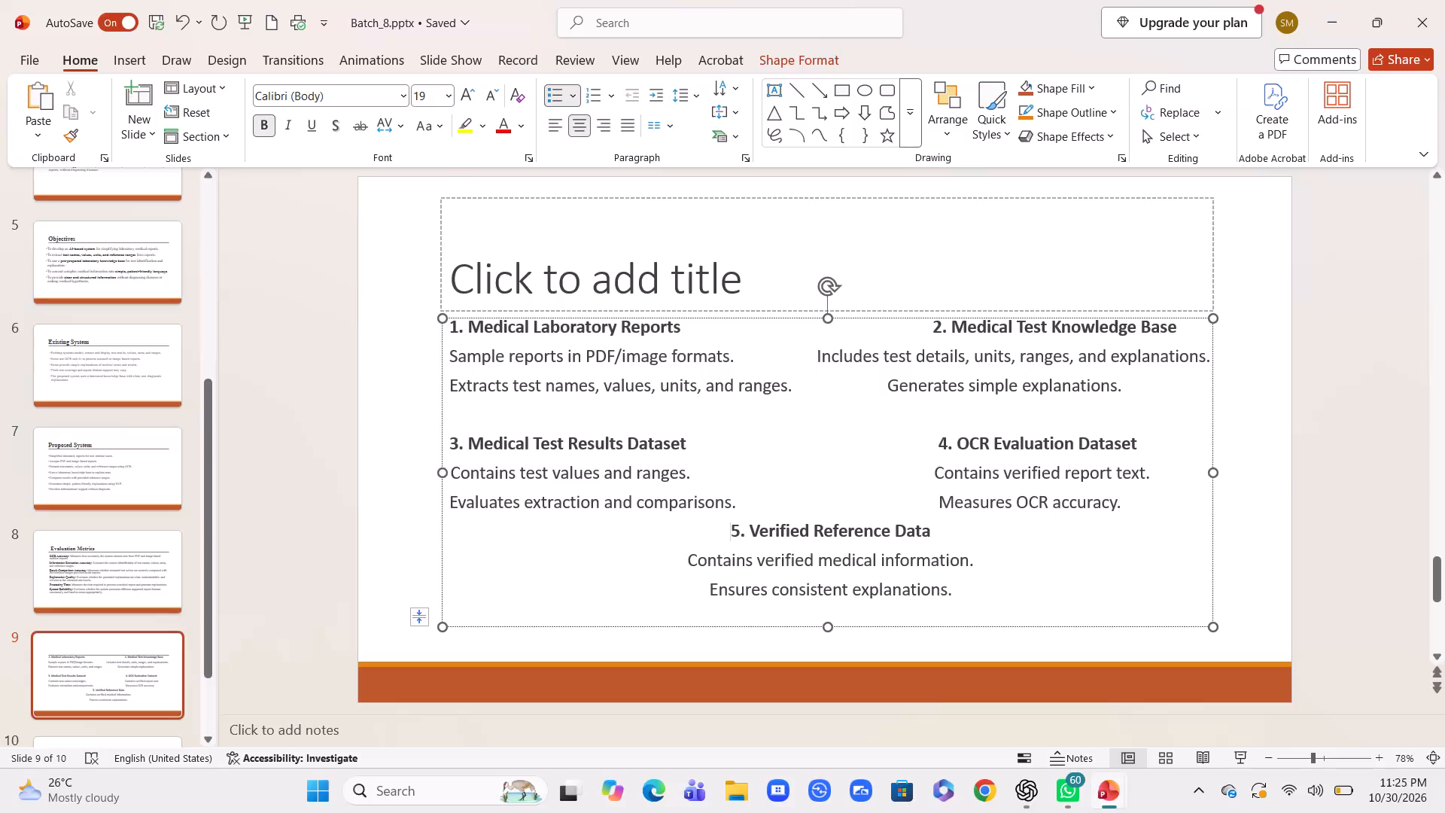
Remove one space before the "5. Verified Reference Data" heading.
key("BackSpace")
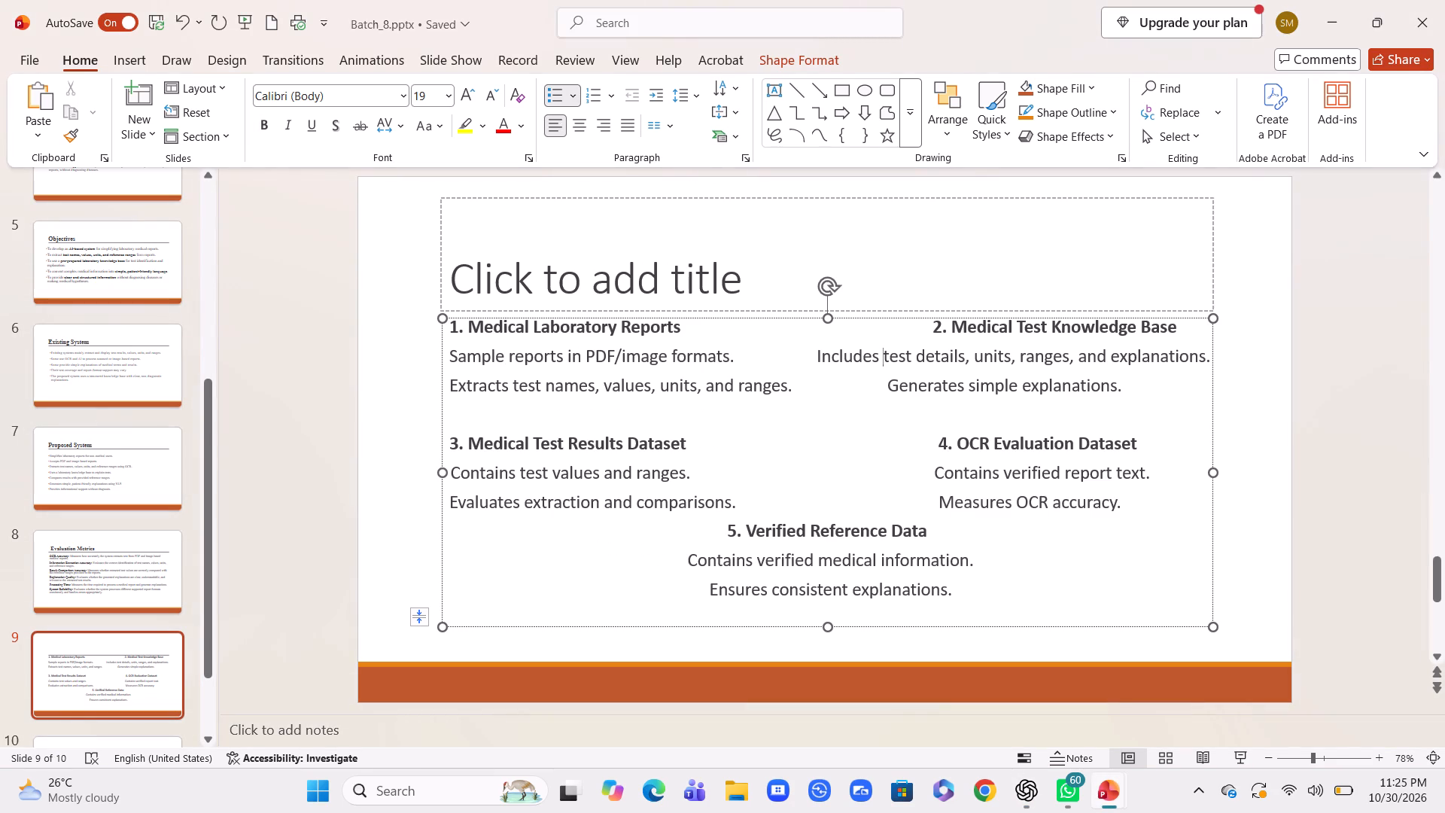
key("BackSpace")
key("BackSpace")
key("BackSpace")
key("BackSpace")
key("BackSpace")
key("BackSpace")
key("BackSpace")
key("BackSpace")
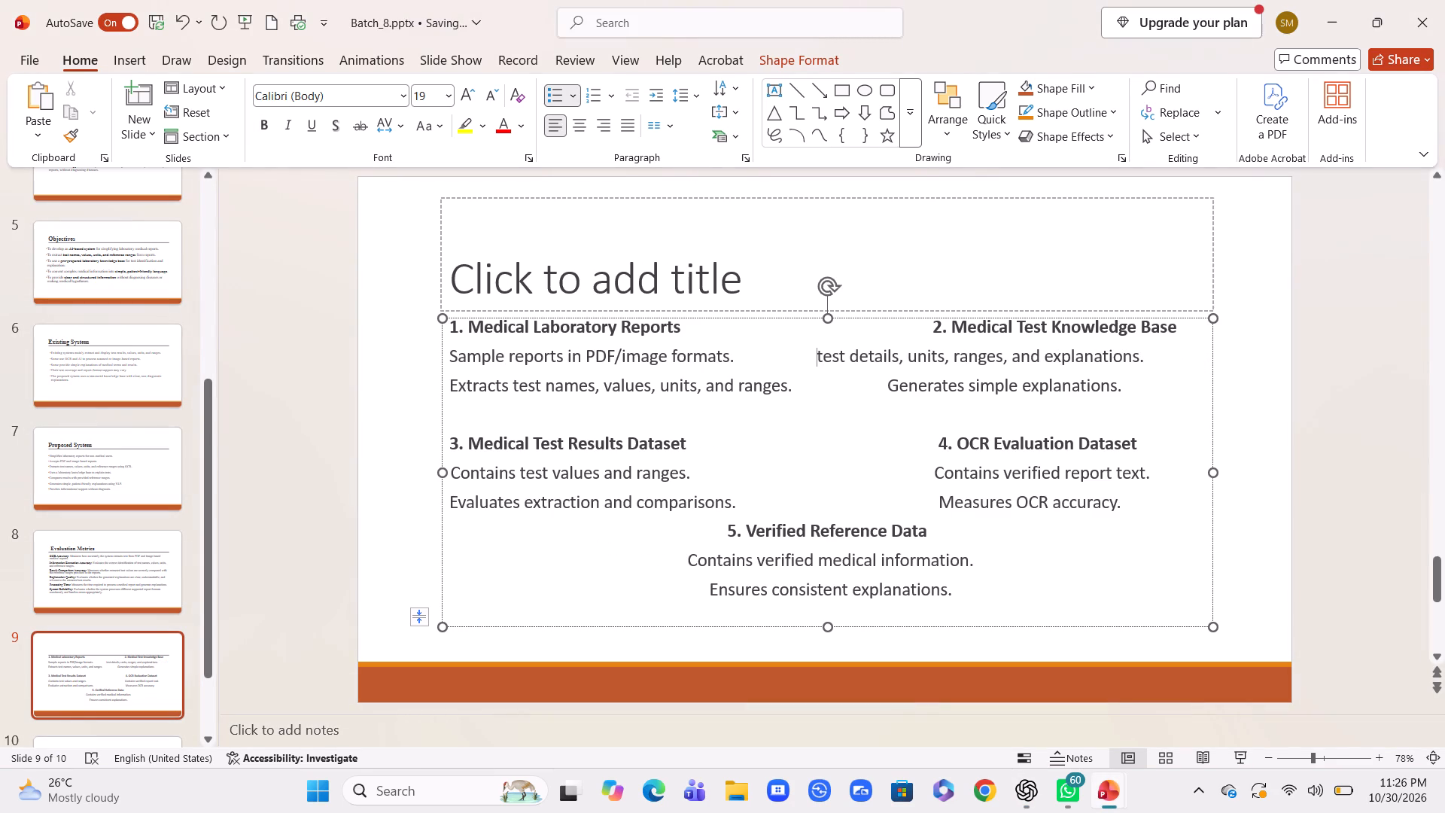
key("shift+f")
type("or")
key("space")
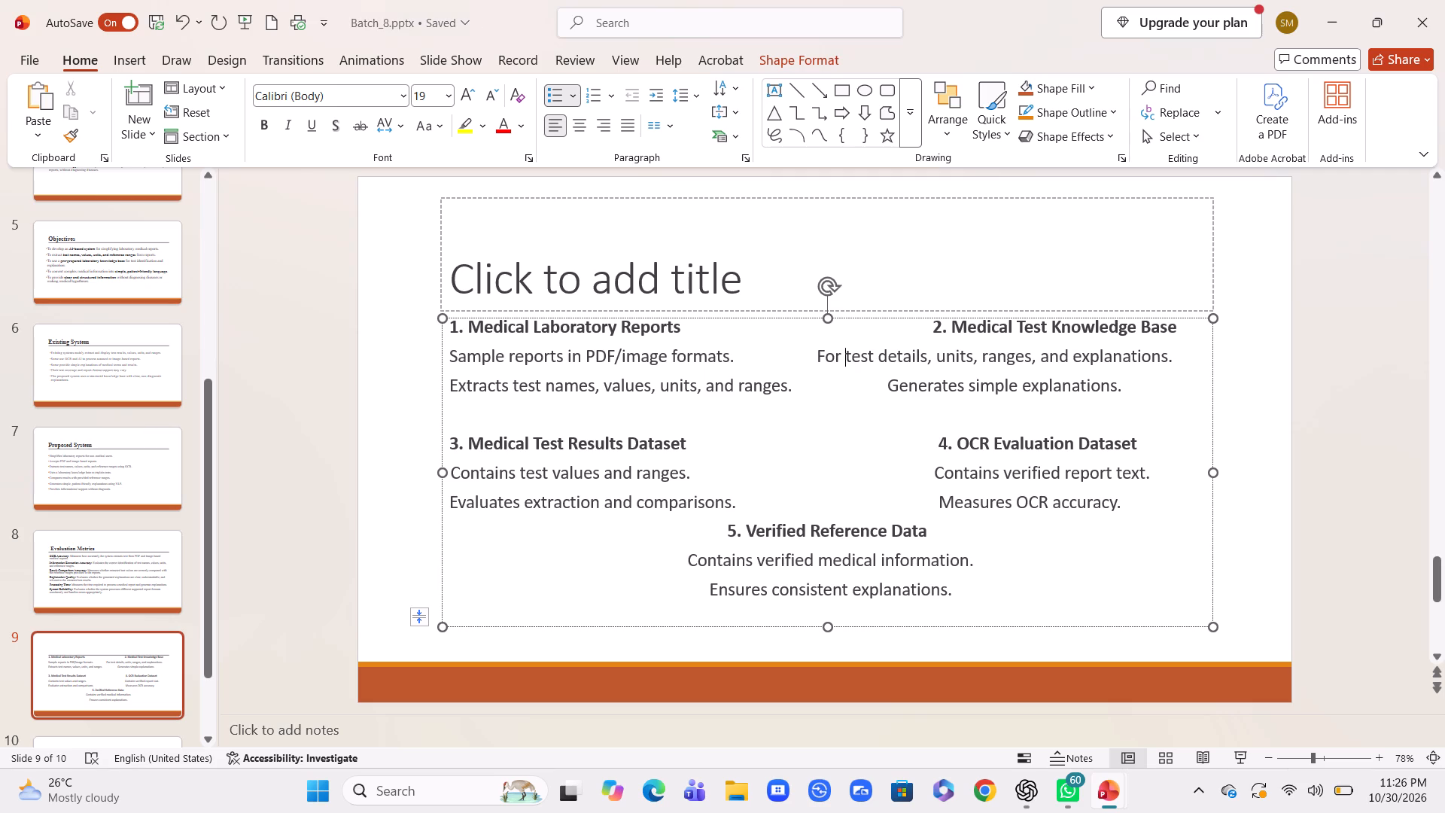
Cut the units and ranges from that line so it reads "For test details and explanations.".
left_click_drag(1040, 358, 928, 362)
key("BackSpace")
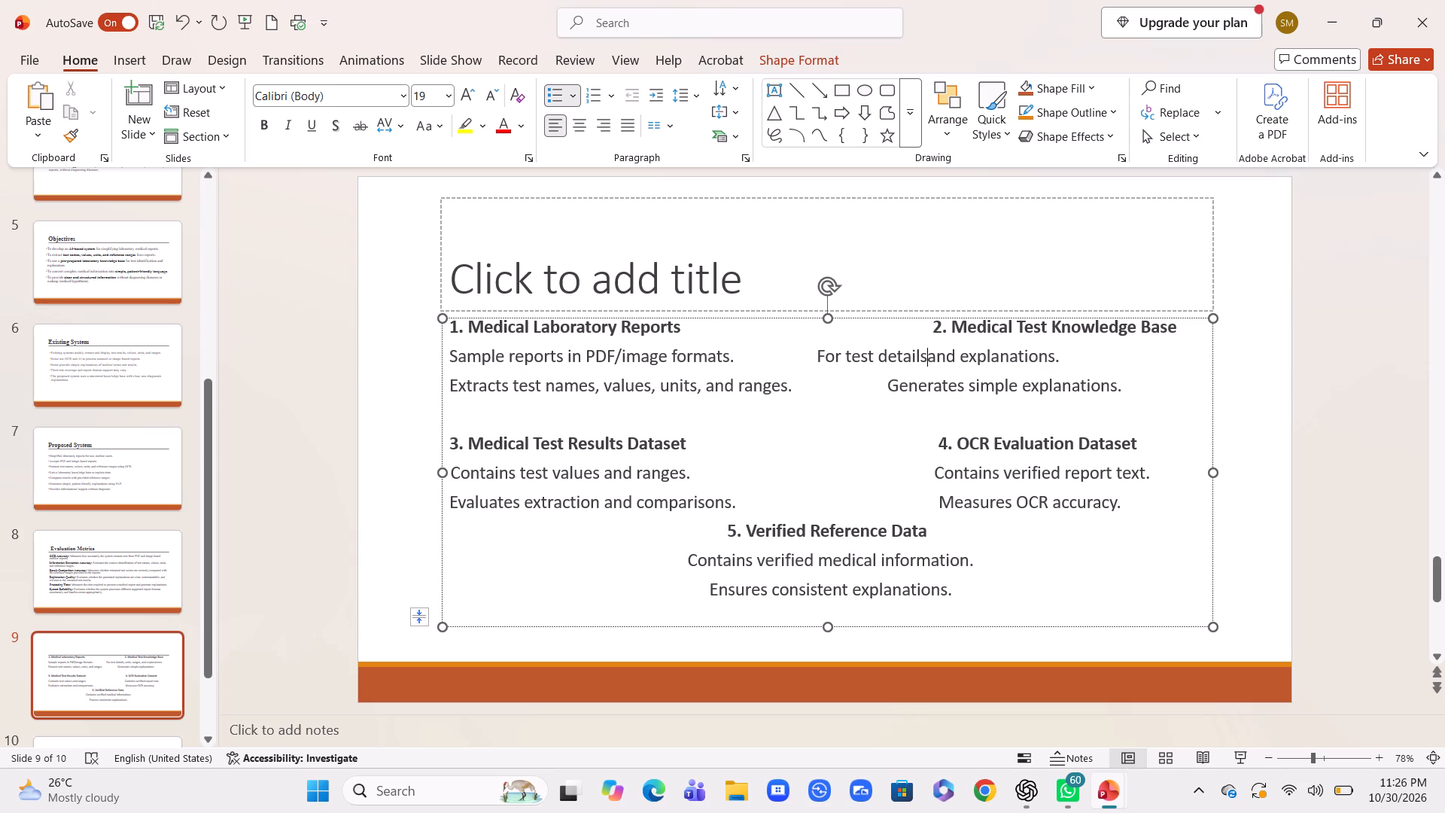
key("space")
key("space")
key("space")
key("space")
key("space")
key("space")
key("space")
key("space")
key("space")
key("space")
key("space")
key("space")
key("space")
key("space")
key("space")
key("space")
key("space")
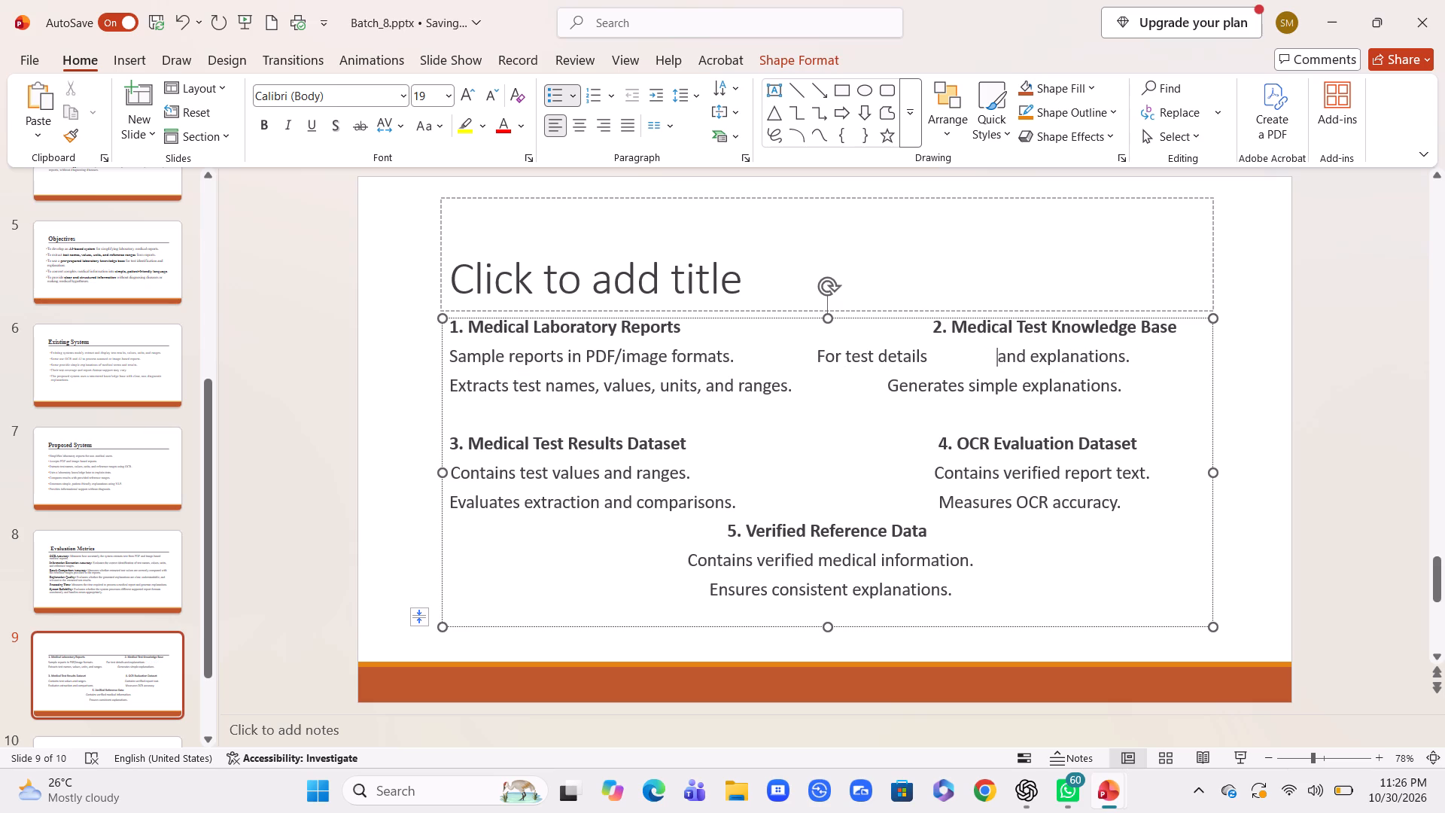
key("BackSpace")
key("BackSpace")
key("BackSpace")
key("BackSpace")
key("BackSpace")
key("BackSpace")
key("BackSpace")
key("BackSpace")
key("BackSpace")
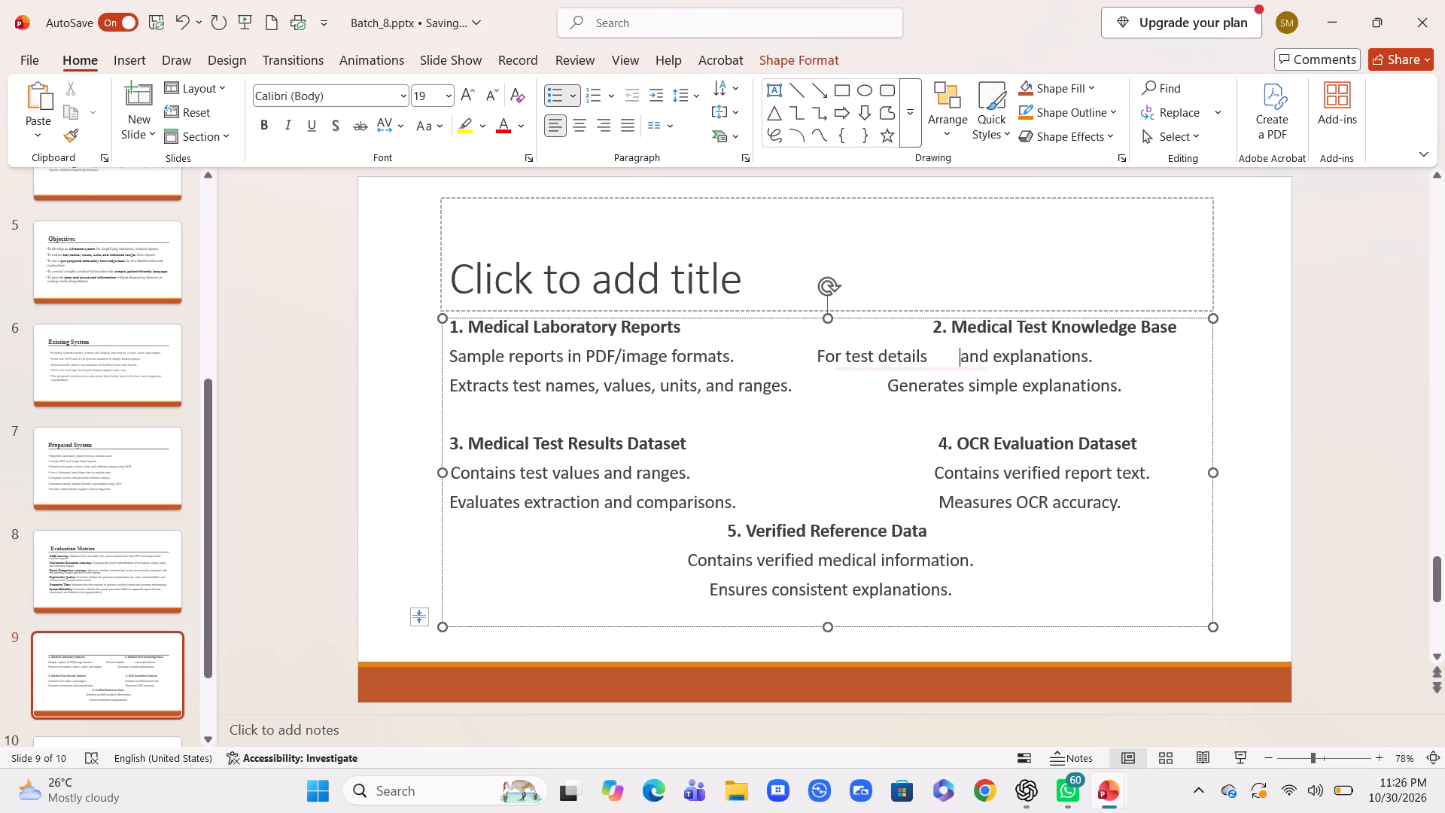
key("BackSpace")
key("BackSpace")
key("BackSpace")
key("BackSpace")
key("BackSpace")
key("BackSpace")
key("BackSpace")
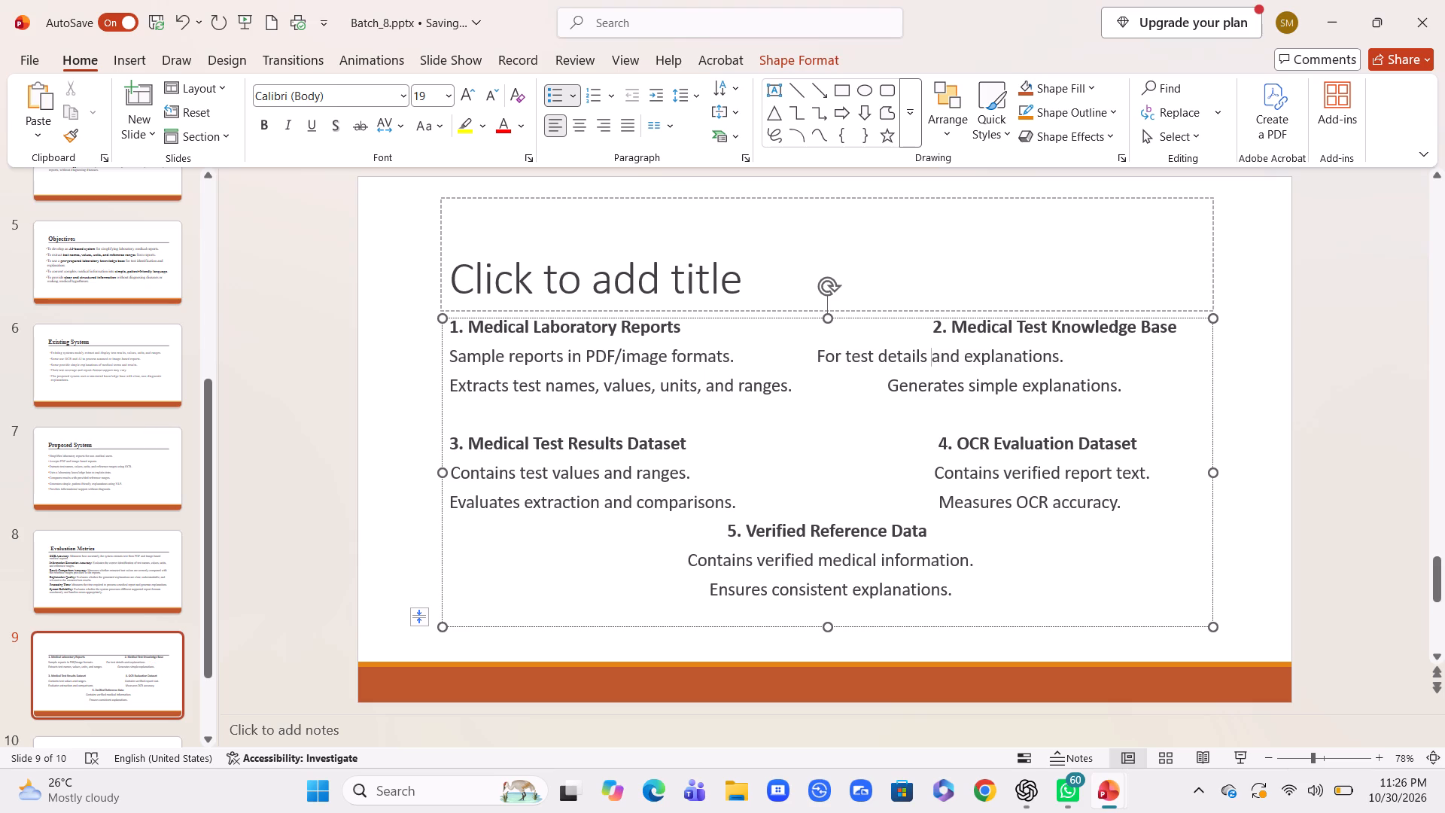
Insert twenty spaces before "For test details and explanations." to line it up under the "2. Medical Test Knowledge Base" heading.
left_click(814, 352)
key("Right")
key("space")
key("space")
key("space")
key("space")
key("space")
key("space")
key("space")
key("space")
key("space")
key("space")
key("space")
key("space")
key("space")
key("space")
key("space")
key("space")
key("space")
key("space")
key("space")
key("space")
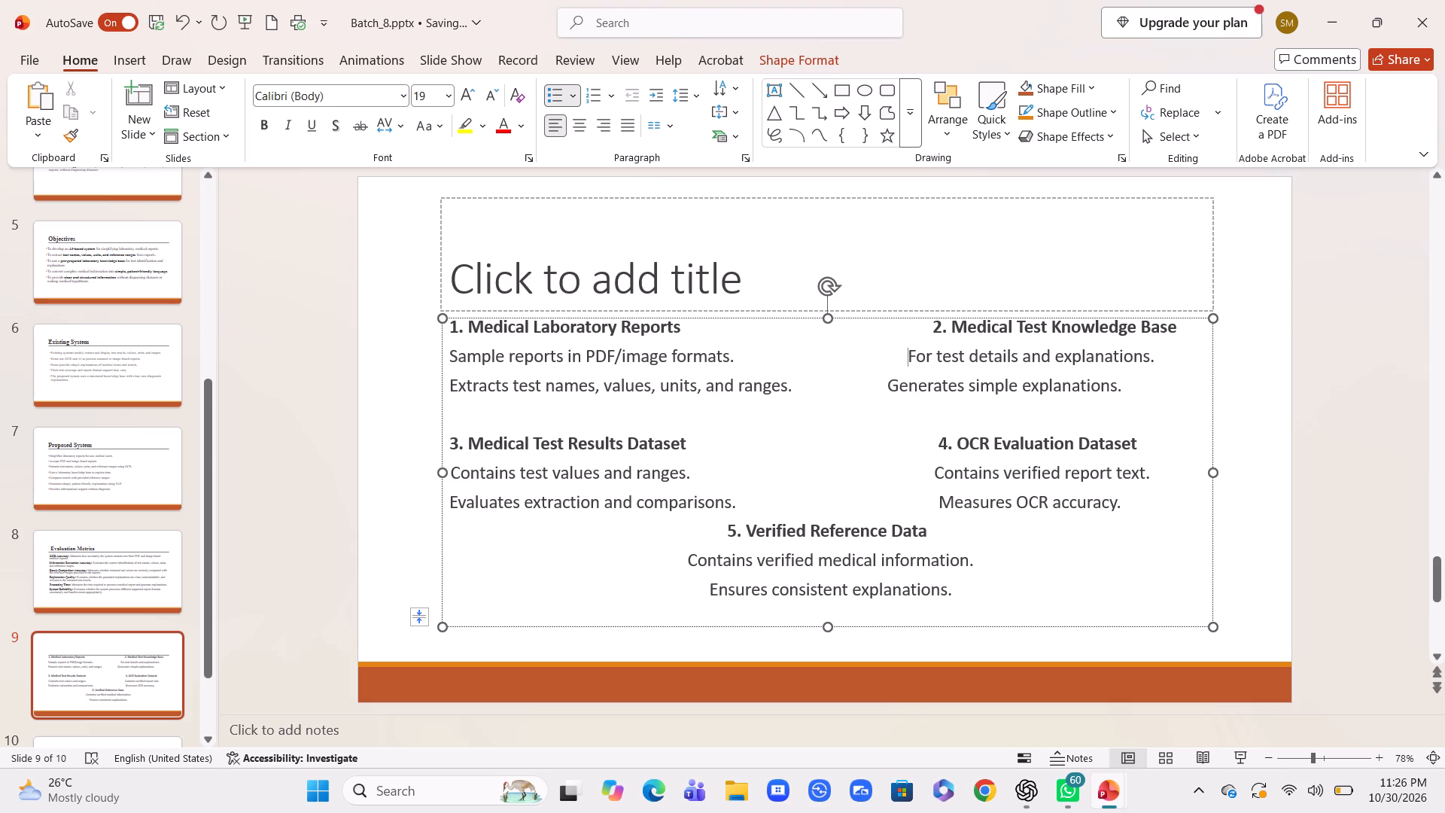
Remove nine spaces before the "2. Medical Test Knowledge Base" heading to center it over its description lines.
key("Up")
key("BackSpace")
key("BackSpace")
key("BackSpace")
key("BackSpace")
key("BackSpace")
key("BackSpace")
key("BackSpace")
key("BackSpace")
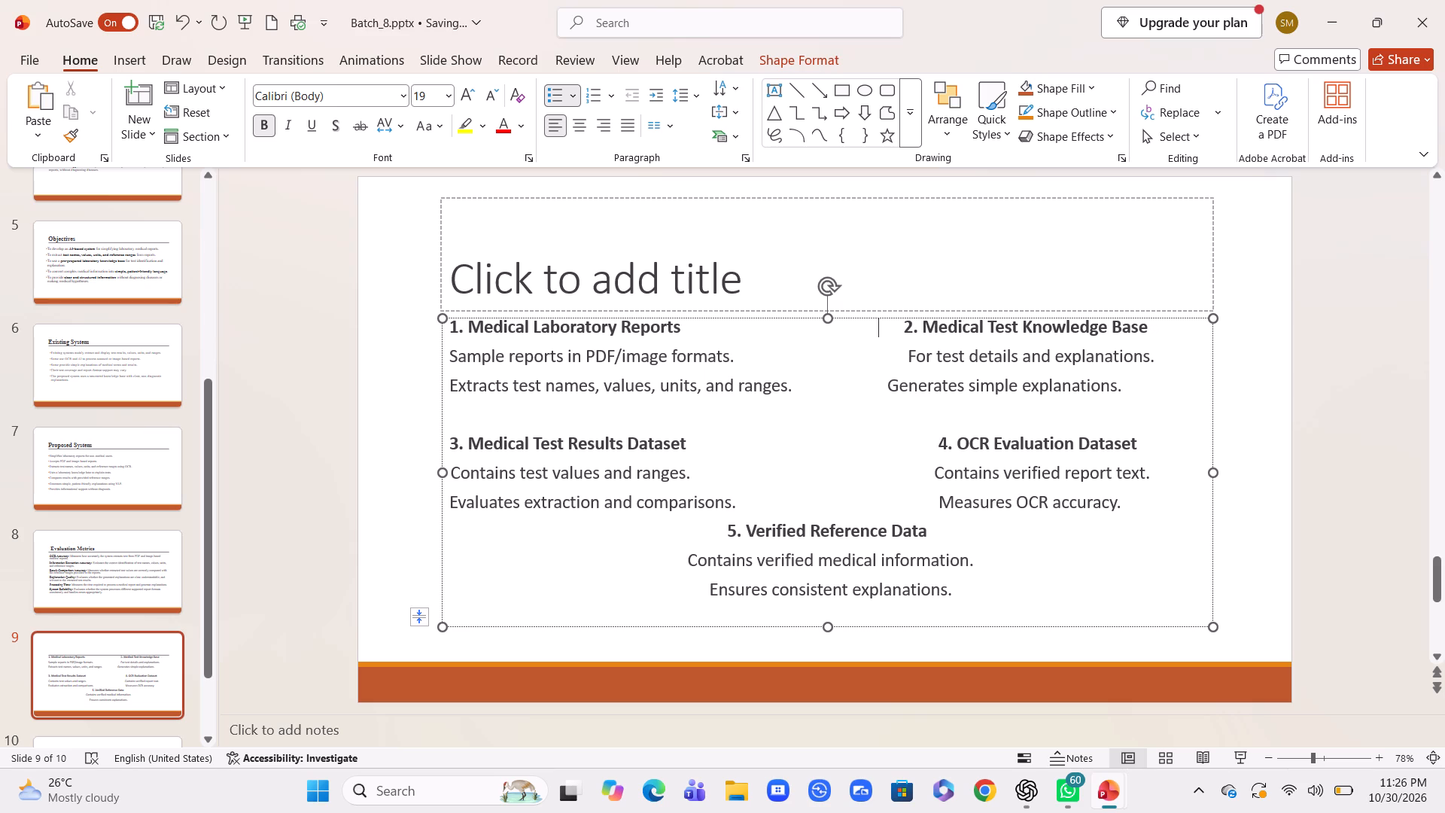
key("BackSpace")
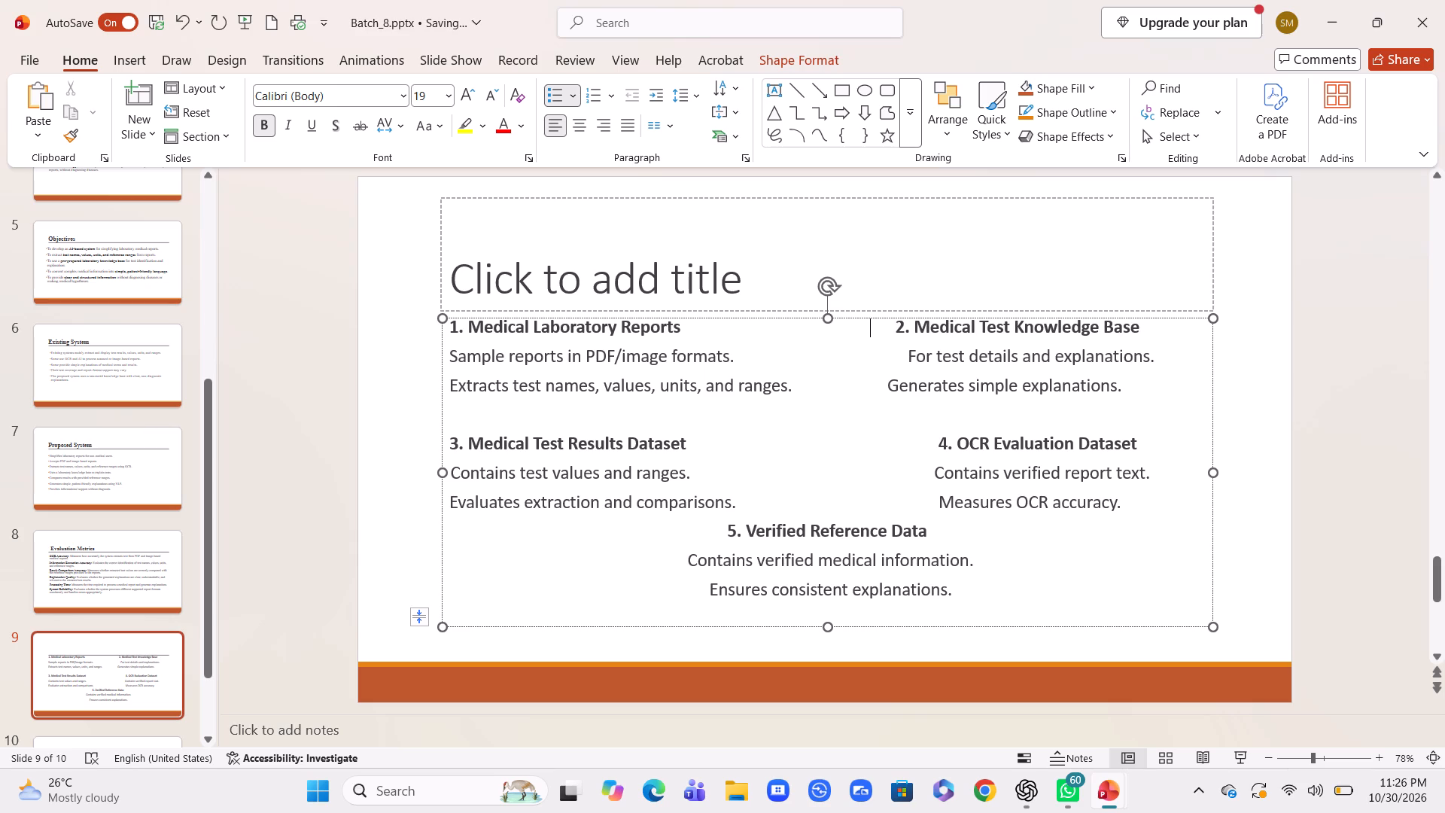
Insert six spaces before "Generates simple explanations." to align it with the line "For test details and explanations.".
left_click(891, 384)
key("space")
key("space")
key("space")
key("space")
key("space")
key("space")
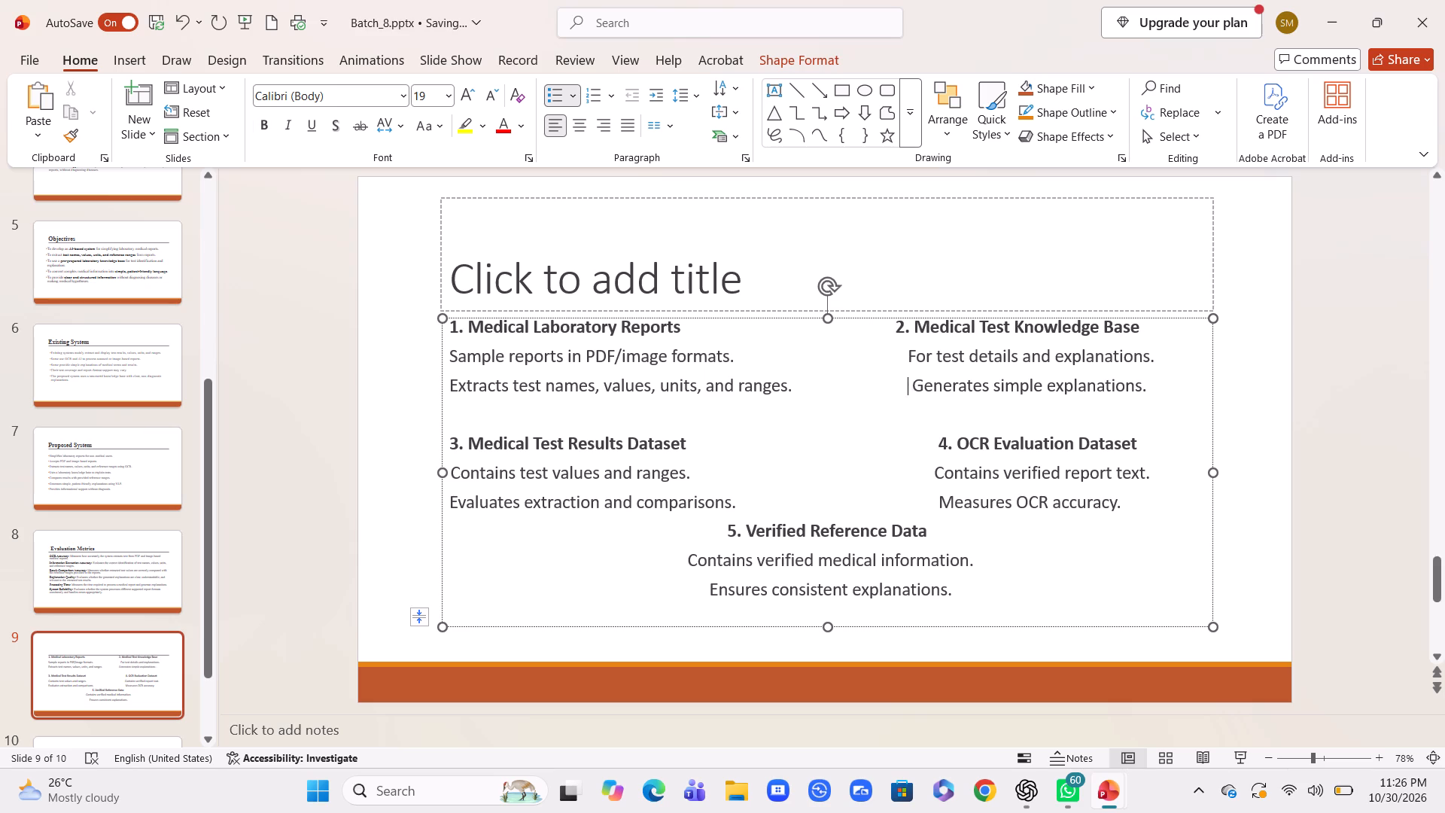
Remove seven spaces before the "4. OCR Evaluation Dataset" heading to align it with the second column above.
left_click(936, 447)
key("BackSpace")
key("BackSpace")
key("BackSpace")
key("BackSpace")
key("BackSpace")
key("BackSpace")
key("BackSpace")
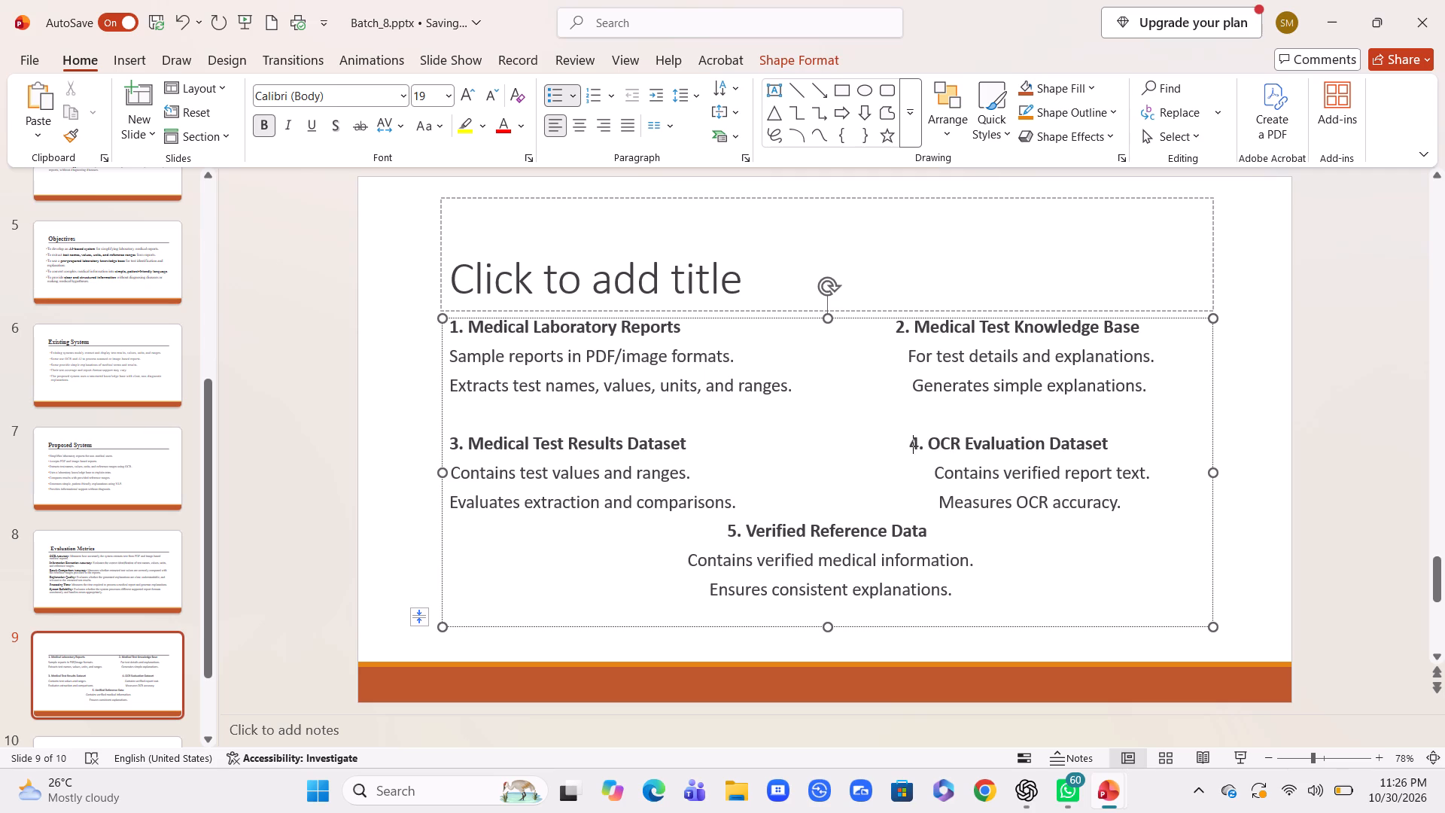
Remove five spaces before "Contains verified report text." to bring it under the "4. OCR Evaluation Dataset" heading.
left_click(933, 473)
key("BackSpace")
key("BackSpace")
key("BackSpace")
key("BackSpace")
key("BackSpace")
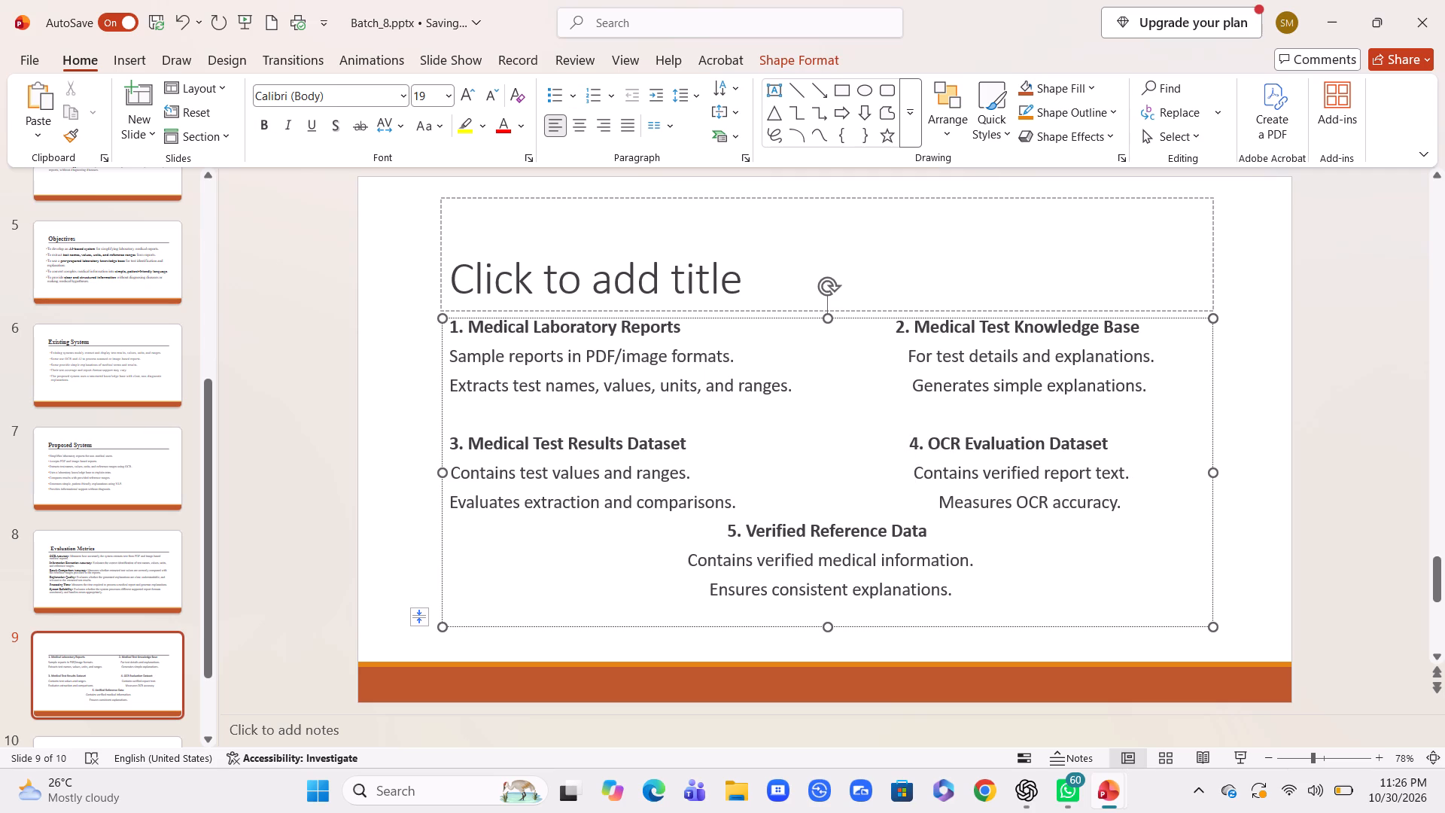
Remove one more space before the "4. OCR Evaluation Dataset" heading.
left_click(910, 449)
key("BackSpace")
Remove five spaces before "Measures OCR accuracy." to align it with the line "Contains verified report text.".
left_click(938, 500)
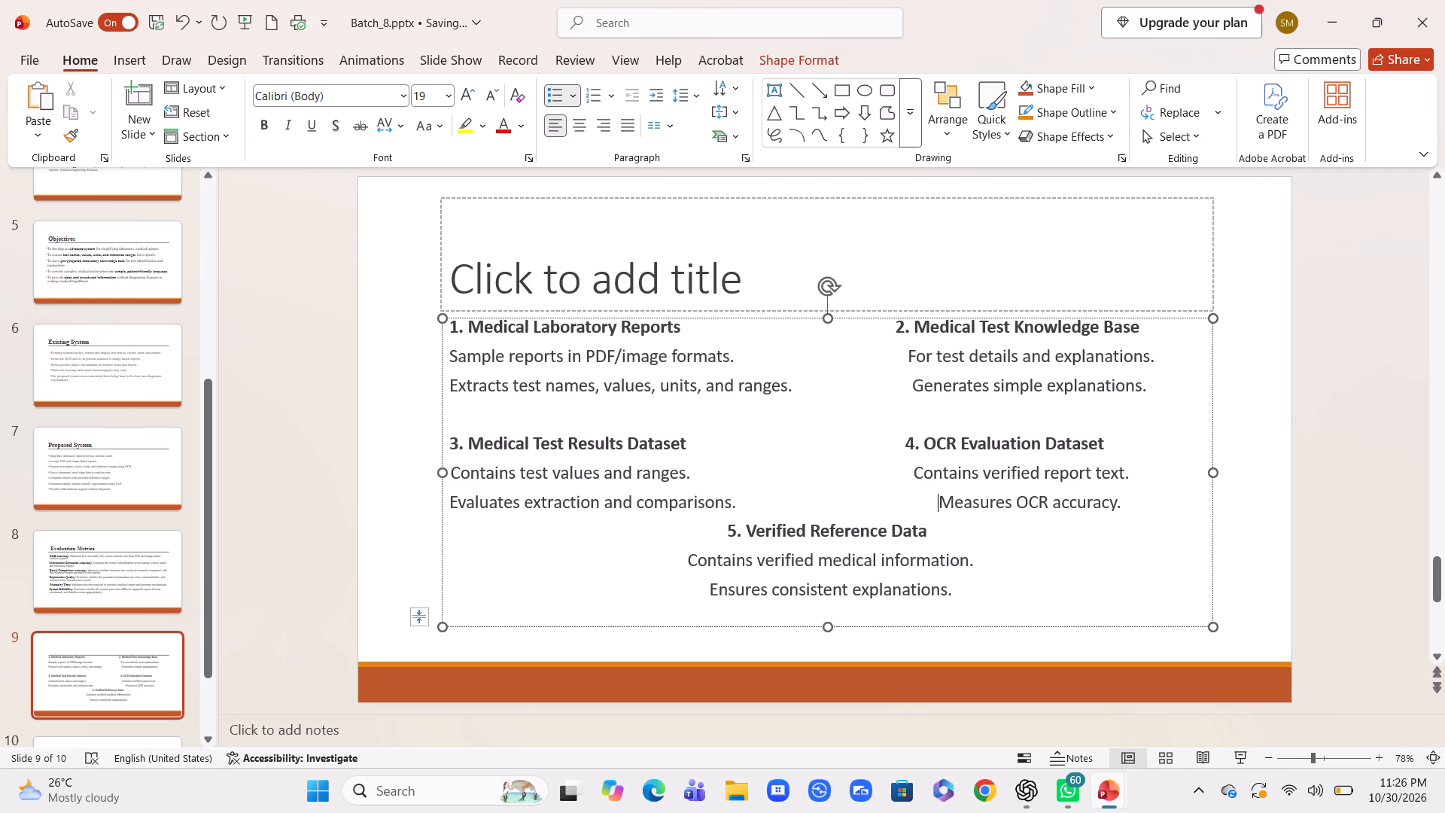
key("BackSpace")
key("BackSpace")
key("BackSpace")
key("BackSpace")
key("BackSpace")
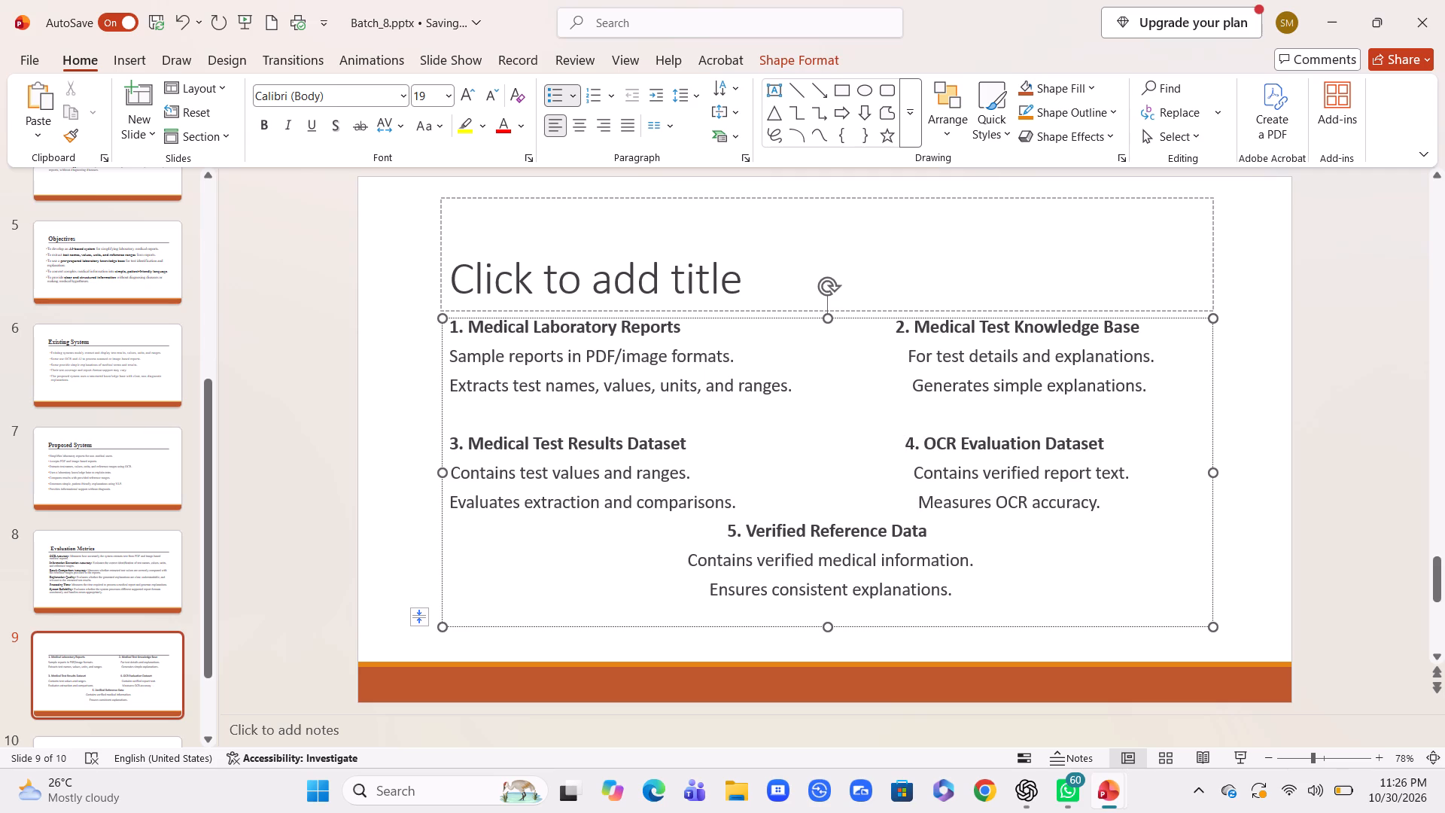
left_click(998, 541)
left_click(1240, 456)
Narrow the datasets text box slightly by bringing in both its left and right edges.
left_click(1008, 437)
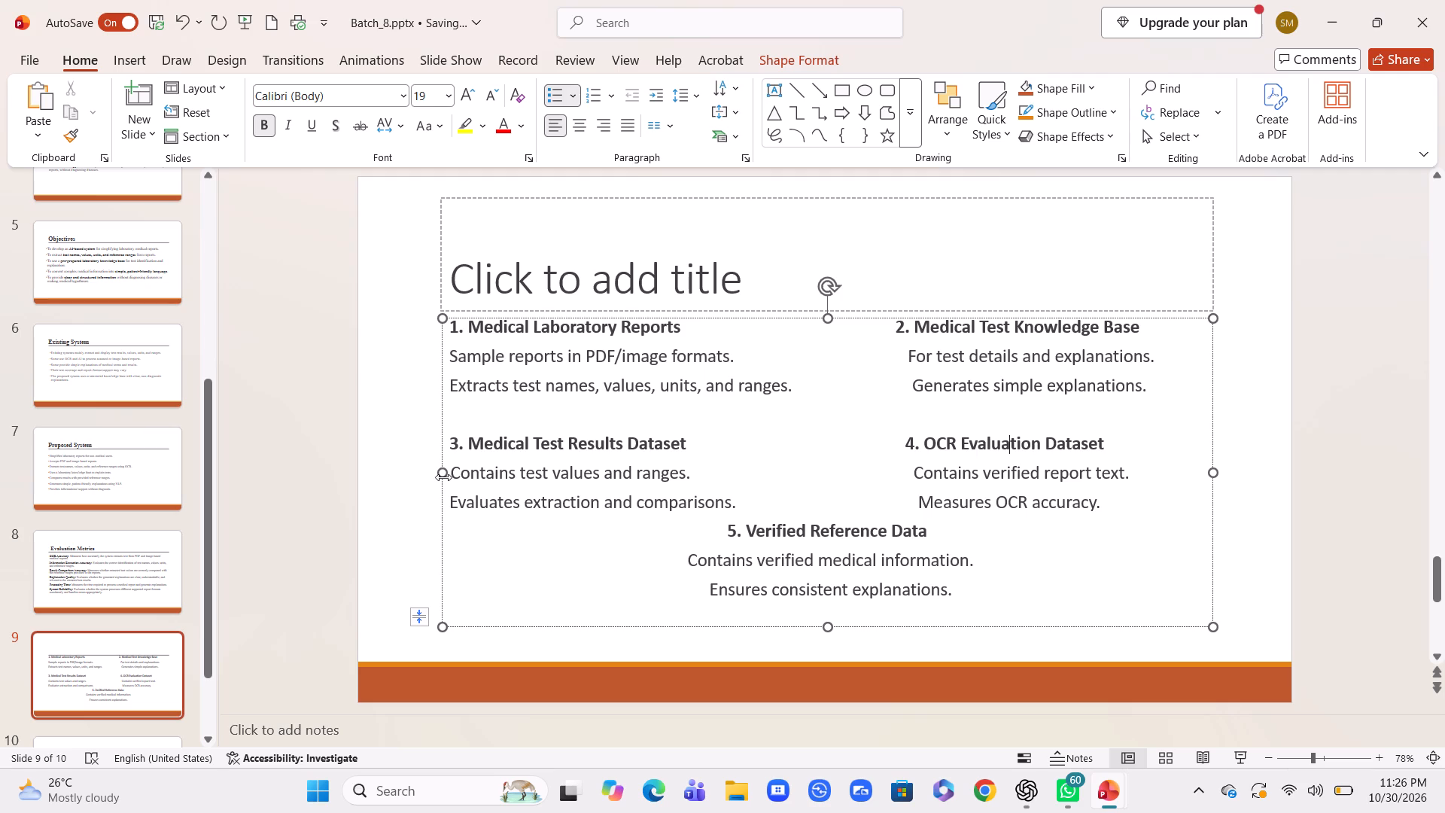
left_click(443, 477)
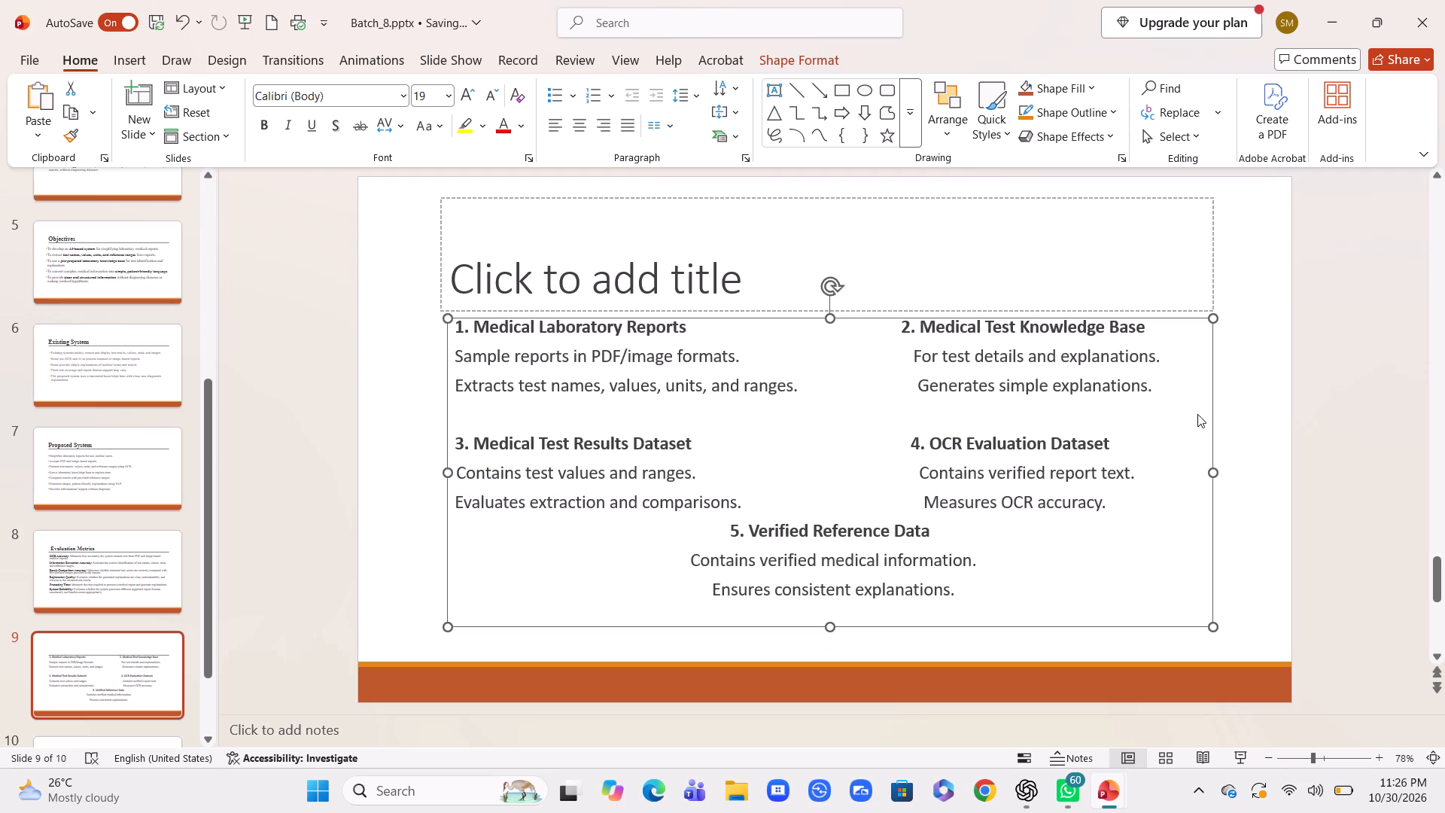
left_click(1212, 471)
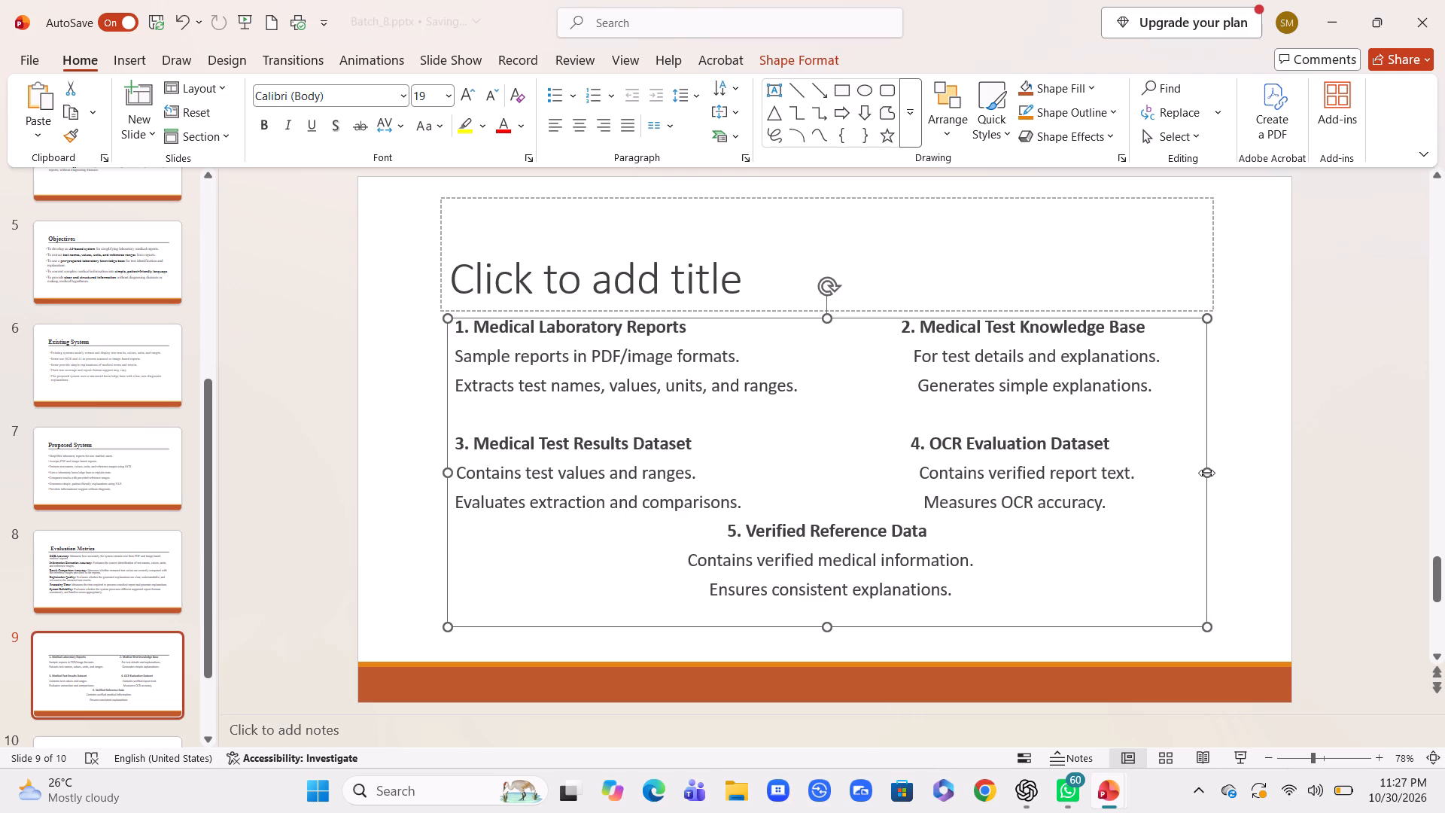
left_click(1240, 434)
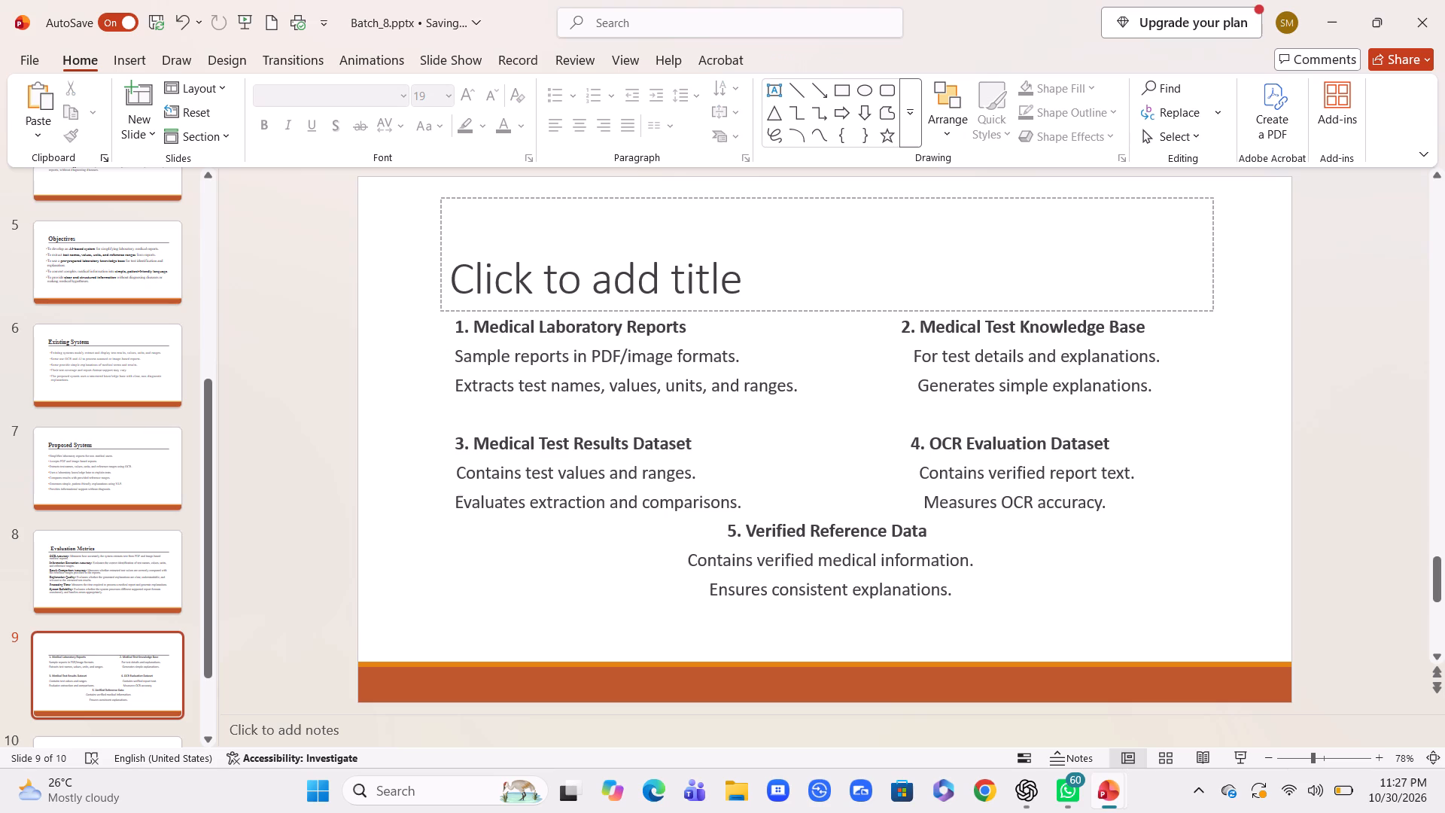
Enter "Datasets" as the title of slide 9.
left_click(737, 270)
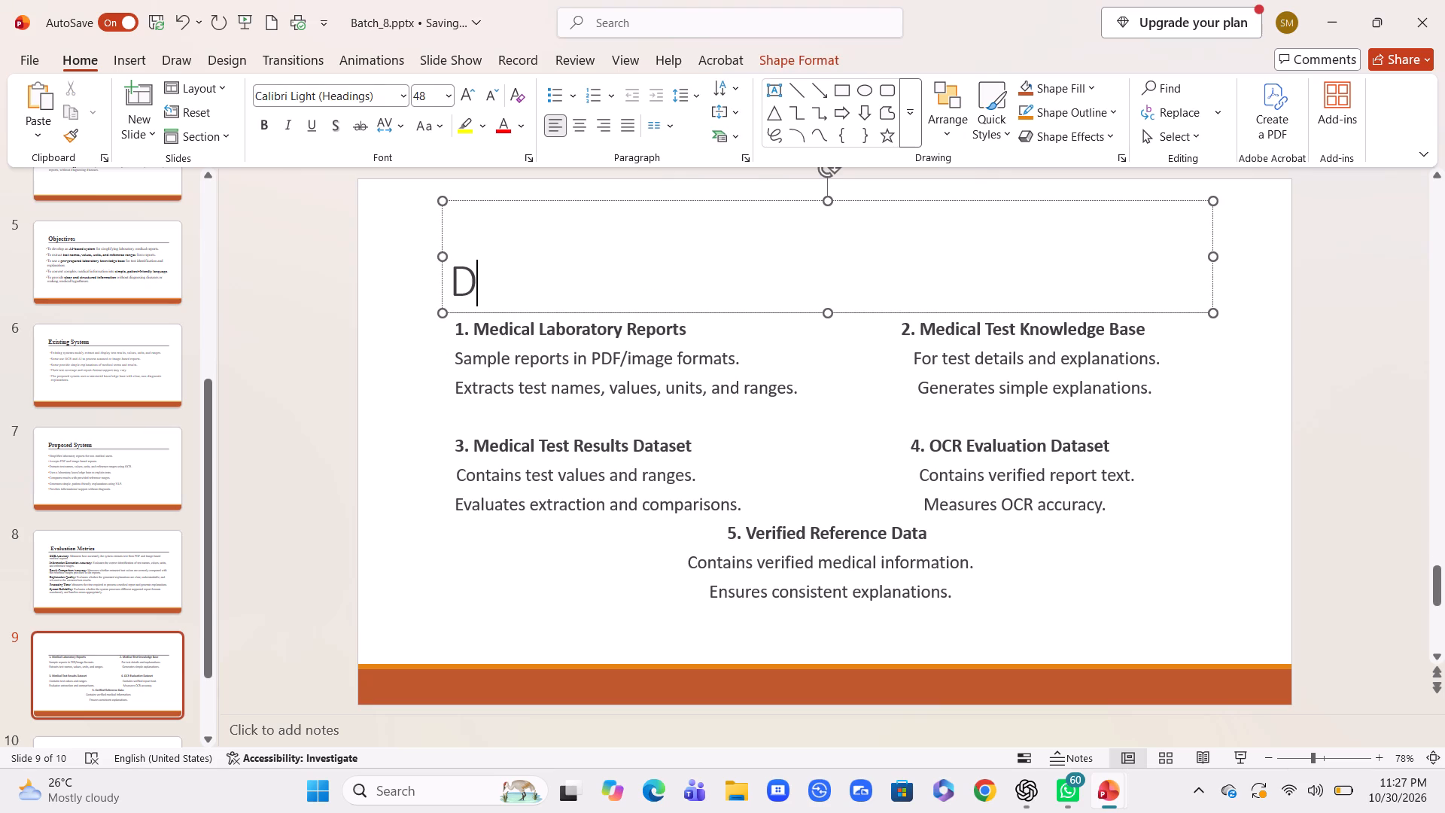
type("ata")
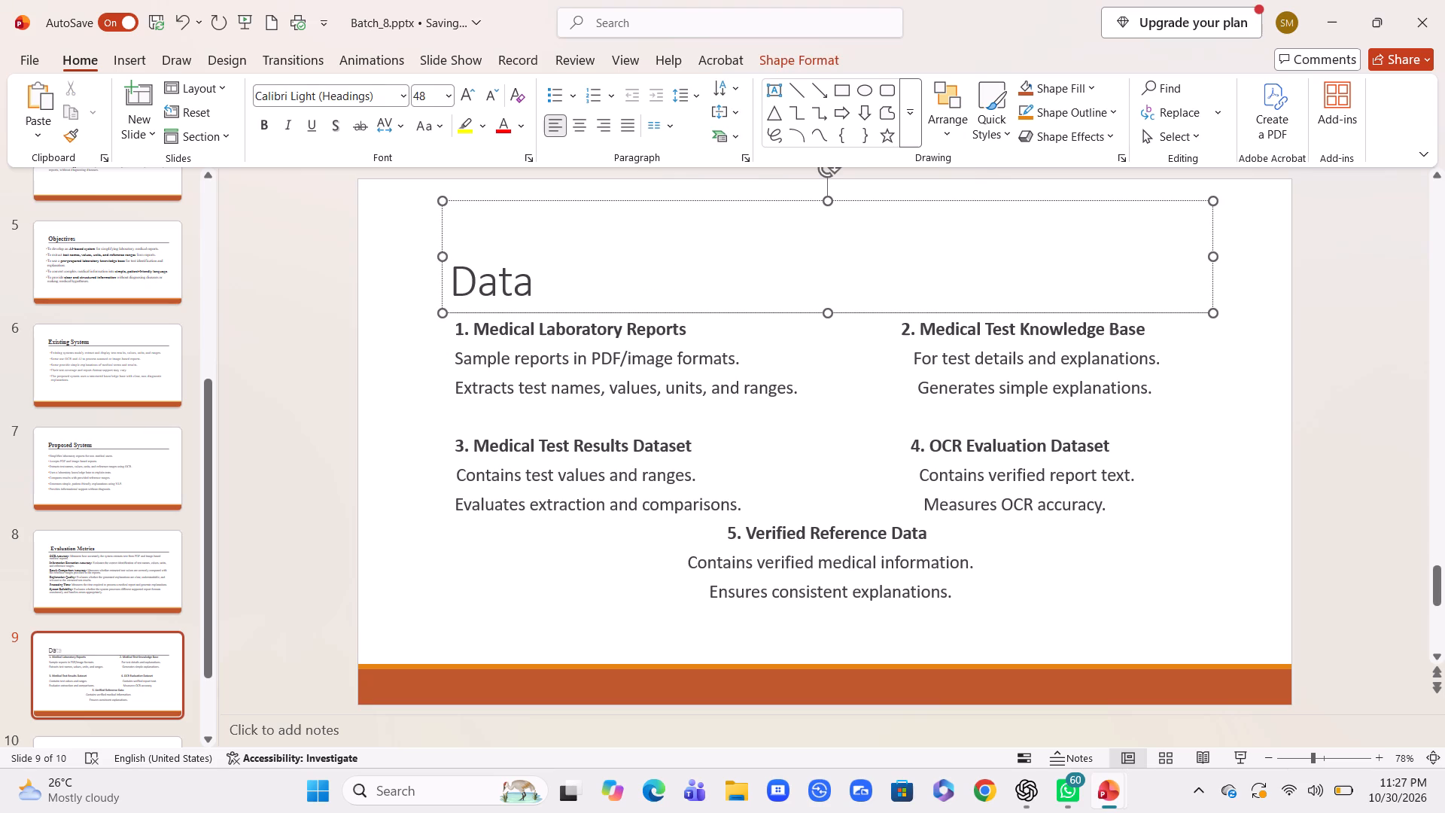
key("space")
key("s")
key("BackSpace")
key("BackSpace")
type("sets")
Set the font of the "Datasets" title to Times New Roman.
left_click_drag(625, 277, 512, 280)
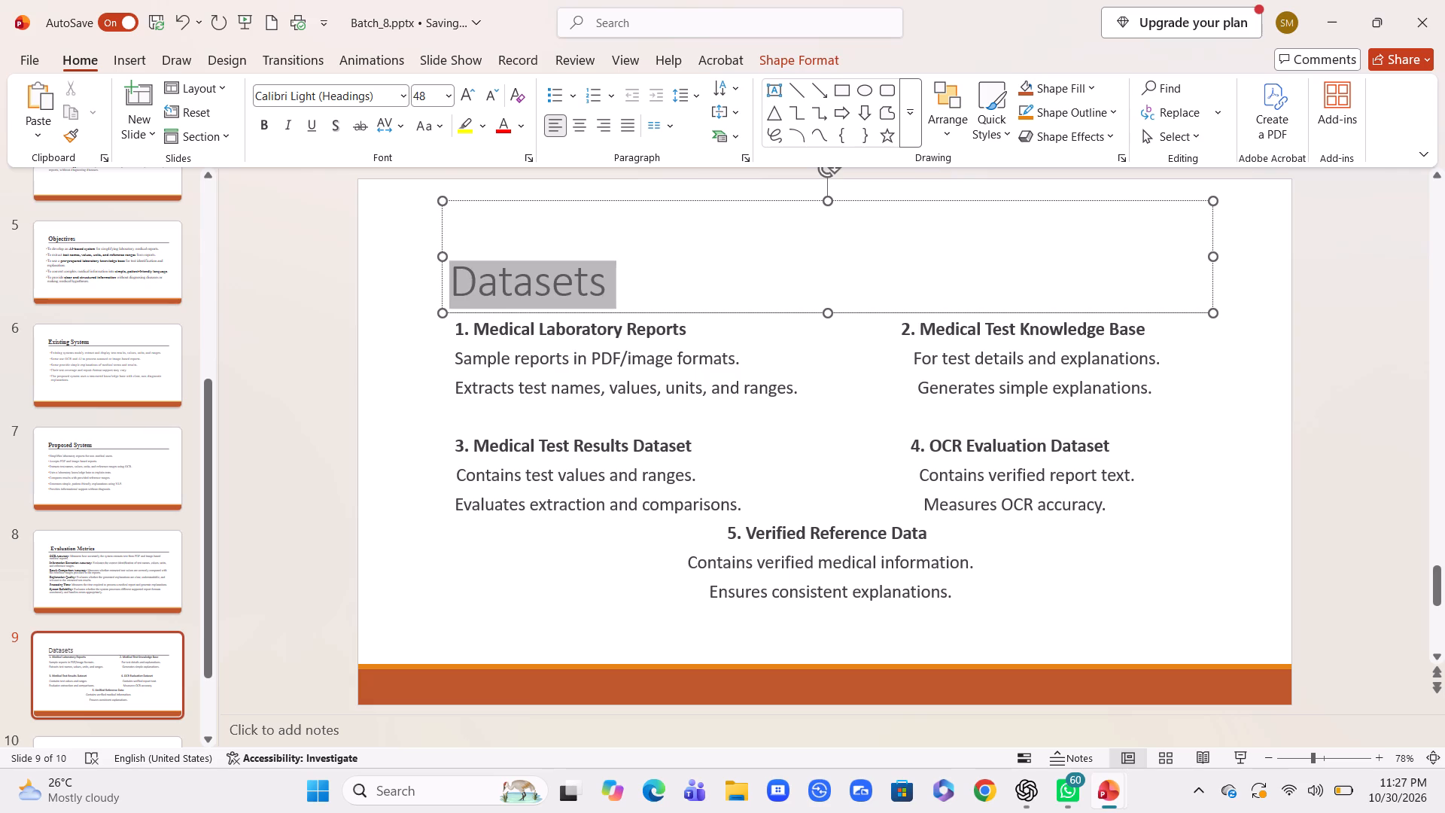
left_click_drag(512, 280, 475, 282)
left_click(403, 91)
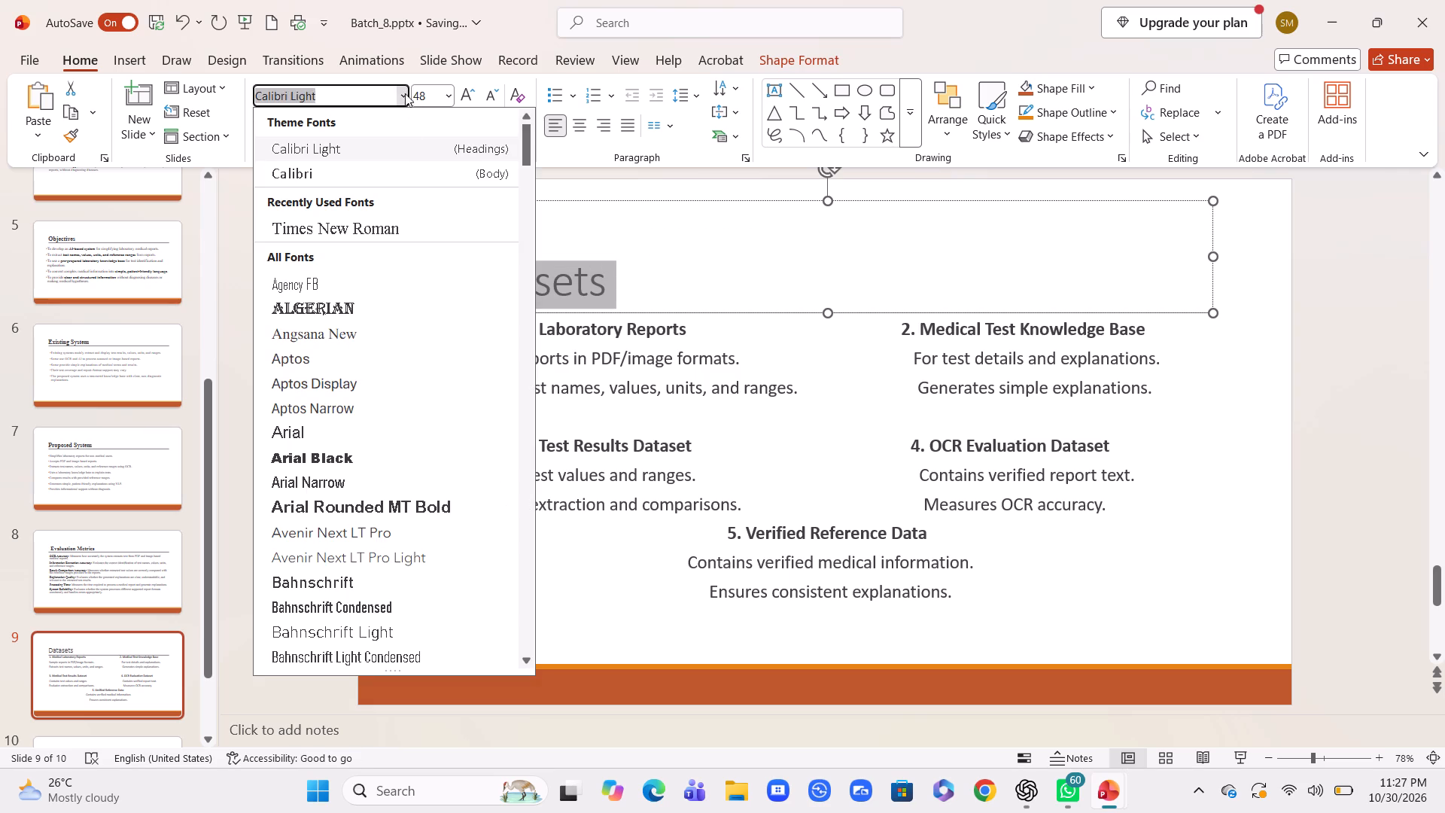
left_click(380, 233)
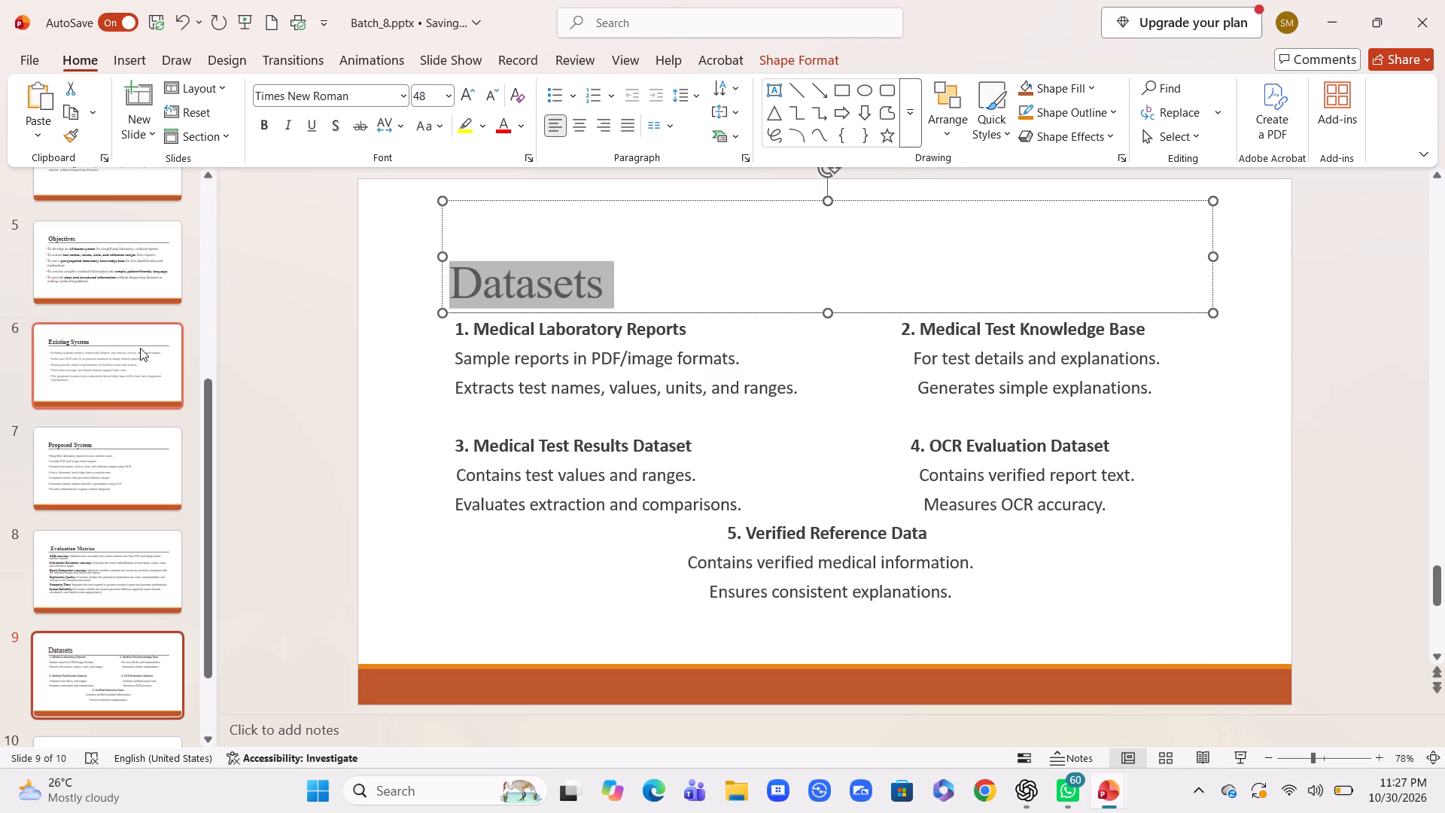
Check the "Existing System" title formatting on slide 6 and set the "Datasets" title on slide 9 to the same size, 40.
left_click(140, 348)
left_click_drag(616, 297, 494, 295)
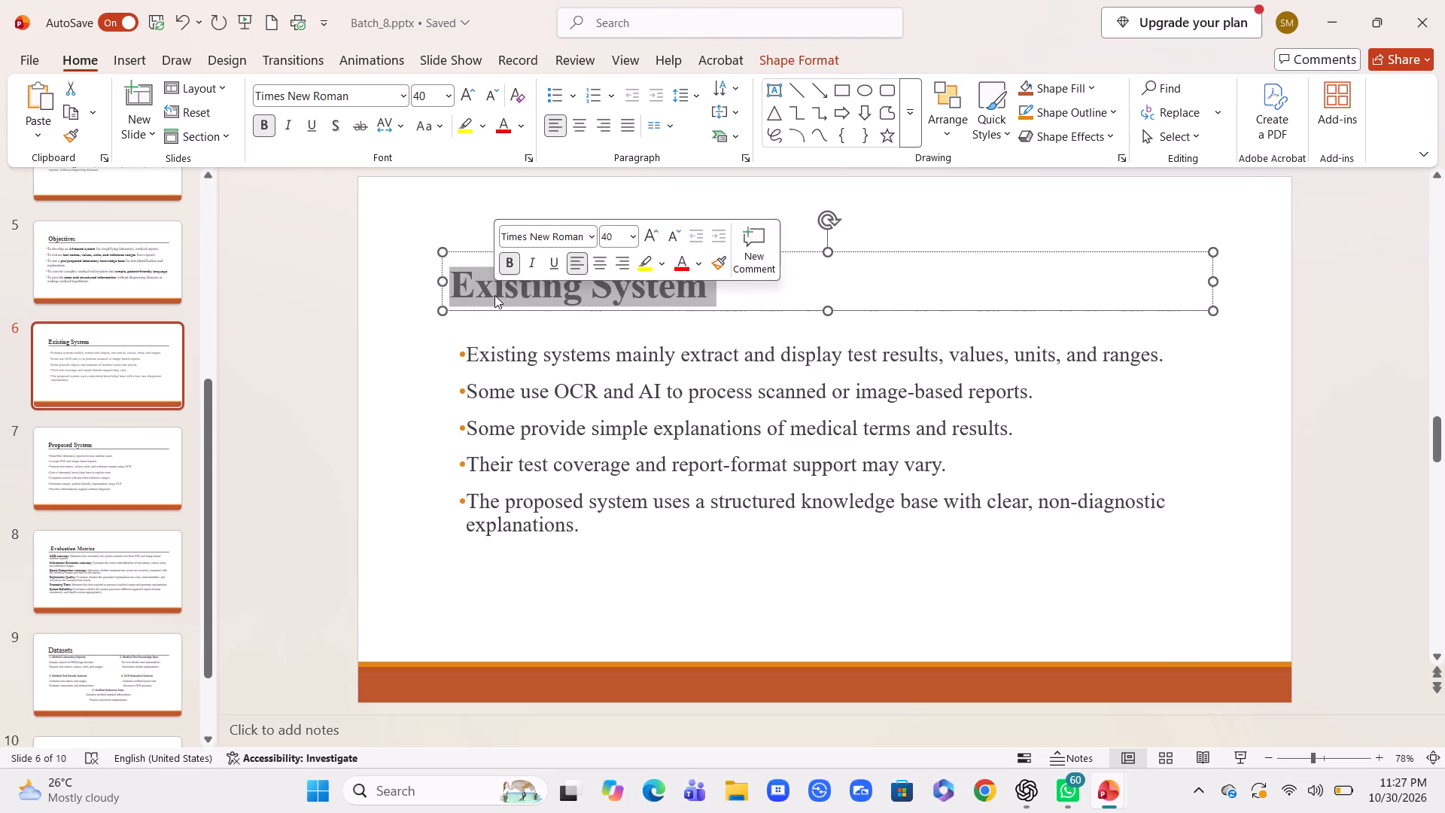
left_click(60, 646)
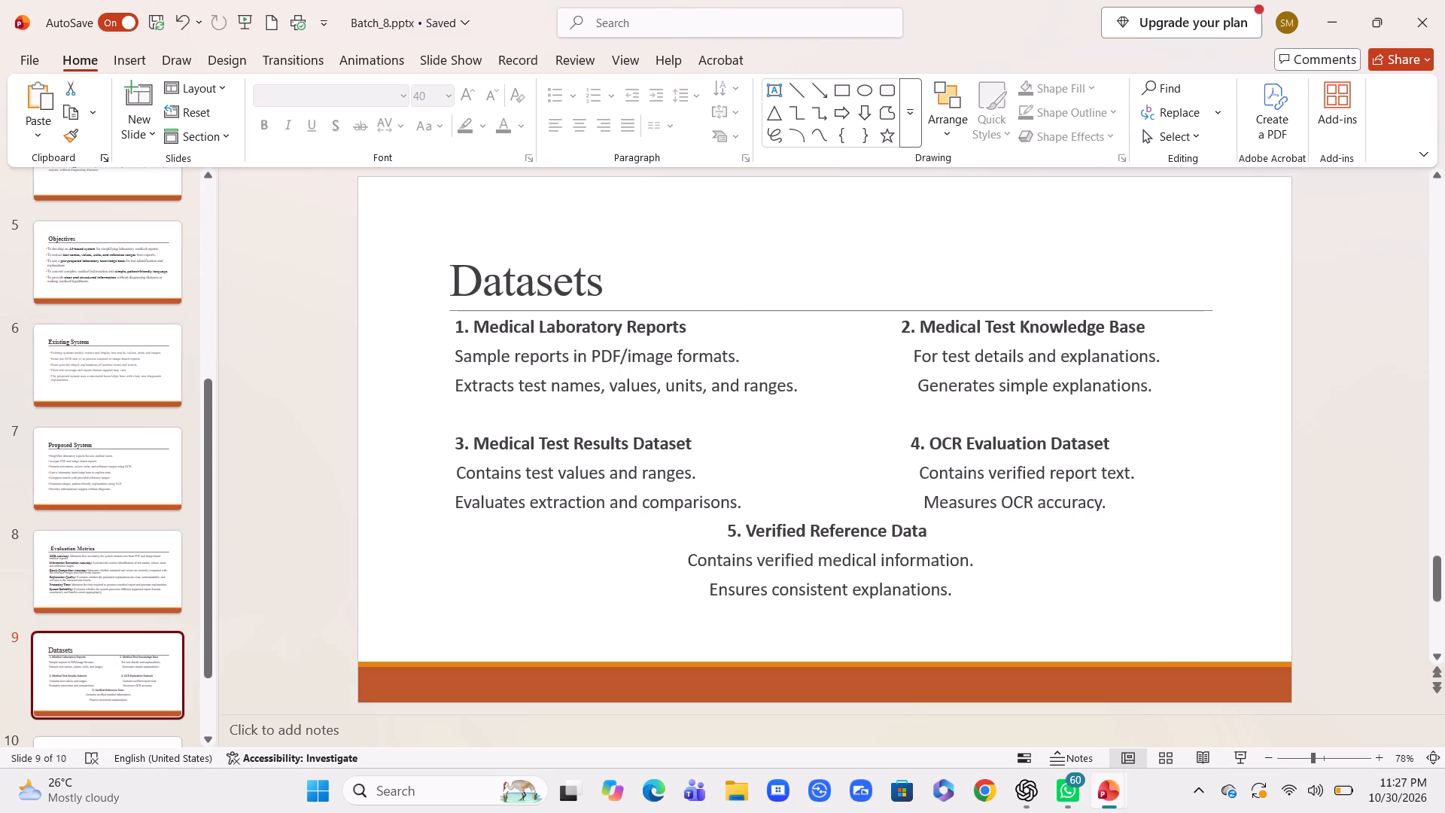
left_click(607, 290)
left_click_drag(600, 285, 464, 287)
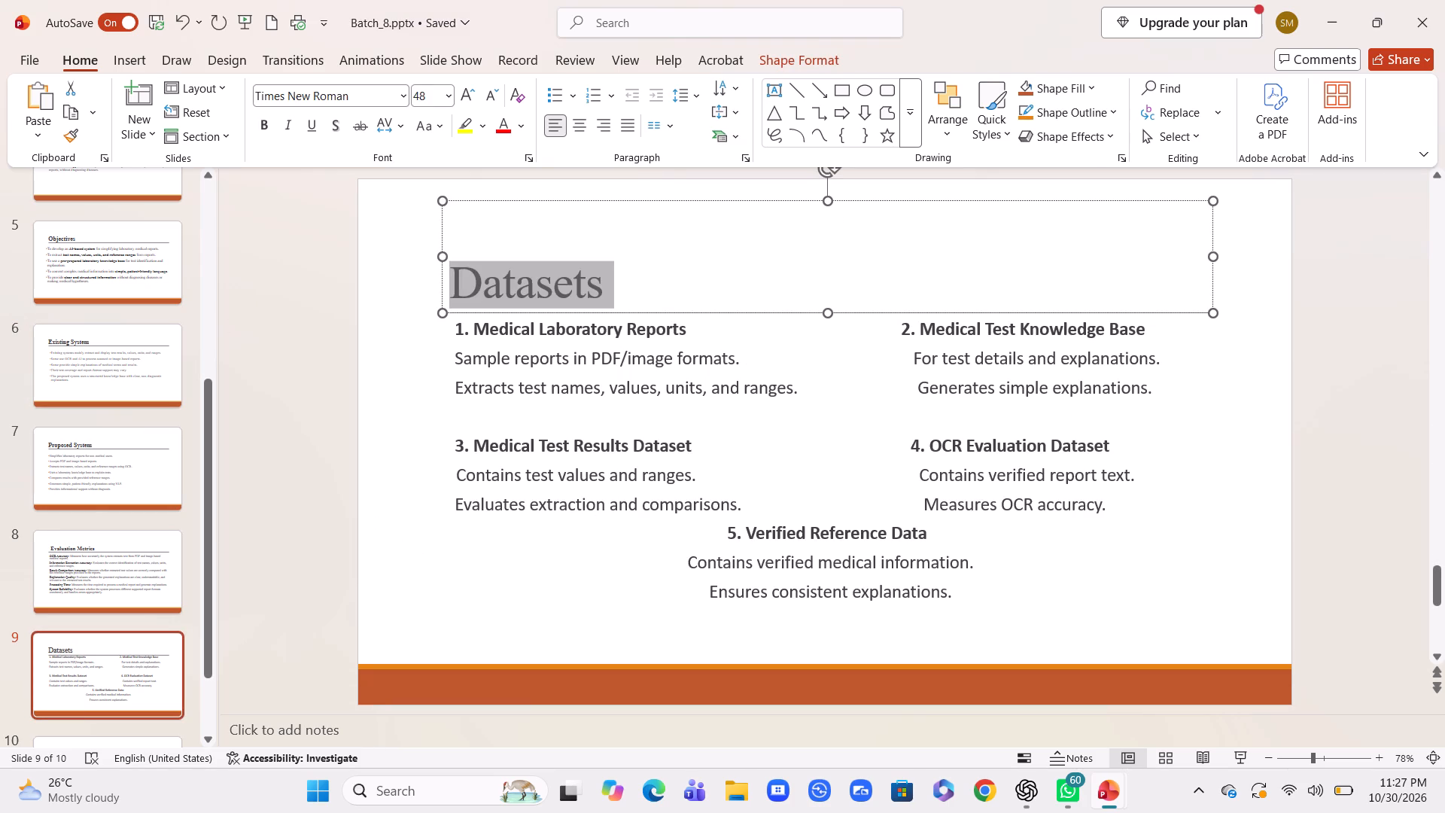
left_click_drag(464, 287, 464, 287)
left_click(449, 96)
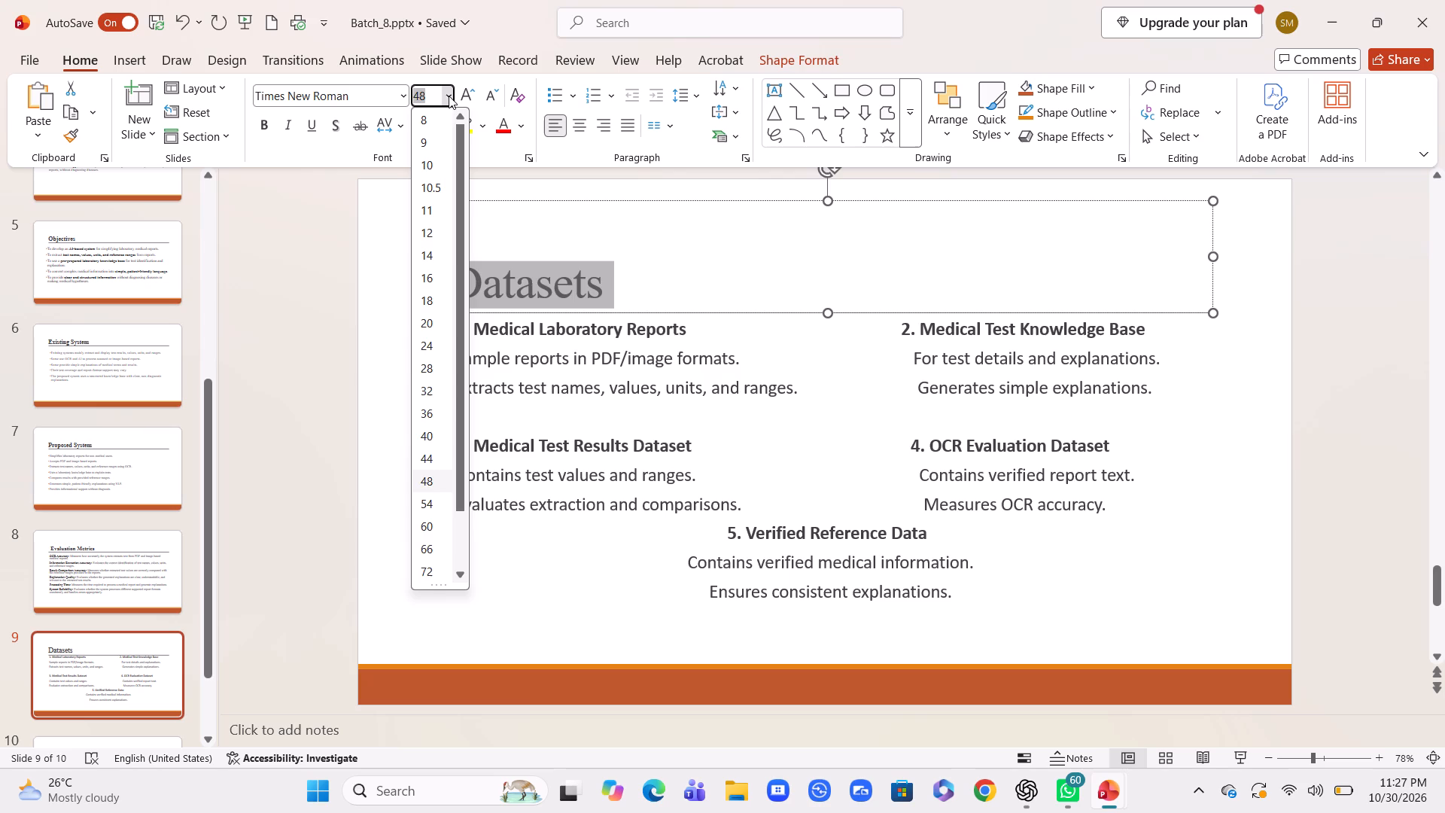
left_click(427, 430)
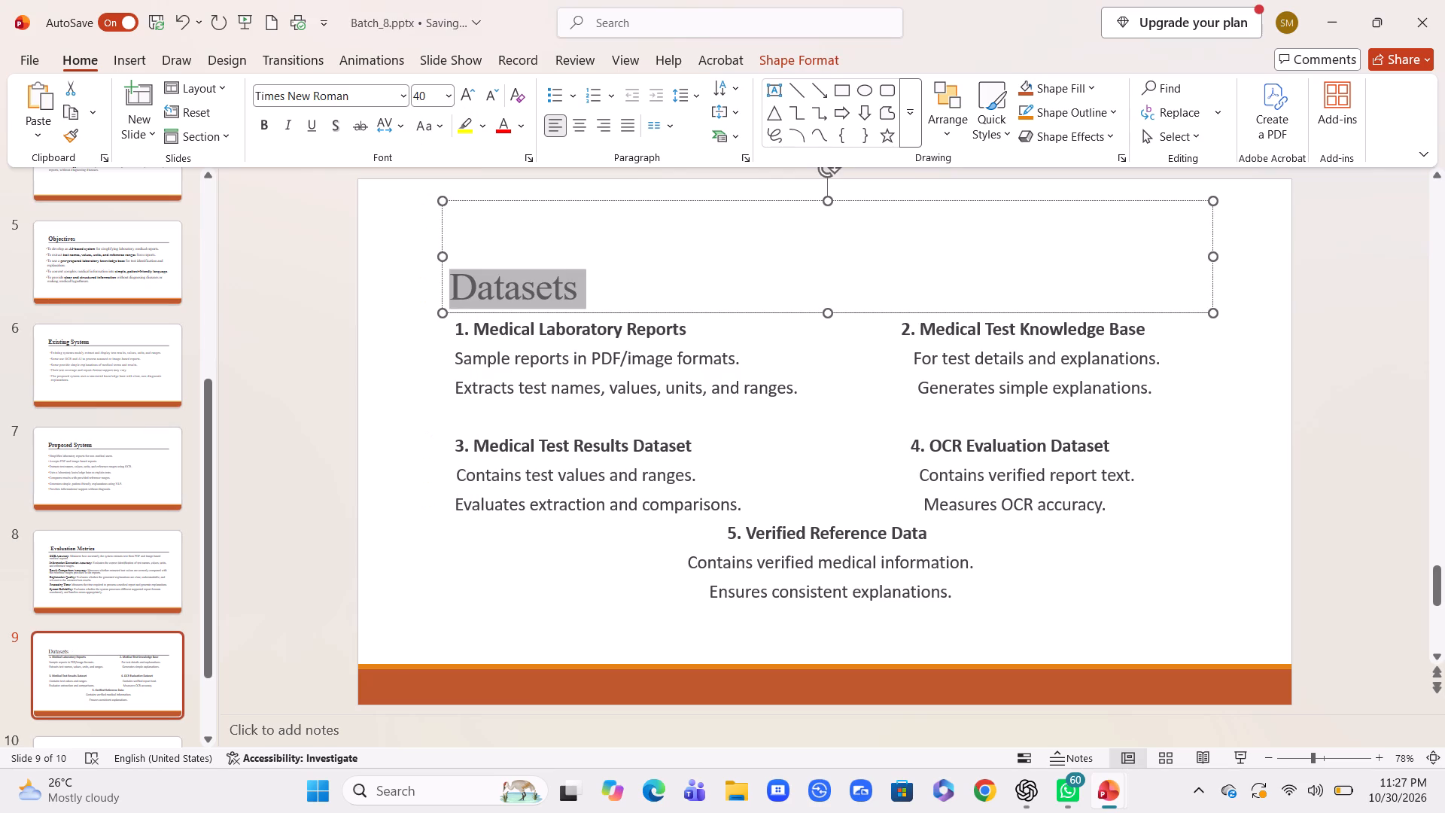
Reduce the height of the "Datasets" title box by lowering its top edge to just above the title text.
left_click_drag(828, 199, 829, 239)
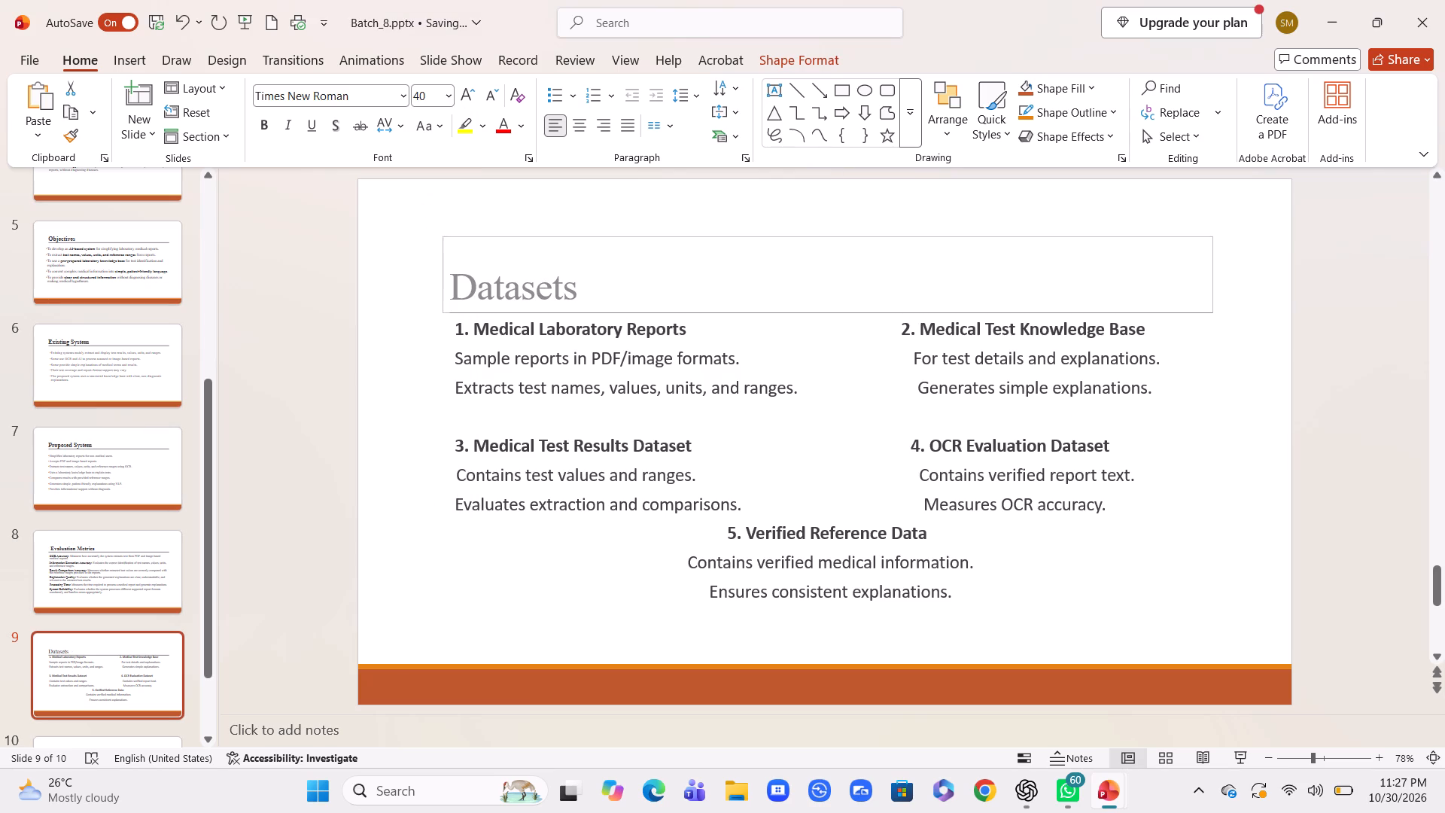
left_click_drag(829, 239, 829, 251)
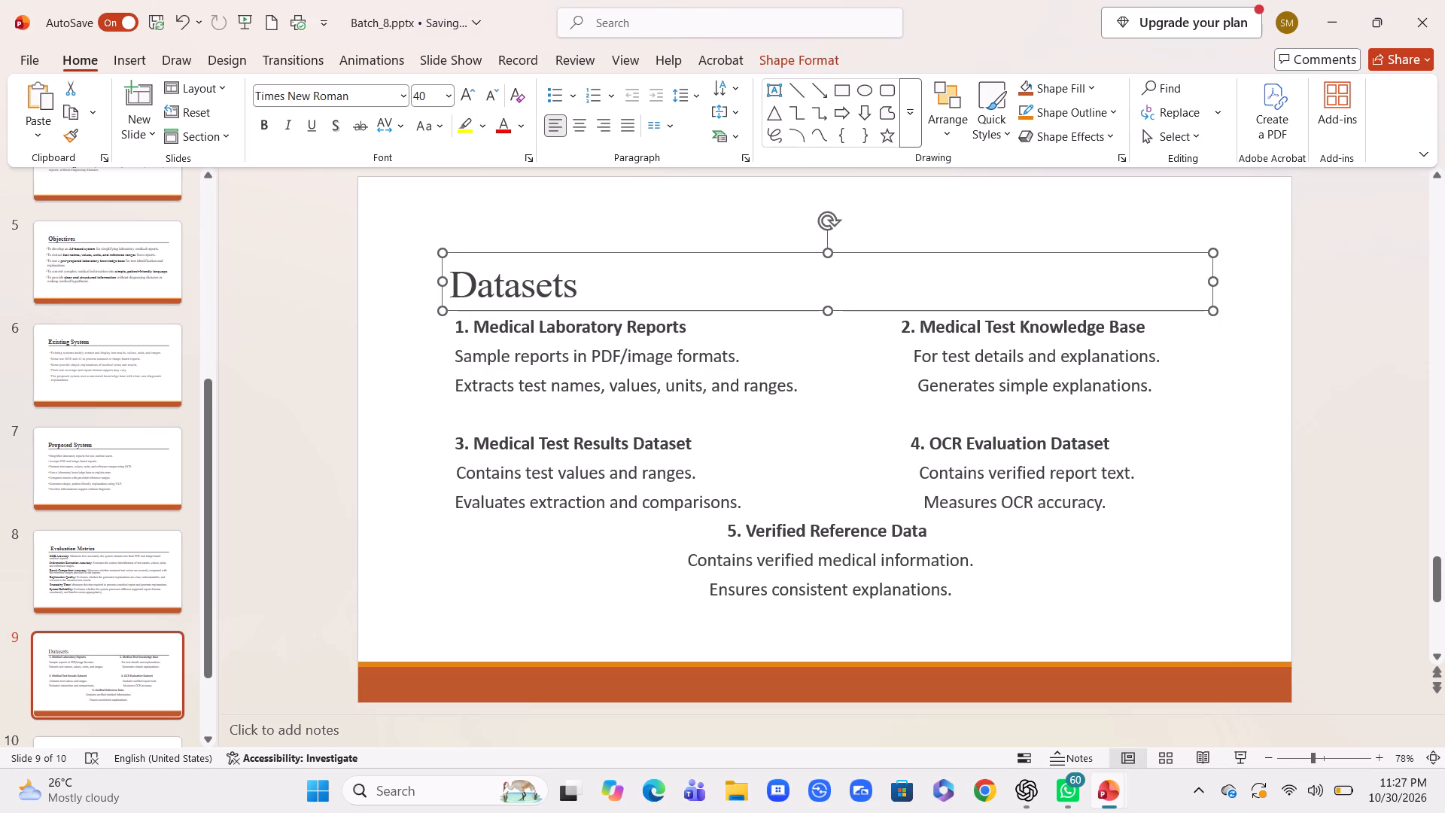
Set the font of all five datasets' text in the body box to Times New Roman.
left_click(649, 379)
left_click_drag(974, 595, 698, 528)
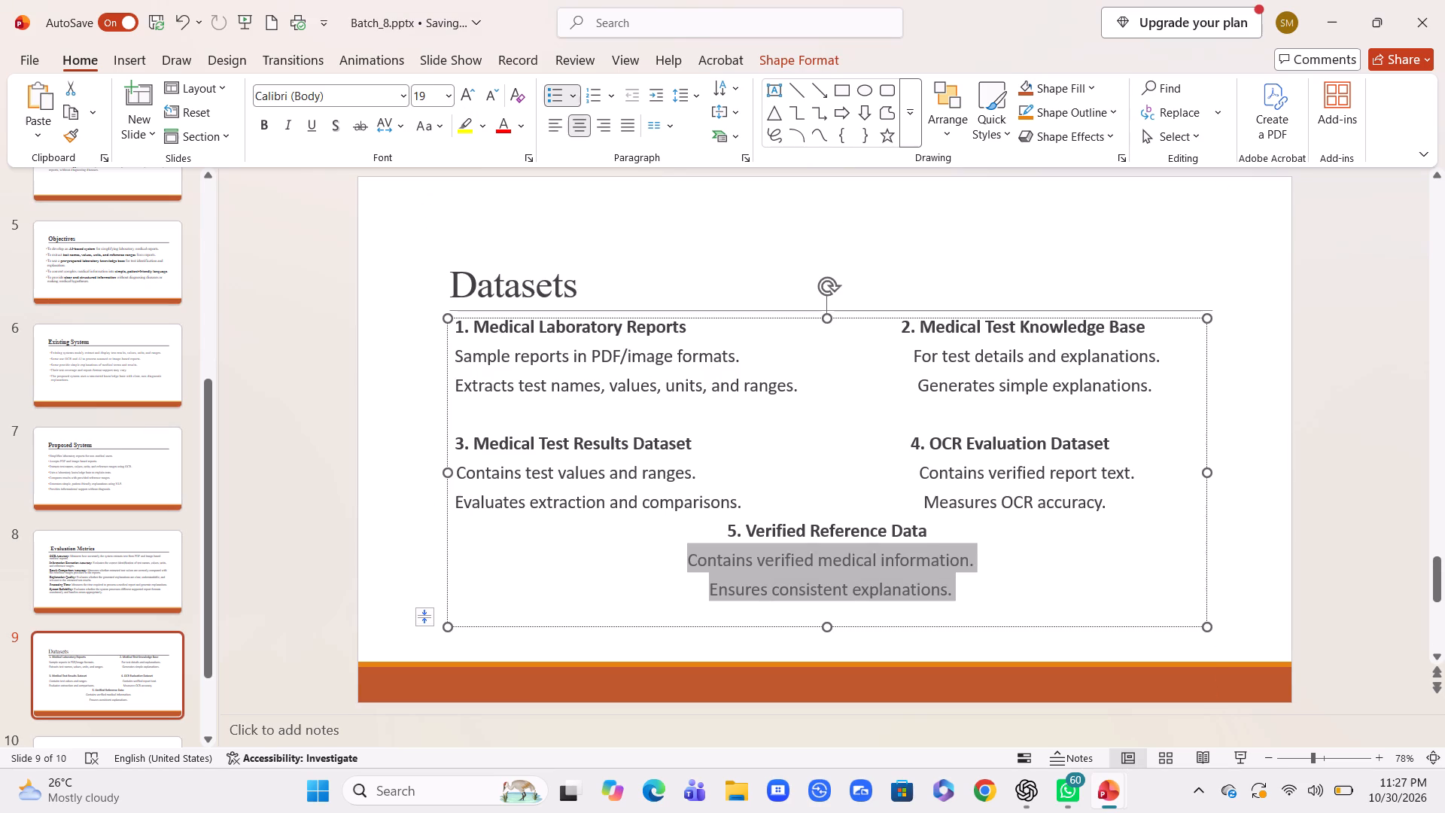
left_click_drag(698, 528, 454, 328)
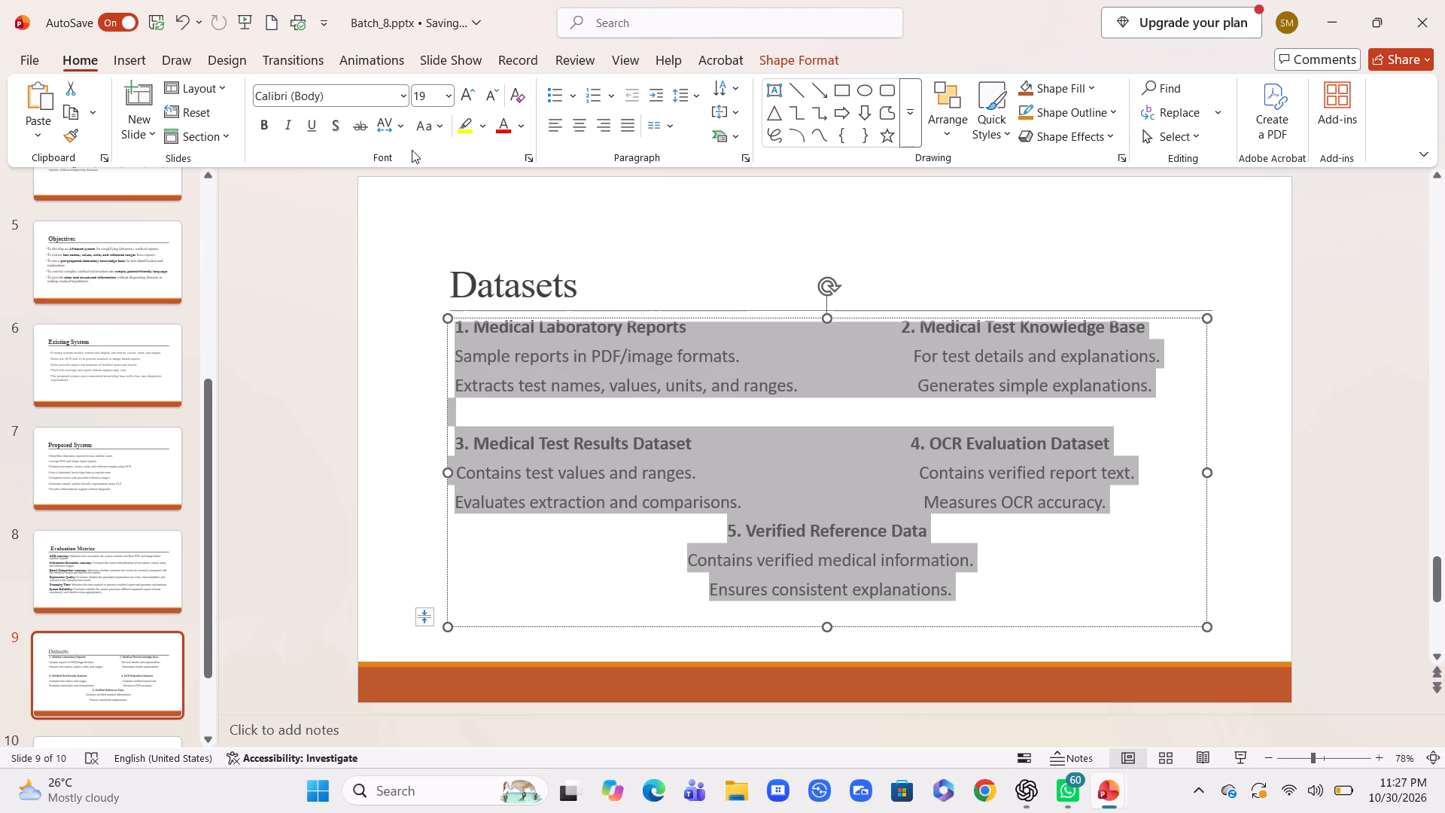
left_click(402, 93)
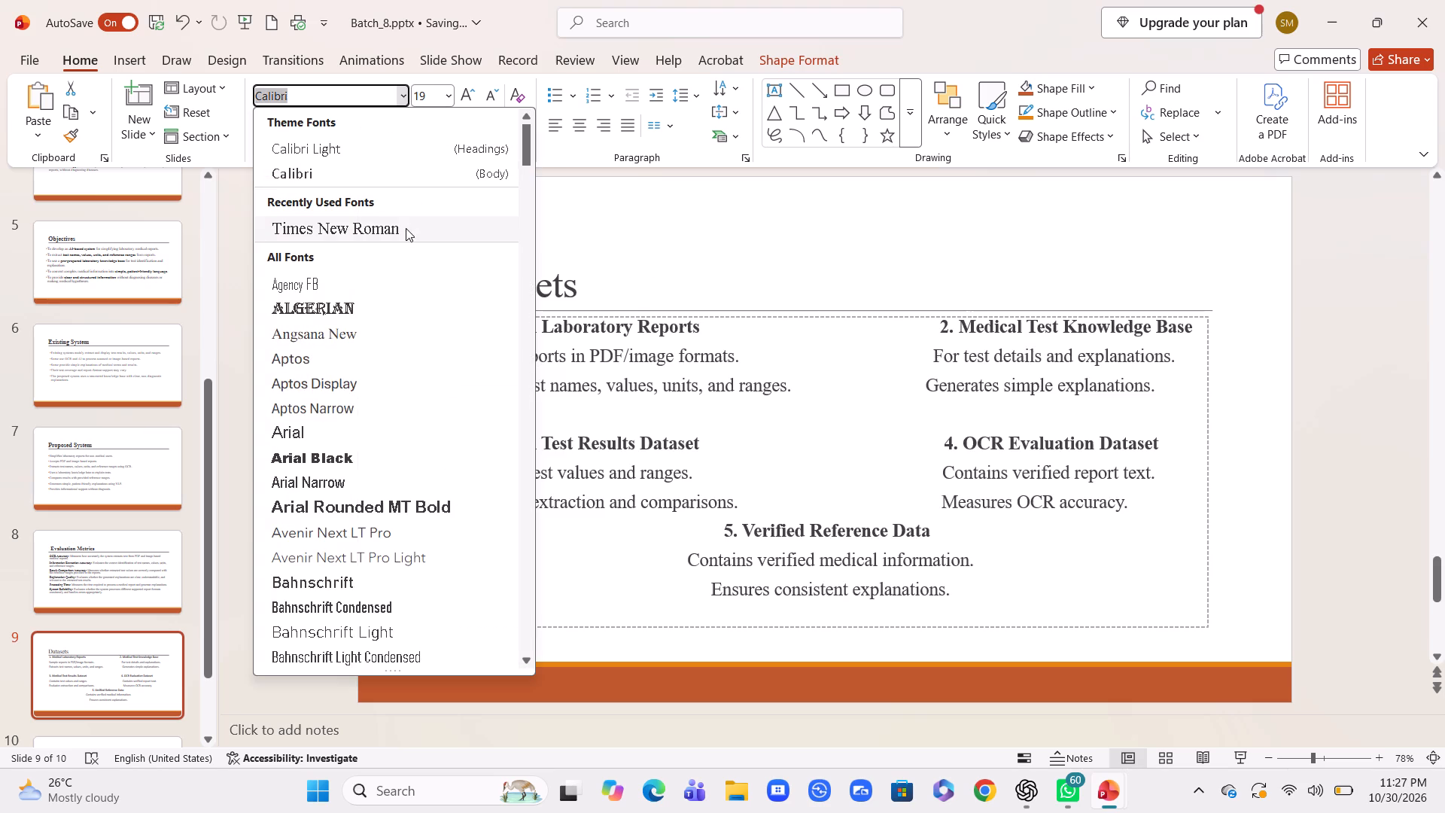
left_click(406, 228)
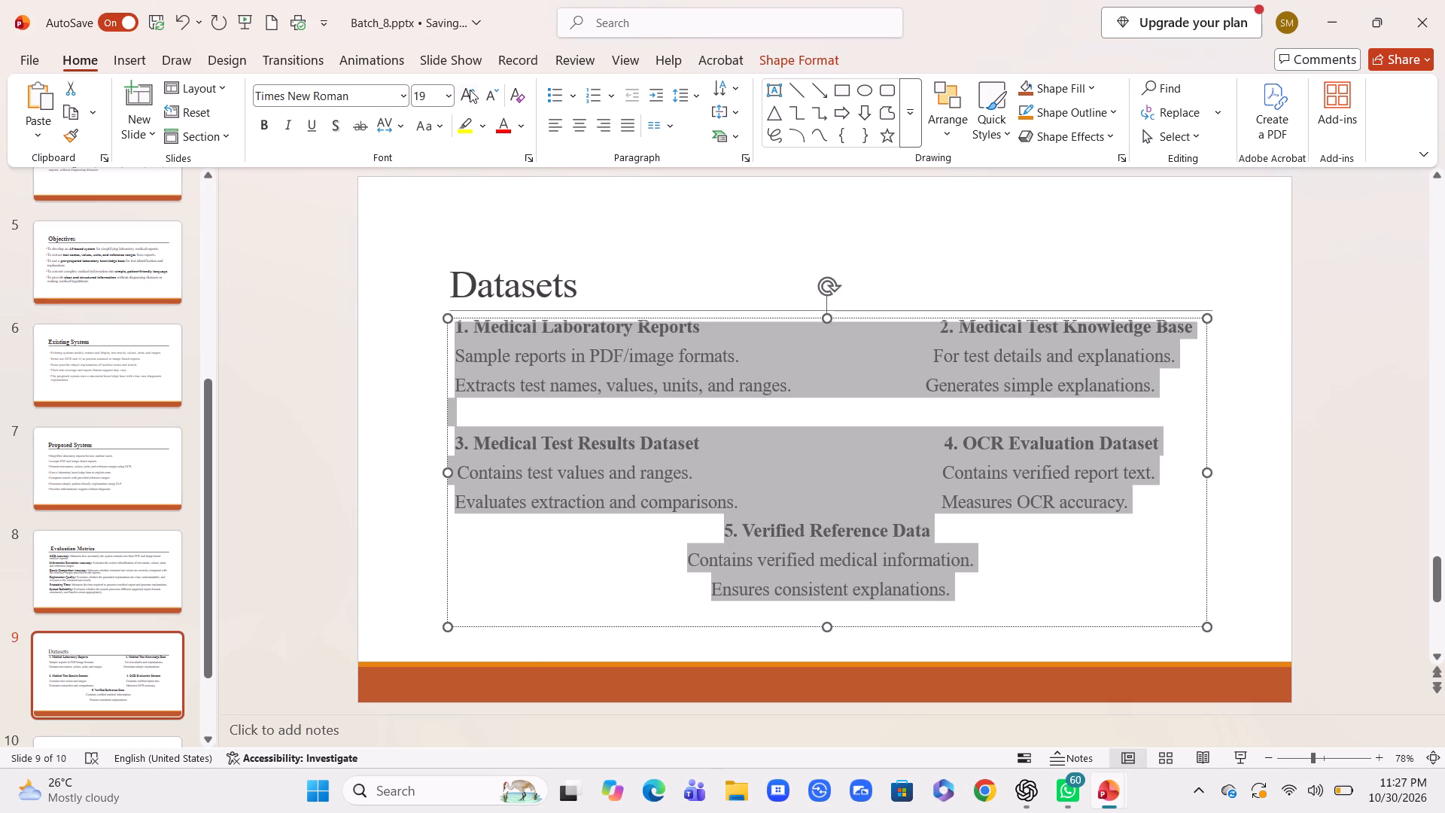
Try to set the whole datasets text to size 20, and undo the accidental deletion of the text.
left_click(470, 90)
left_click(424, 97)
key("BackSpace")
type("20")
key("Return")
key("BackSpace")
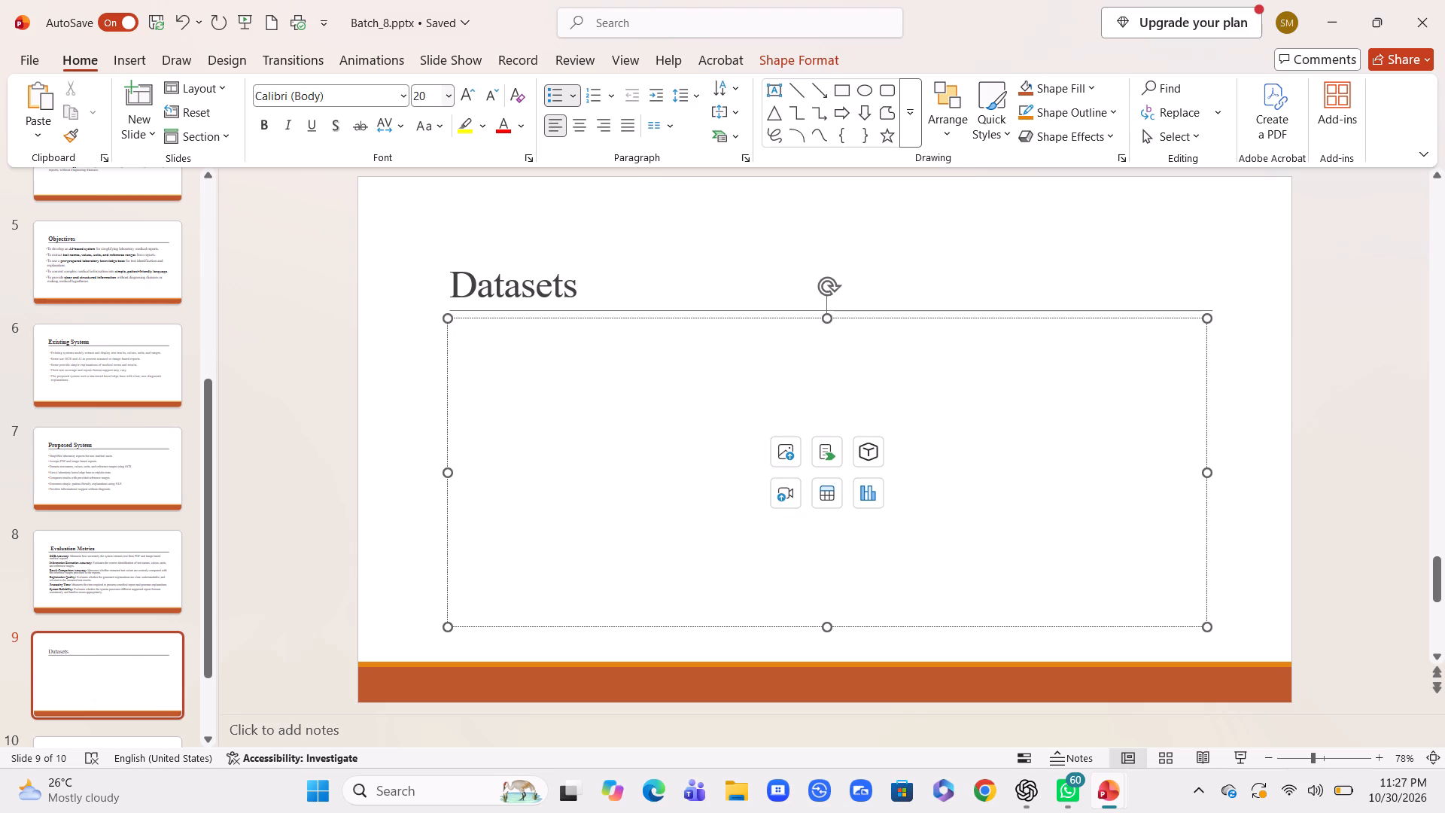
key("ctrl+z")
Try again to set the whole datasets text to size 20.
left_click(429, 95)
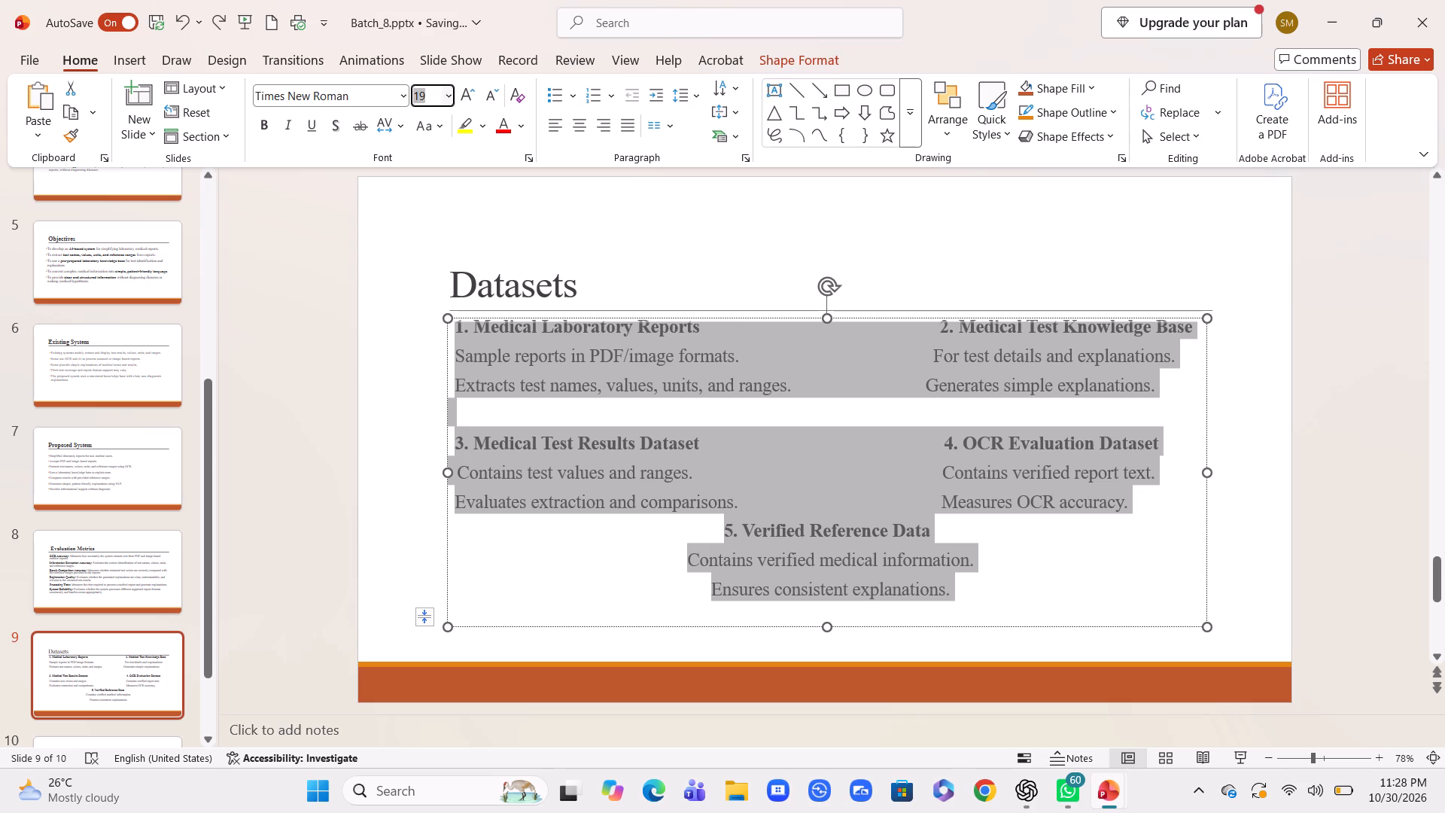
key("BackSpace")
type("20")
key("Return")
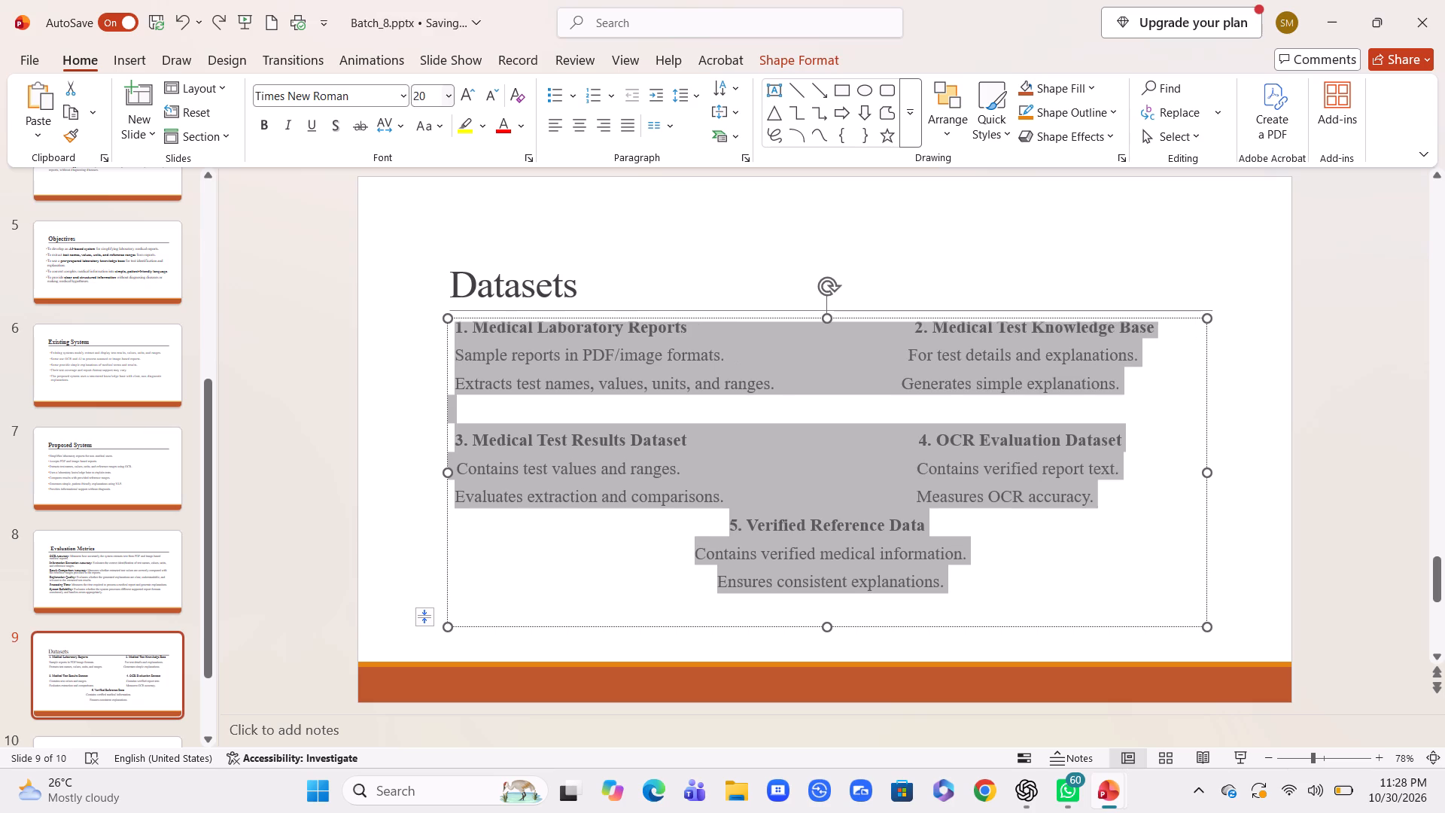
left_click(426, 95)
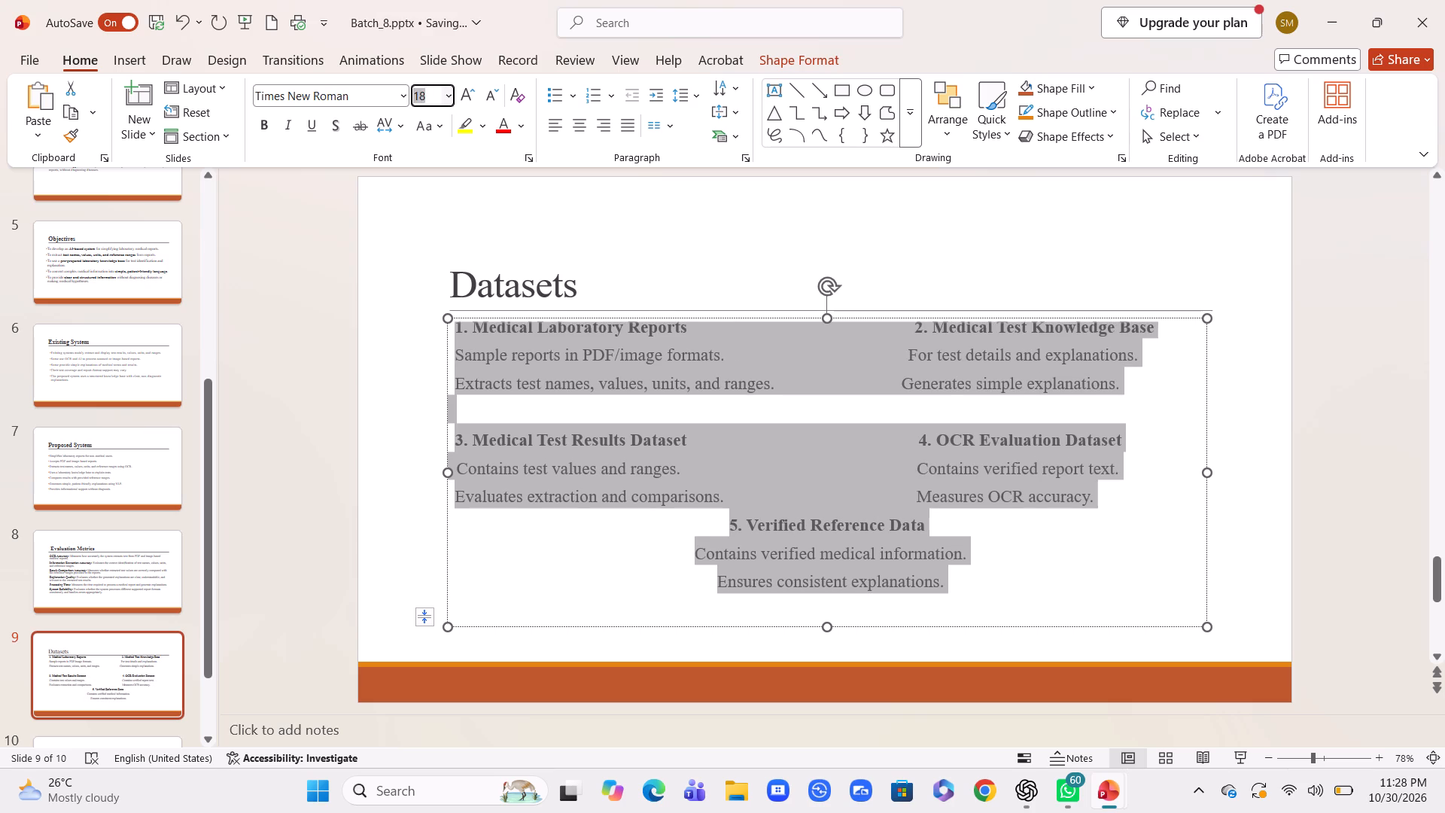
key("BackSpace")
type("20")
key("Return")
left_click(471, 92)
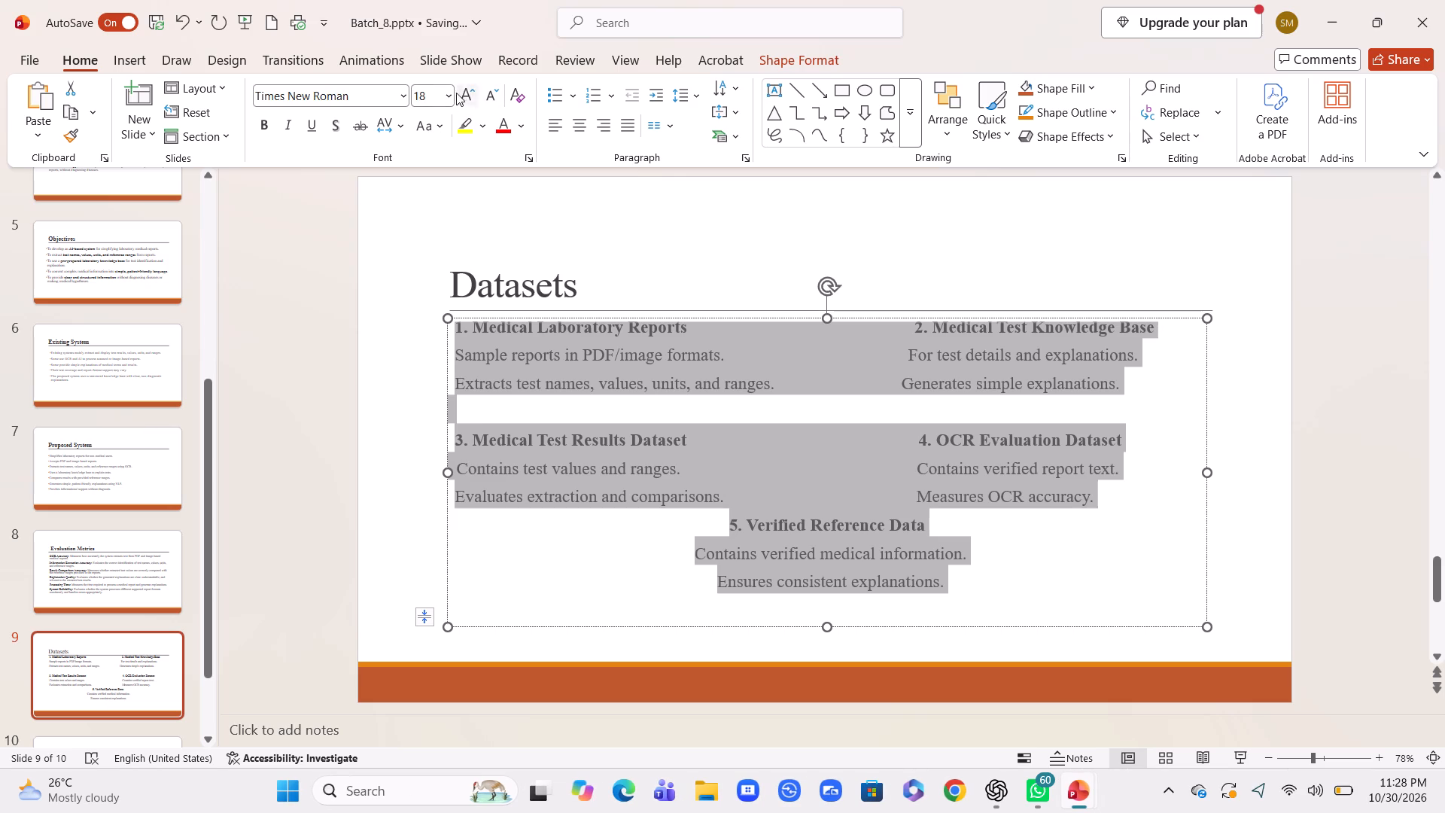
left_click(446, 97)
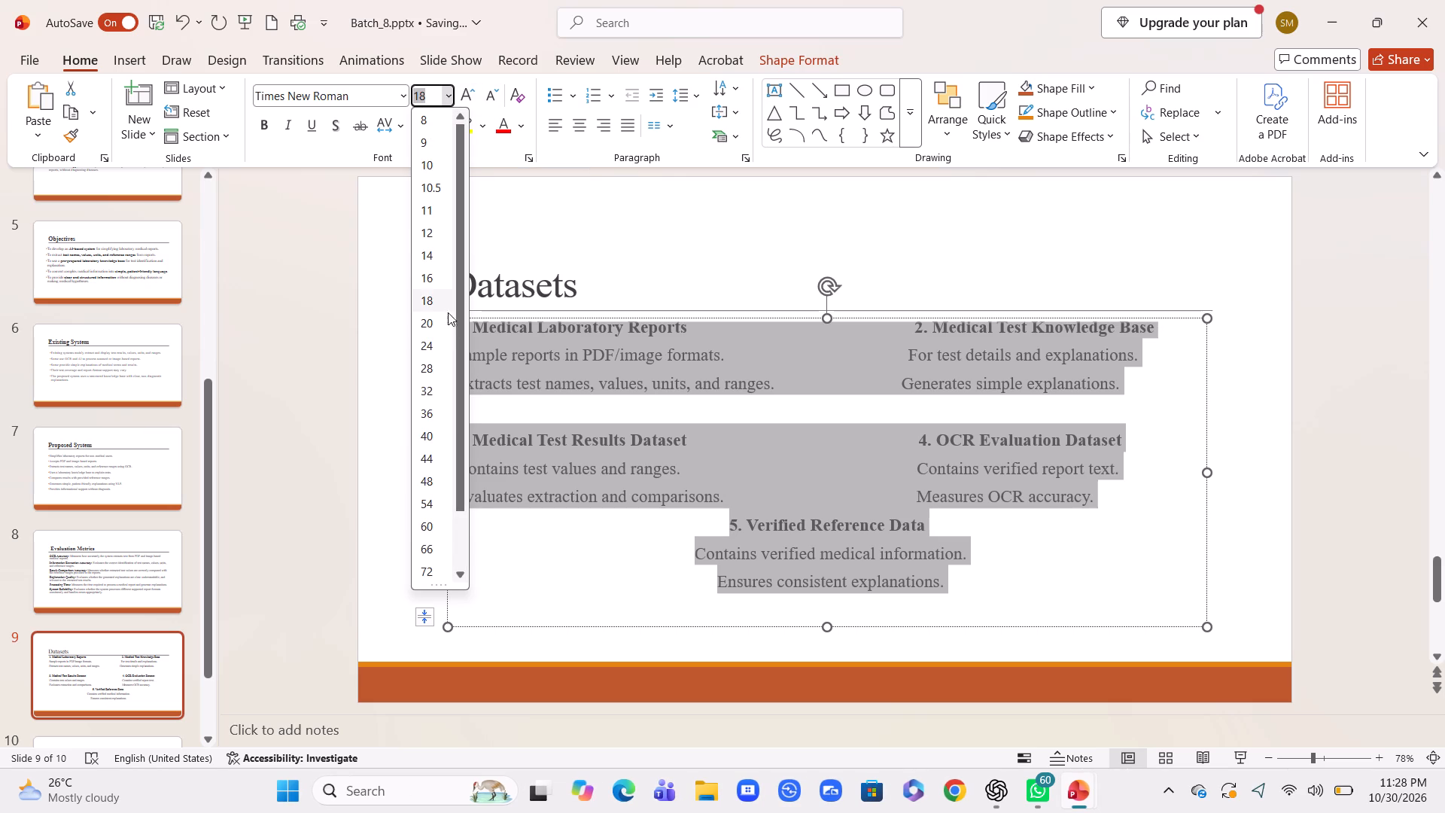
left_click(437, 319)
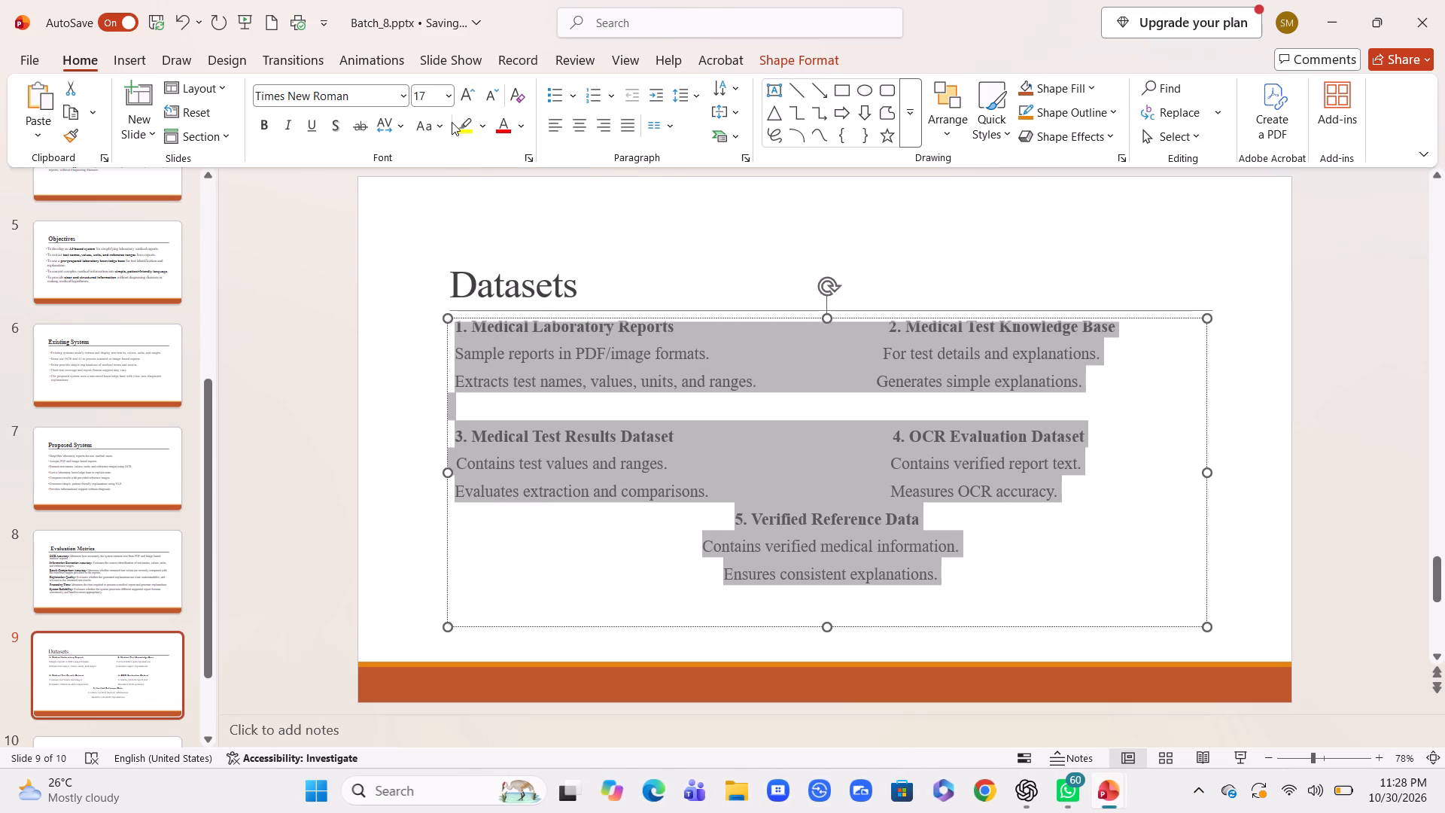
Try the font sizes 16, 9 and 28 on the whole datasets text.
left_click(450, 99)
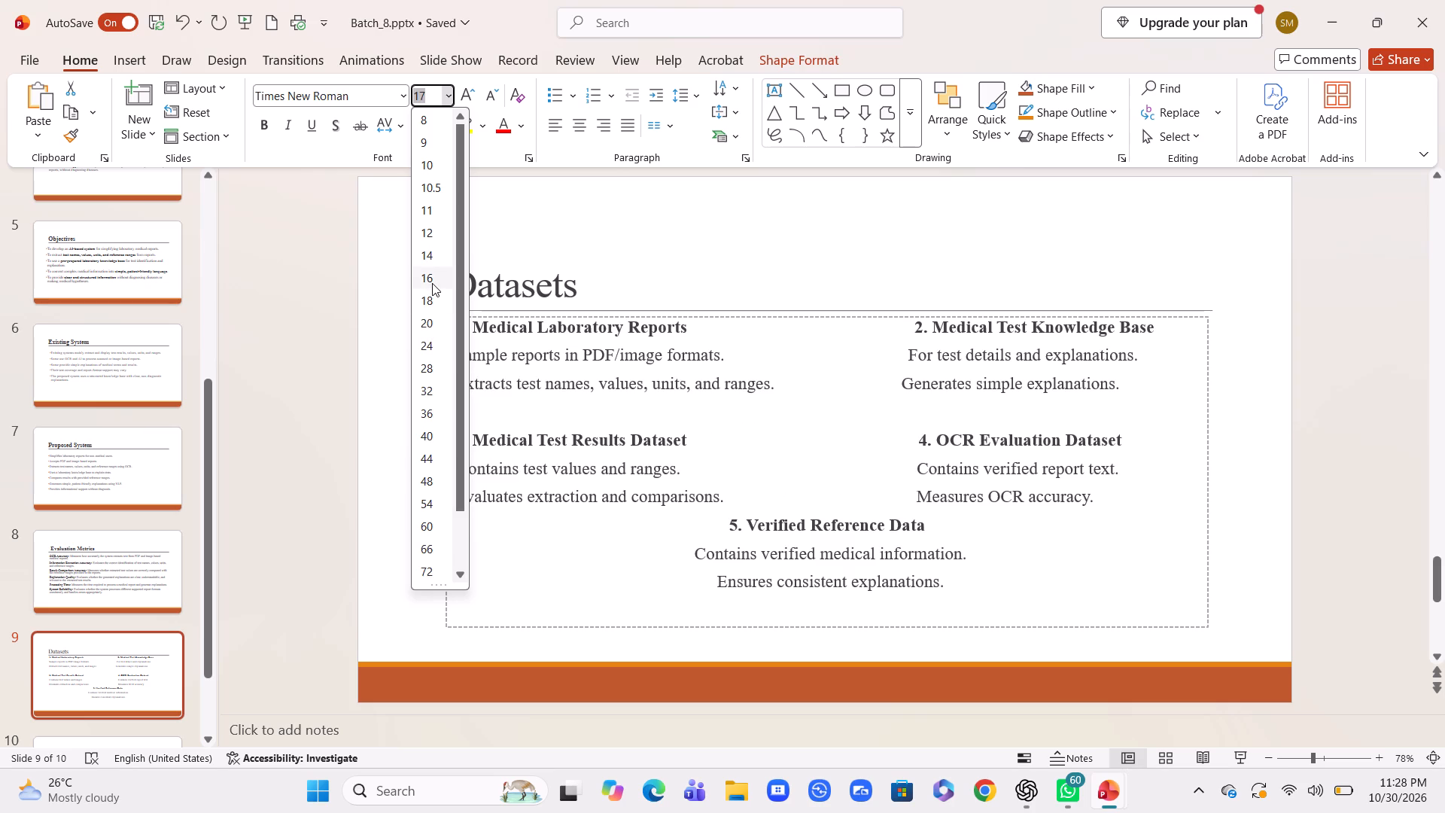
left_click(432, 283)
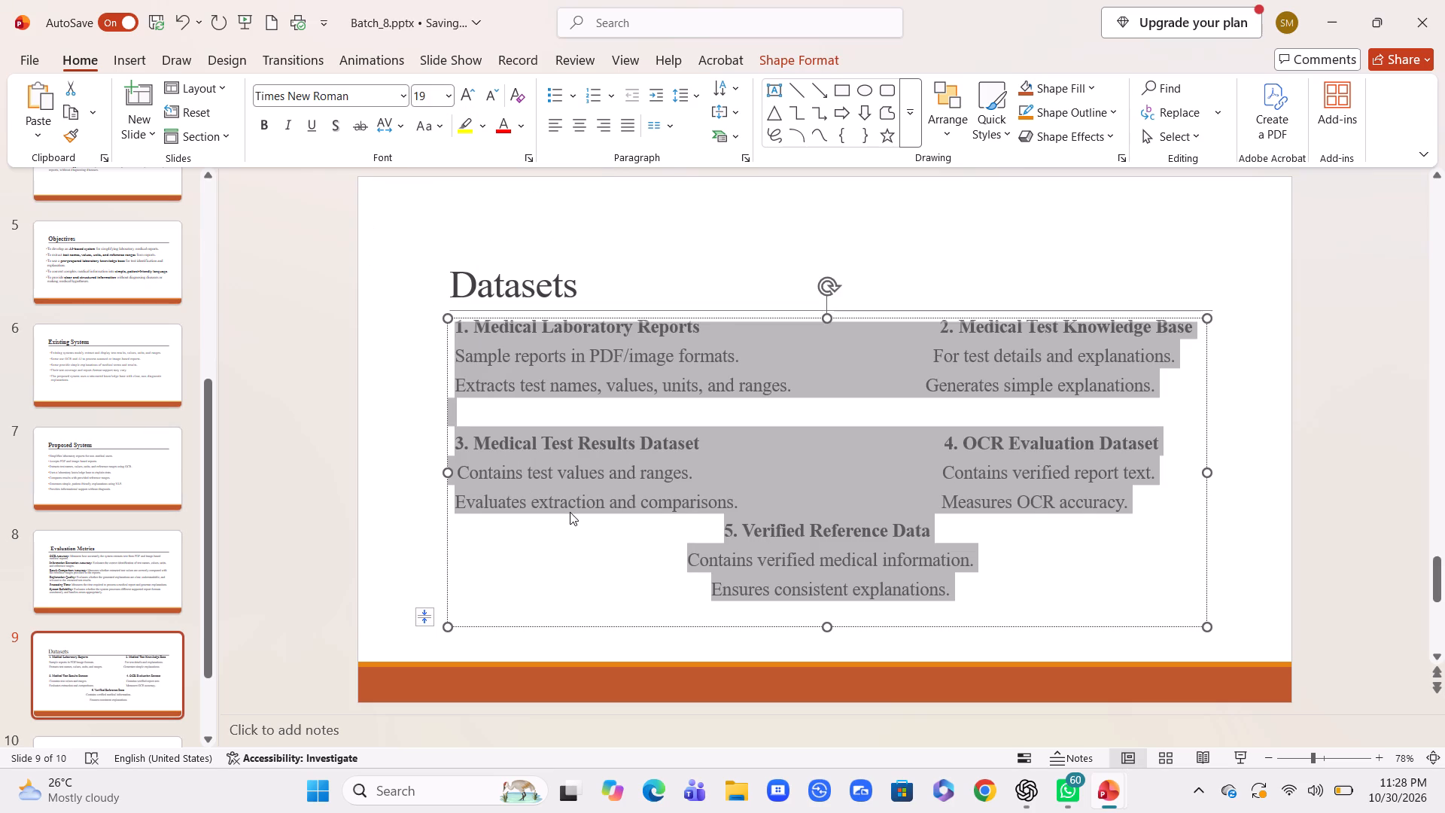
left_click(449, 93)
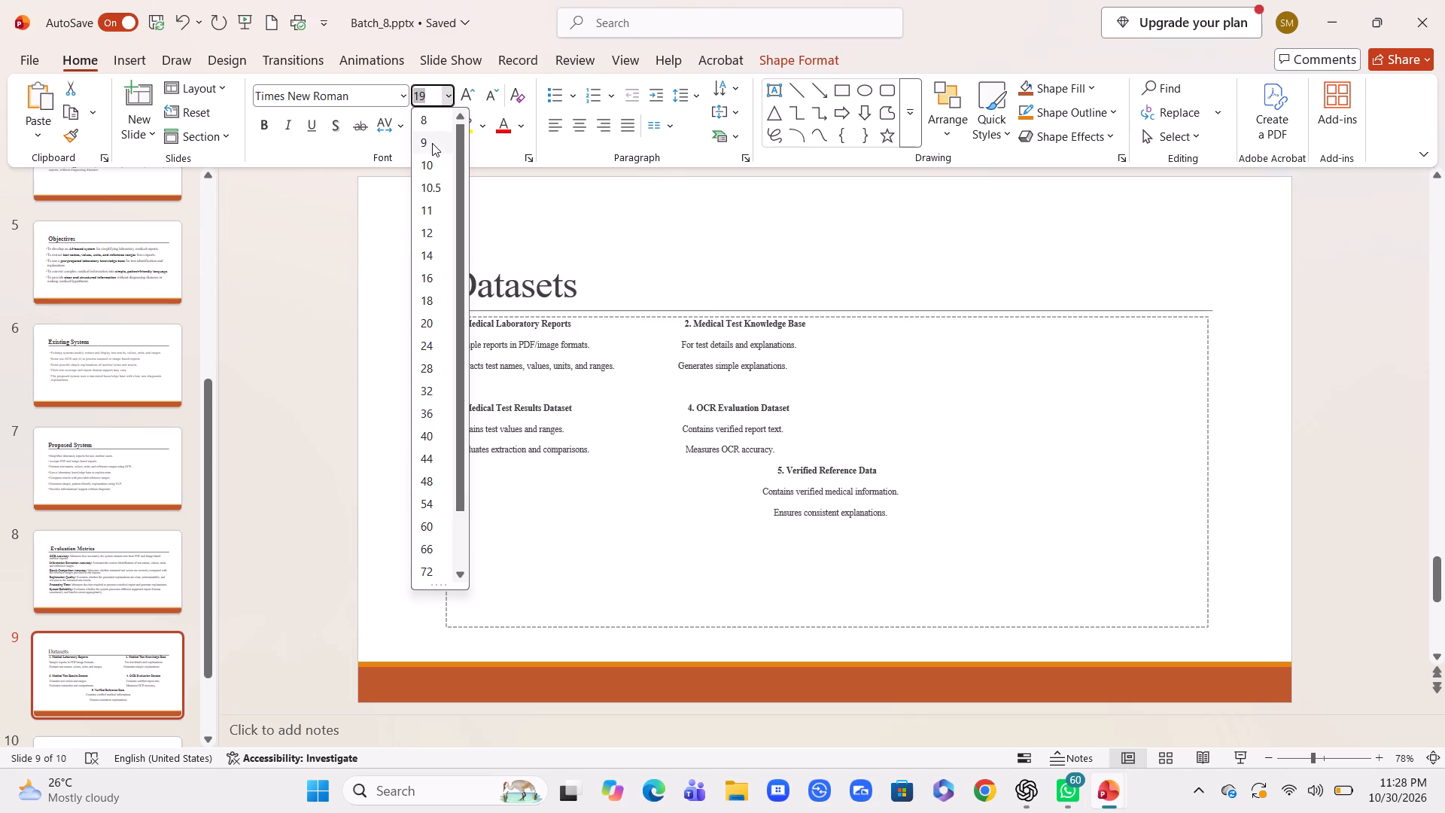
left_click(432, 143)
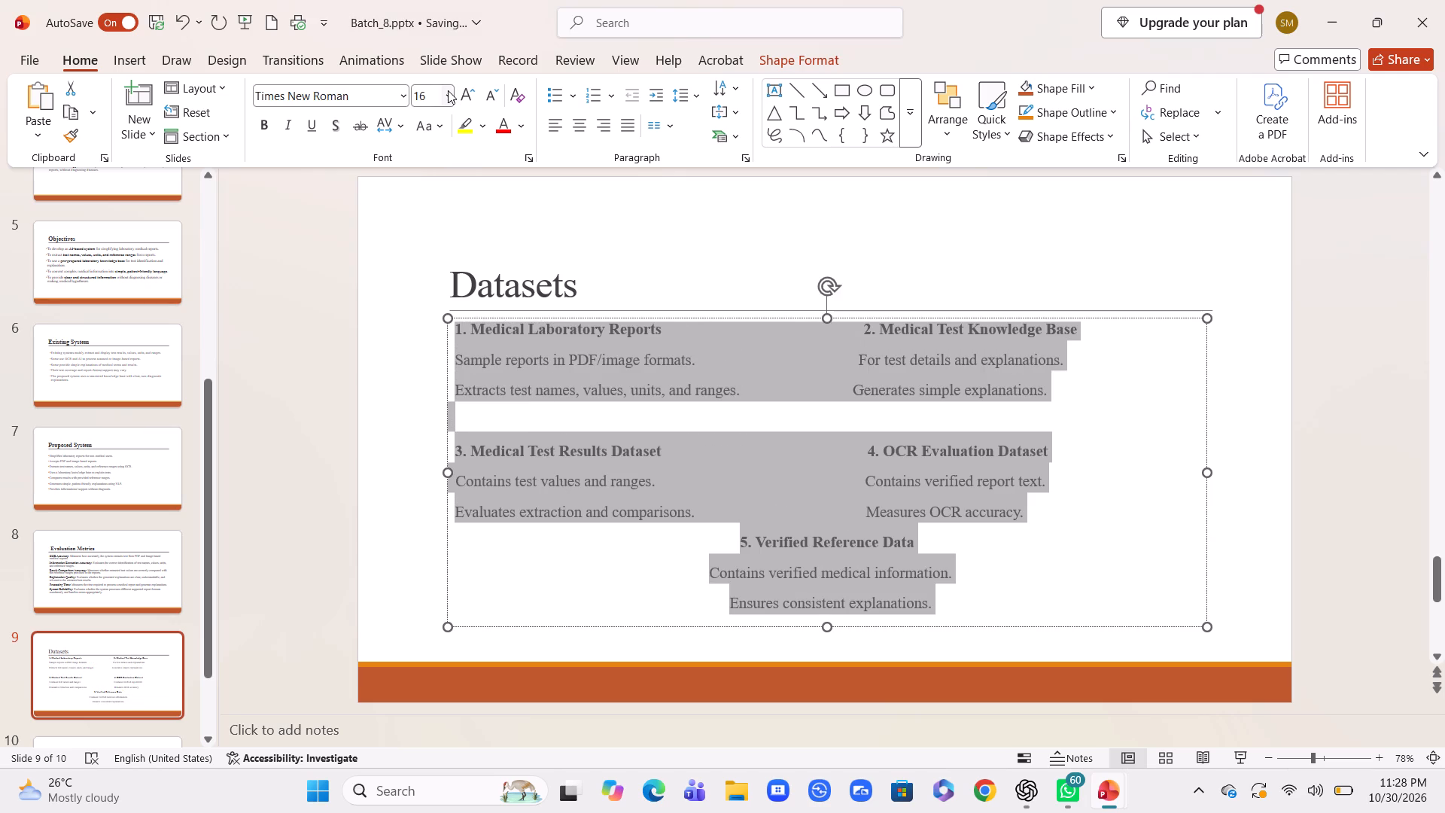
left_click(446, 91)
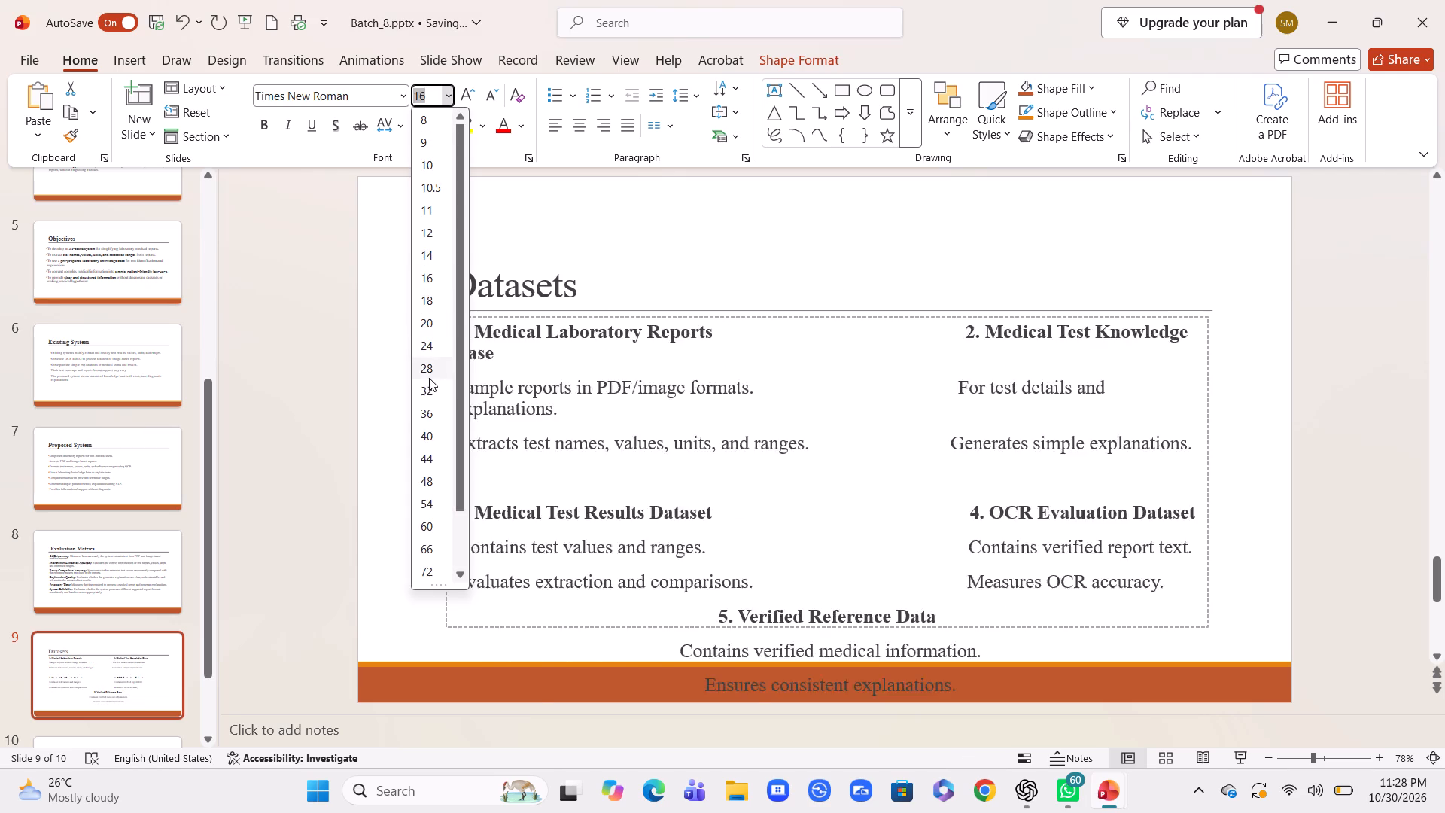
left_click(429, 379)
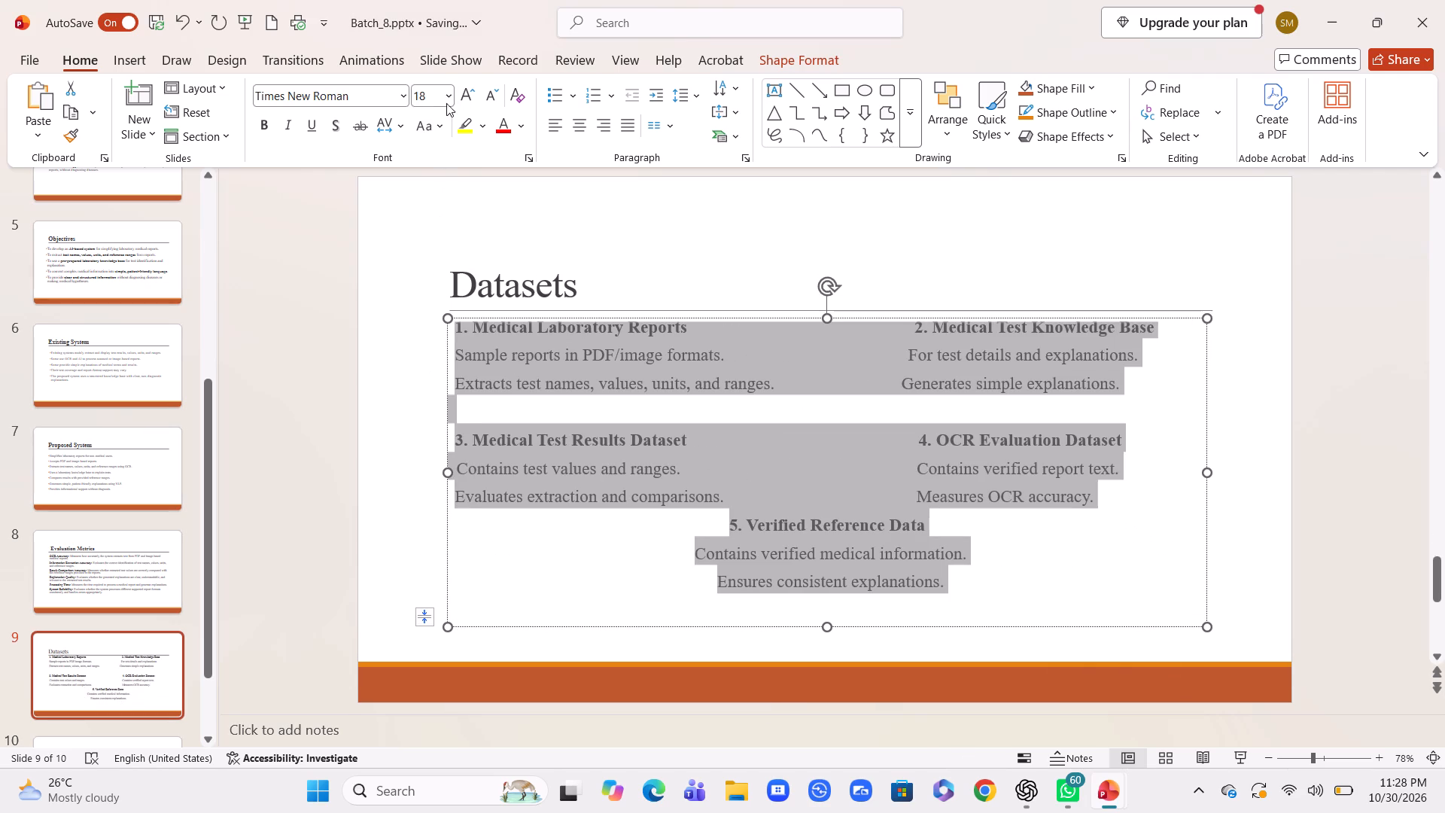
Choose font size 40 for the whole datasets text and deselect it.
left_click(449, 93)
left_click(433, 438)
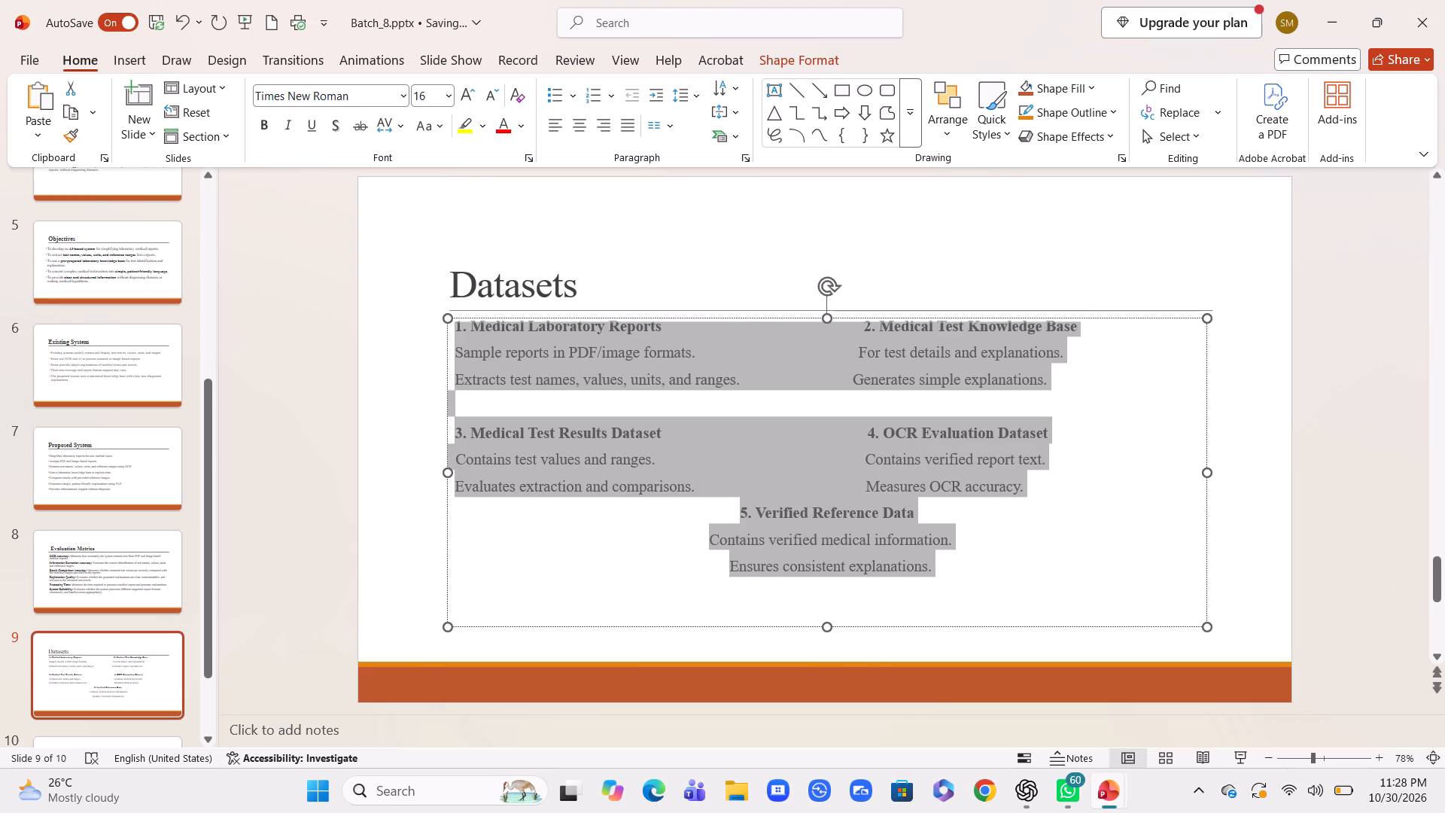
left_click(598, 538)
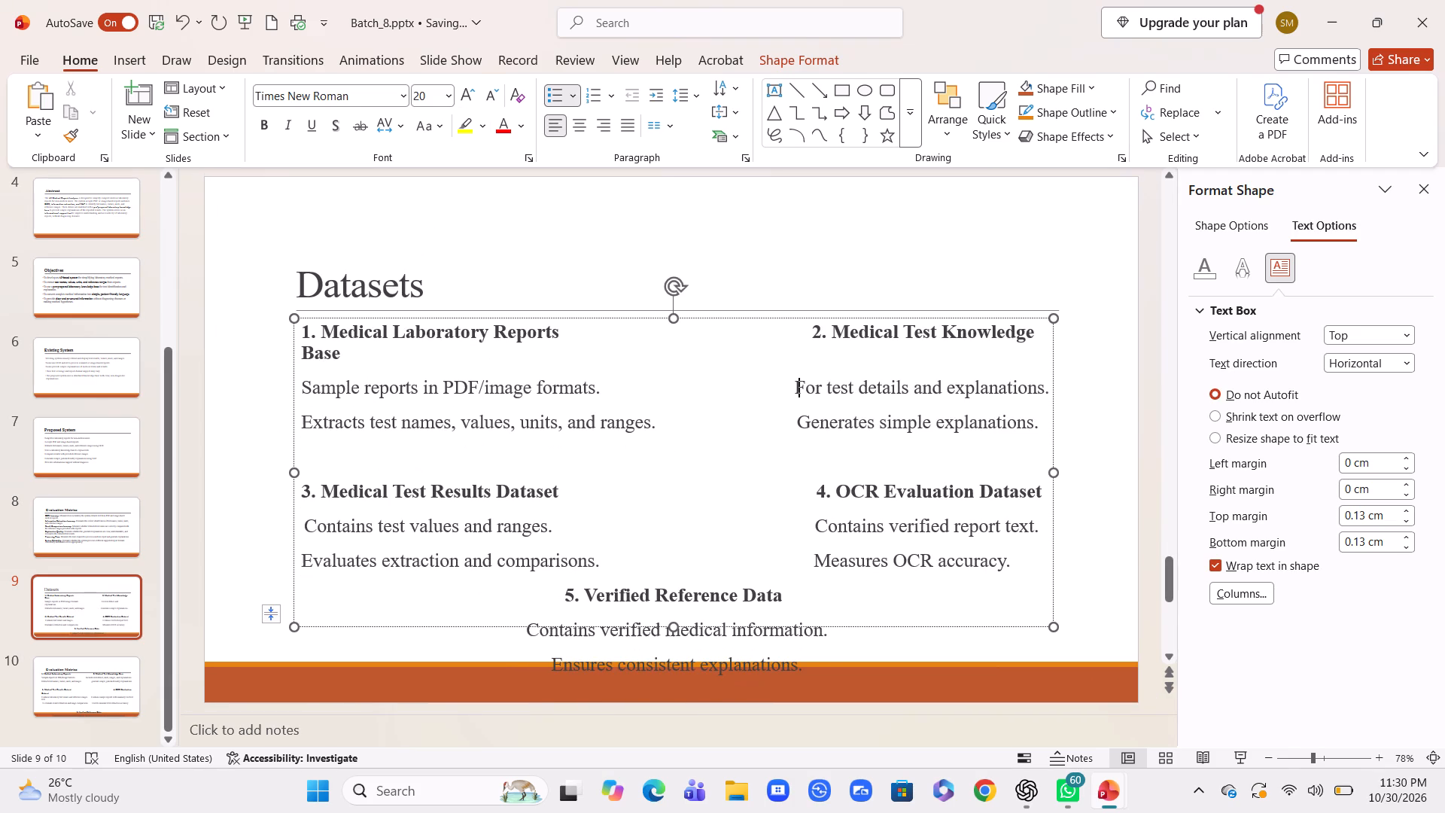
key("BackSpace")
key("BackSpace")
key("BackSpace")
key("BackSpace")
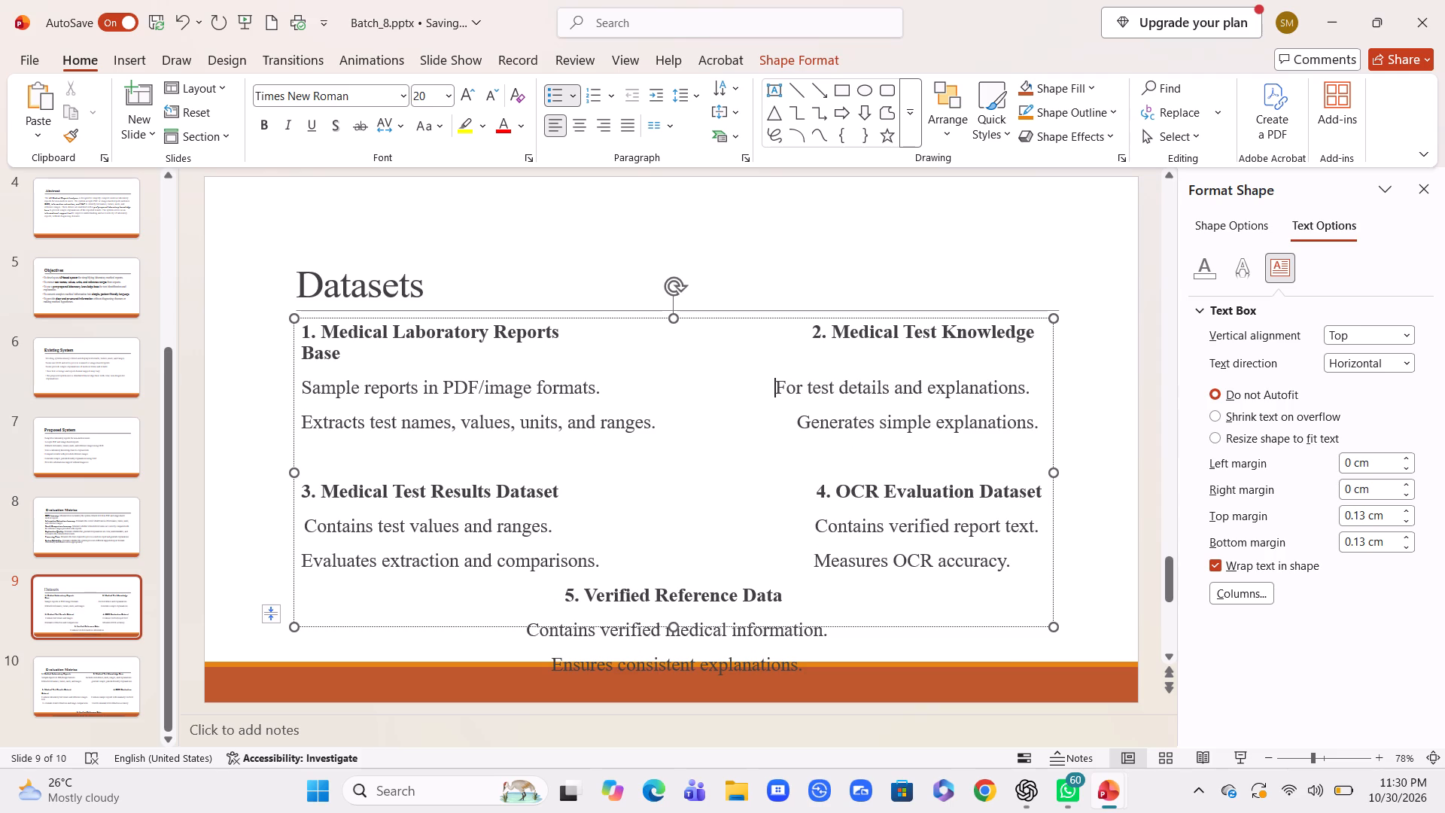
Remove seven spaces before the "2. Medical Test Knowledge Base" heading so it fits on one line above its details.
left_click(814, 337)
key("BackSpace")
key("BackSpace")
key("BackSpace")
key("BackSpace")
key("BackSpace")
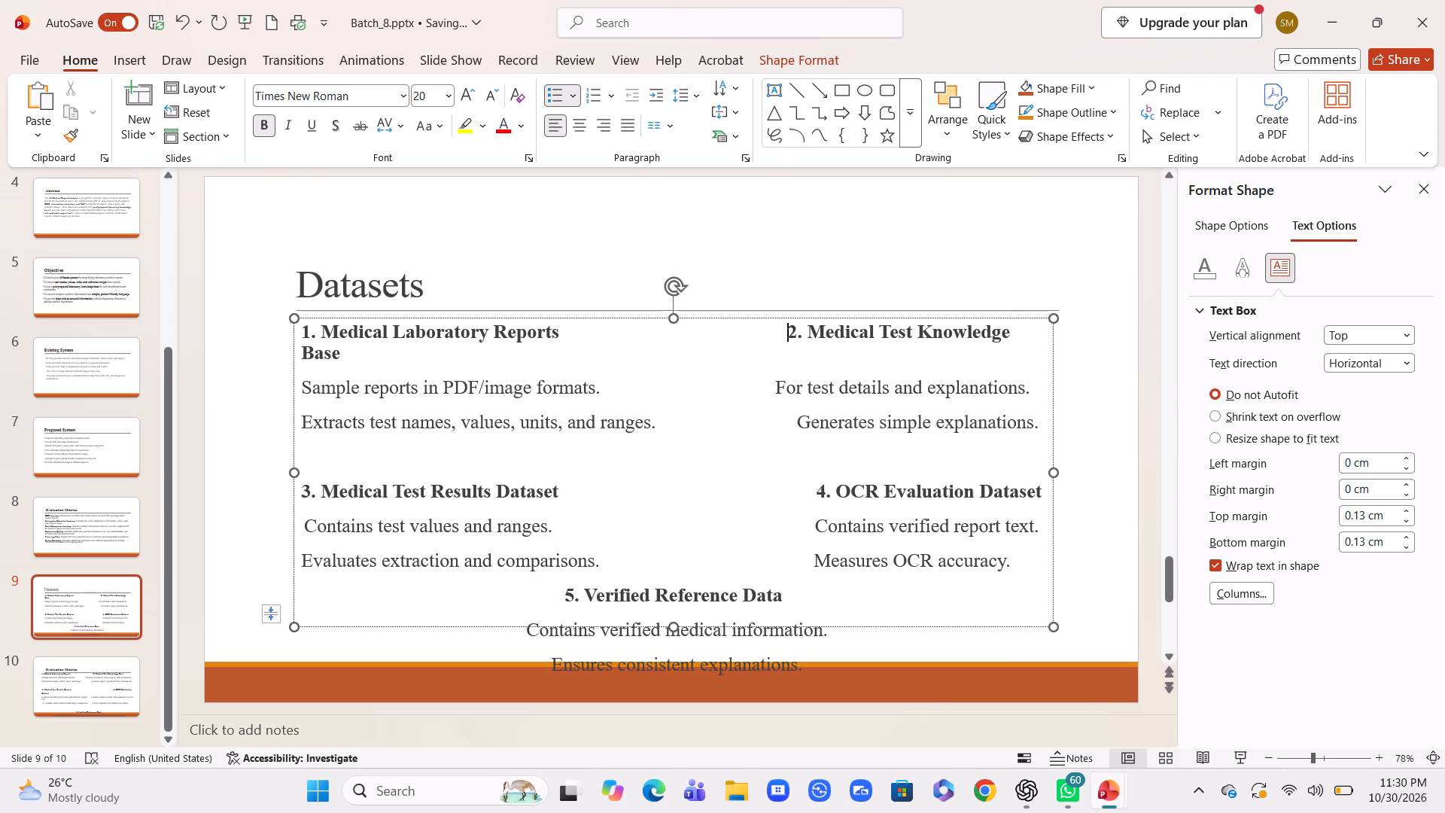
key("BackSpace")
key("BackSpace")
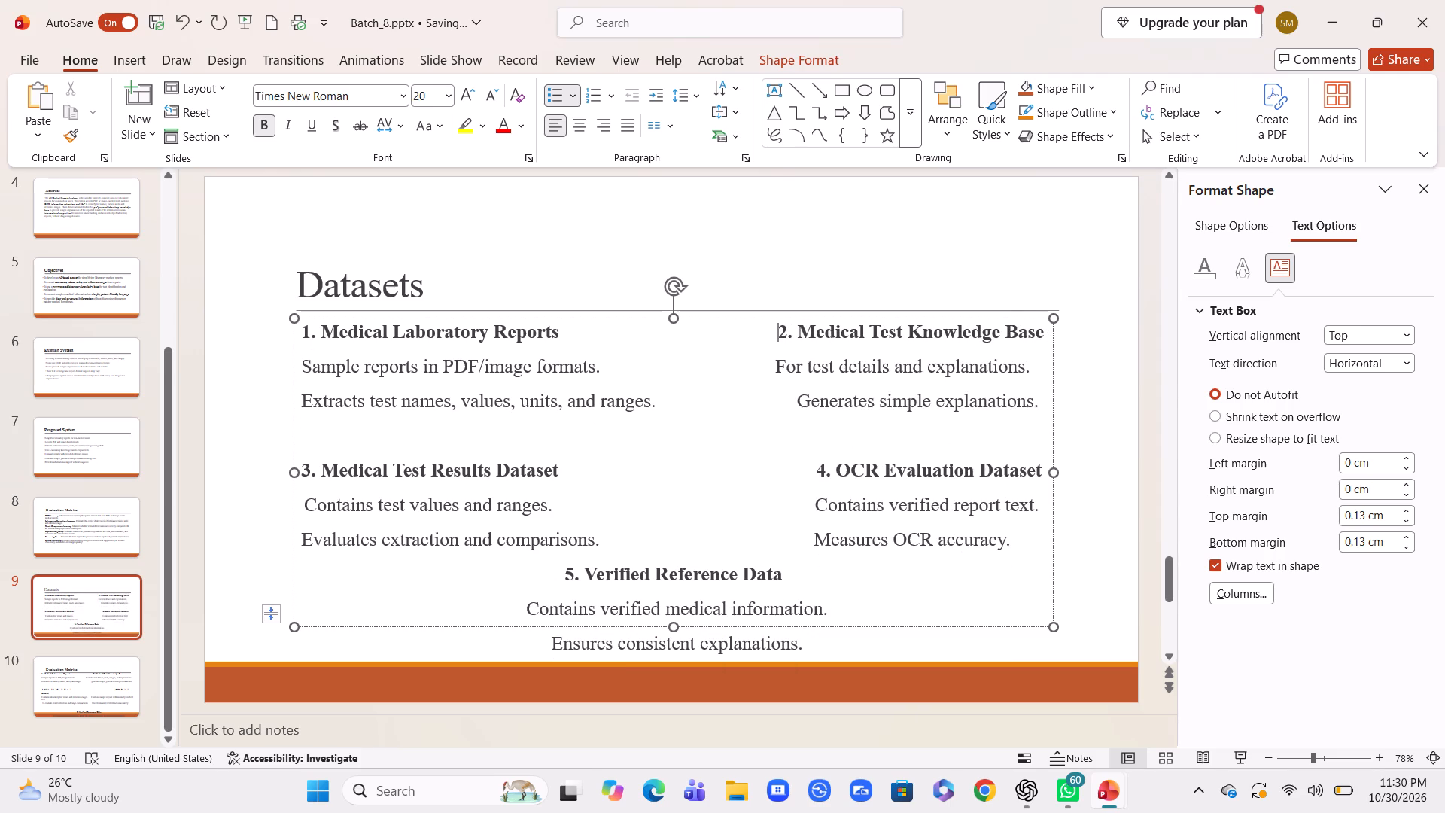
Remove five spaces before "Generates simple explanations." to line it up with the text above it.
left_click(799, 403)
key("BackSpace")
key("BackSpace")
key("BackSpace")
key("BackSpace")
key("BackSpace")
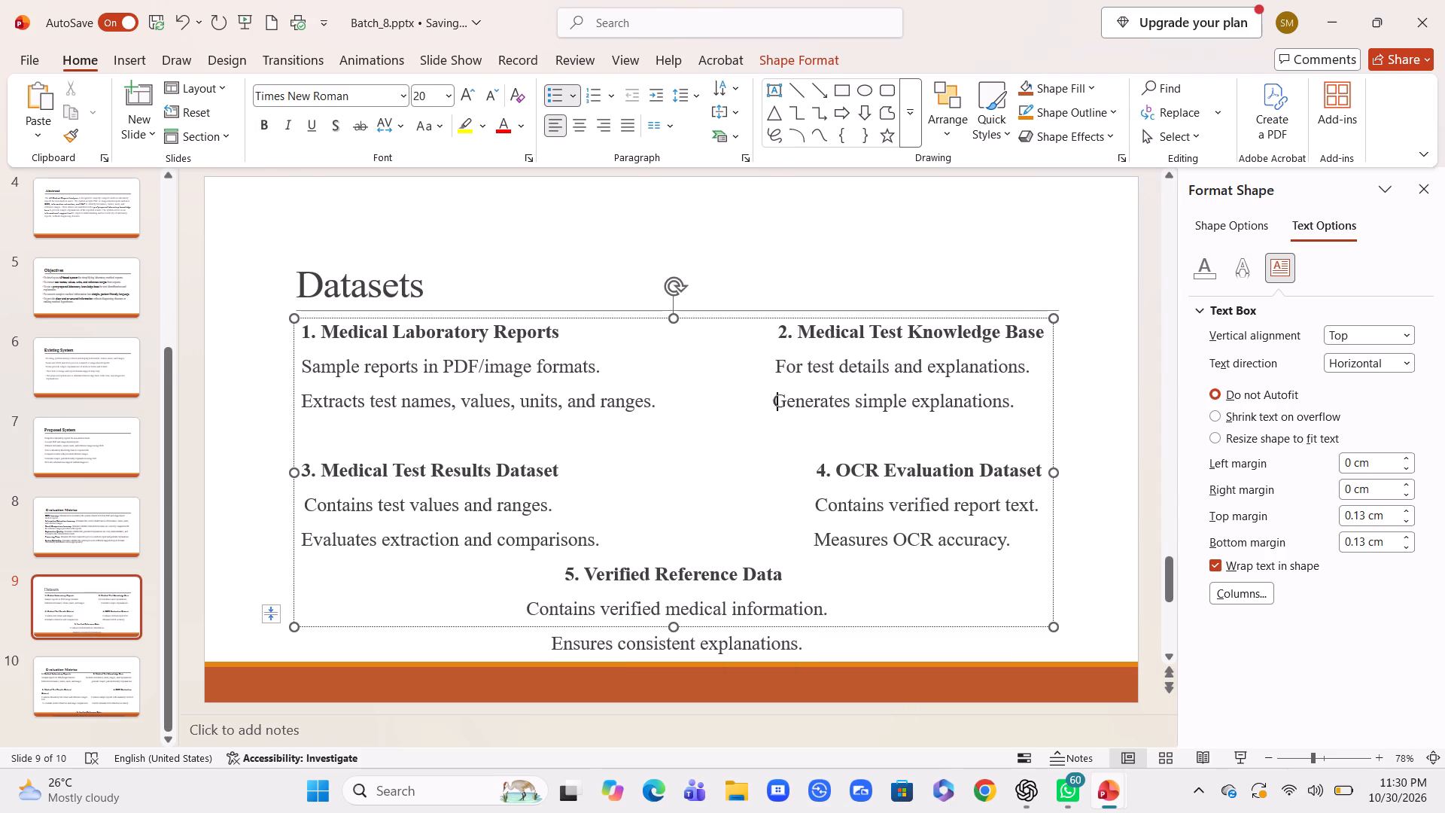
Remove seven spaces before the "4. OCR Evaluation Dataset" heading to line it up with dataset 2's column.
left_click(814, 473)
key("BackSpace")
key("BackSpace")
key("BackSpace")
key("BackSpace")
key("BackSpace")
key("BackSpace")
key("BackSpace")
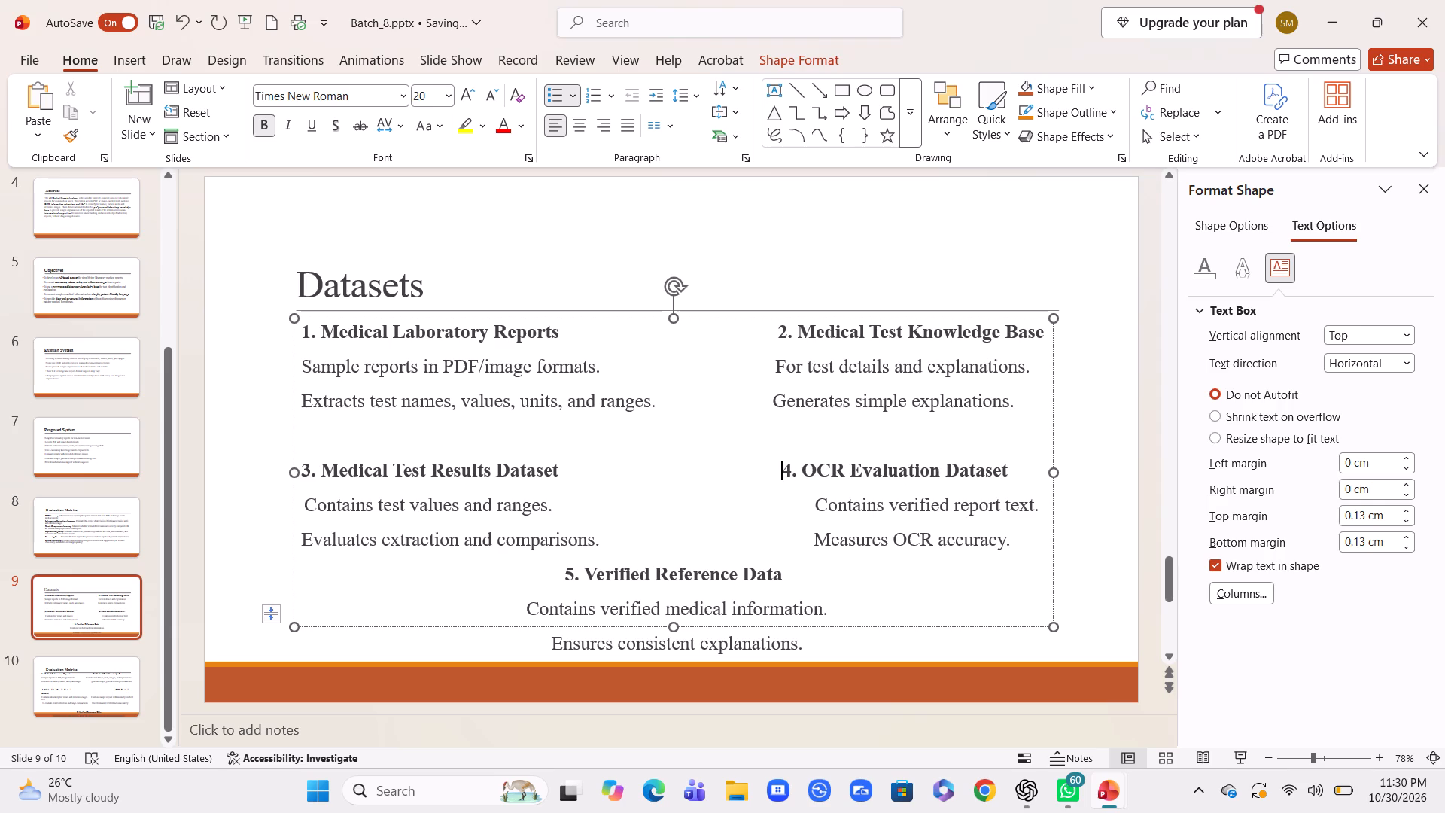
Remove seven spaces before "Contains verified report text." to line it up under the OCR Evaluation Dataset heading.
left_click(816, 502)
key("BackSpace")
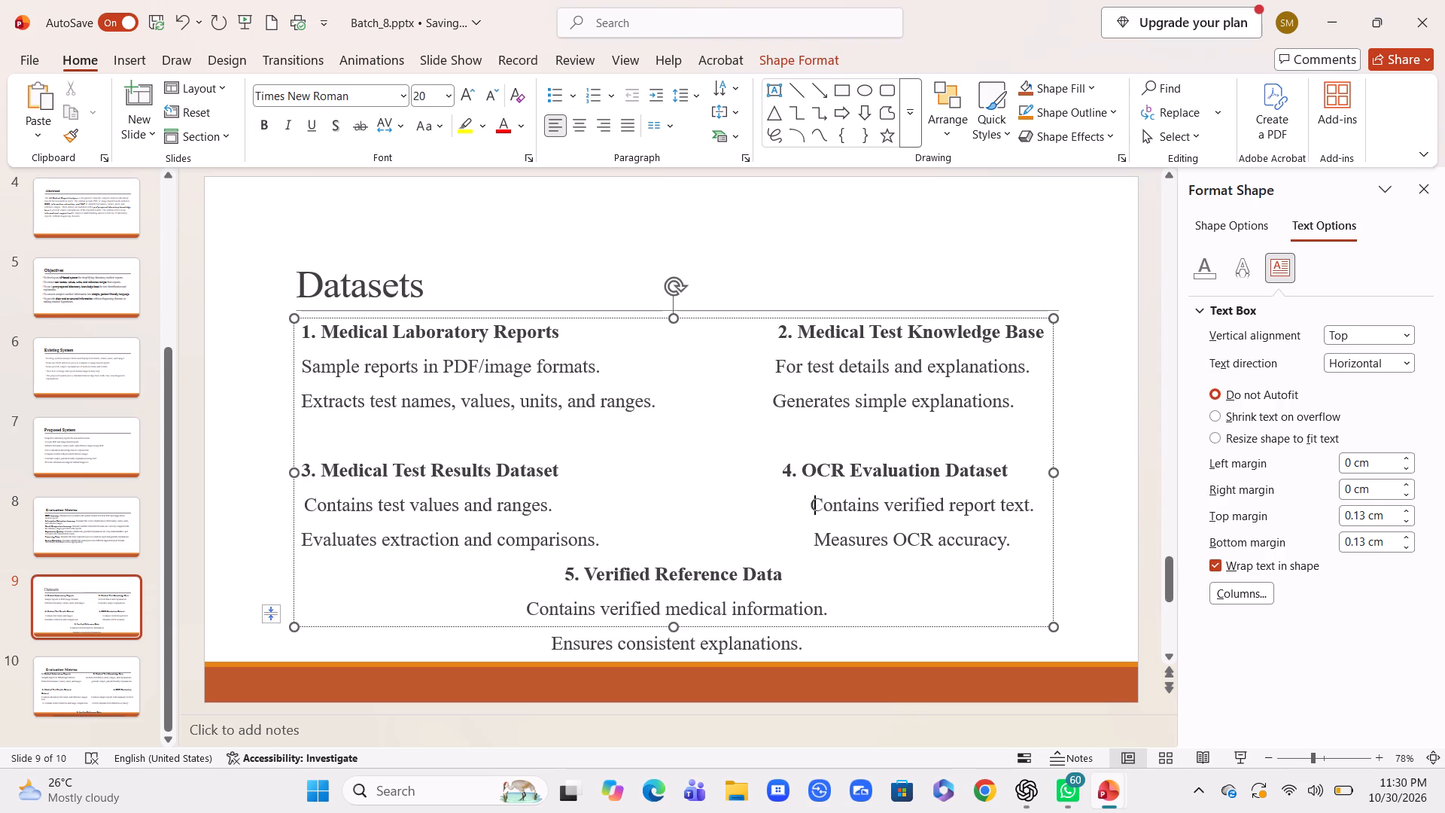
key("BackSpace")
key("BackSpace")
key("BackSpace")
key("BackSpace")
key("BackSpace")
key("BackSpace")
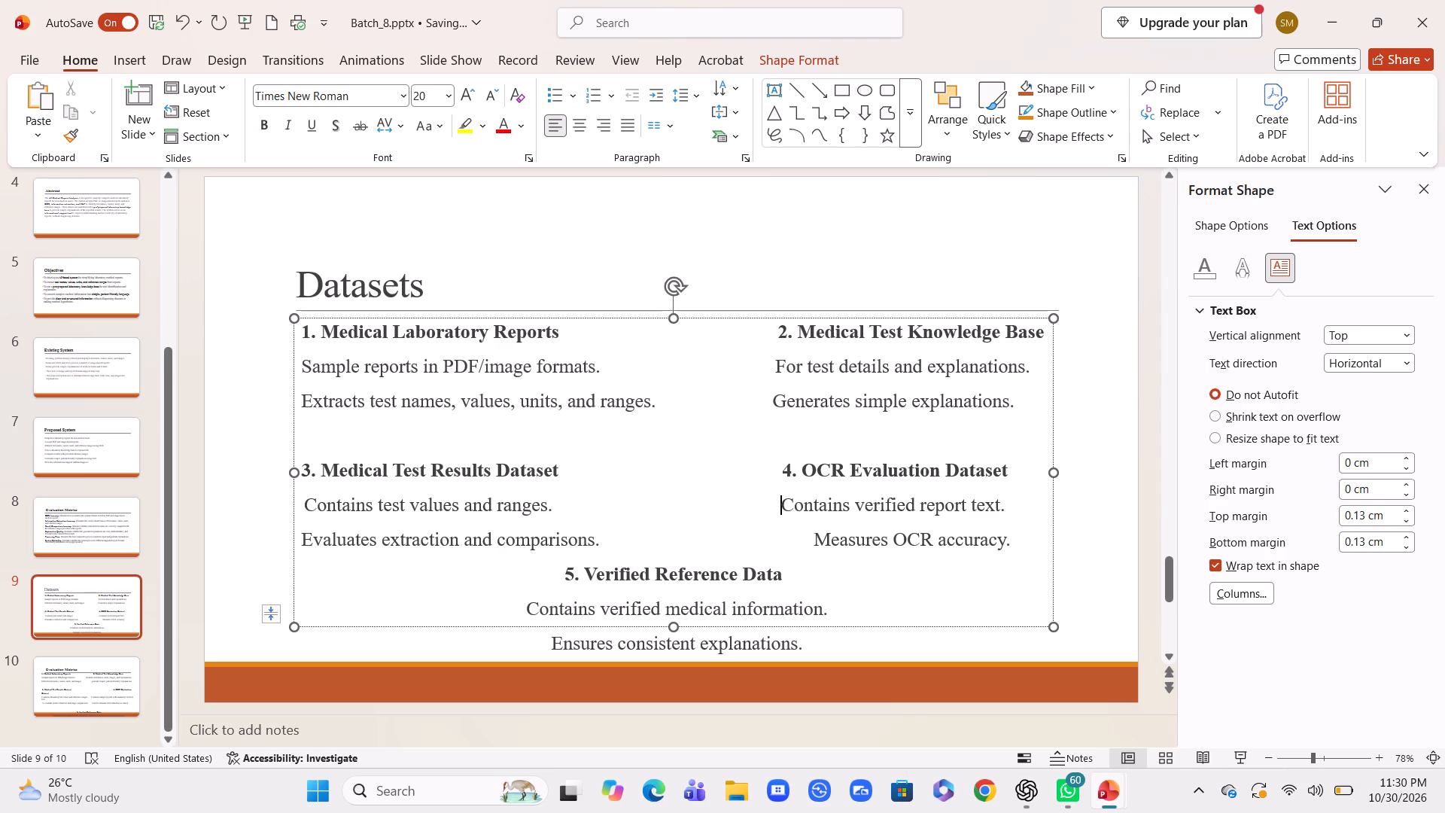
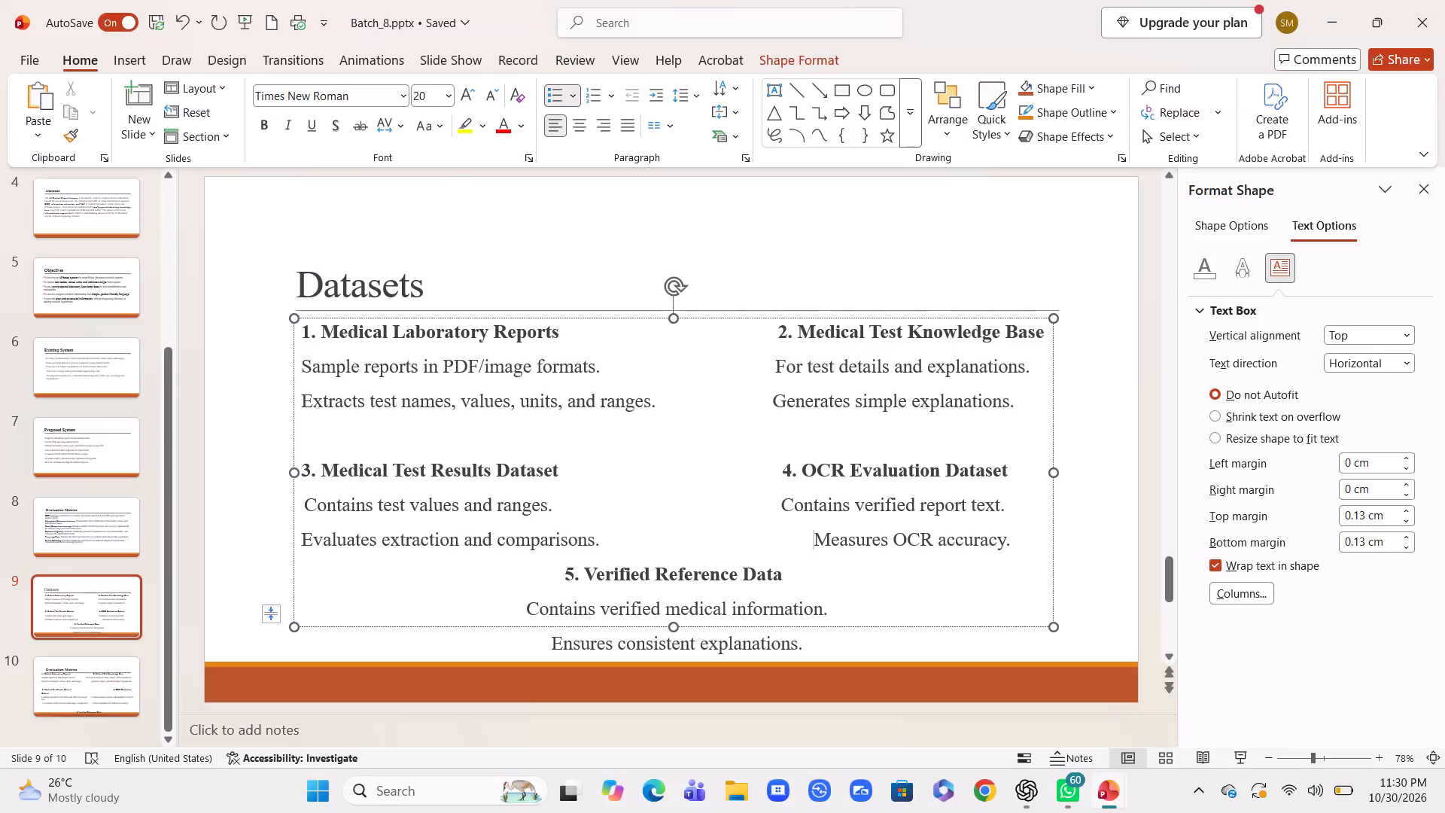
Remove seven spaces before "Measures OCR accuracy." to line it up under "Contains verified report text.".
key("BackSpace")
key("BackSpace")
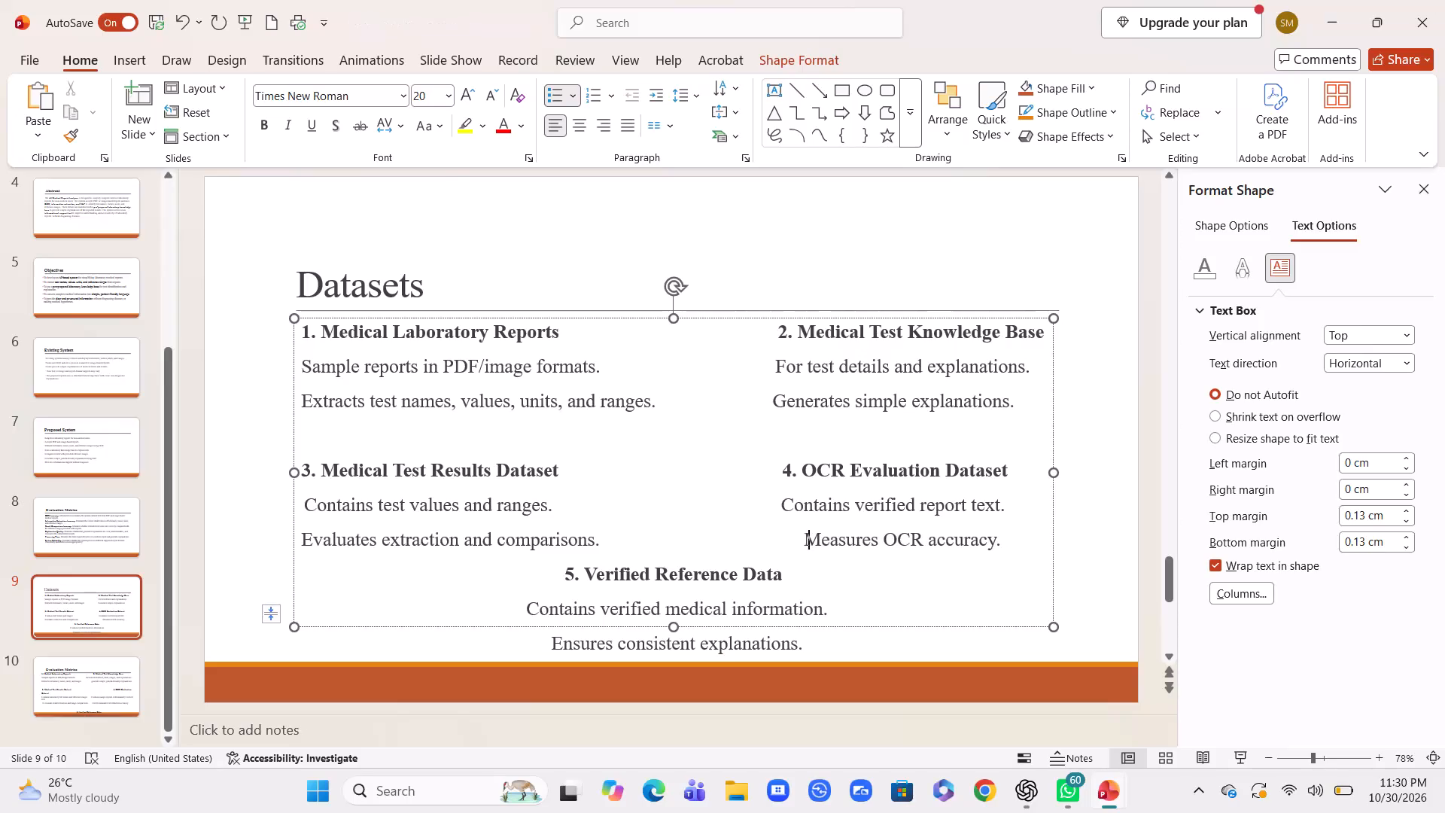
key("BackSpace")
key("BackSpace")
key("BackSpace")
key("BackSpace")
key("BackSpace")
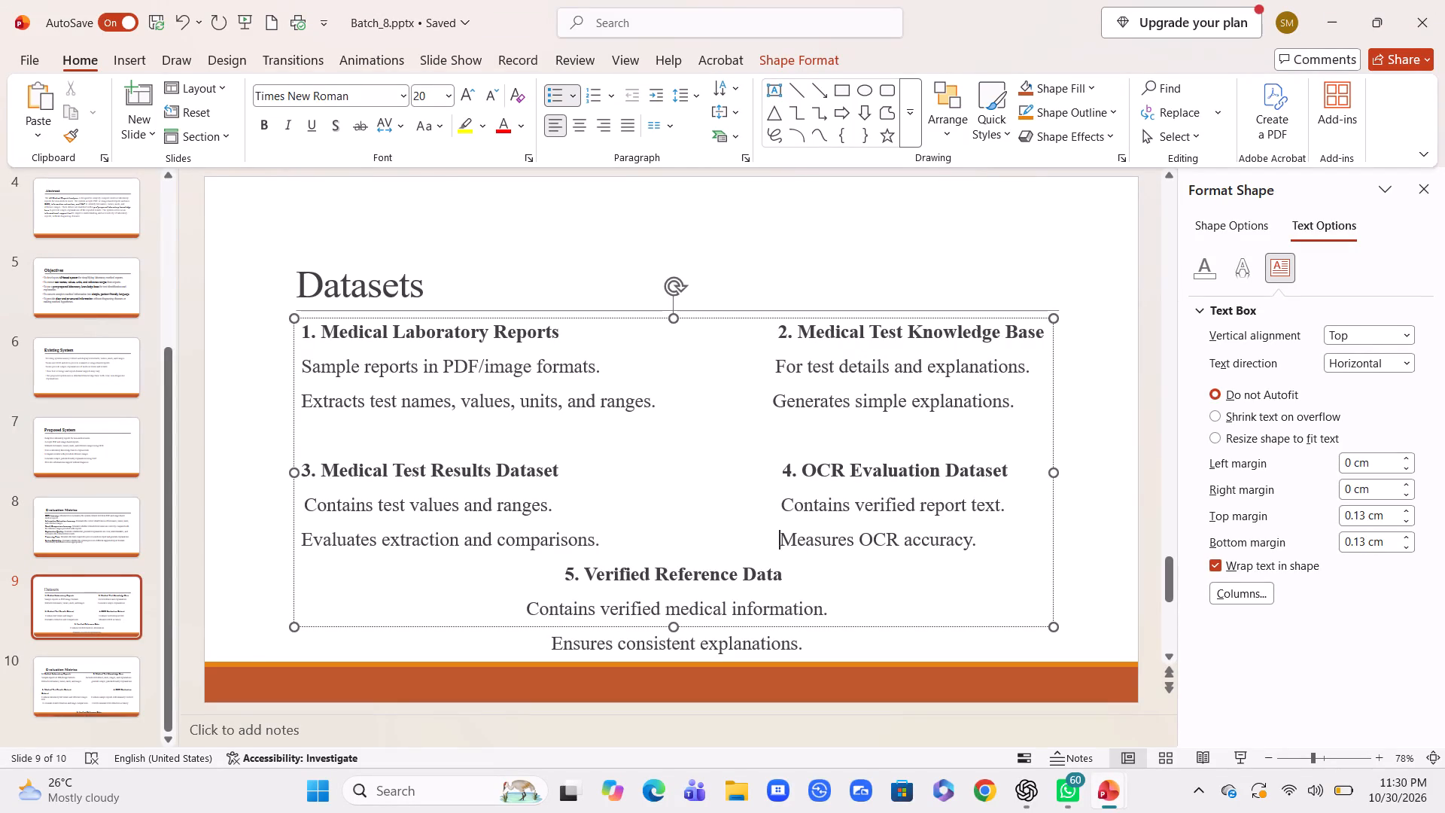
Add one space each before "Generates simple explanations.", "Measures OCR accuracy." and "Contains verified report text." to refine their alignment.
left_click(773, 400)
key("space")
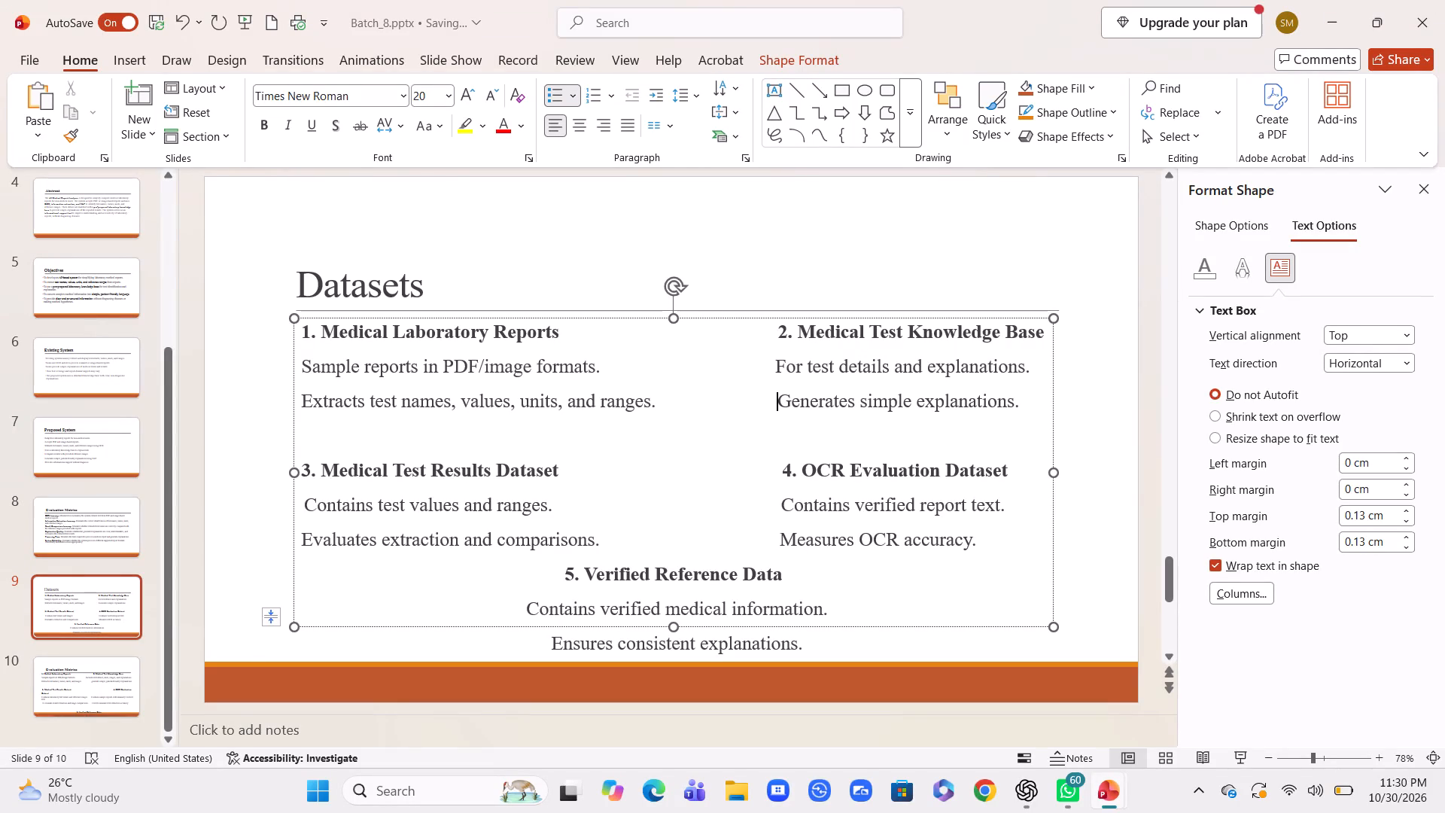
left_click(781, 537)
key("space")
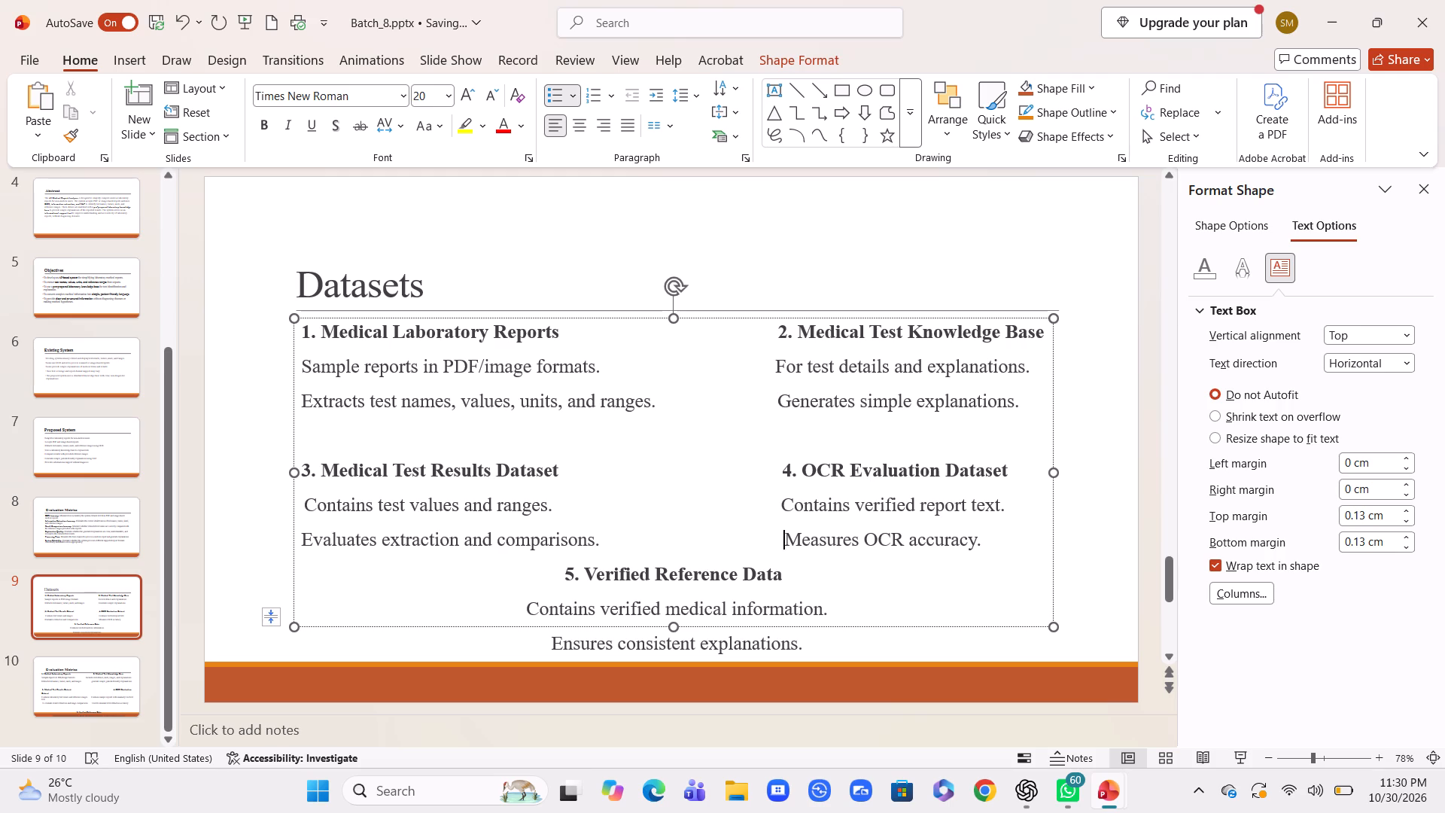
left_click(783, 507)
key("space")
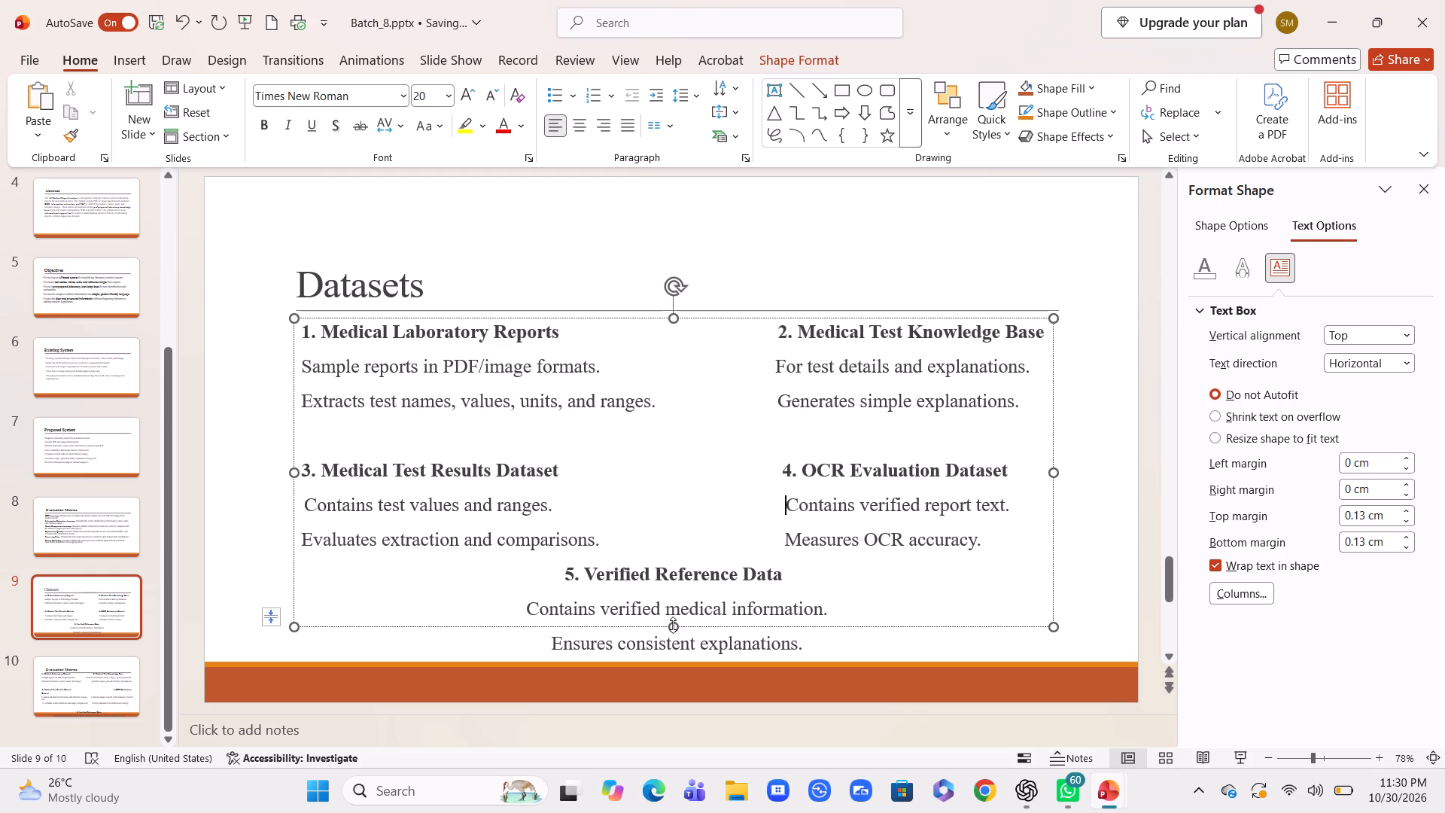
Extend the datasets text box down to the orange footer band and slightly up to the title line.
left_click_drag(673, 625, 674, 663)
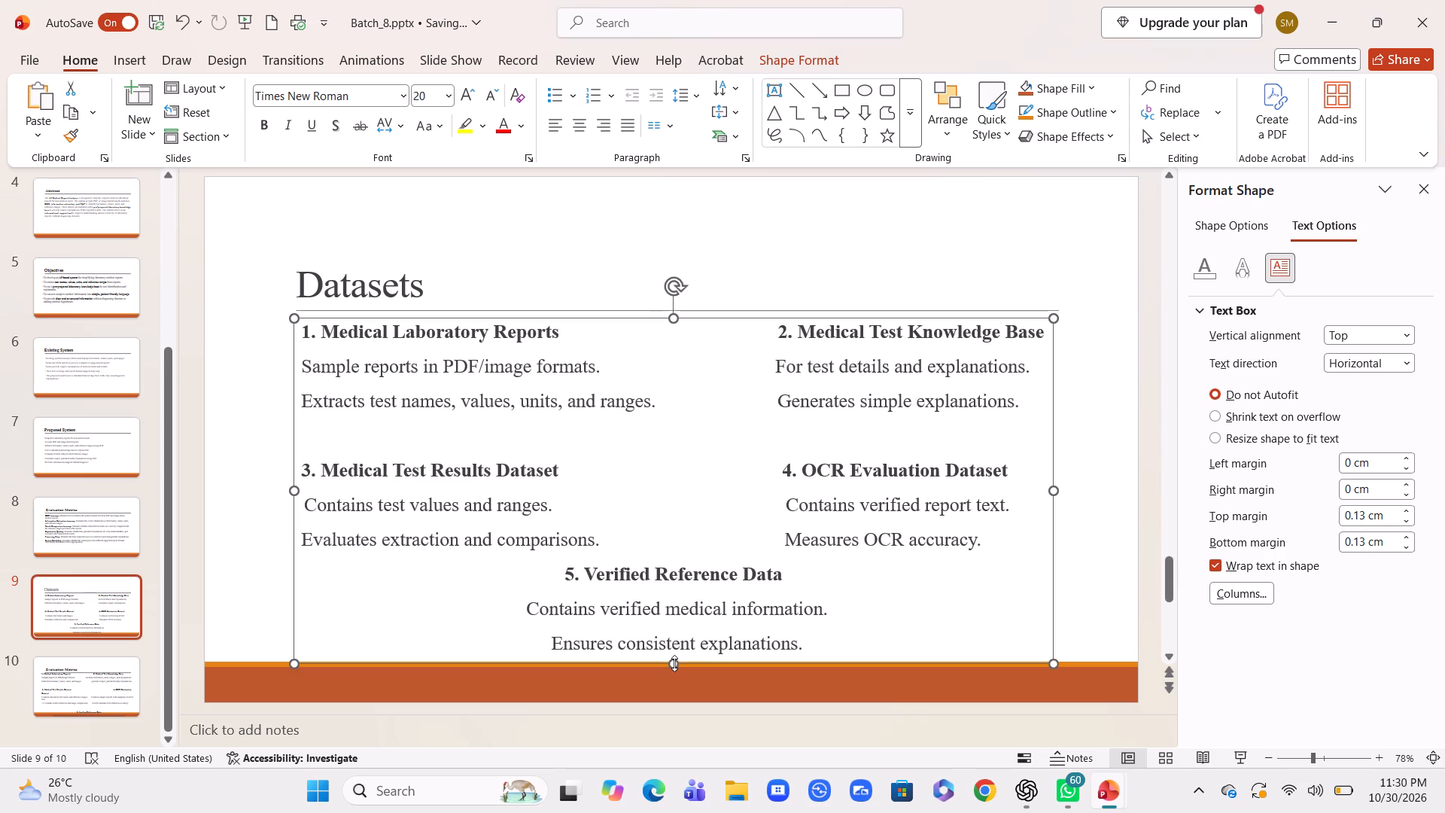
left_click_drag(671, 319, 671, 312)
left_click(451, 282)
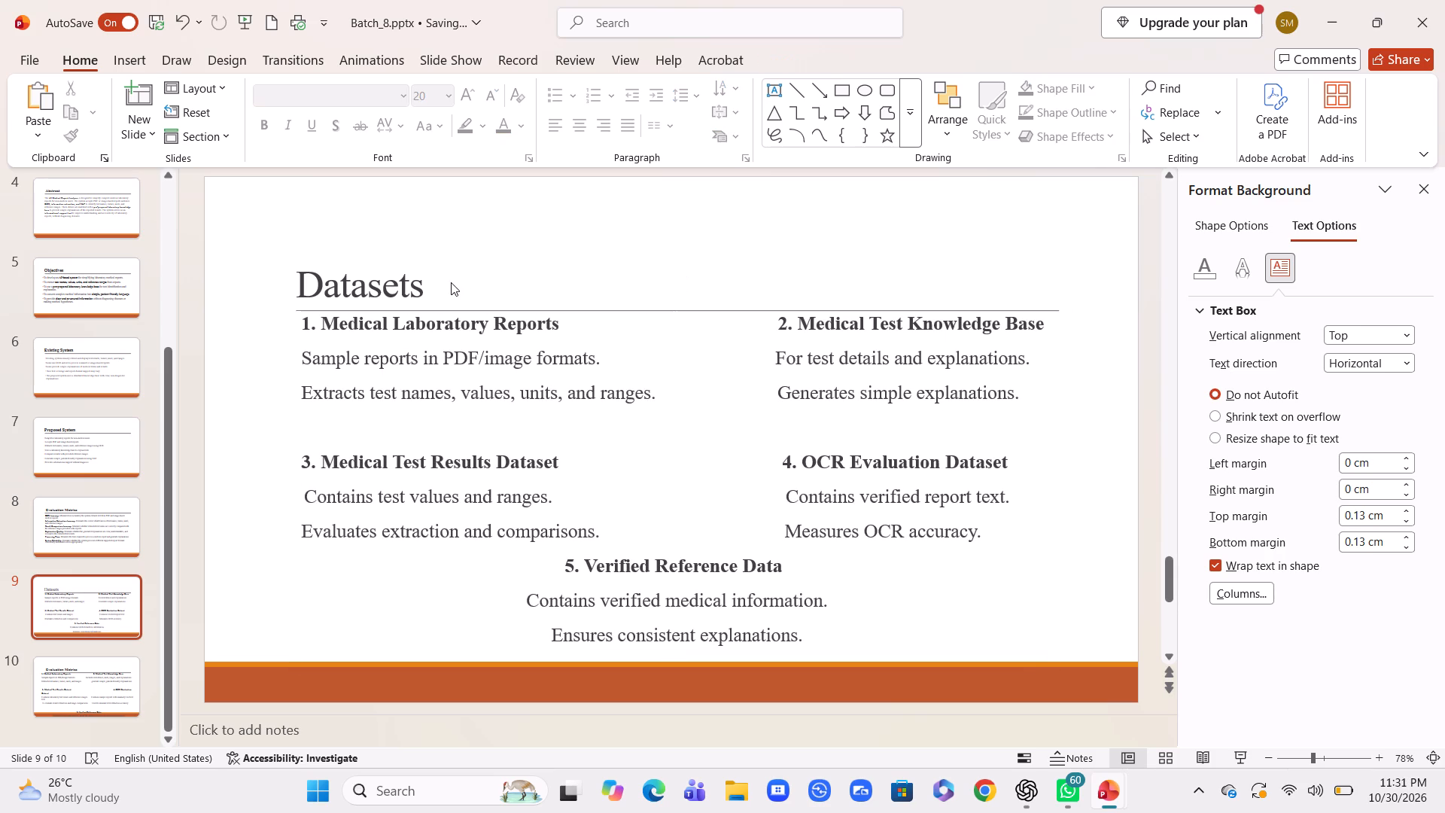
Make the "Datasets" title bold.
left_click(419, 288)
left_click_drag(419, 288, 313, 286)
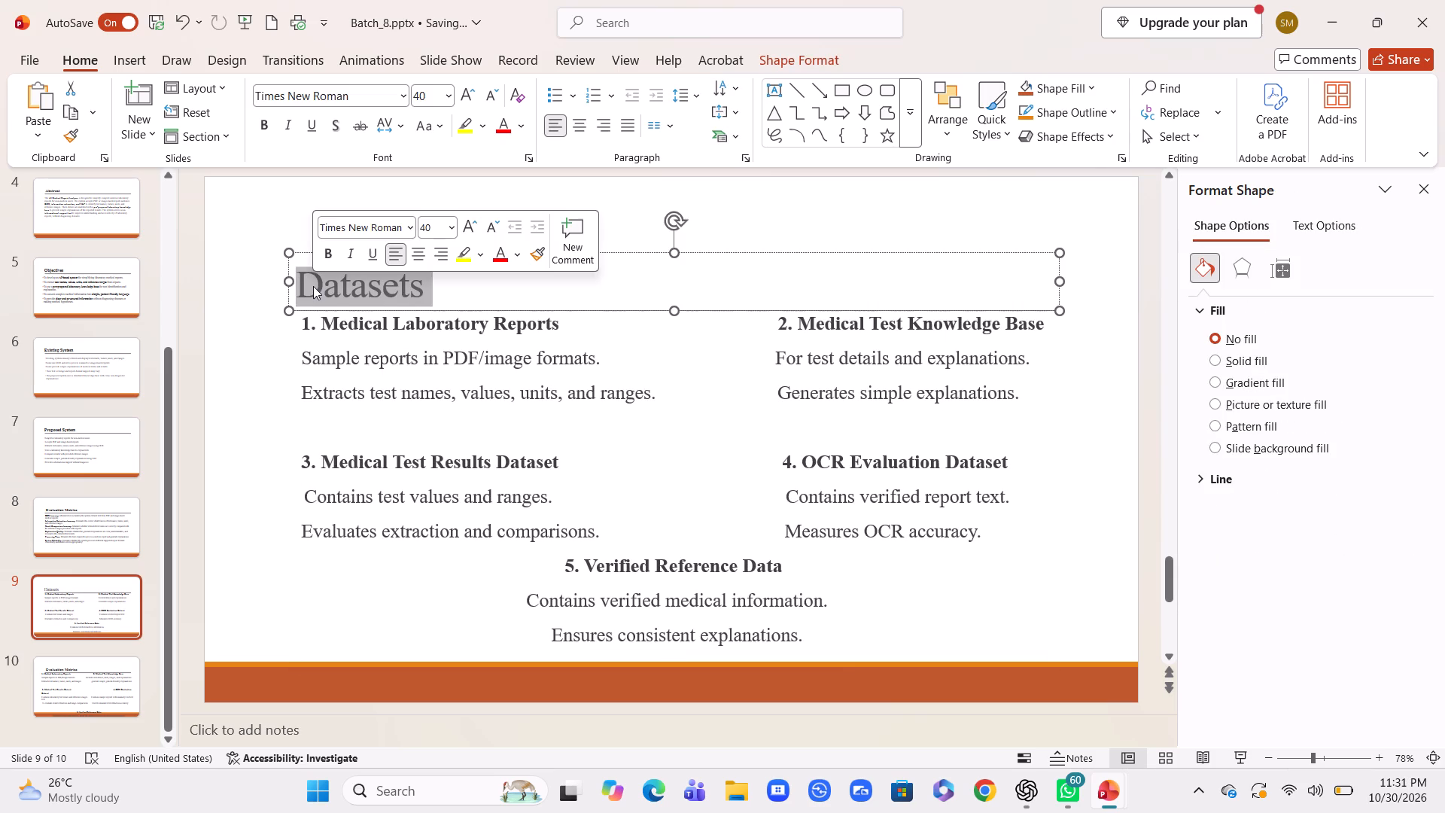
left_click(328, 251)
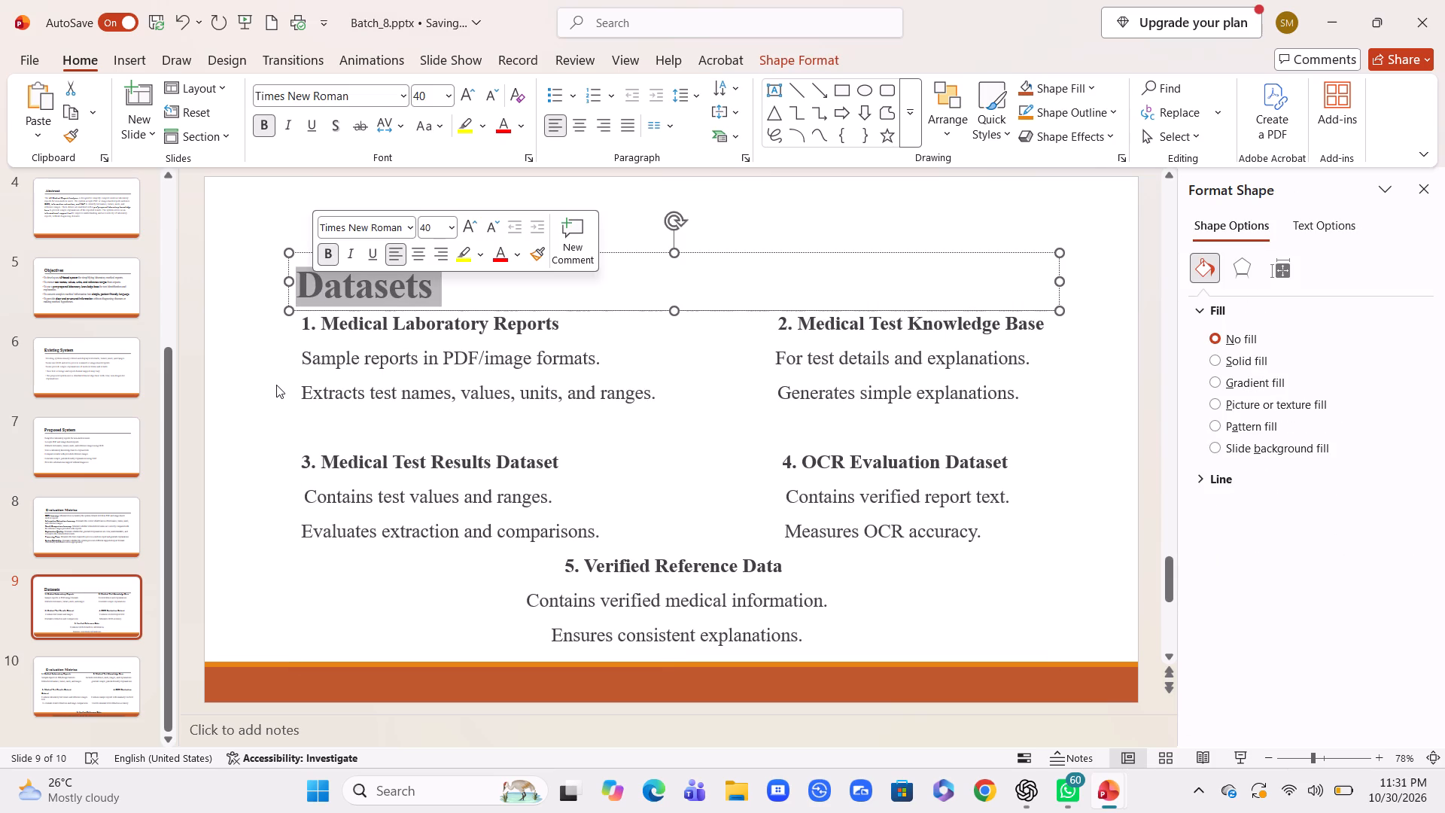
left_click(276, 385)
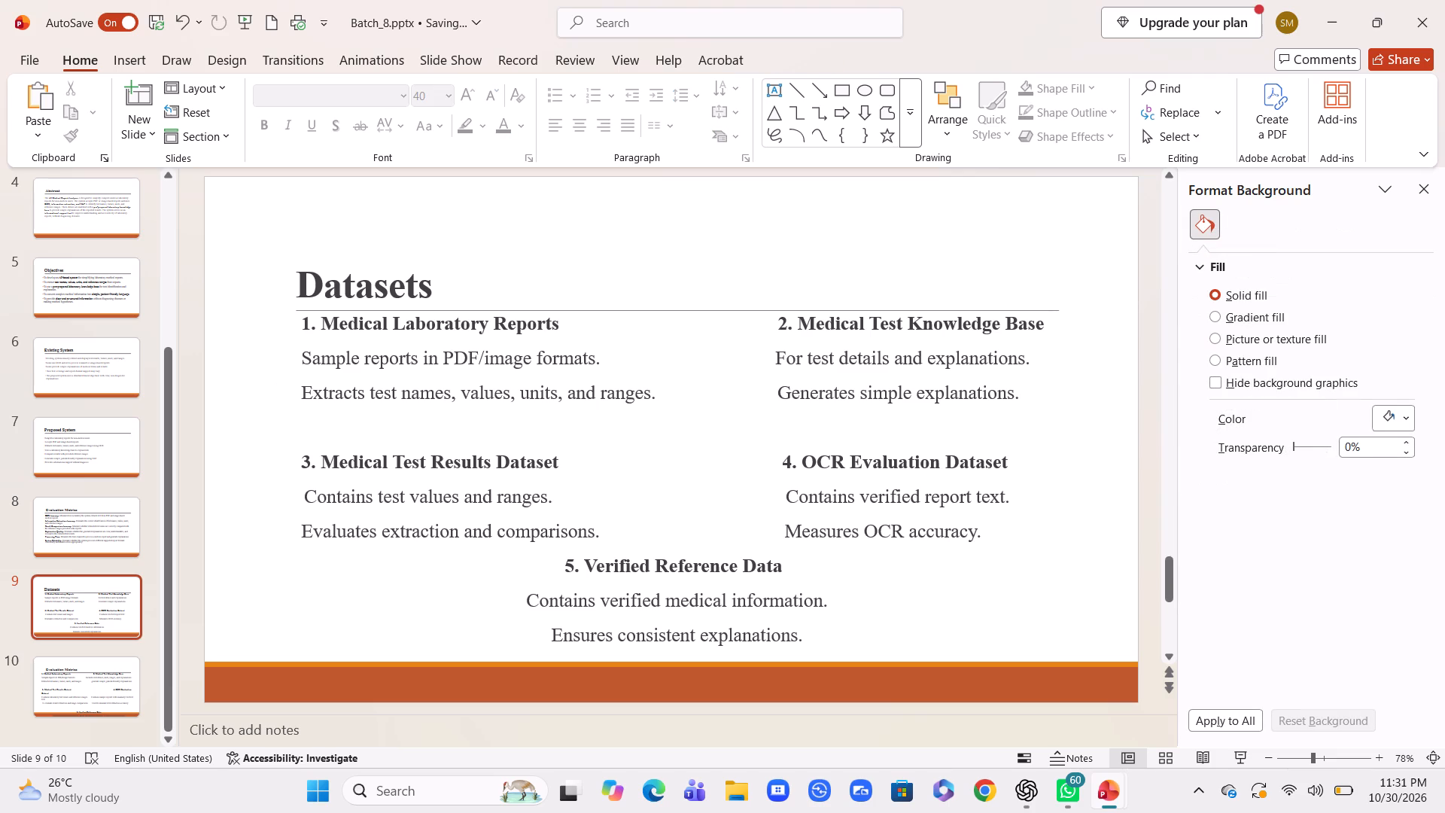
Widen the datasets text box on both sides, beyond the ends of the title line.
left_click(774, 331)
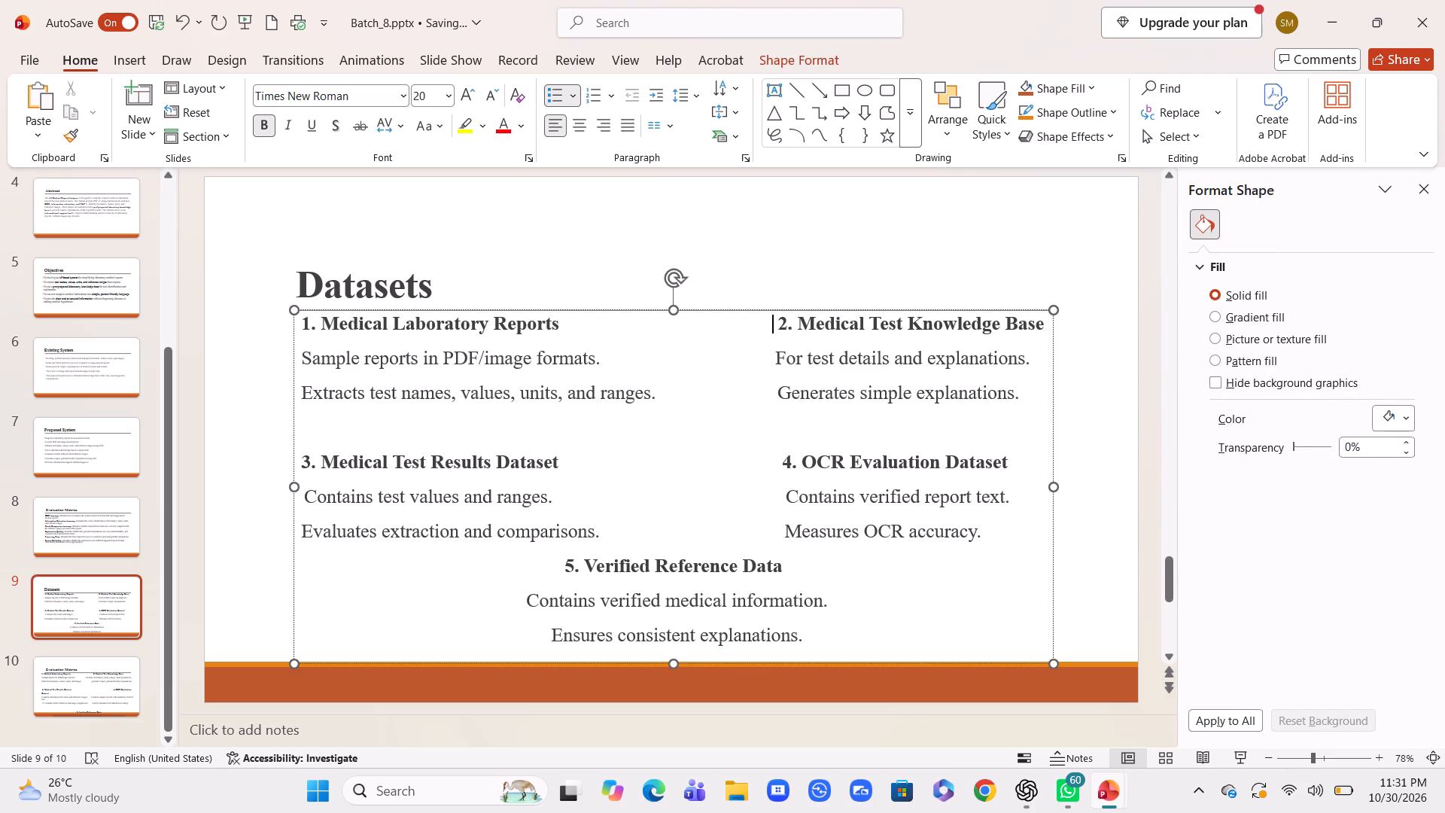
left_click_drag(1057, 488, 1085, 485)
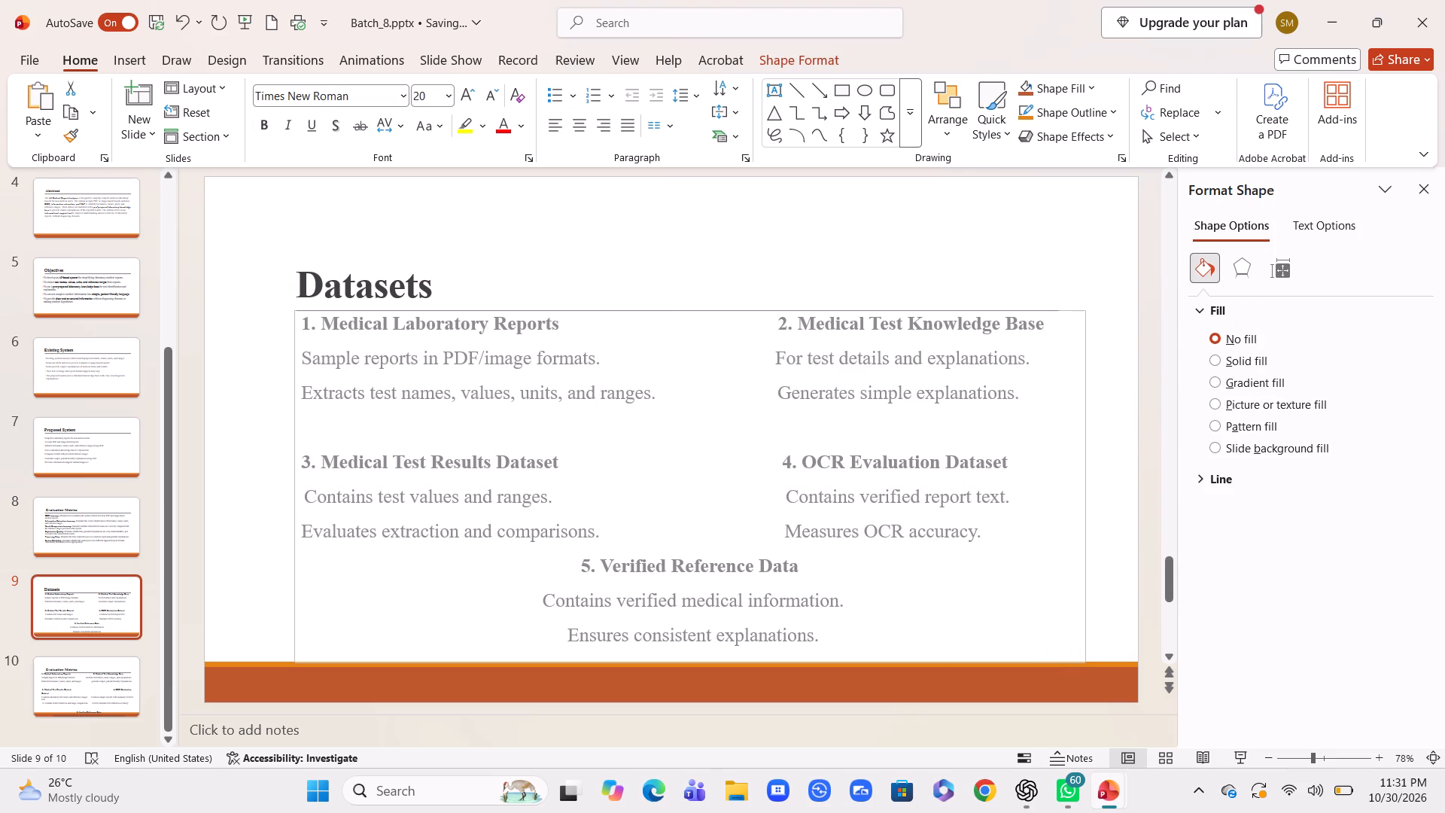
left_click_drag(1085, 485, 1089, 483)
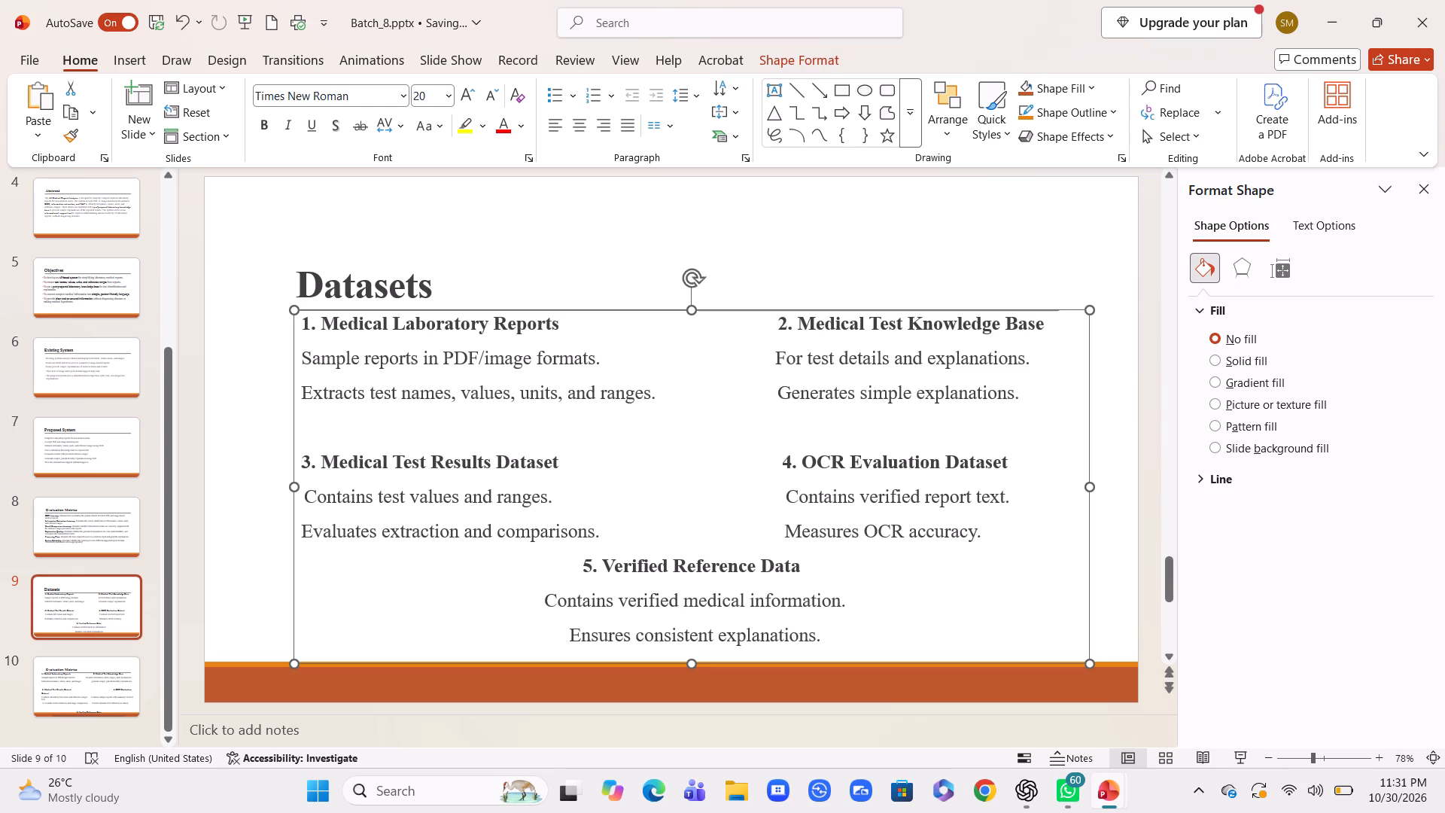
left_click_drag(291, 489, 286, 490)
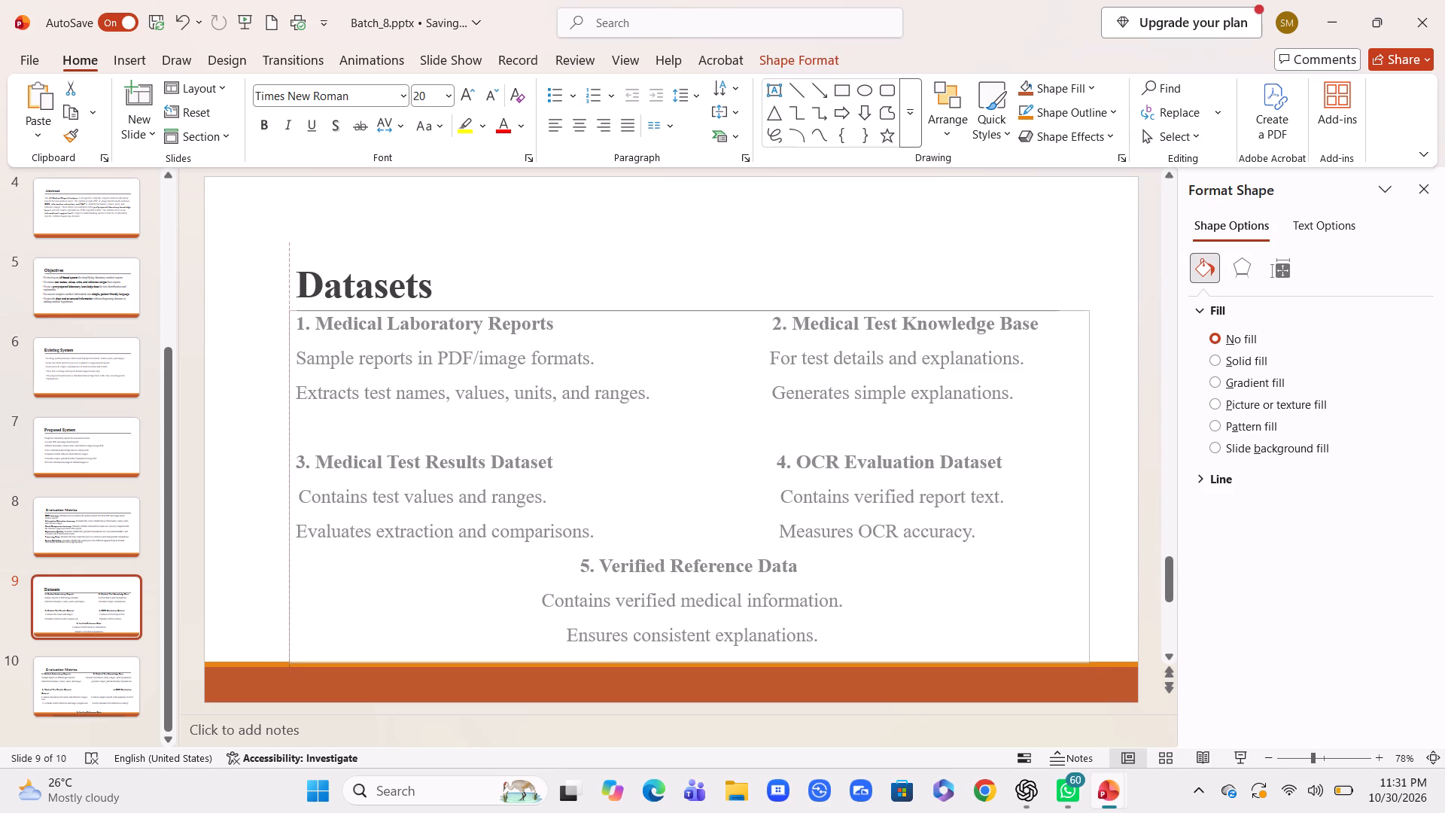
left_click_drag(286, 490, 260, 489)
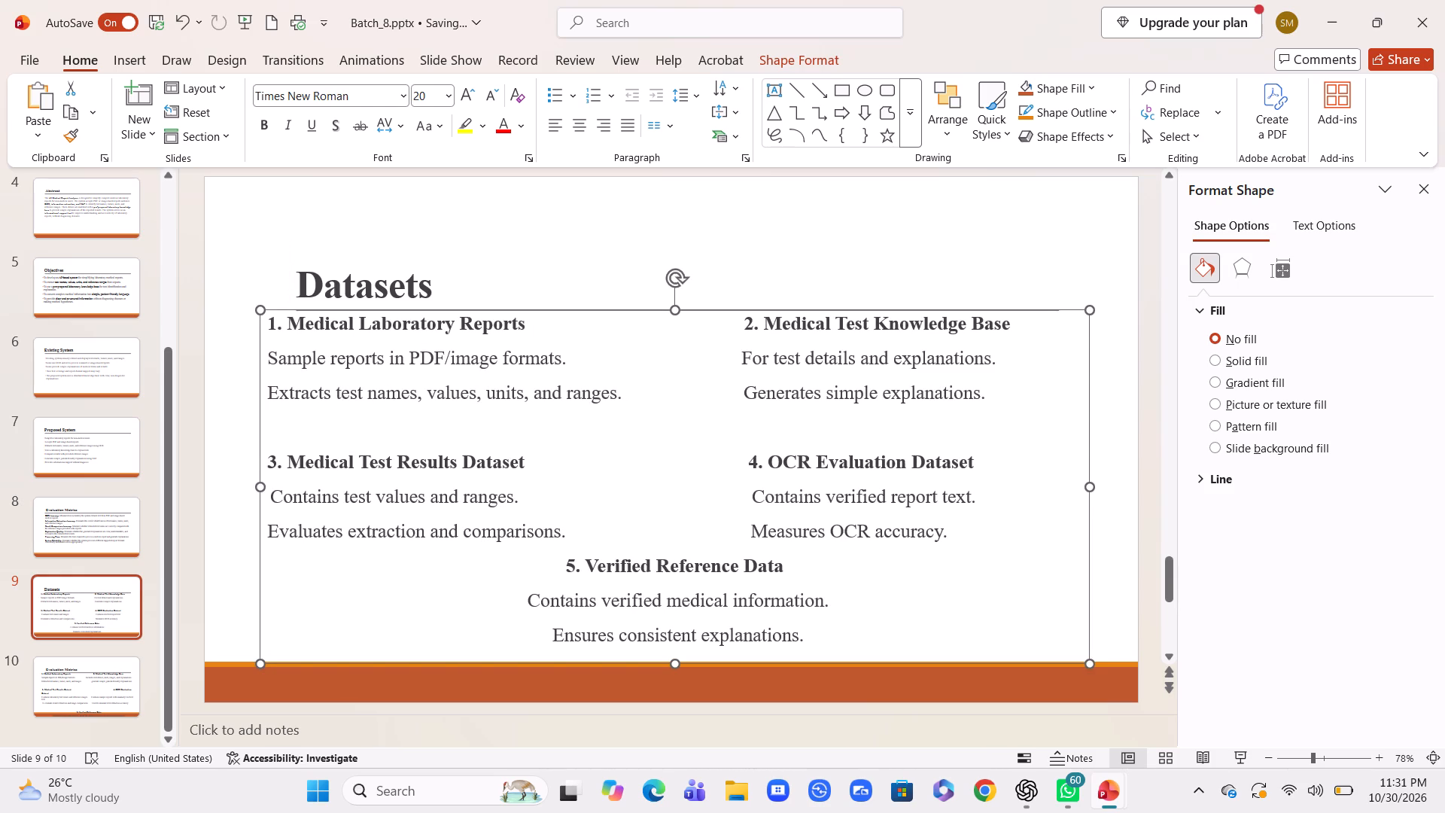
Add five spaces before the "2. Medical Test Knowledge Base" heading to shift it toward the slide's right side.
left_click(741, 324)
left_click(747, 324)
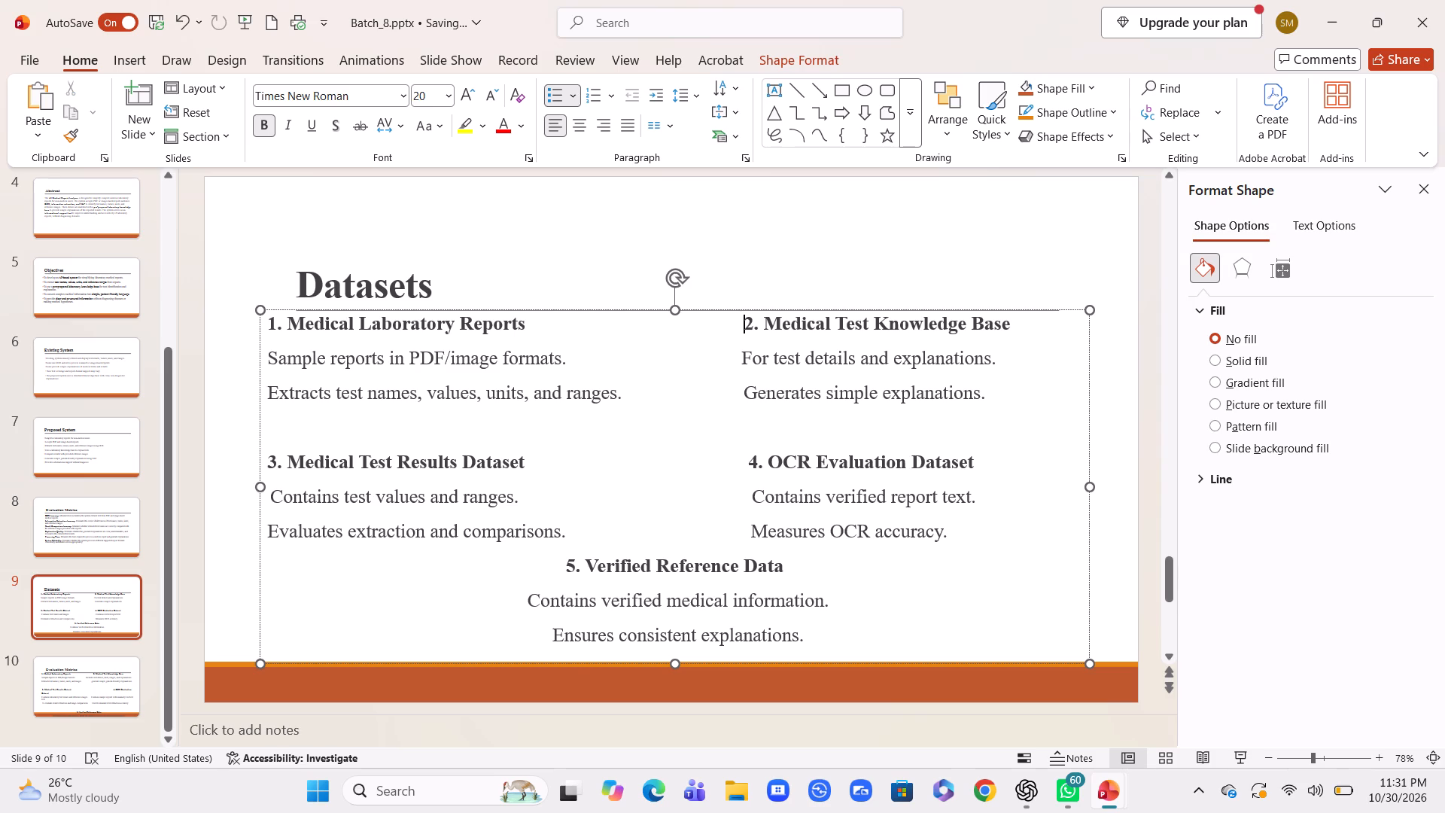
key("space")
key("space")
key("space")
key("space")
key("space")
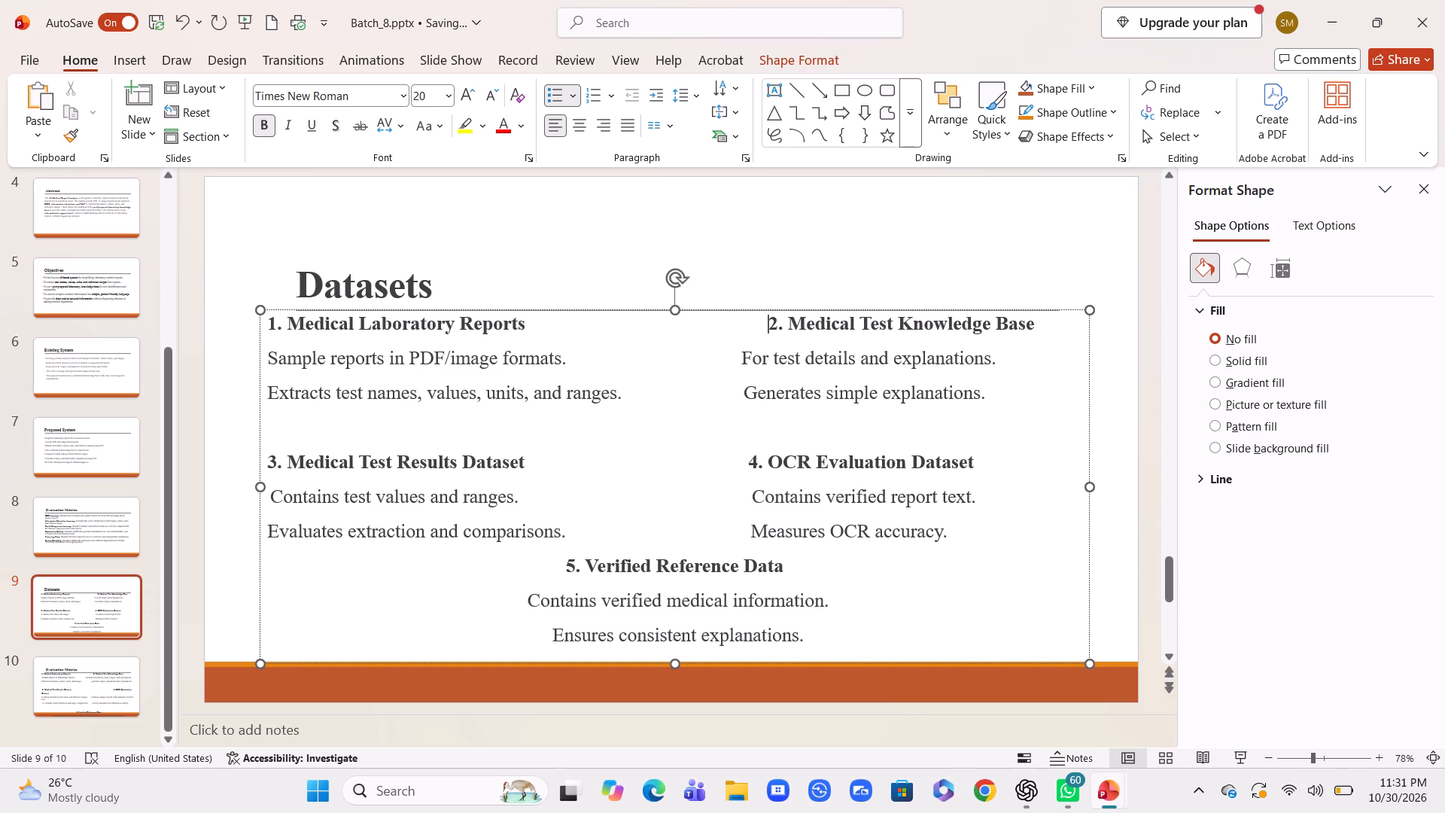
Move the left edge of the datasets text box slightly inward.
left_click_drag(254, 488, 256, 488)
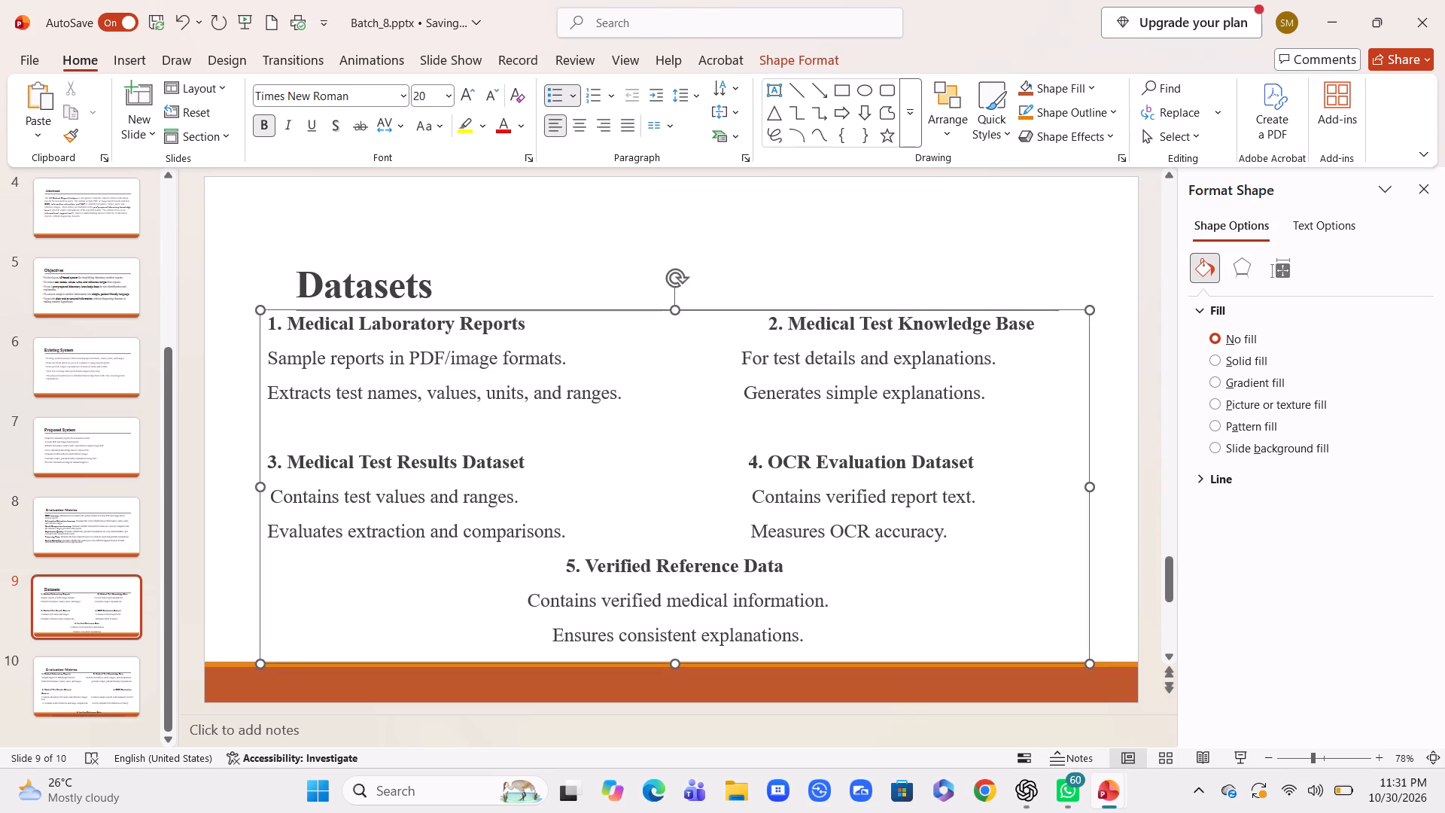
left_click_drag(256, 488, 263, 488)
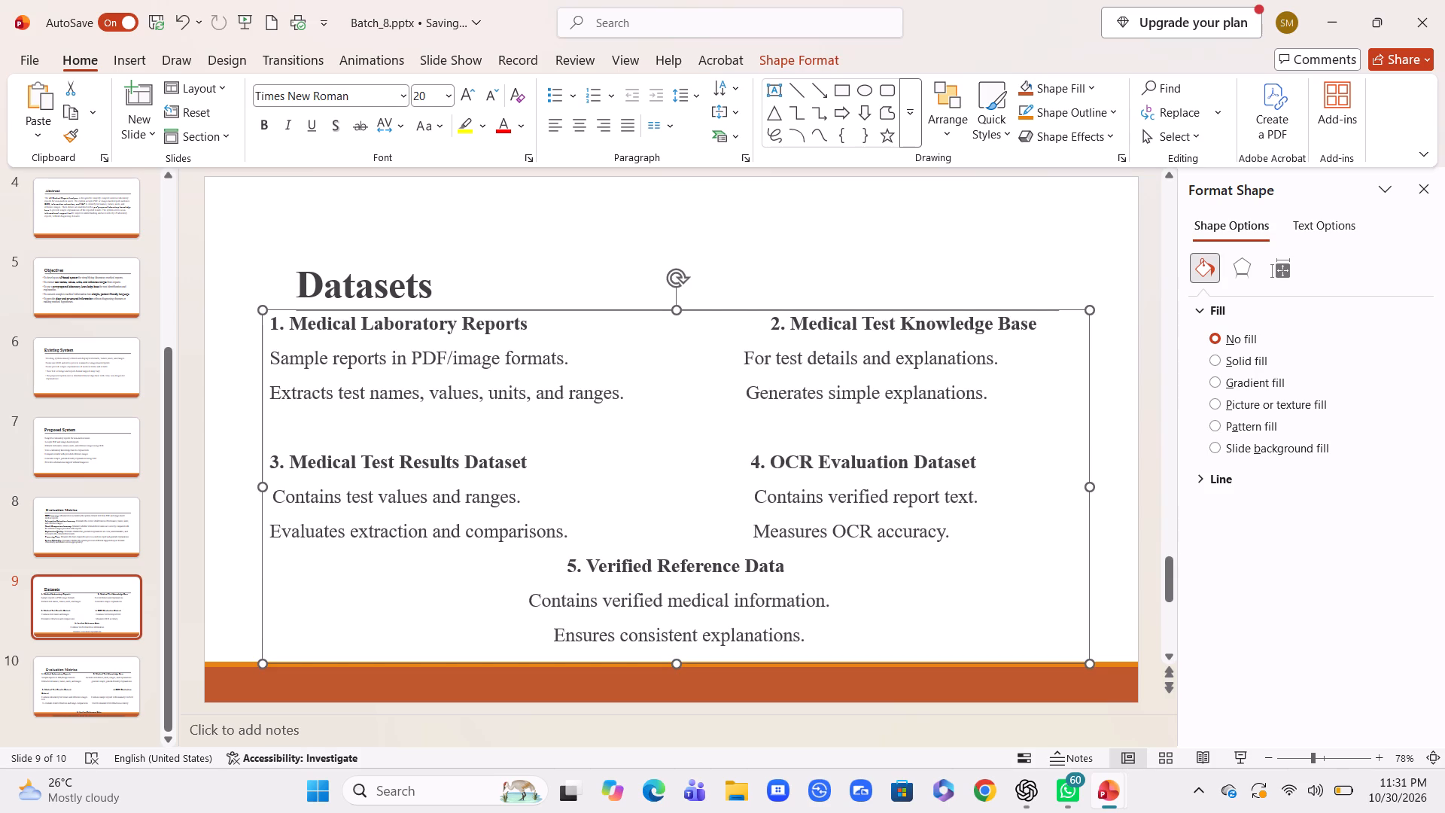
Add eight spaces before "For test details and explanations." to bring it back under the dataset 2 heading.
left_click(745, 357)
key("space")
key("space")
key("space")
key("space")
key("space")
key("space")
key("space")
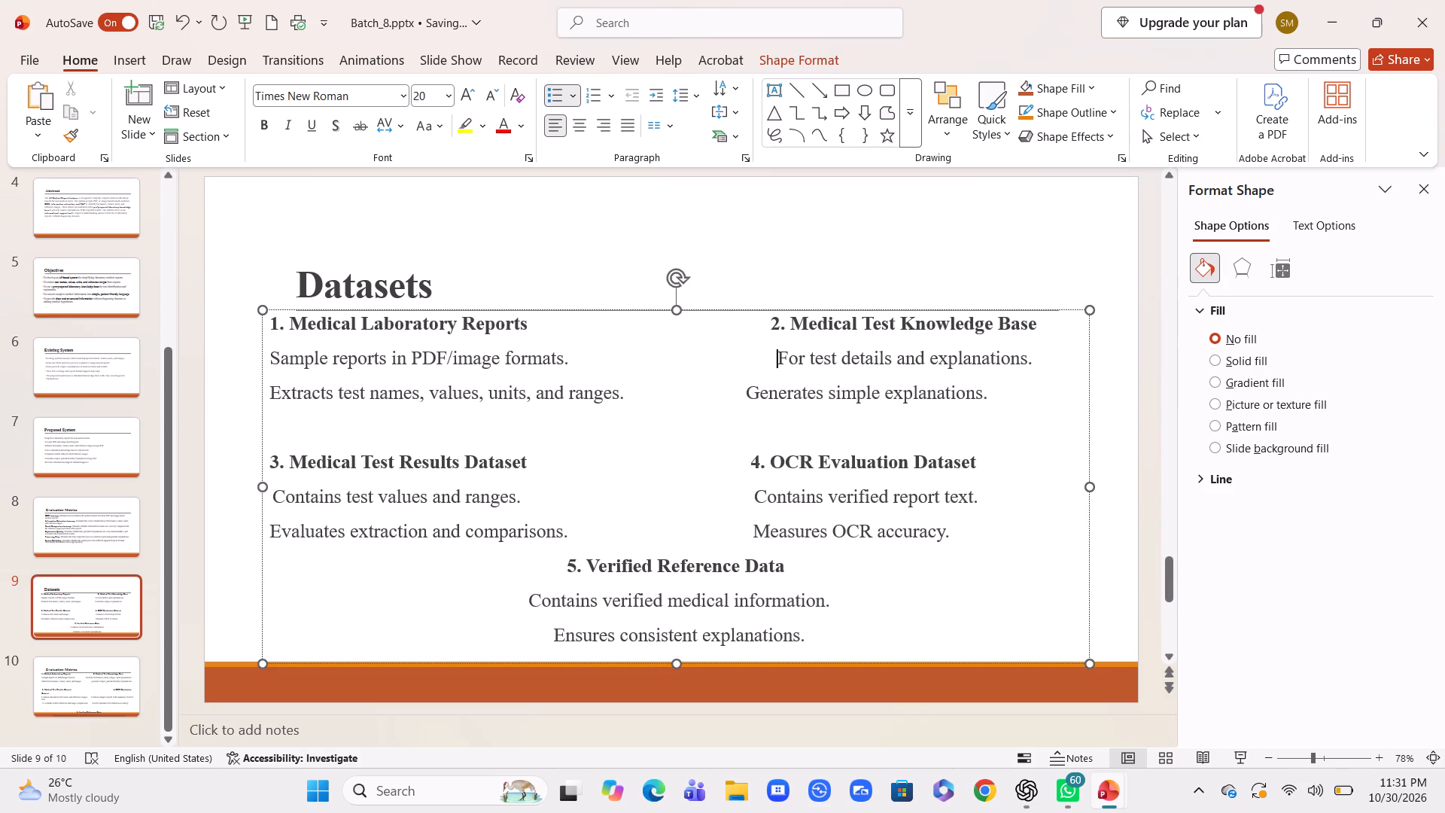
key("space")
Add seven spaces before "Generates simple explanations." to line it up with the dataset 2 text above.
left_click(747, 400)
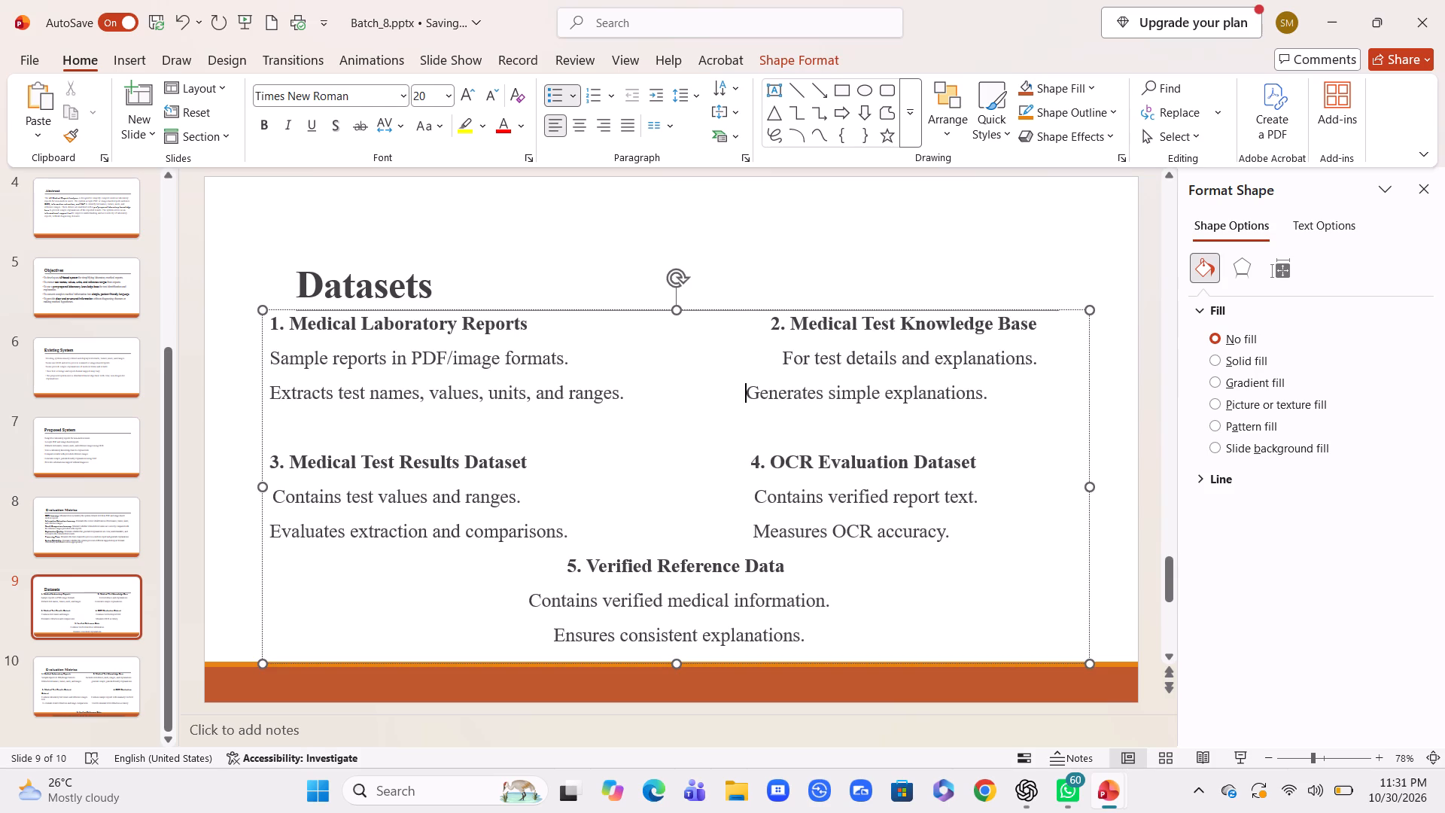
key("space")
key("space")
key("space")
key("space")
key("space")
key("space")
key("space")
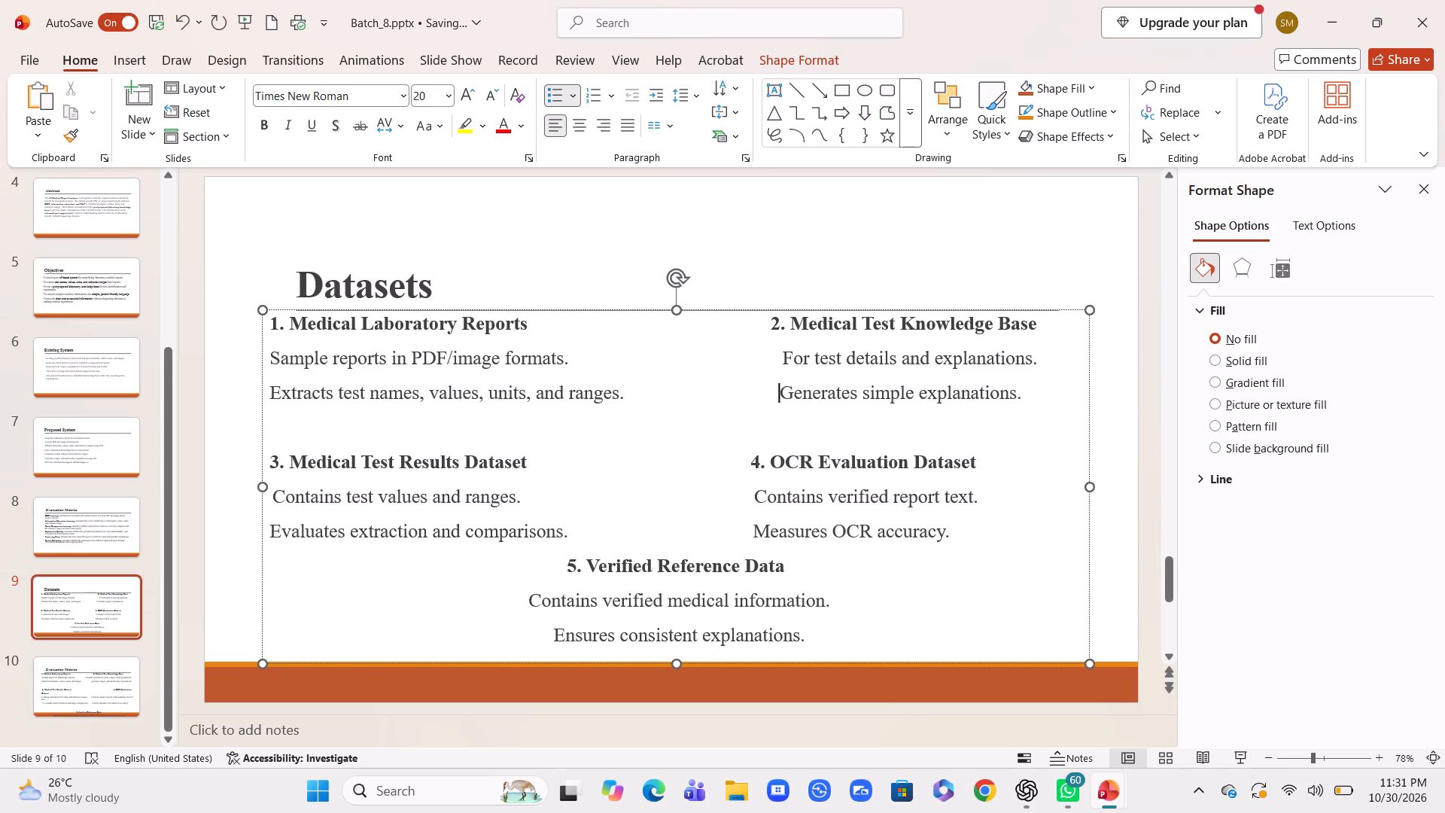
key("space")
key("BackSpace")
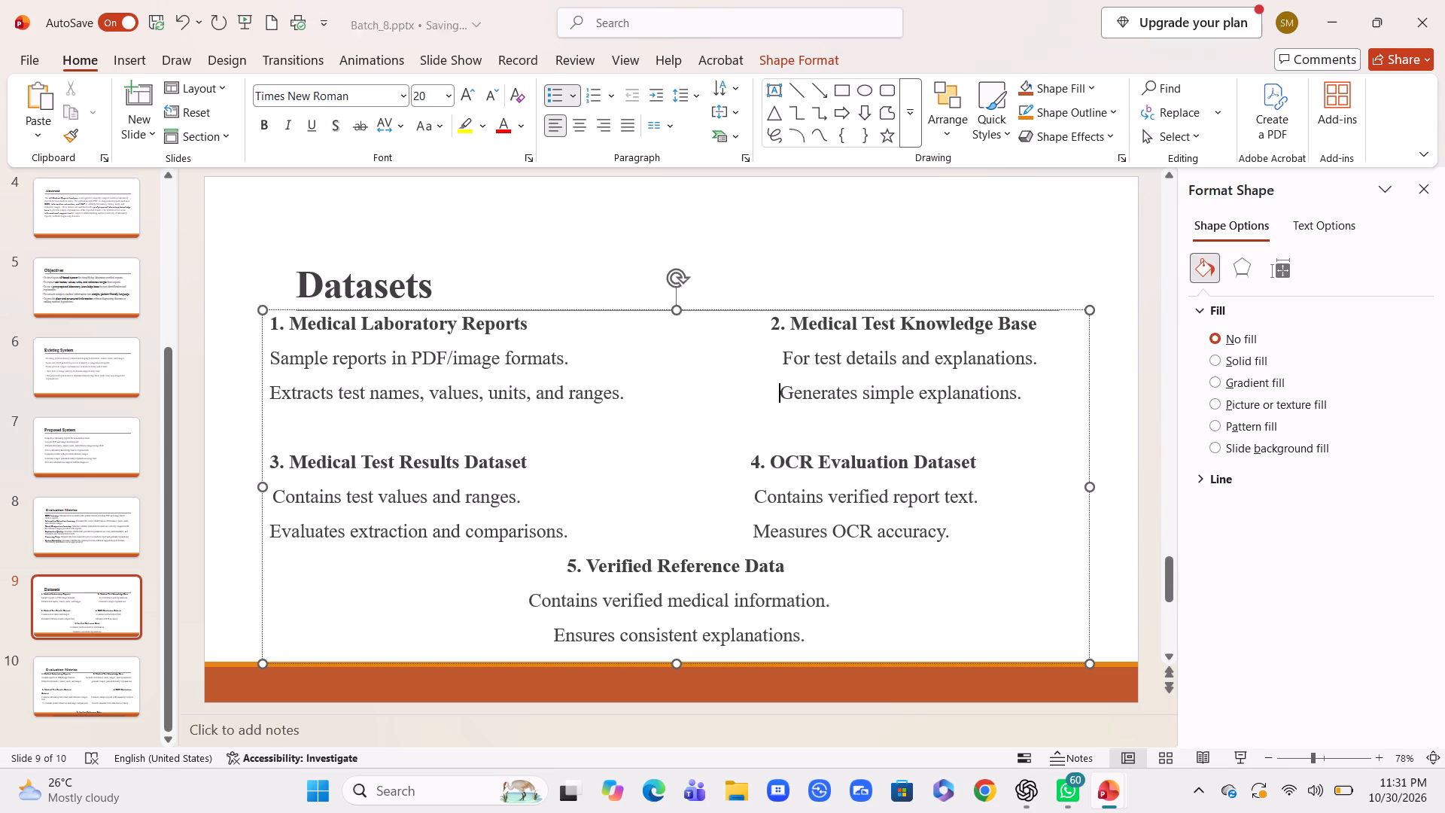
Add five spaces before the "4. OCR Evaluation Dataset" heading to line it up with the dataset 2 heading.
left_click(751, 464)
key("space")
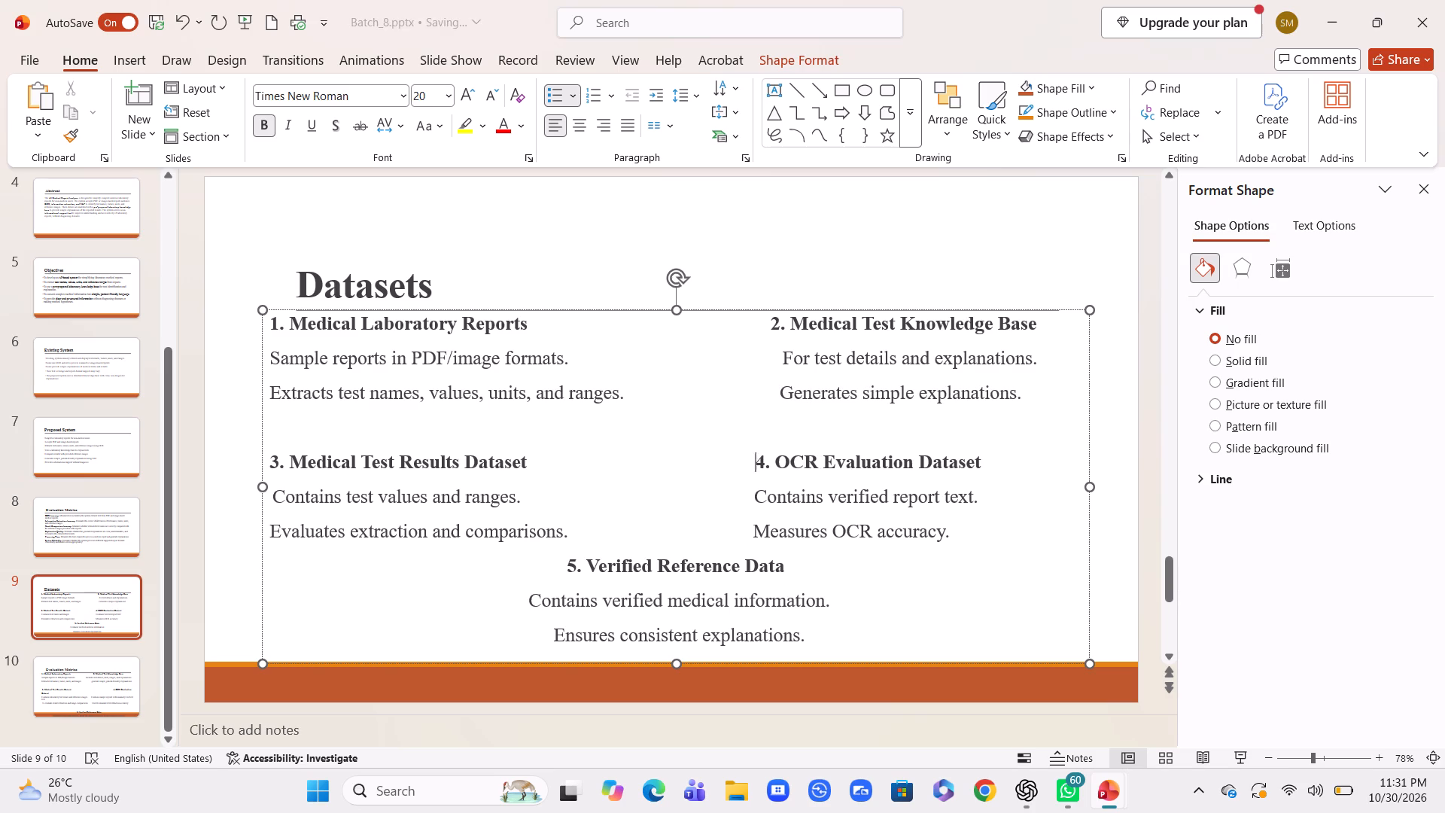
key("space")
key("space")
key("space")
key("space")
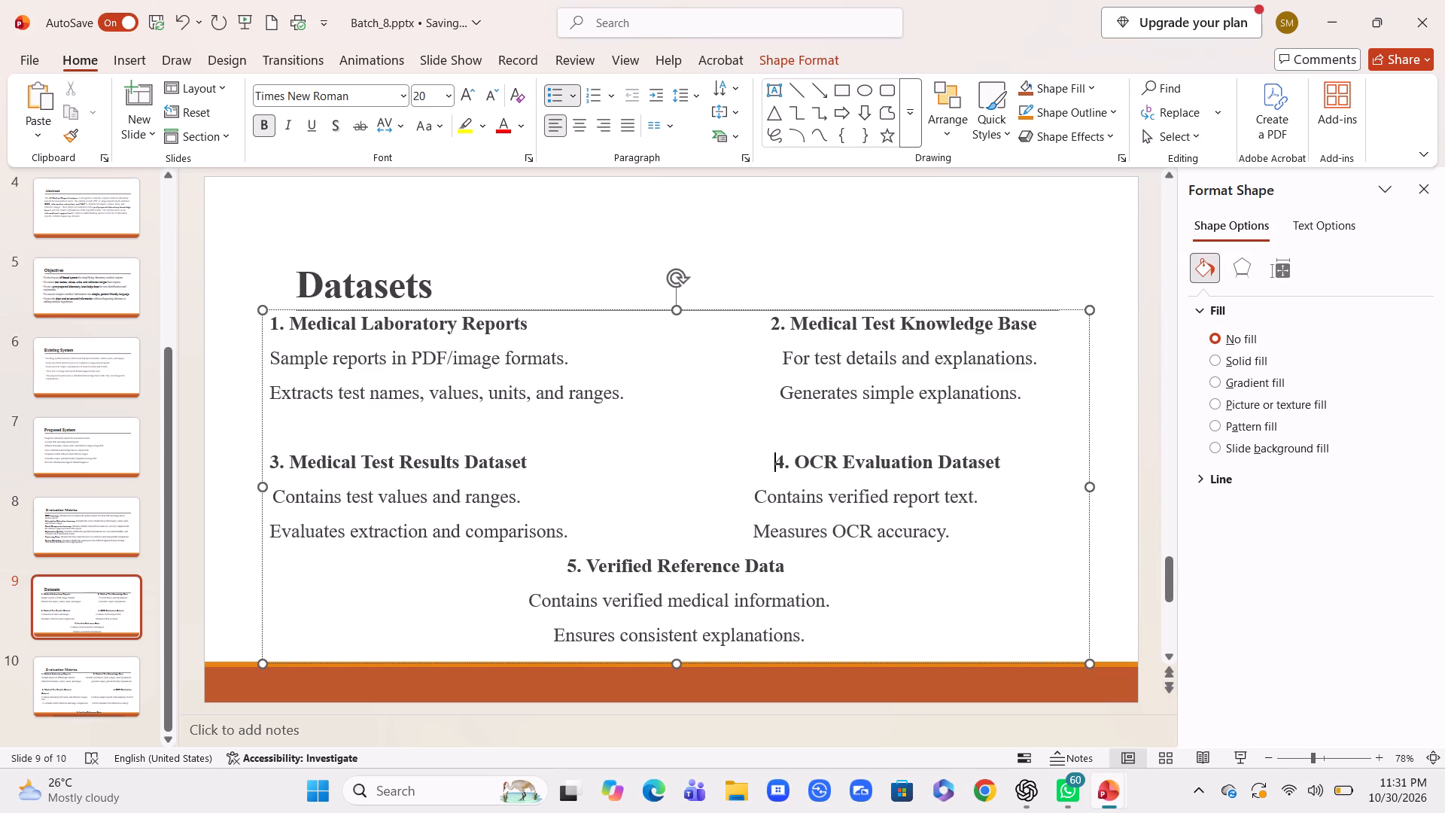
Add five spaces before "Contains verified report text." to line it up under the OCR Evaluation Dataset heading.
left_click(753, 495)
key("space")
key("space")
key("space")
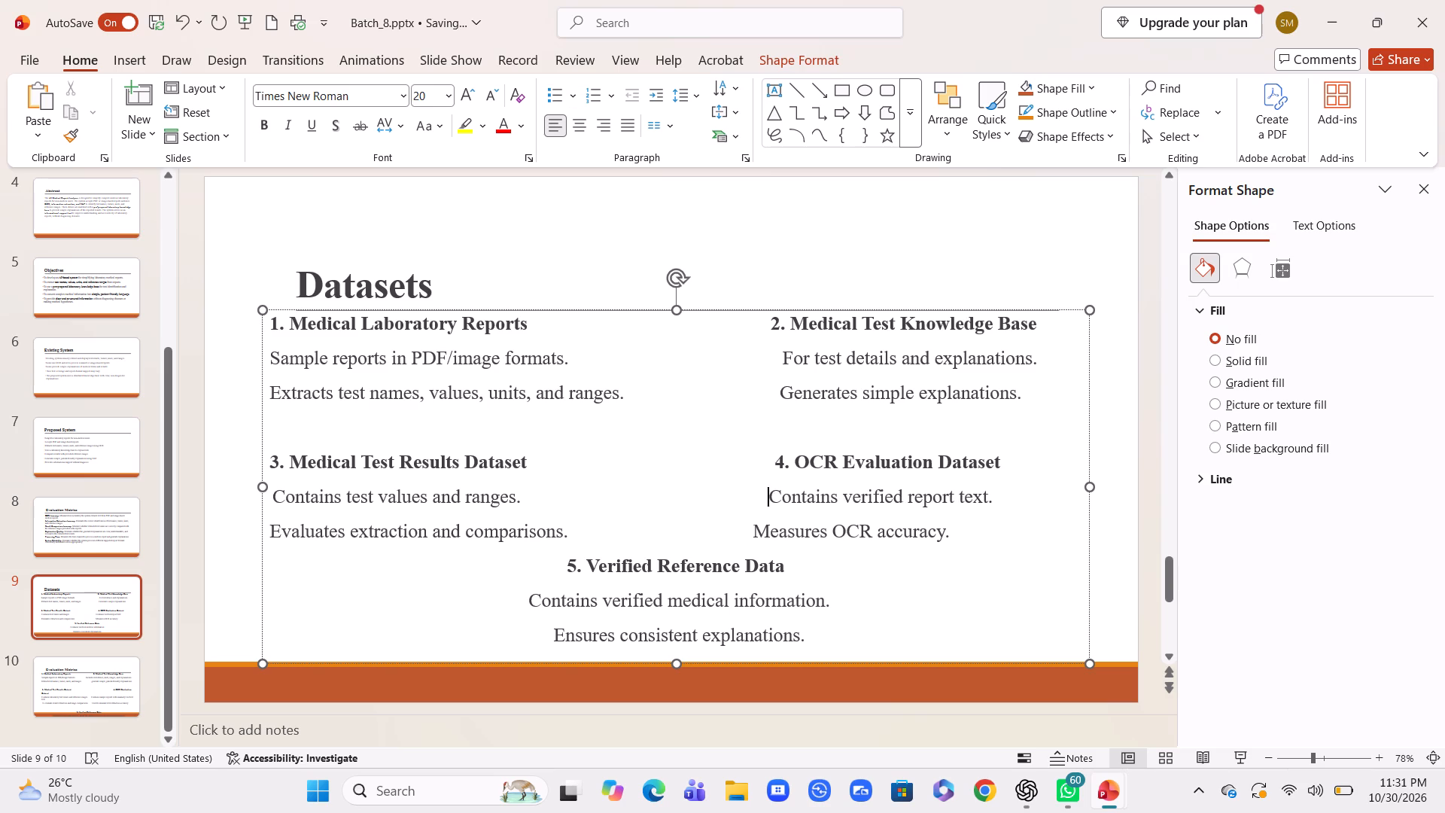
key("space")
key("space")
Add seven spaces before "Measures OCR accuracy." to shift it under the other dataset 4 text, and deselect the text box.
left_click(753, 533)
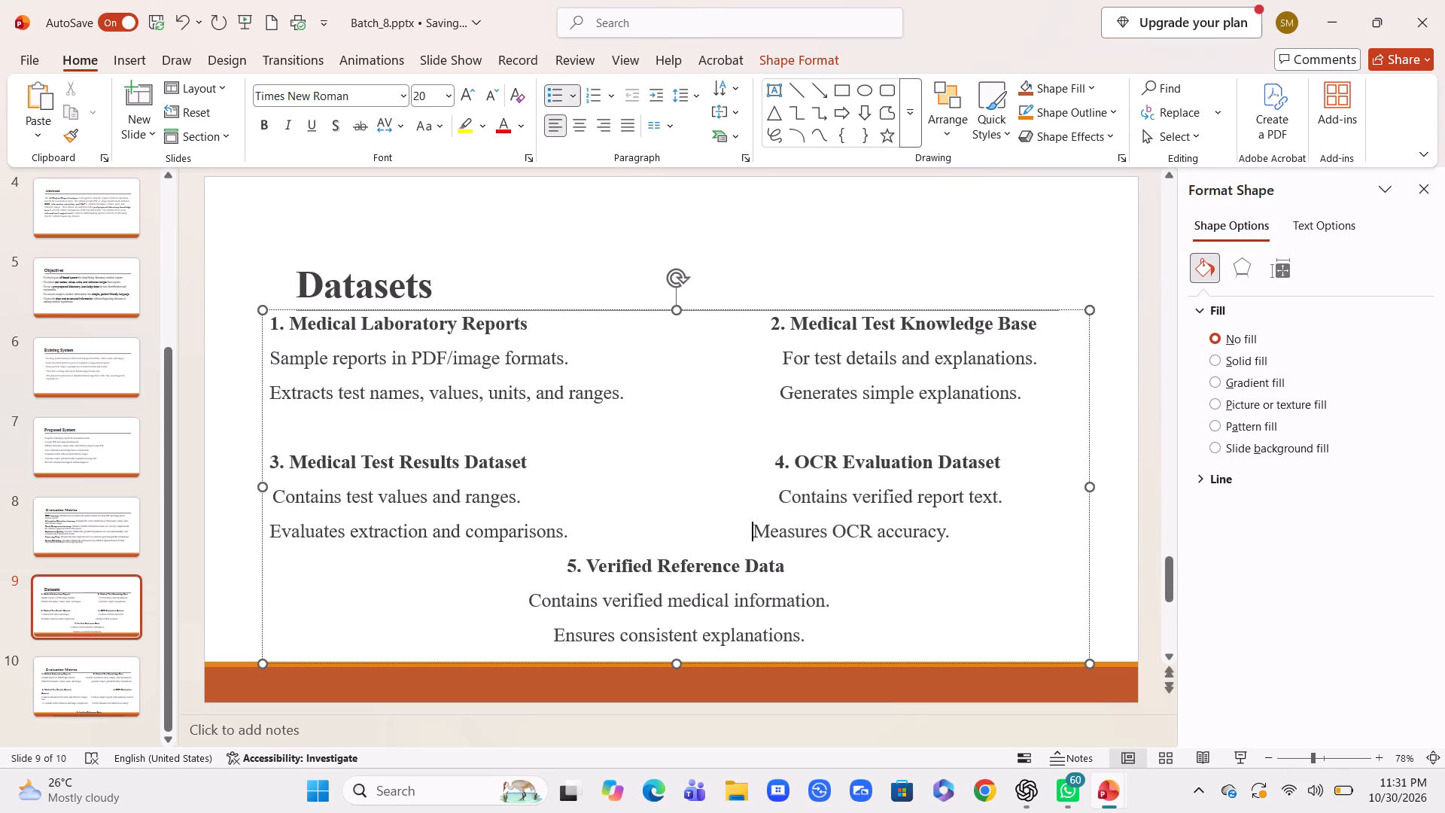
key("space")
key("space")
key("space")
key("space")
key("space")
key("space")
key("space")
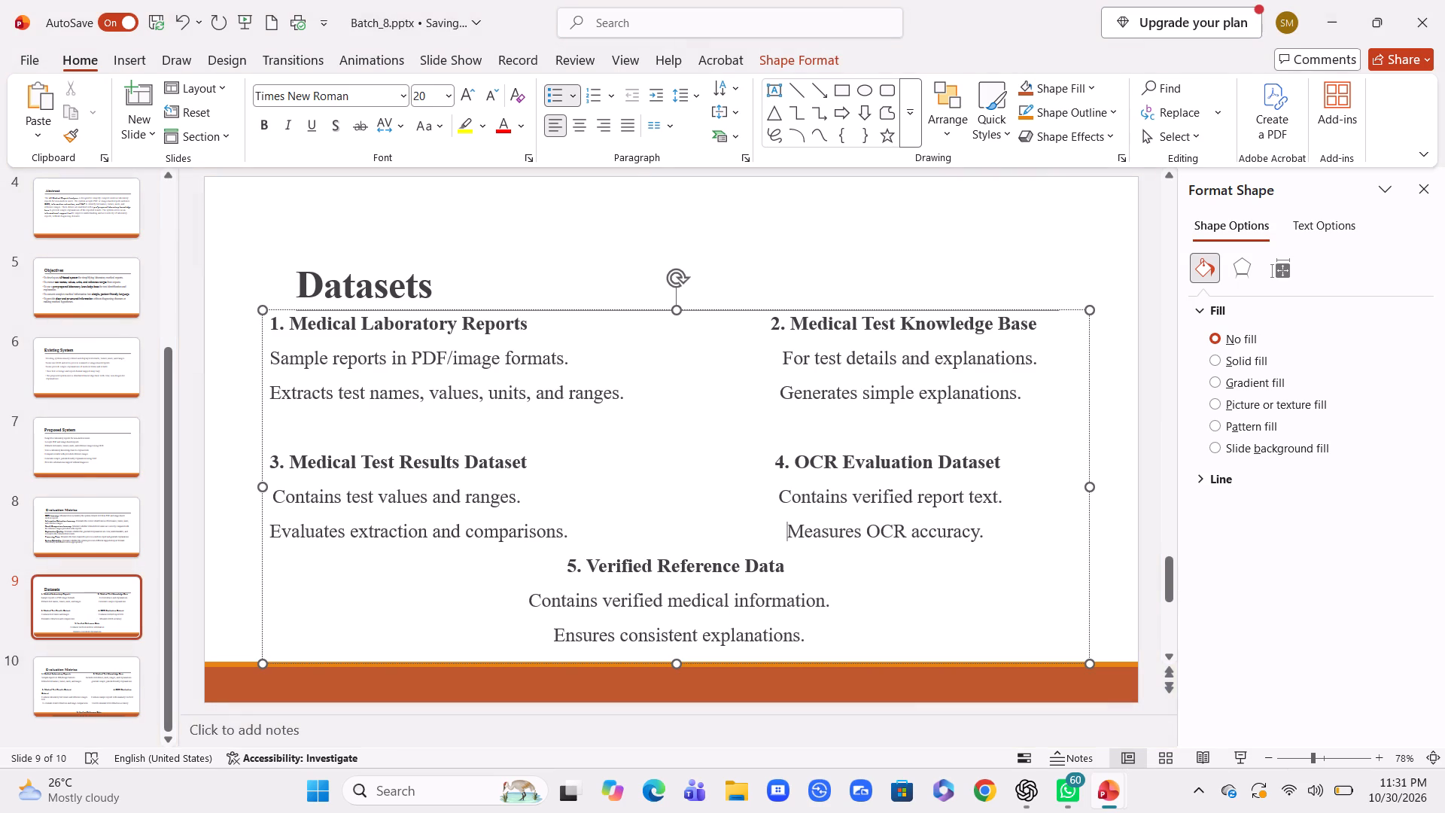
left_click(960, 276)
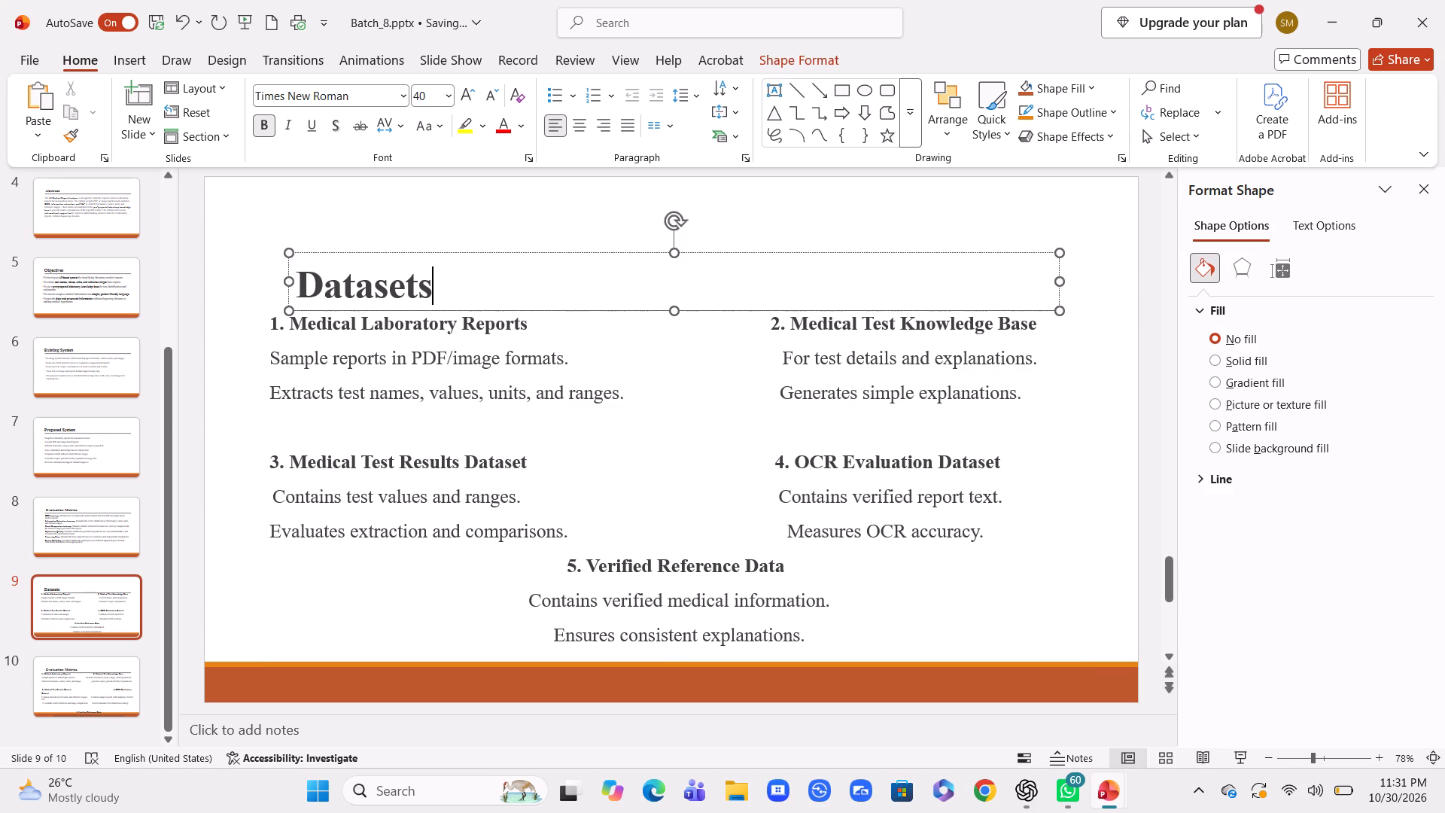
left_click(979, 700)
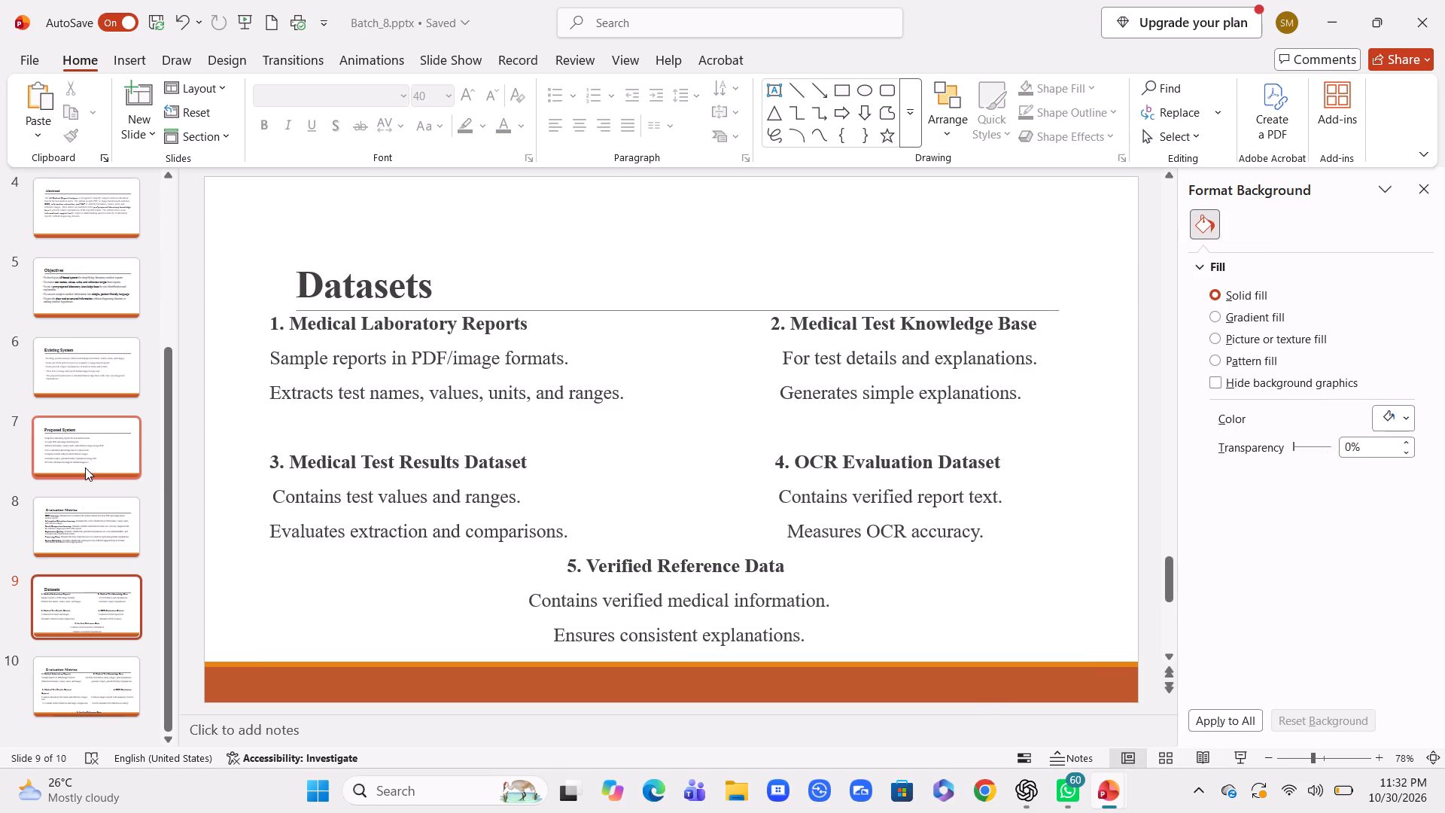
Look through the slide thumbnails and view the Problem Statement slide to check its formatting.
scroll(85, 467, "down", 2)
scroll(85, 467, "up", 6)
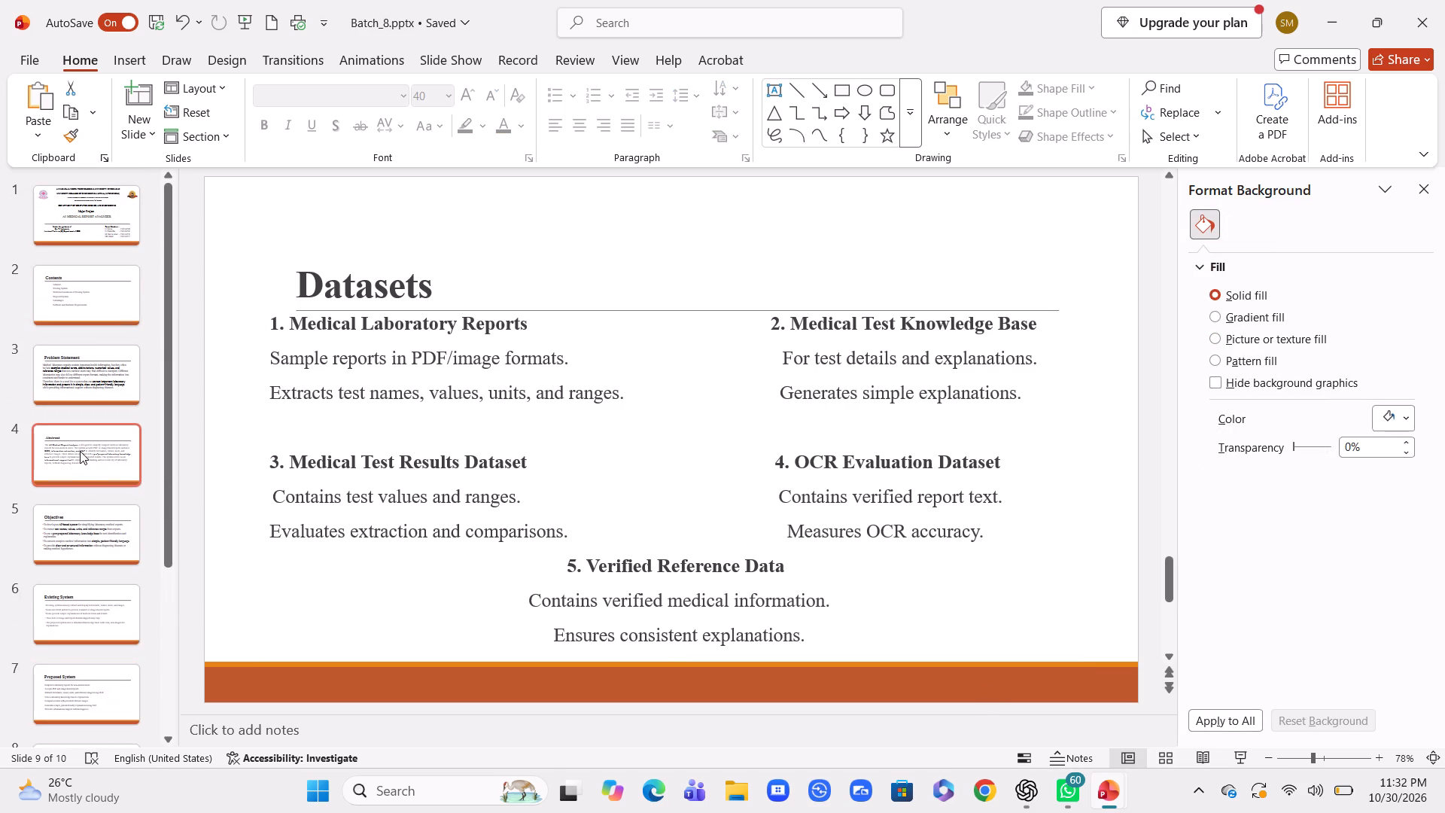
left_click(77, 378)
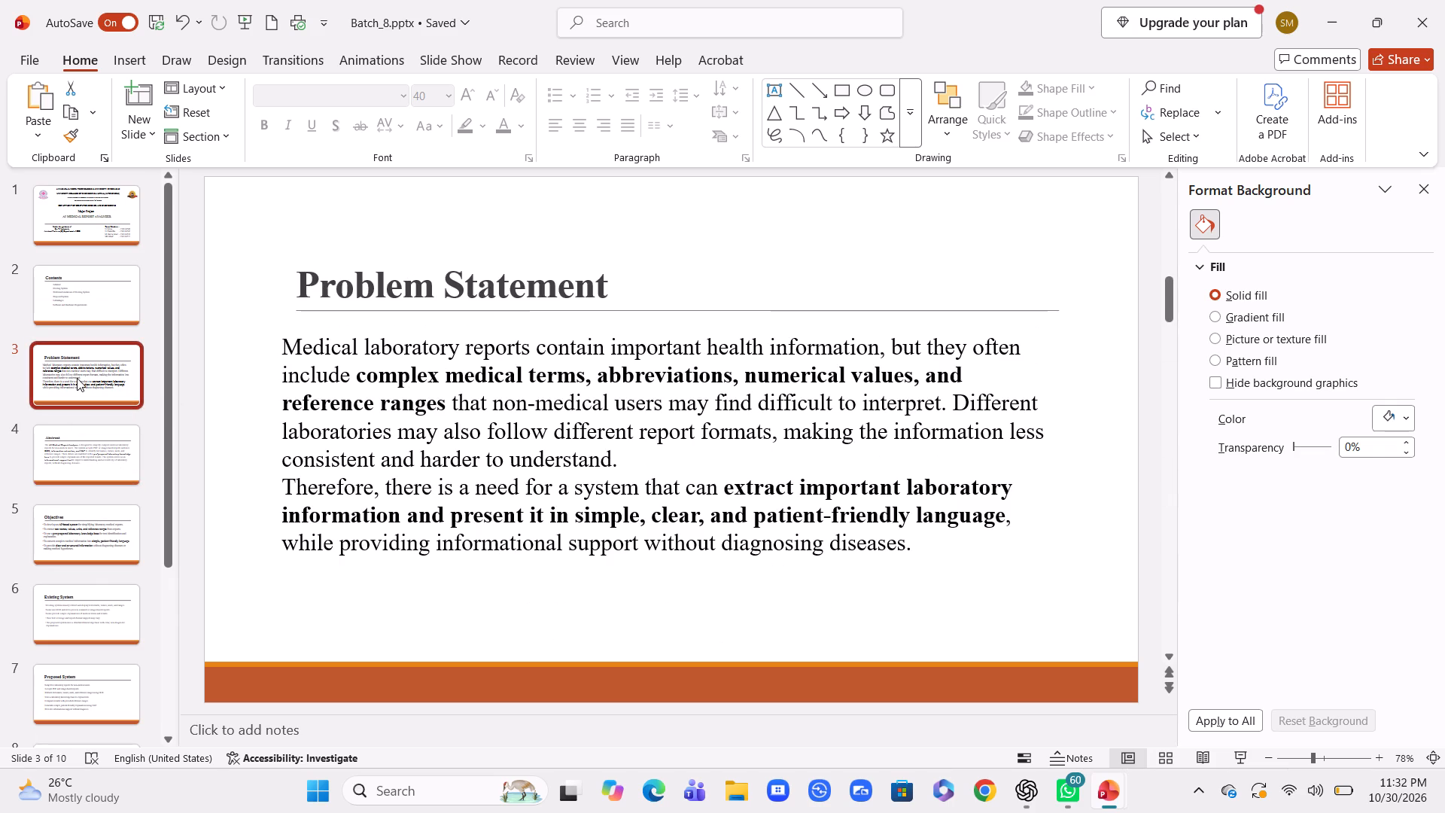
scroll(59, 446, "down", 9)
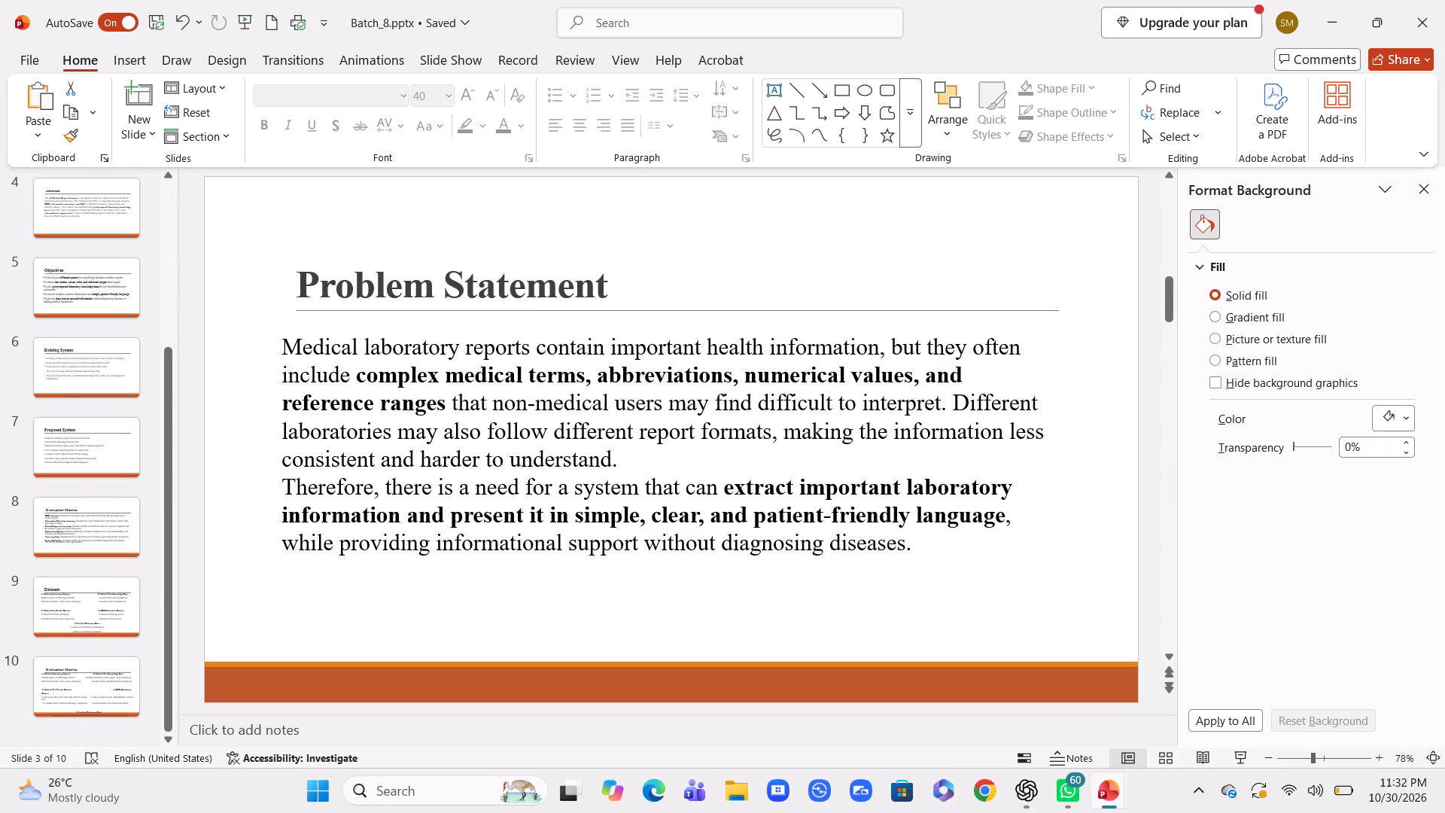
Close the Format Background pane.
left_click(1425, 186)
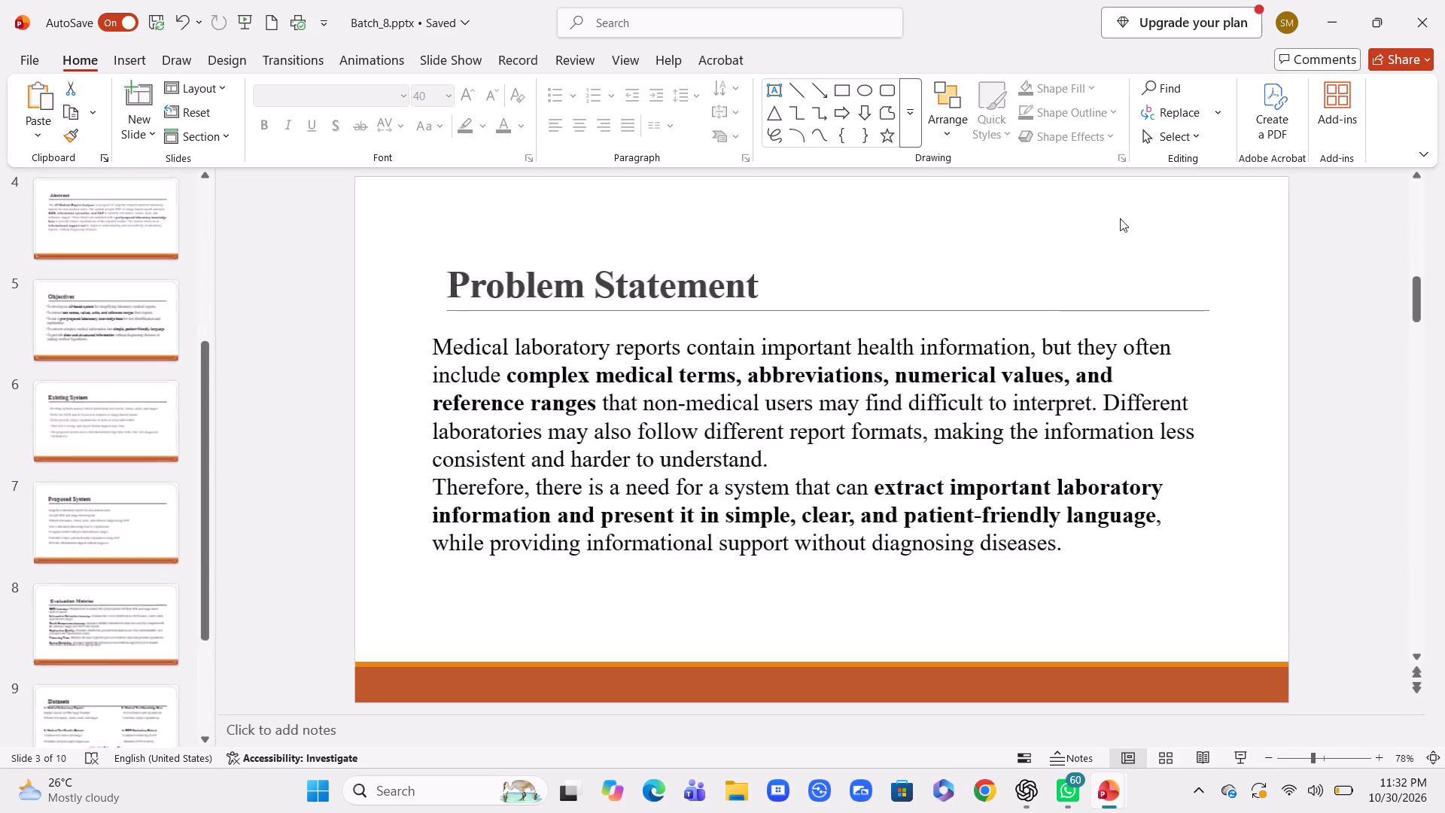
Go to the Contents slide and insert a new bullet below Abstract.
scroll(134, 554, "down", 9)
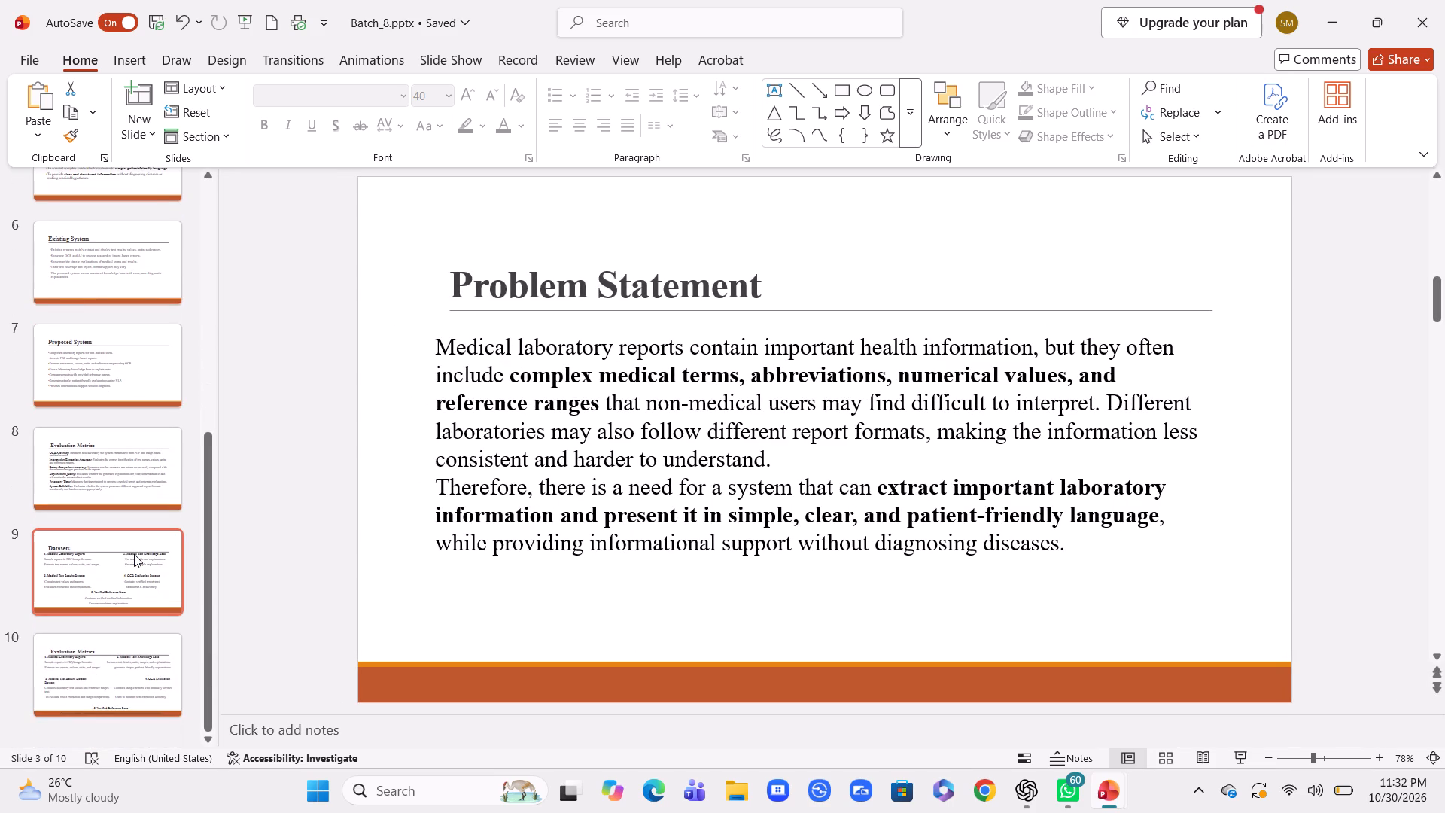
scroll(134, 554, "up", 4)
scroll(134, 554, "down", 3)
scroll(134, 554, "up", 9)
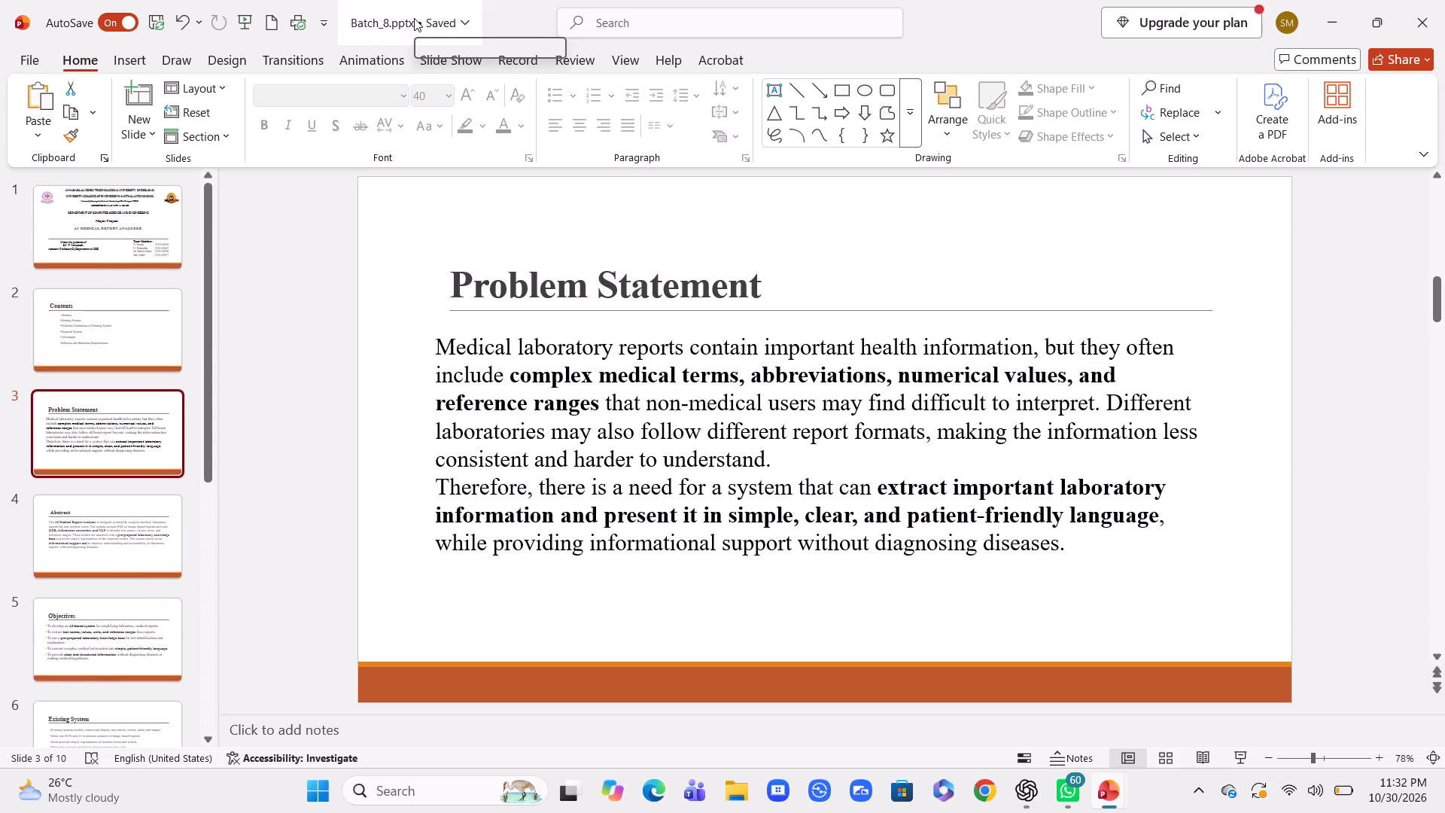
scroll(155, 254, "up", 5)
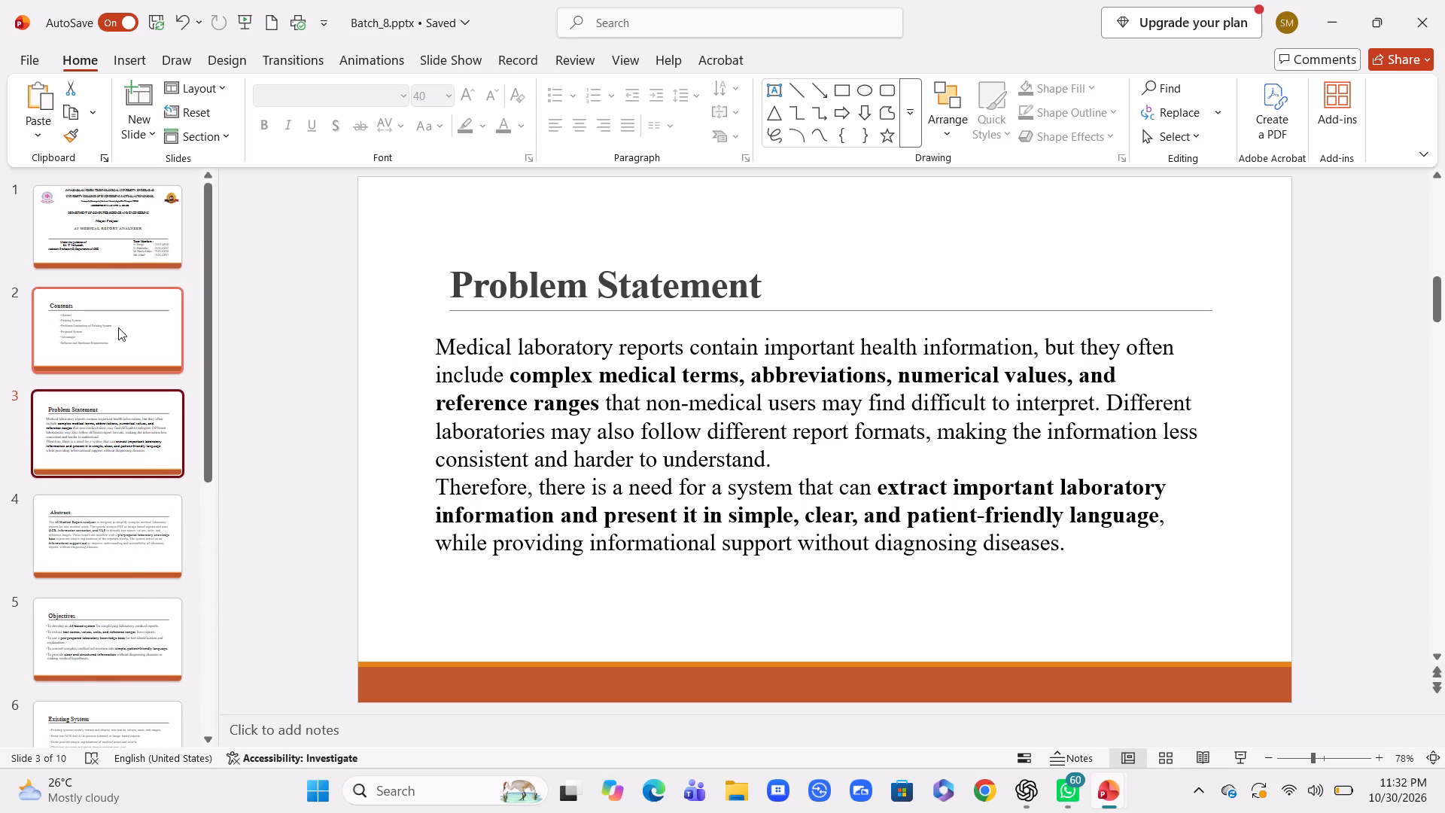
left_click(111, 343)
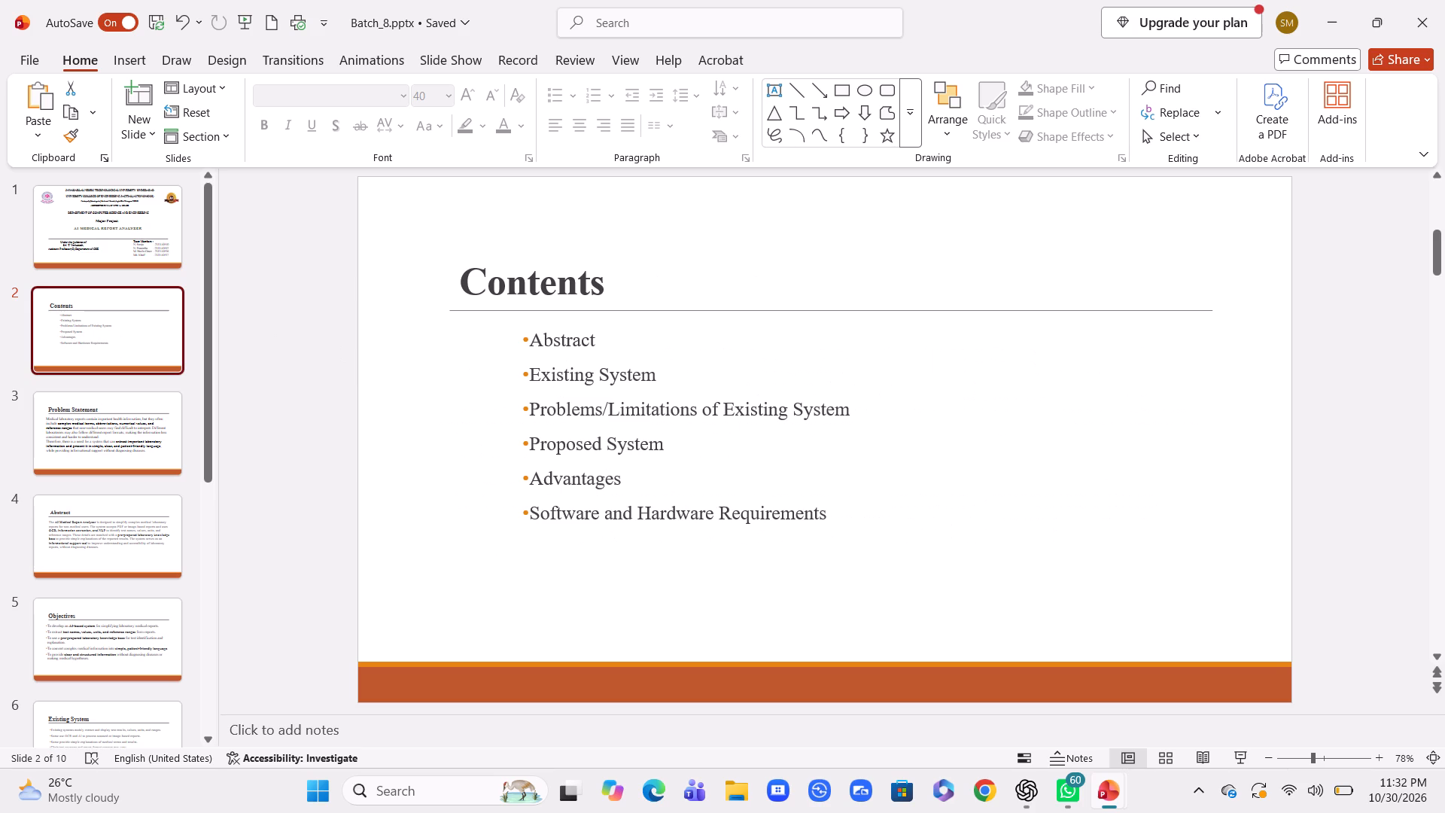
left_click(597, 340)
key("Return")
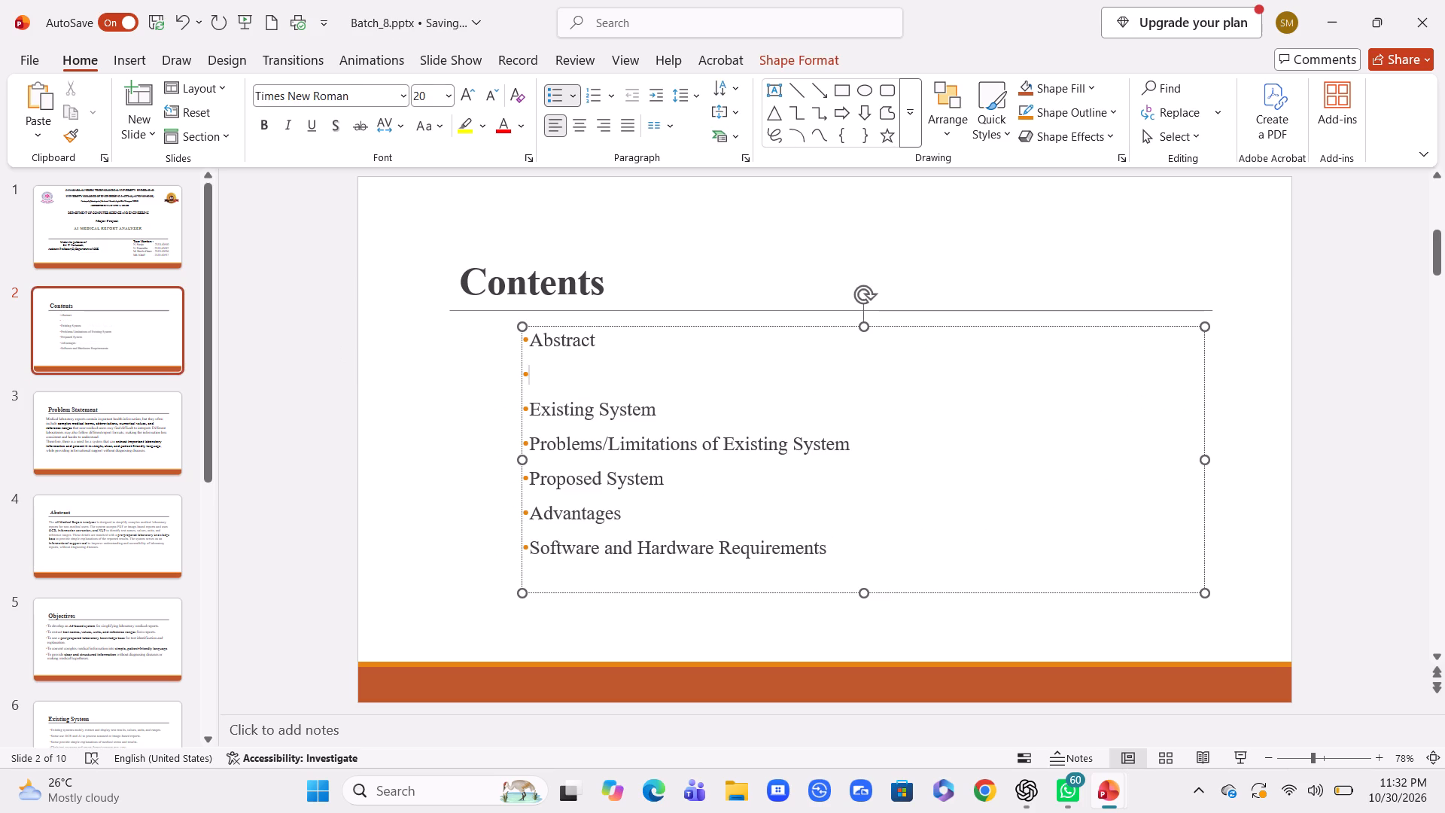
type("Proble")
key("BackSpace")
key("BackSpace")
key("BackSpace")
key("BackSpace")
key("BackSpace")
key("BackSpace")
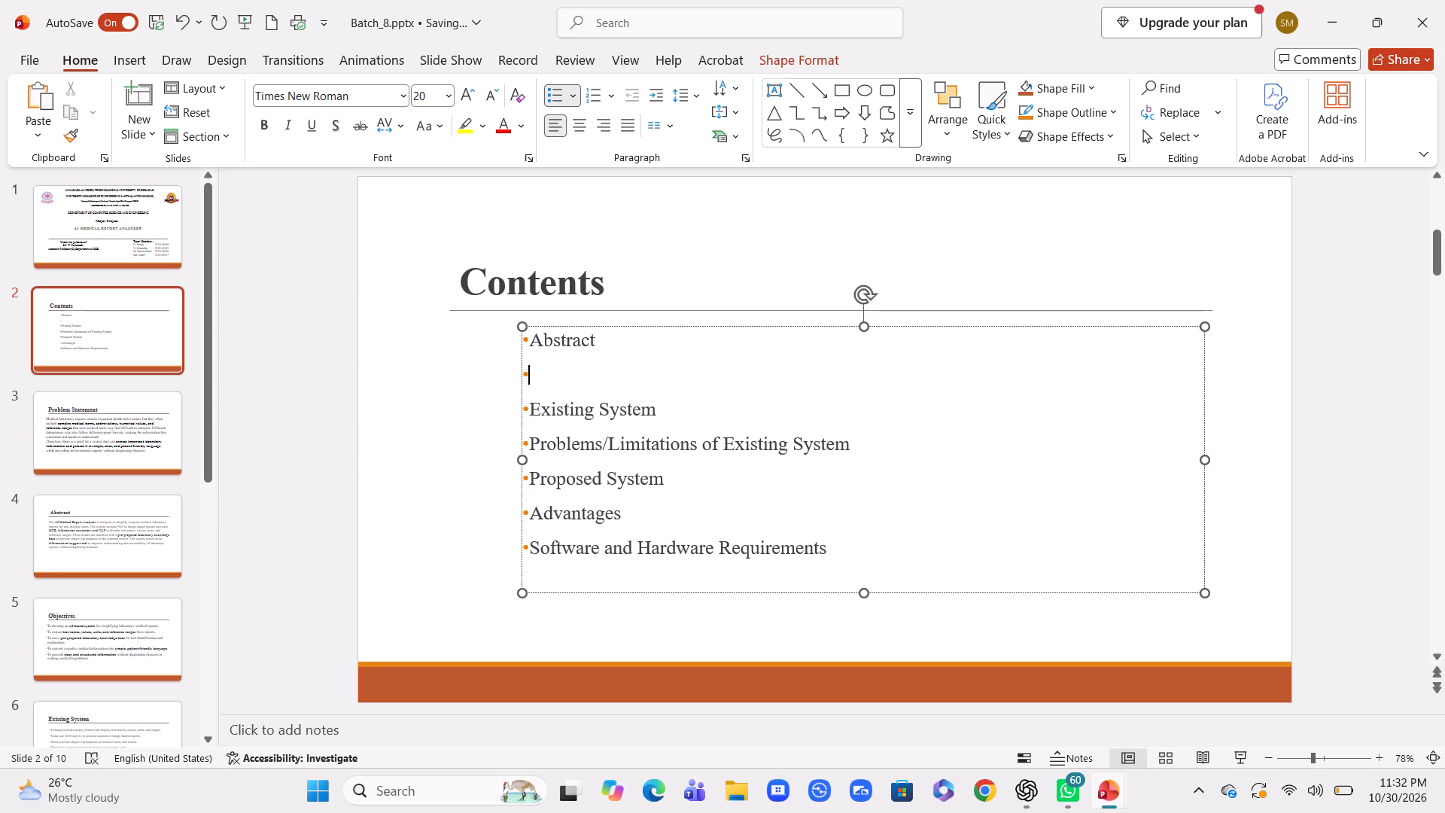
Enter "Objectives" as the text of the empty bullet below Abstract.
type("Objectives")
Add a "Problem Statement" bullet above Abstract at the start of the Contents list.
left_click(534, 342)
key("Return")
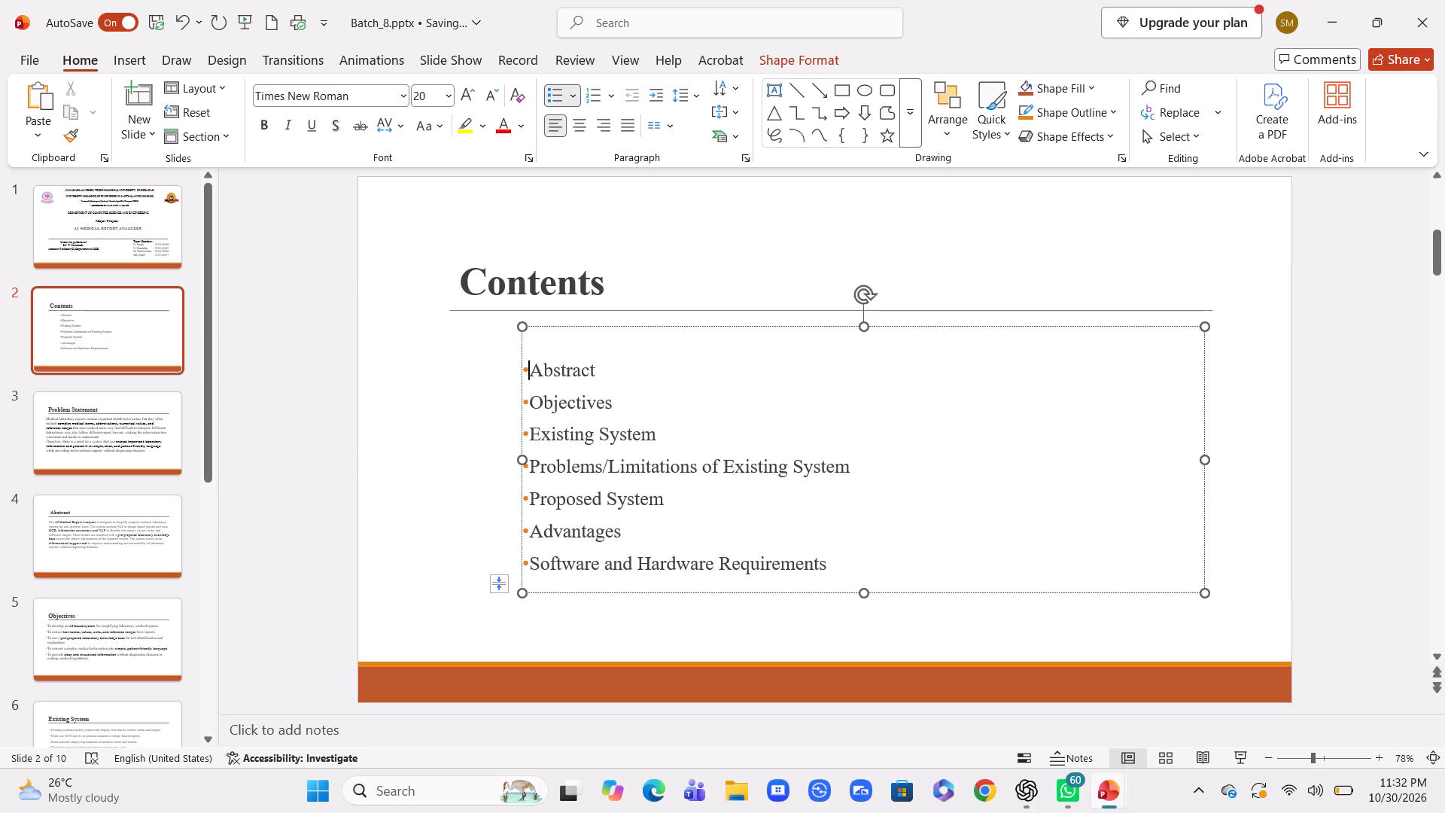
left_click(533, 341)
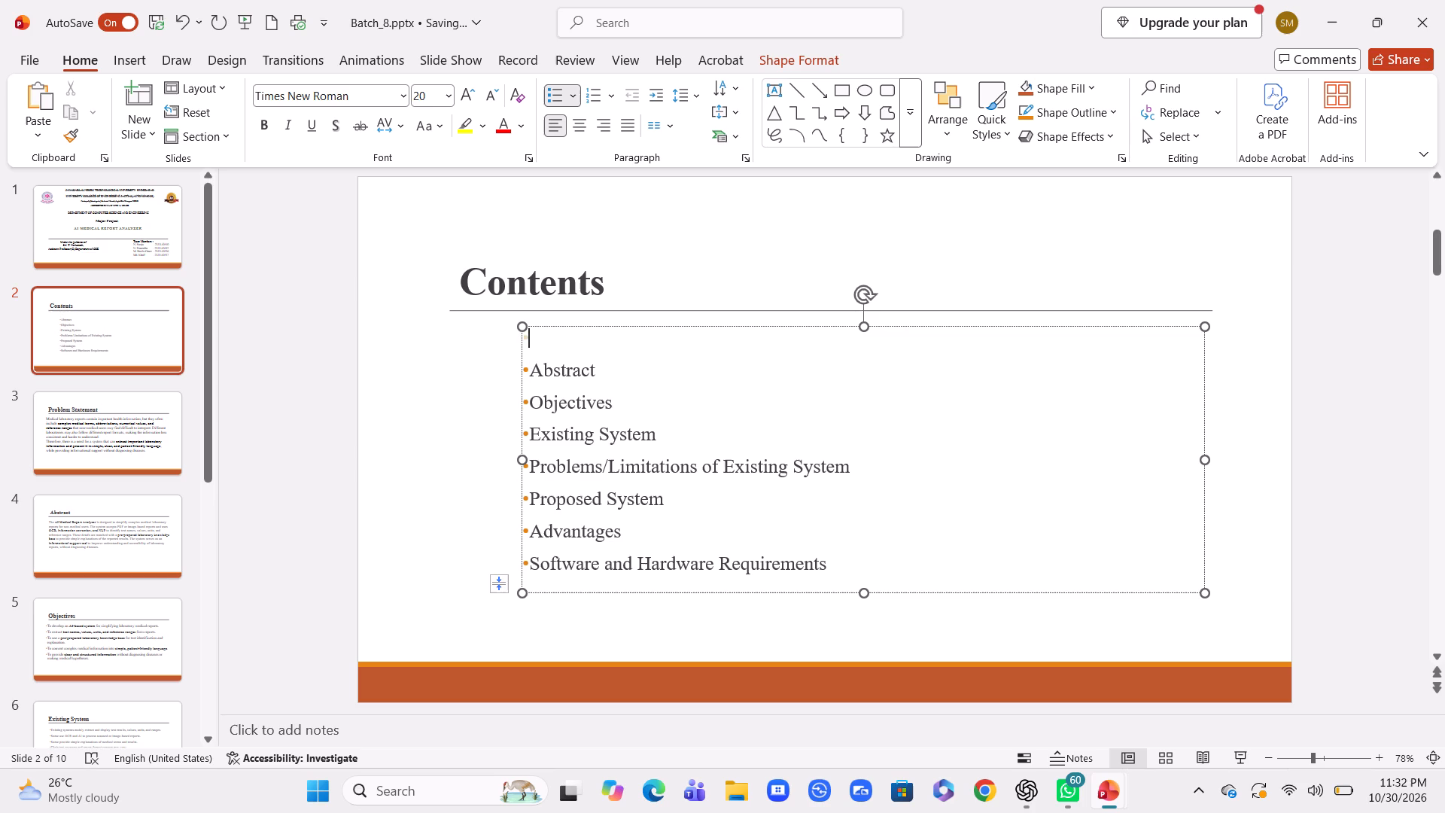
key("p")
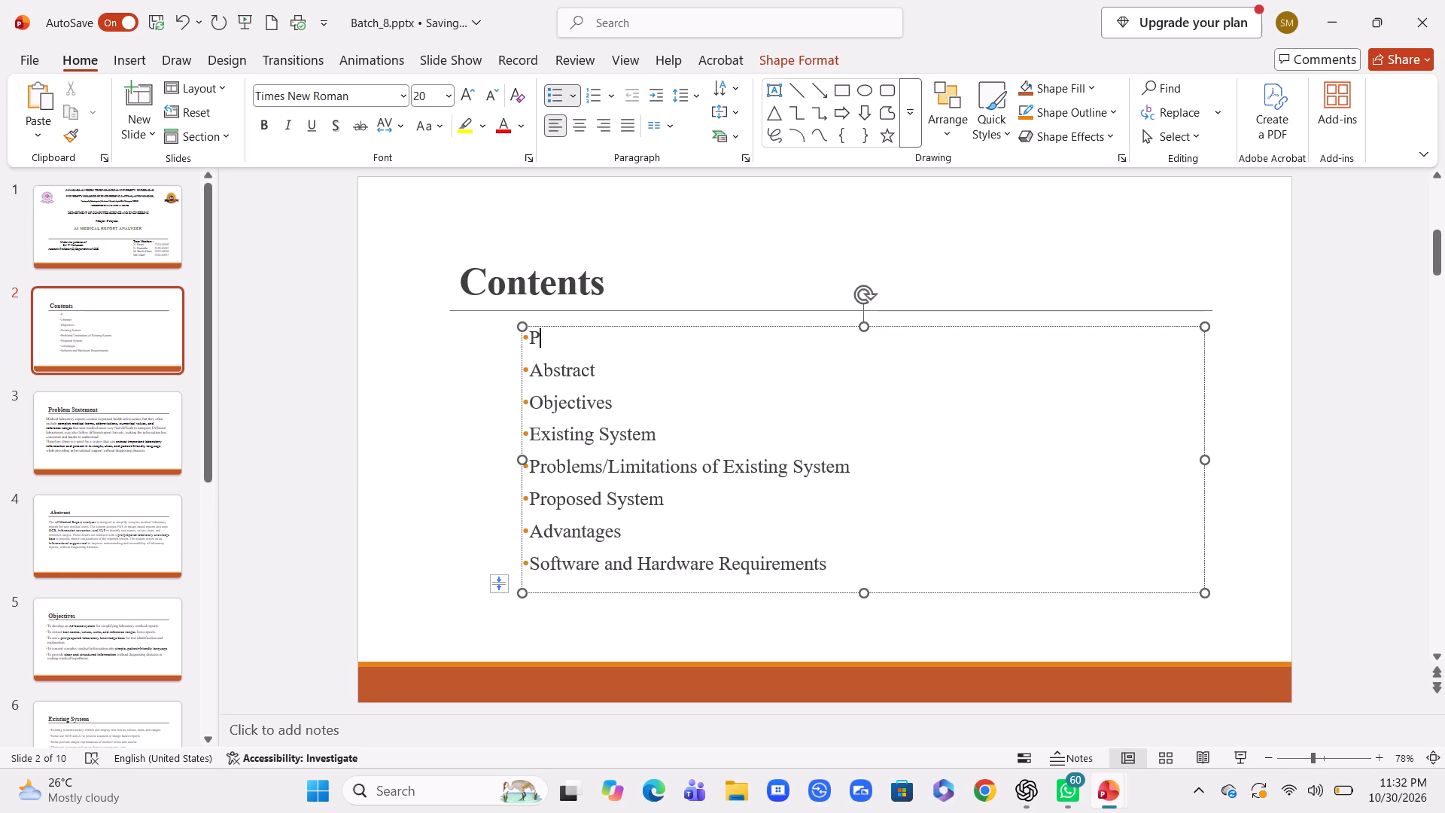
type("roblem")
key("space")
key("s")
key("BackSpace")
key("BackSpace")
key("space")
type("State")
type("ment")
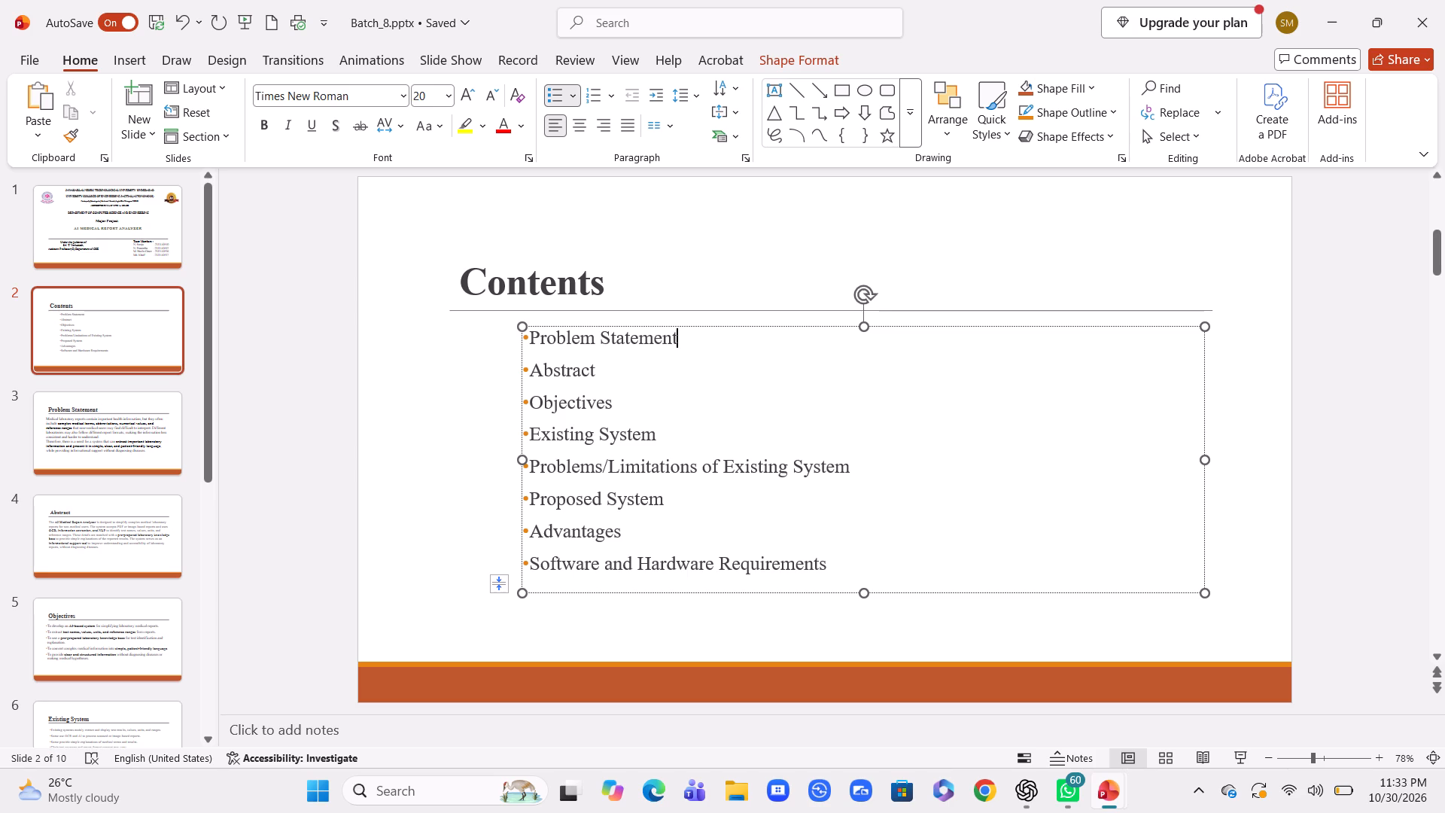
left_click(337, 462)
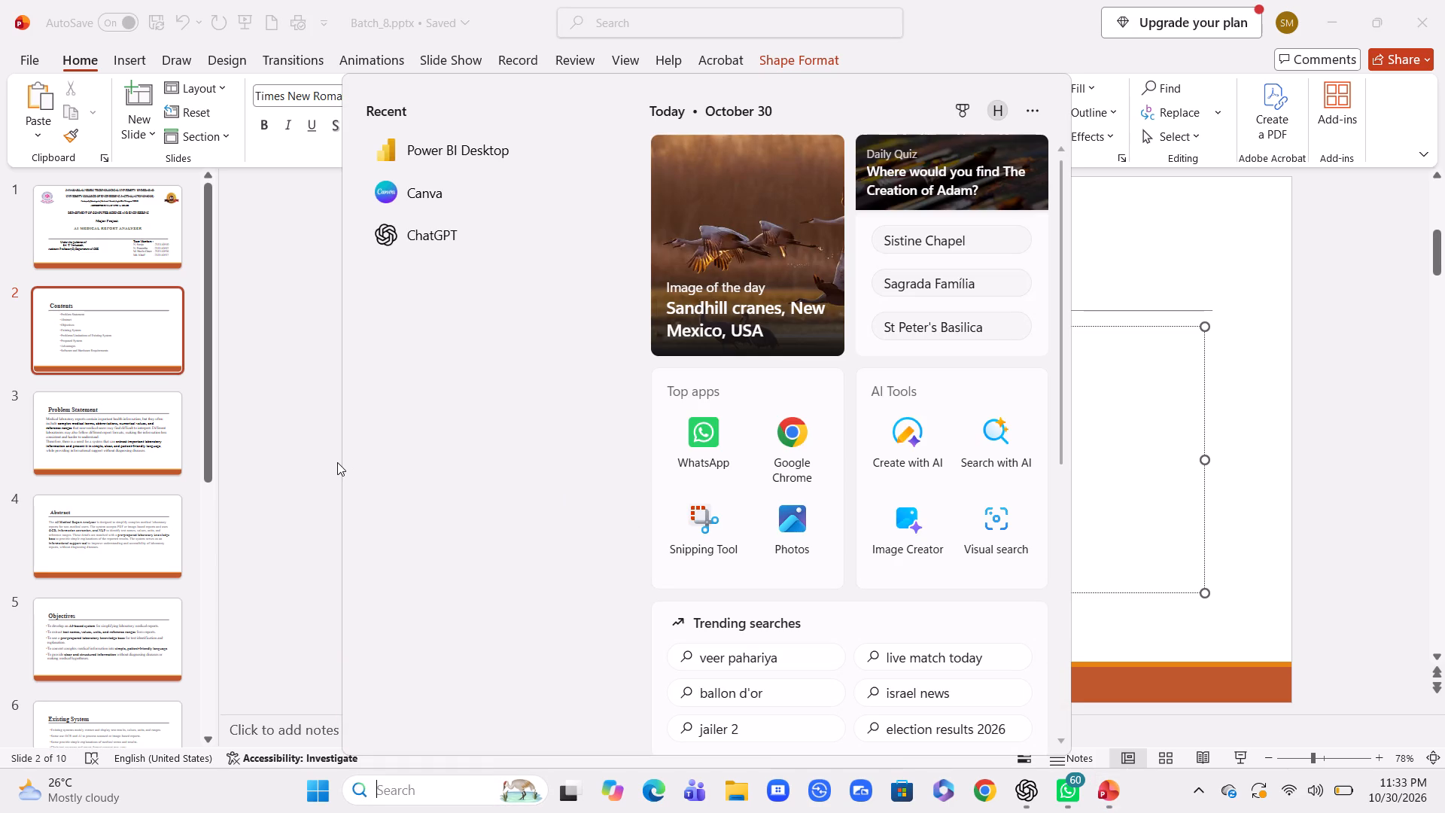
left_click(324, 462)
Replace the "Advantages" bullet text in the Contents list with "Datasets".
left_click(624, 531)
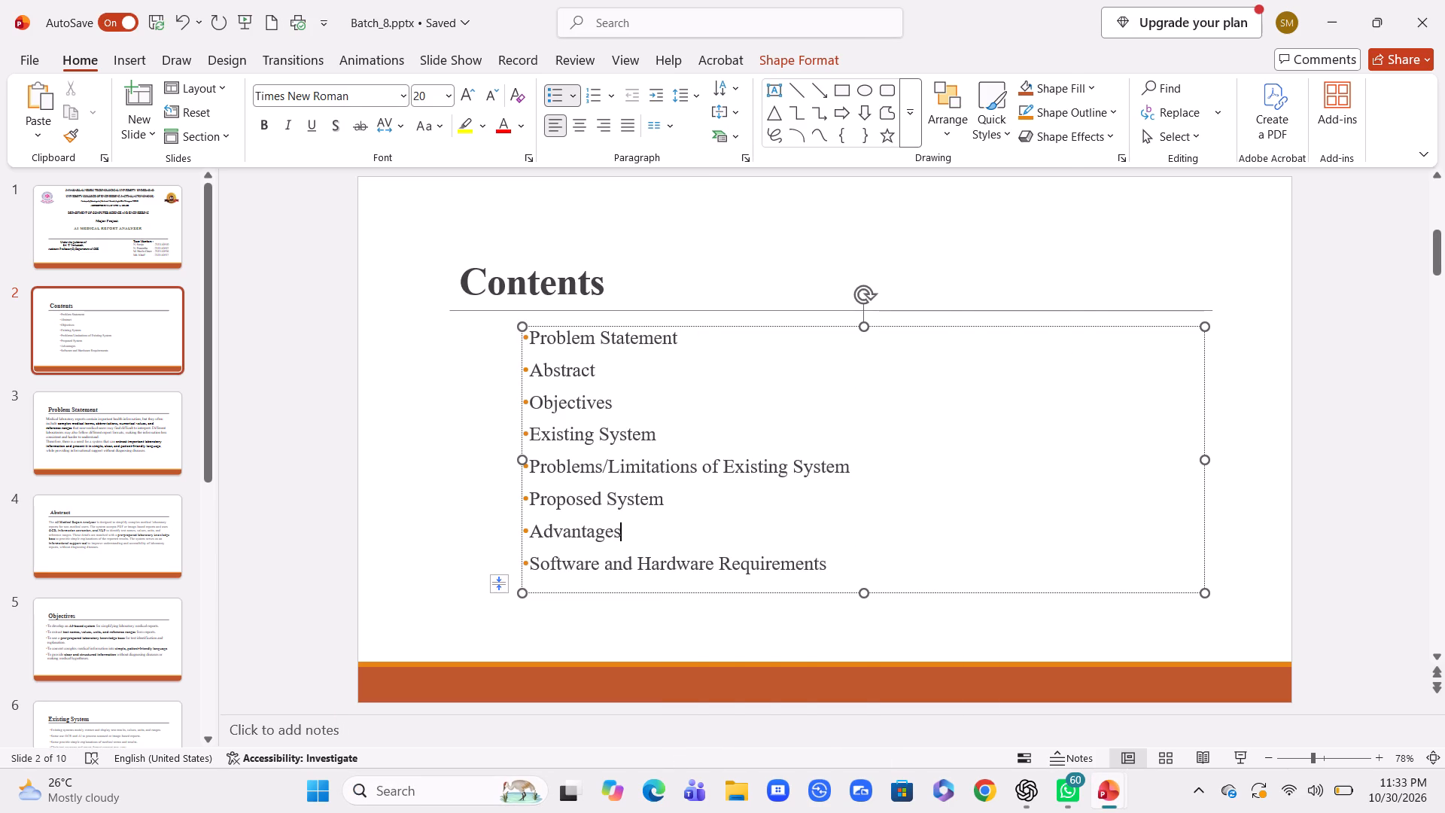
key("BackSpace")
key("BackSpace")
key("BackSpace")
key("BackSpace")
key("BackSpace")
key("BackSpace")
key("BackSpace")
key("BackSpace")
key("BackSpace")
key("BackSpace")
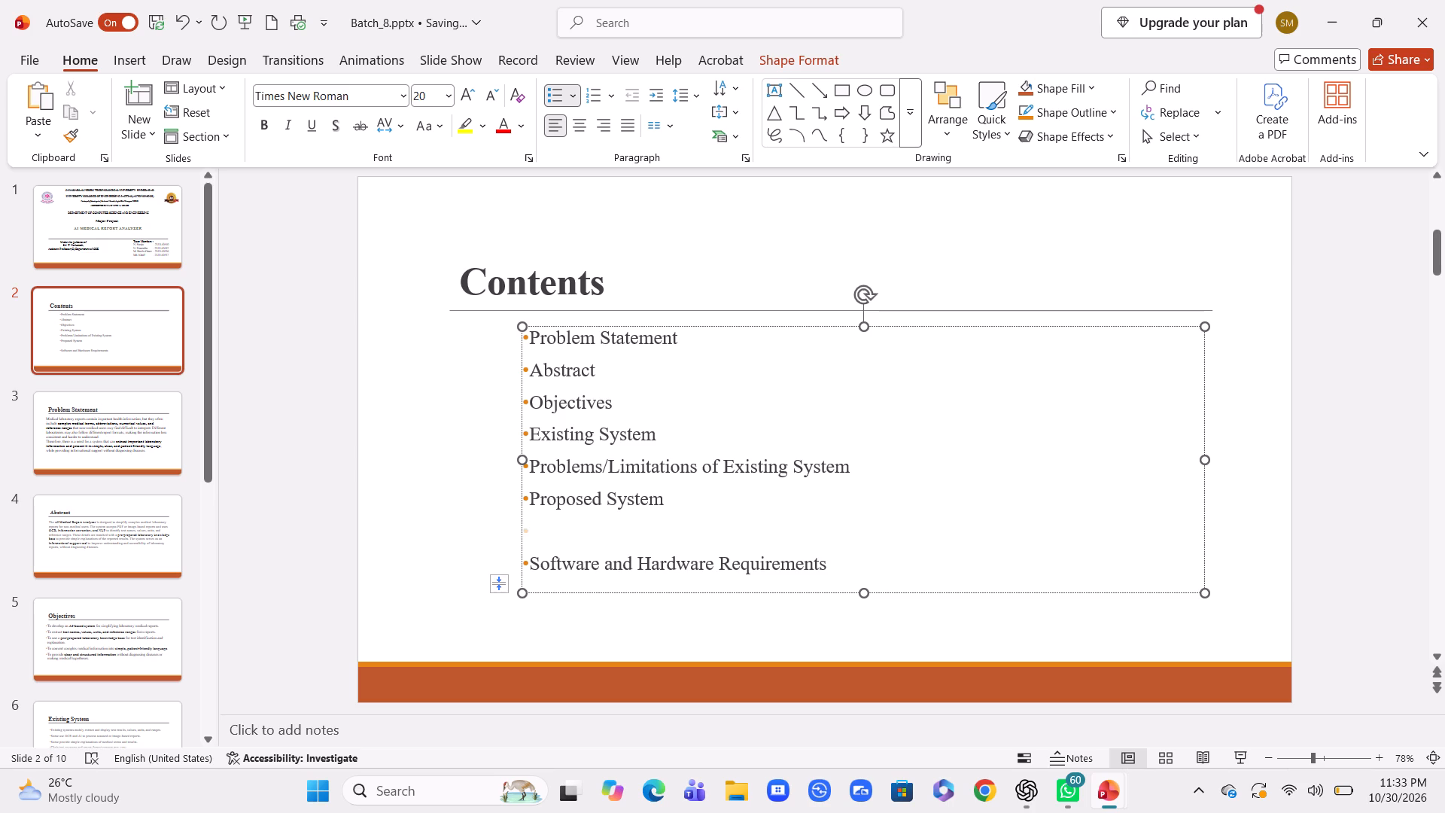
key("shift+d")
type("ata")
type("sets")
Replace the "Software and Hardware Requirements" bullet text with "Evaluation Metrics" and deselect the text box.
left_click(828, 555)
key("BackSpace")
key("BackSpace")
key("BackSpace")
key("BackSpace")
key("BackSpace")
key("BackSpace")
key("BackSpace")
key("BackSpace")
key("BackSpace")
key("BackSpace")
key("BackSpace")
key("BackSpace")
key("BackSpace")
key("BackSpace")
key("BackSpace")
key("BackSpace")
key("BackSpace")
key("BackSpace")
key("BackSpace")
key("BackSpace")
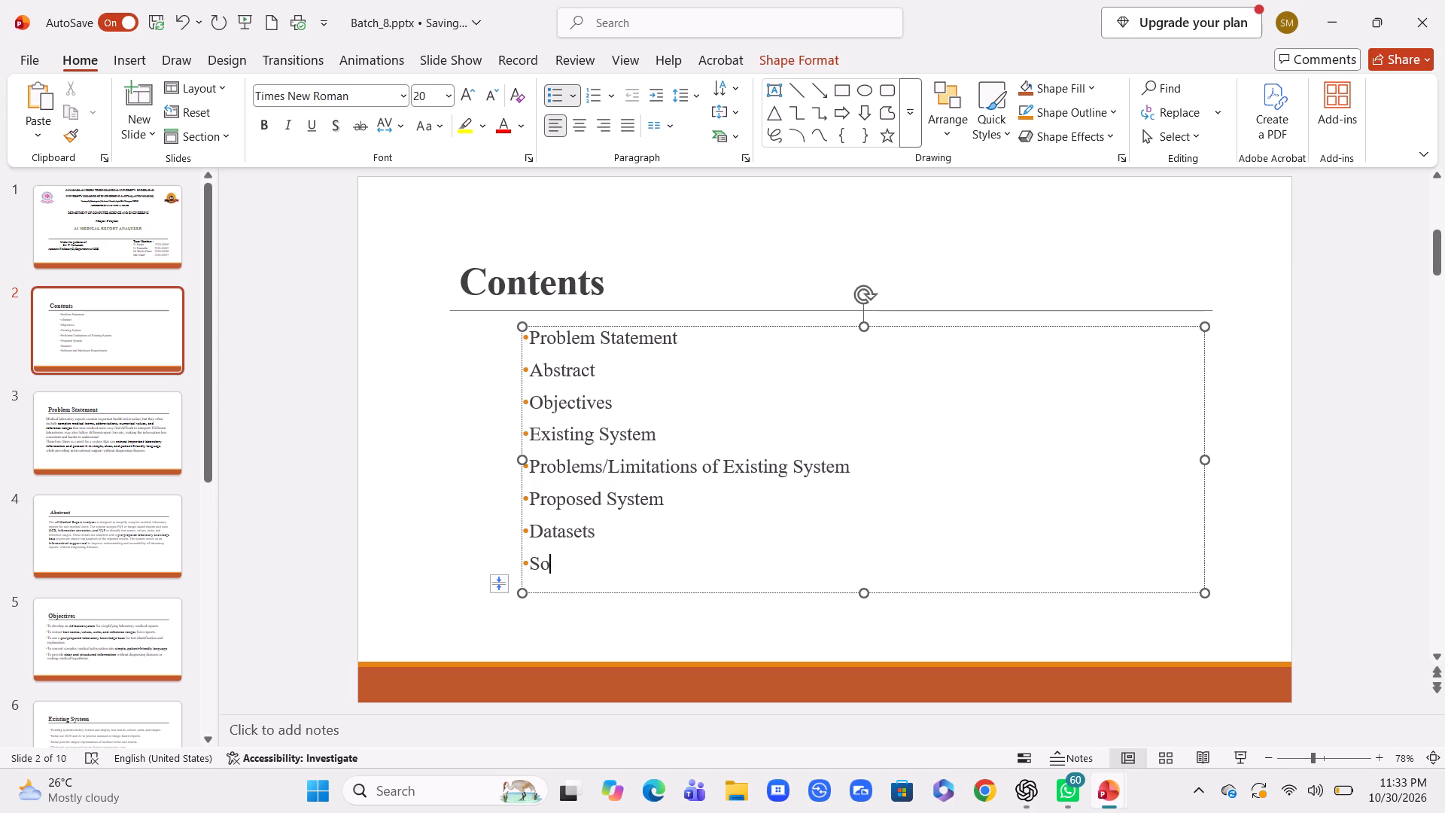
key("BackSpace")
key("BackSpace")
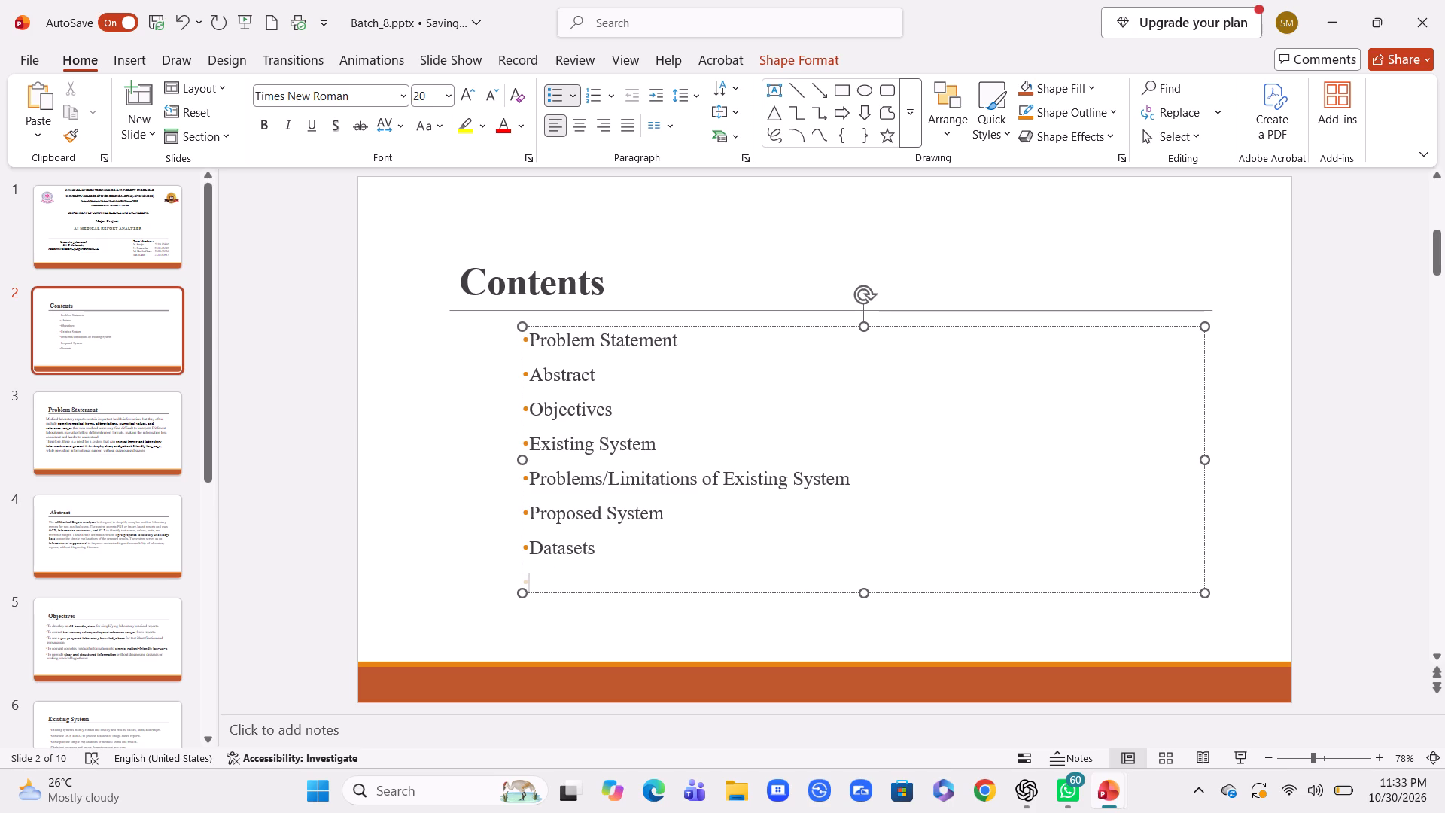
key("shift+e")
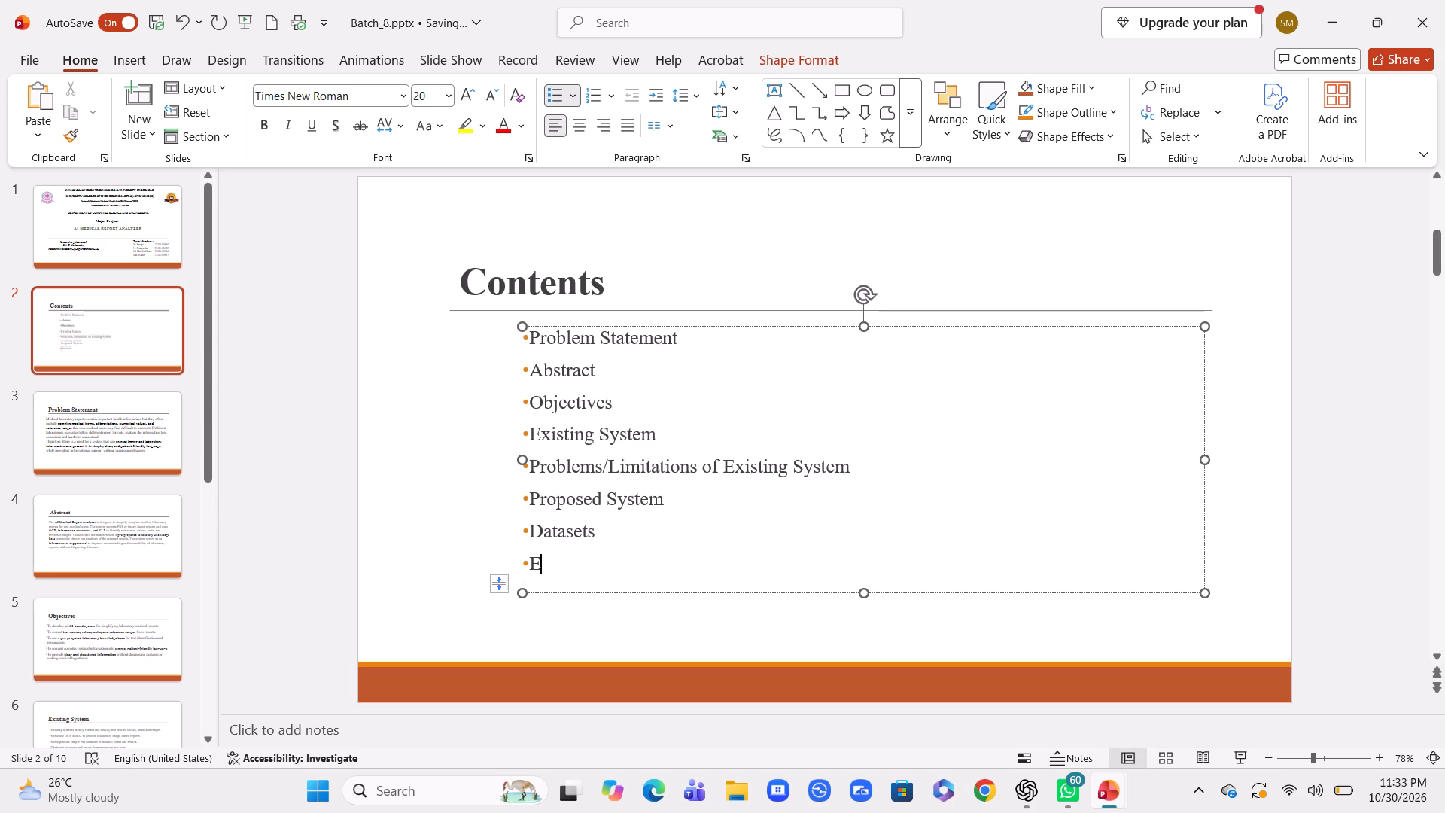
type("valuation")
key("space")
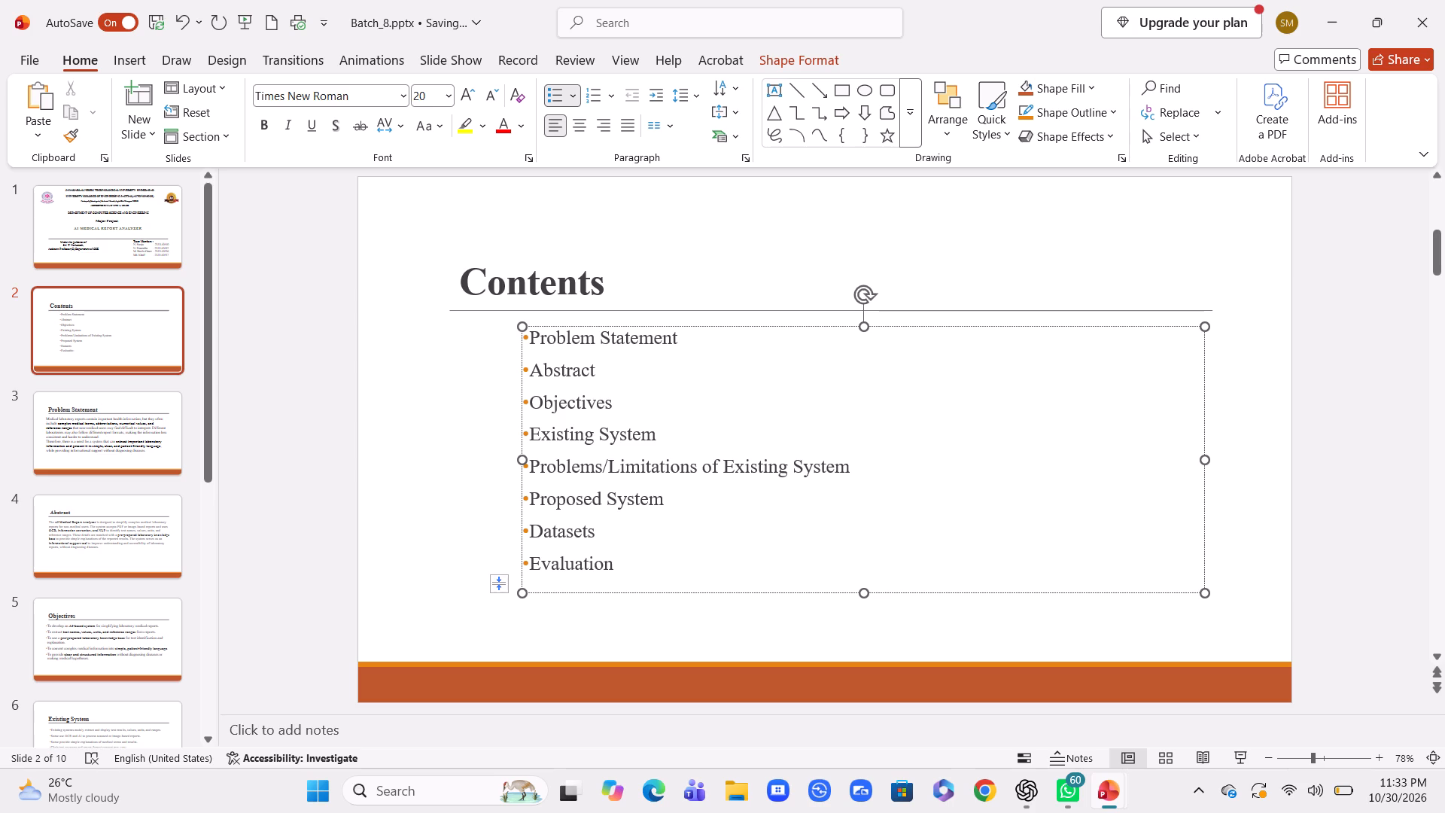
type("Metrics")
left_click(722, 627)
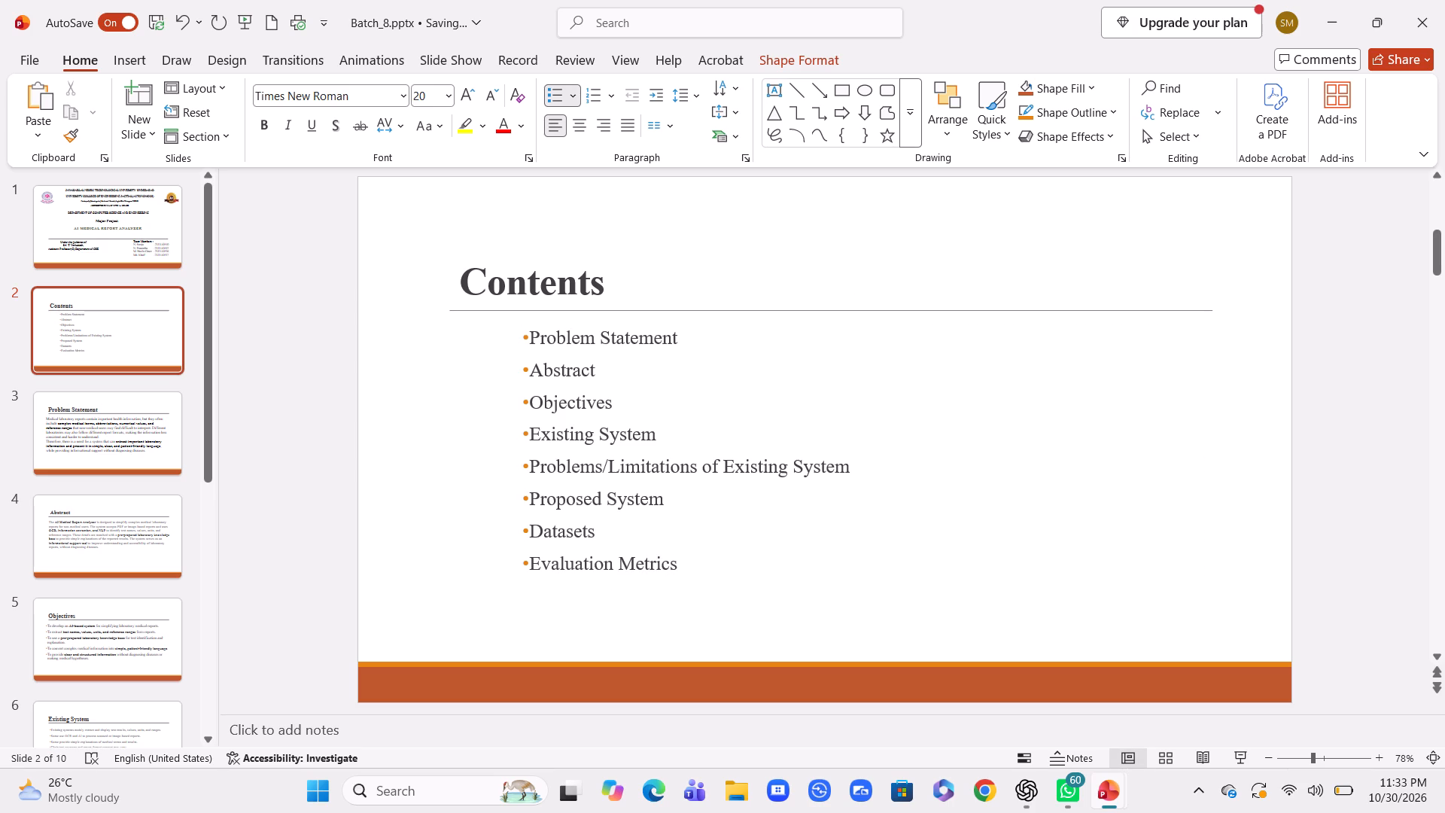
left_click(619, 491)
Compare slides 9 and 10, and delete slide 10, the Evaluation Metrics slide containing the old dataset text.
scroll(162, 674, "down", 4)
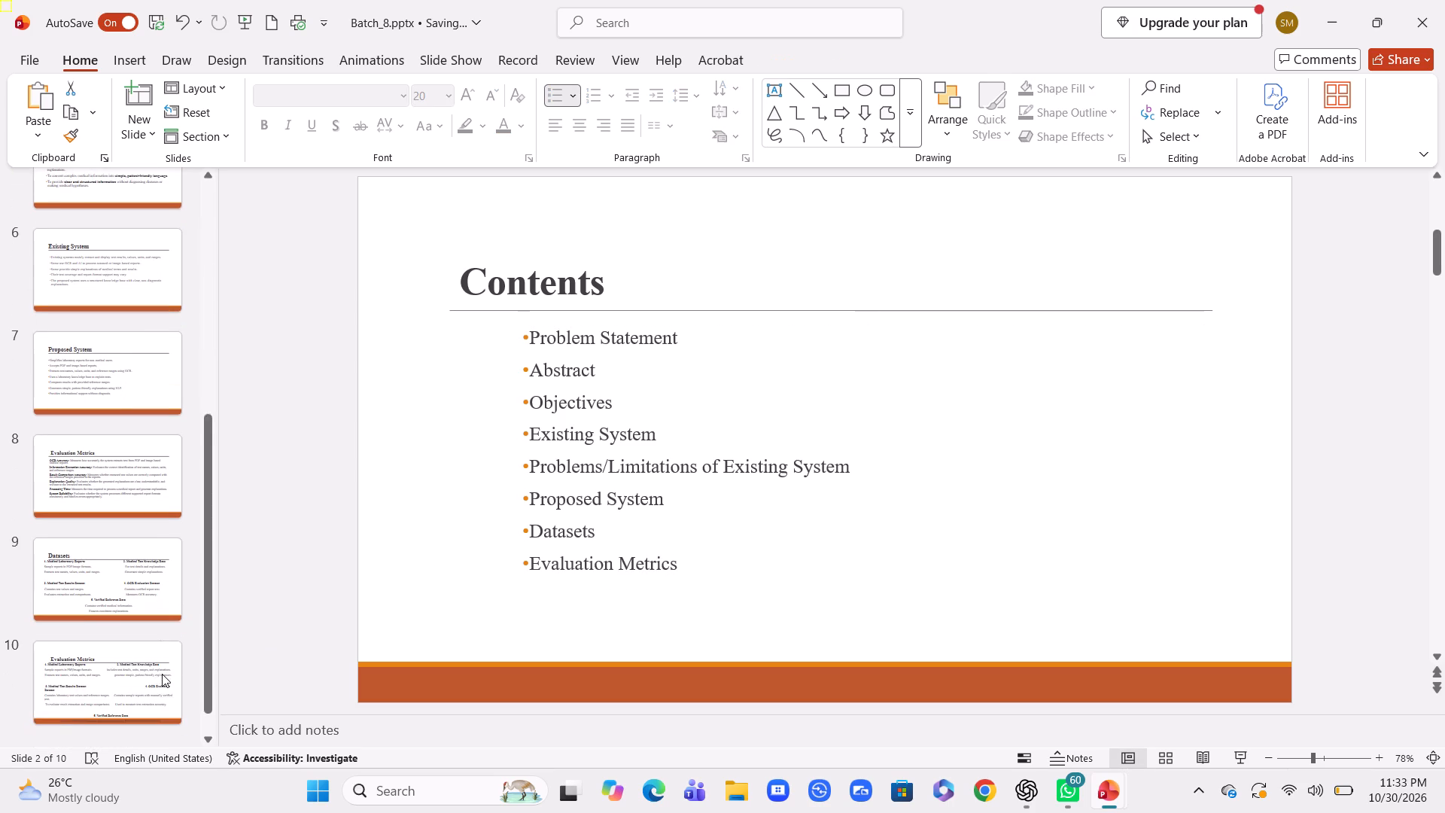
scroll(162, 674, "down", 1)
left_click(134, 673)
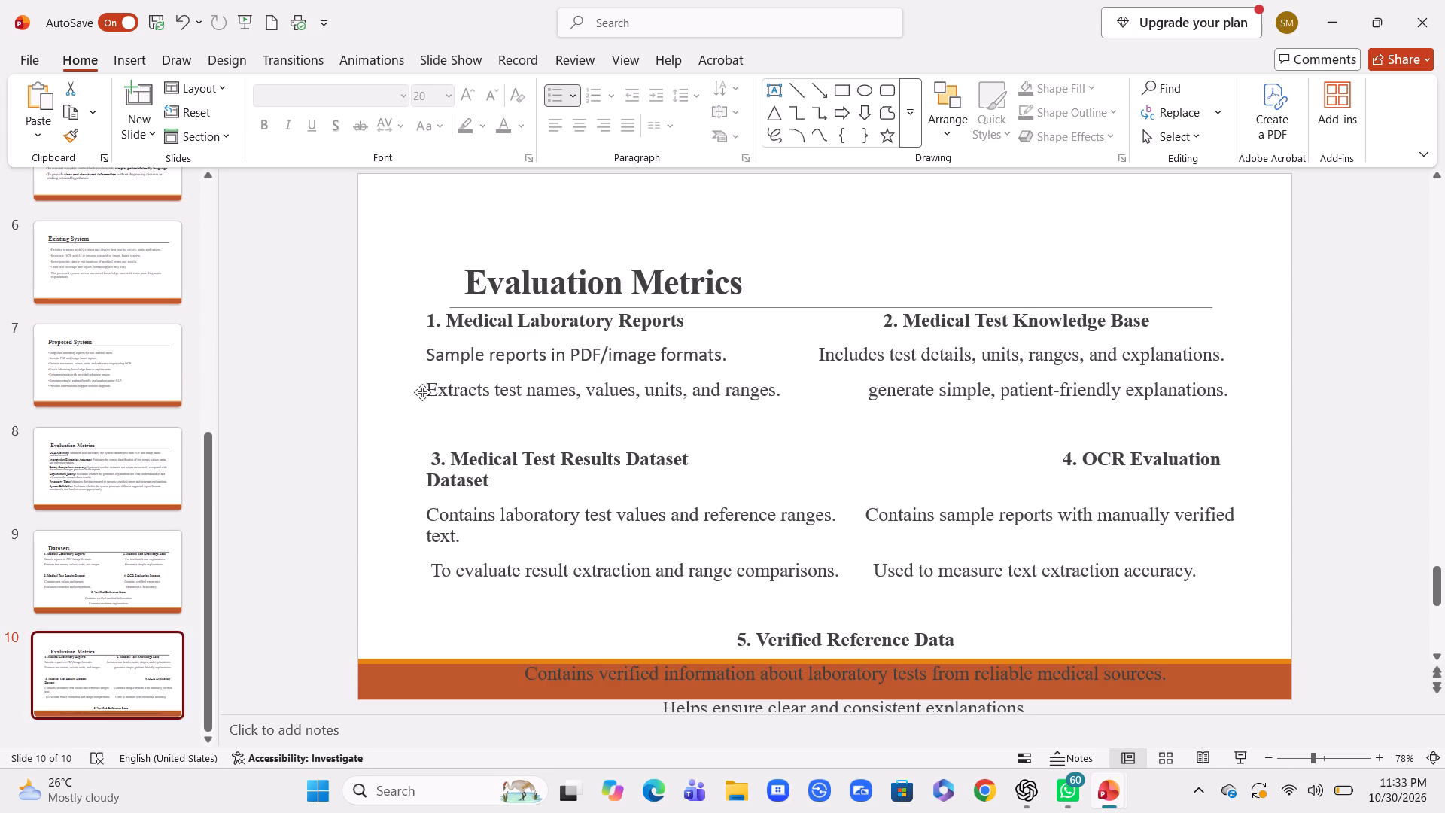
left_click(131, 583)
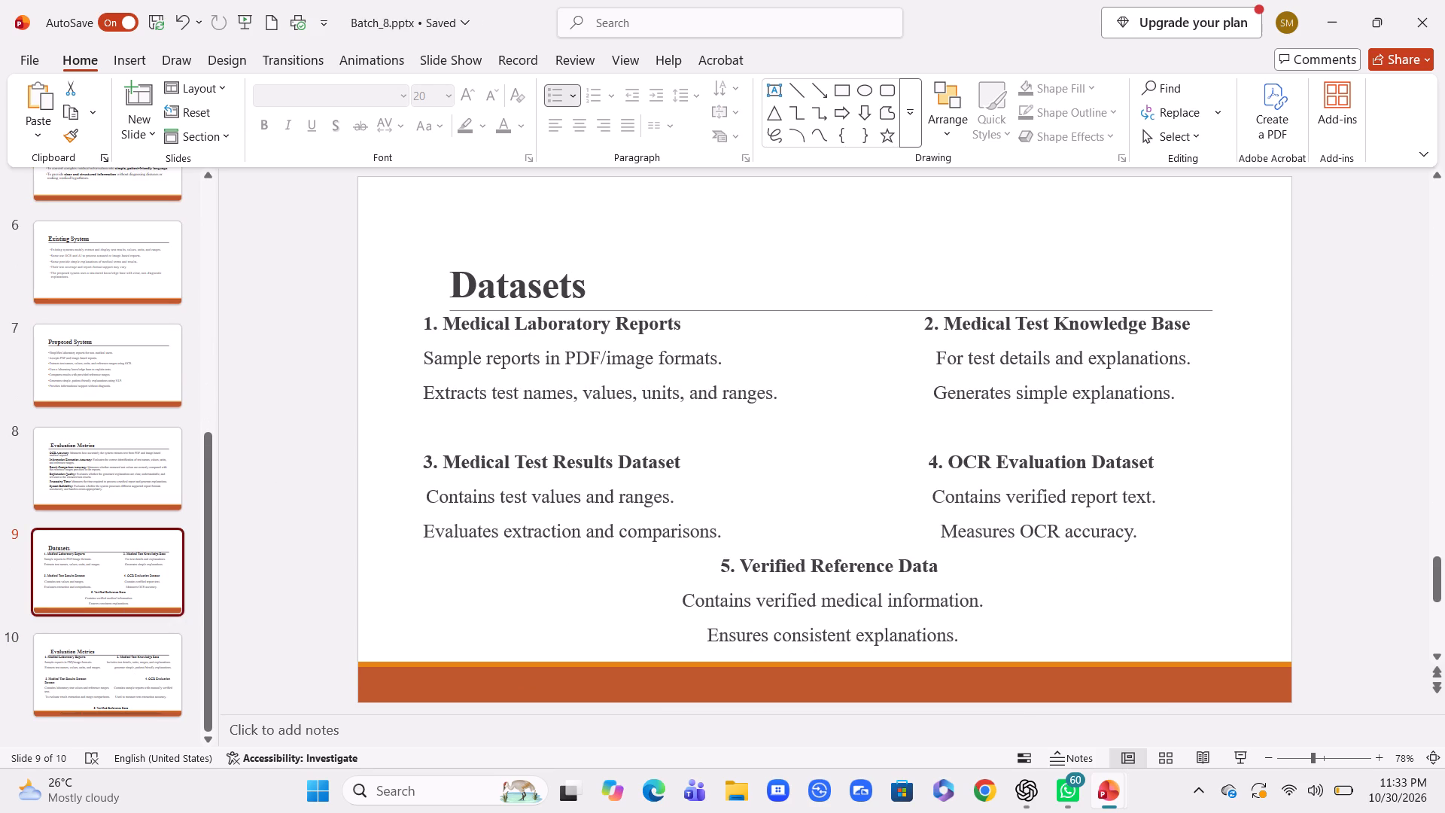
left_click(924, 324)
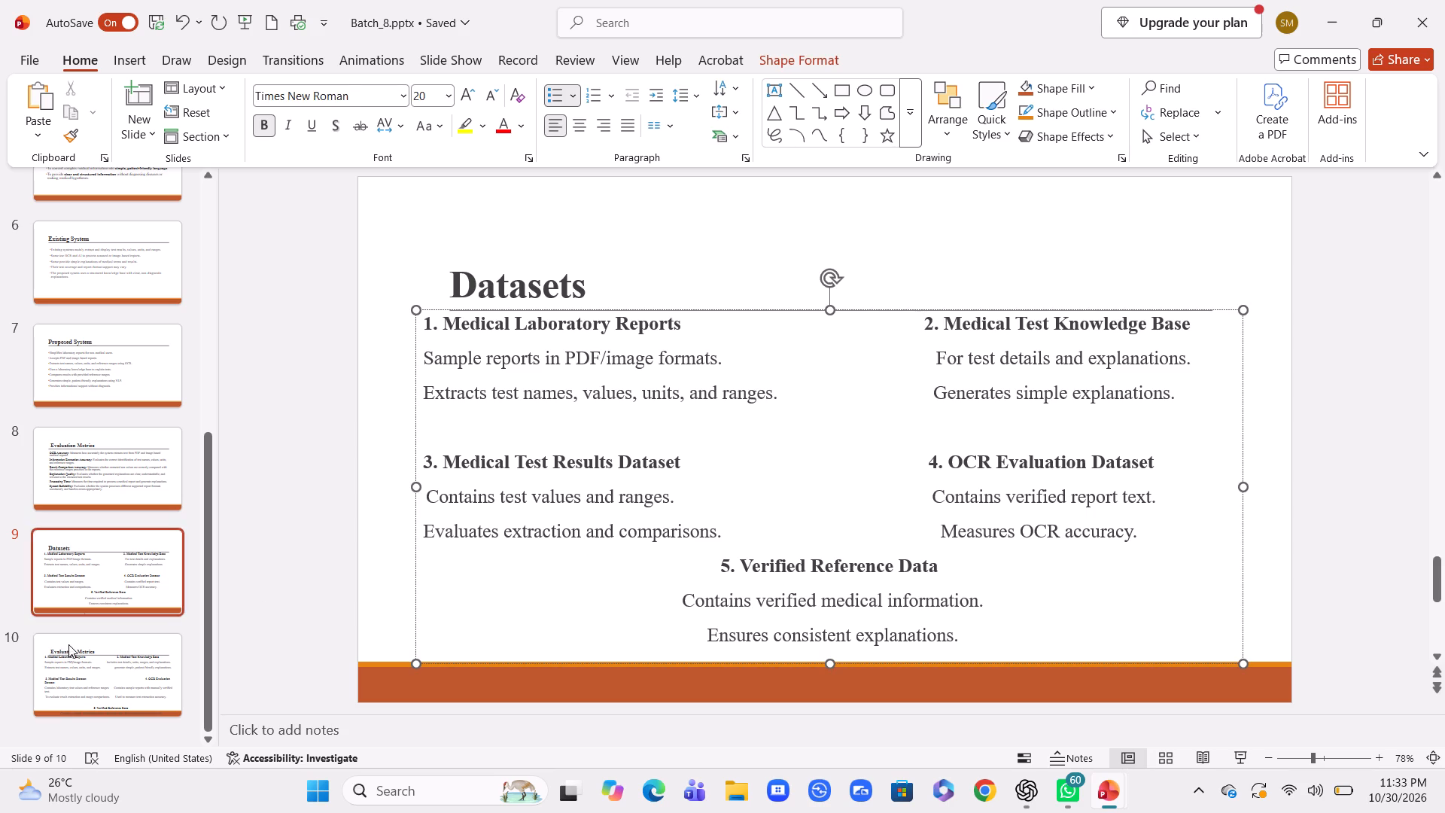
left_click(66, 656)
key("Delete")
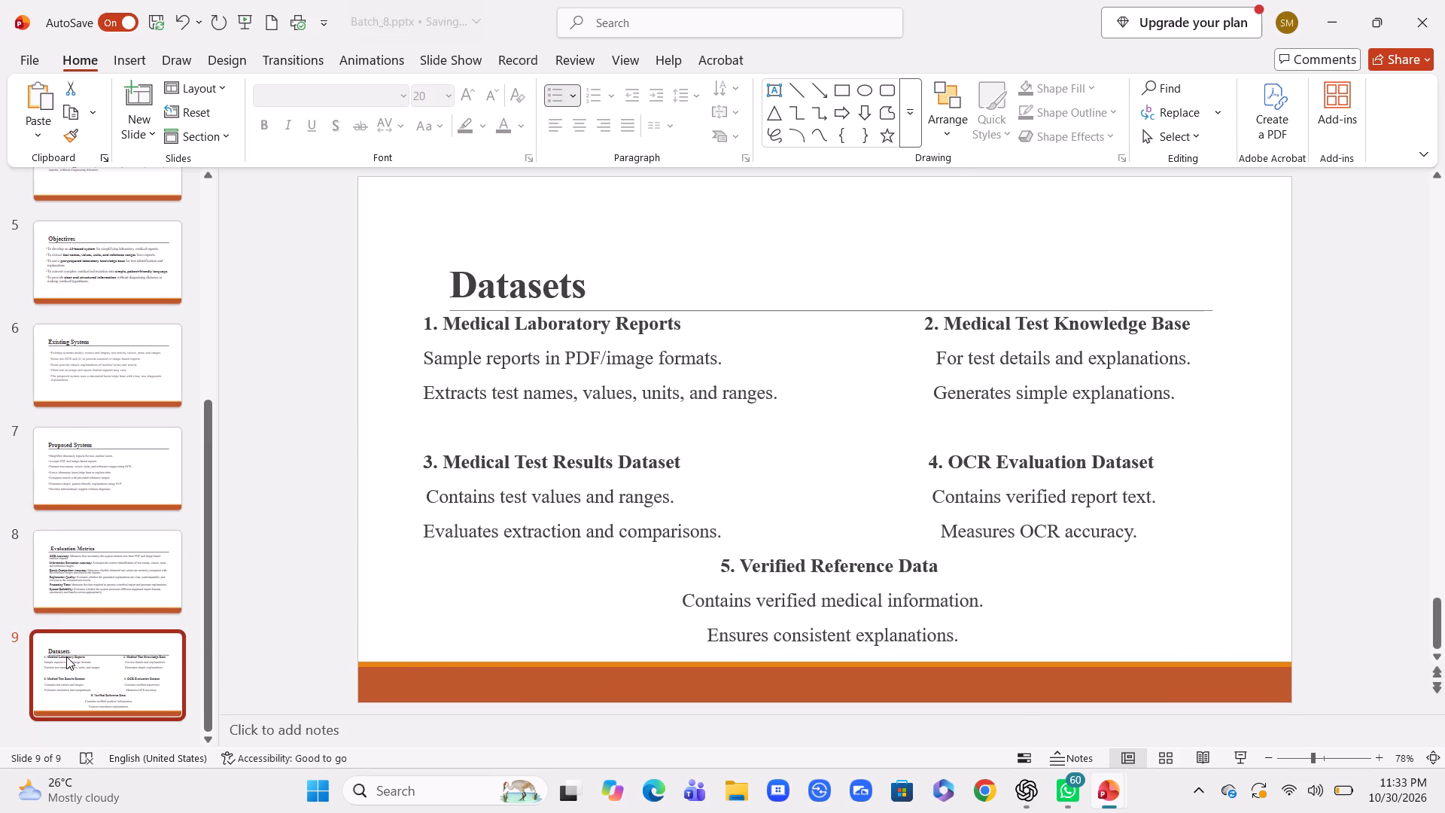
Move the Datasets slide ahead of the Evaluation Metrics slide, making it slide 8.
left_click_drag(66, 678, 71, 564)
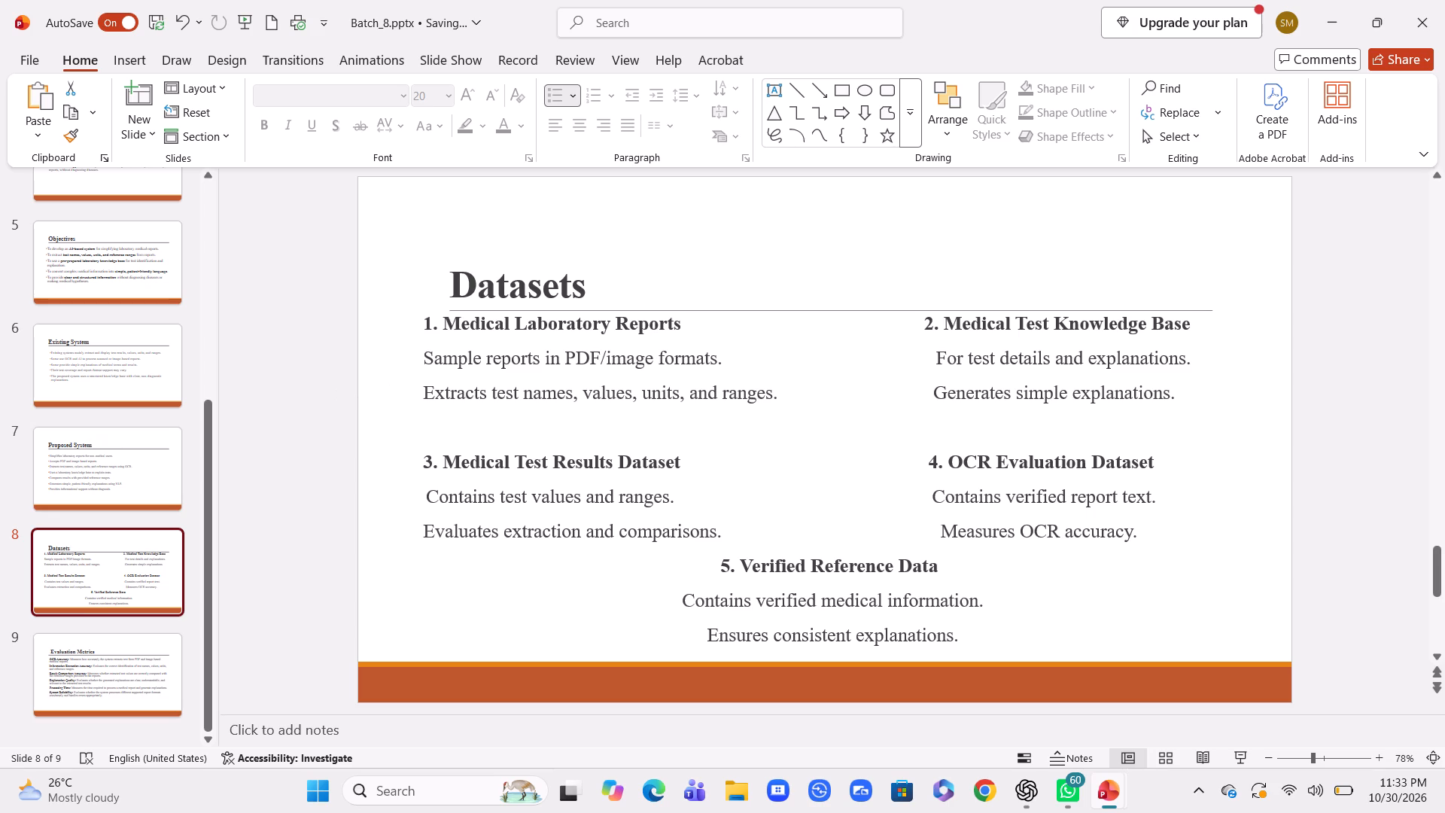
Add four spaces before the "1. Medical Laboratory Reports" heading to shift it inward on the Datasets slide.
left_click(424, 323)
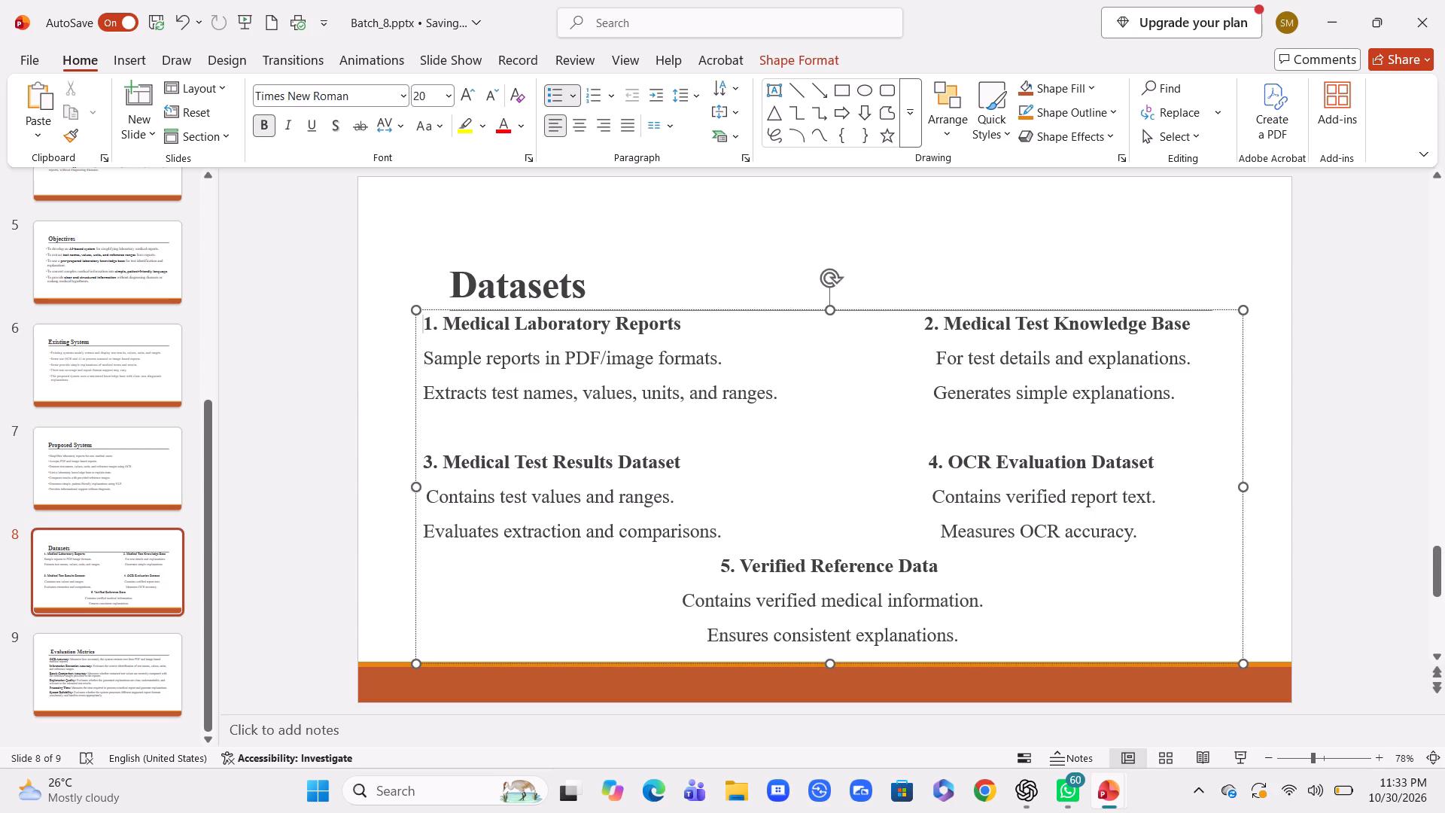
key("space")
key("space")
key("space")
key("space")
key("space")
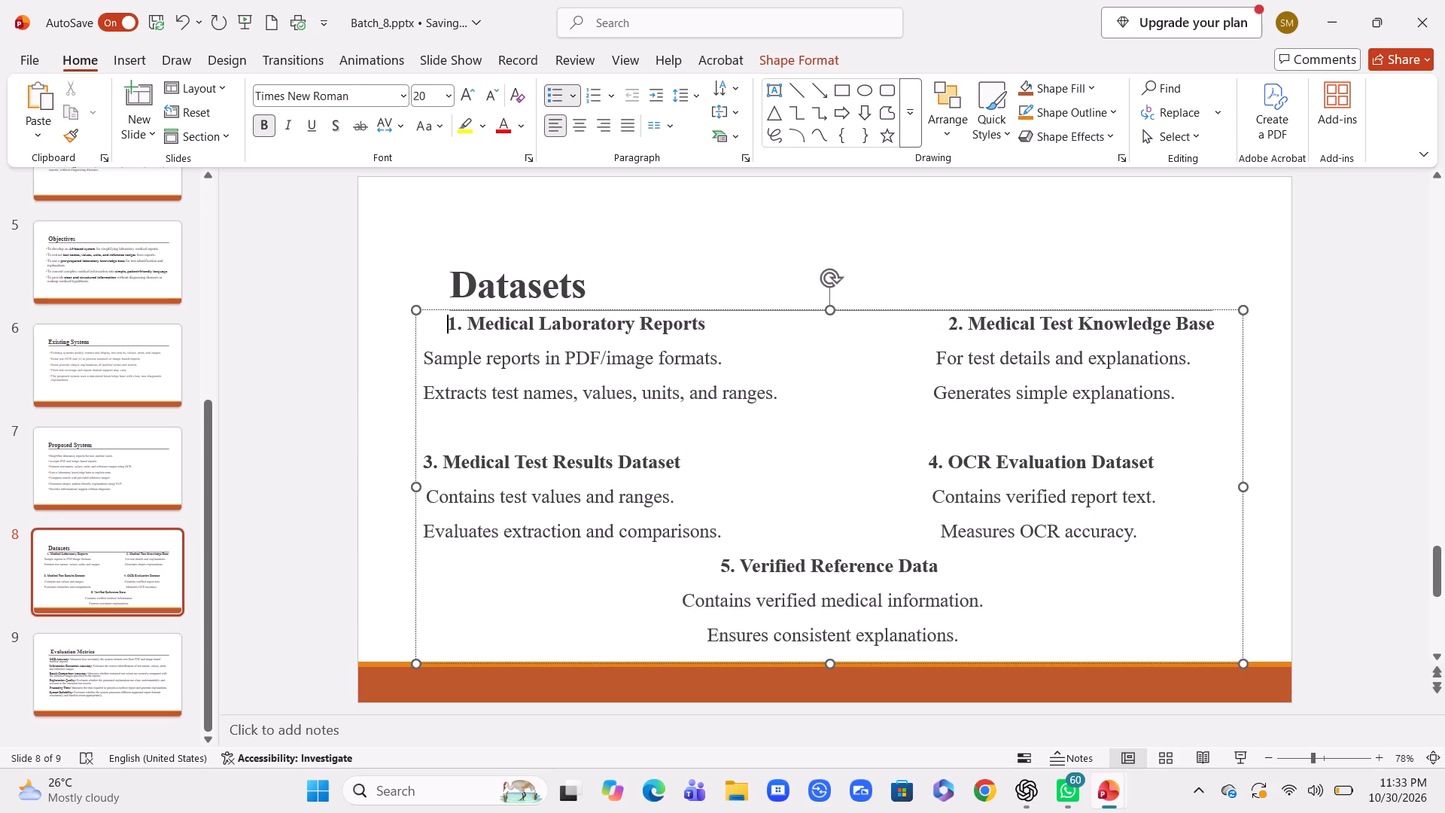
key("BackSpace")
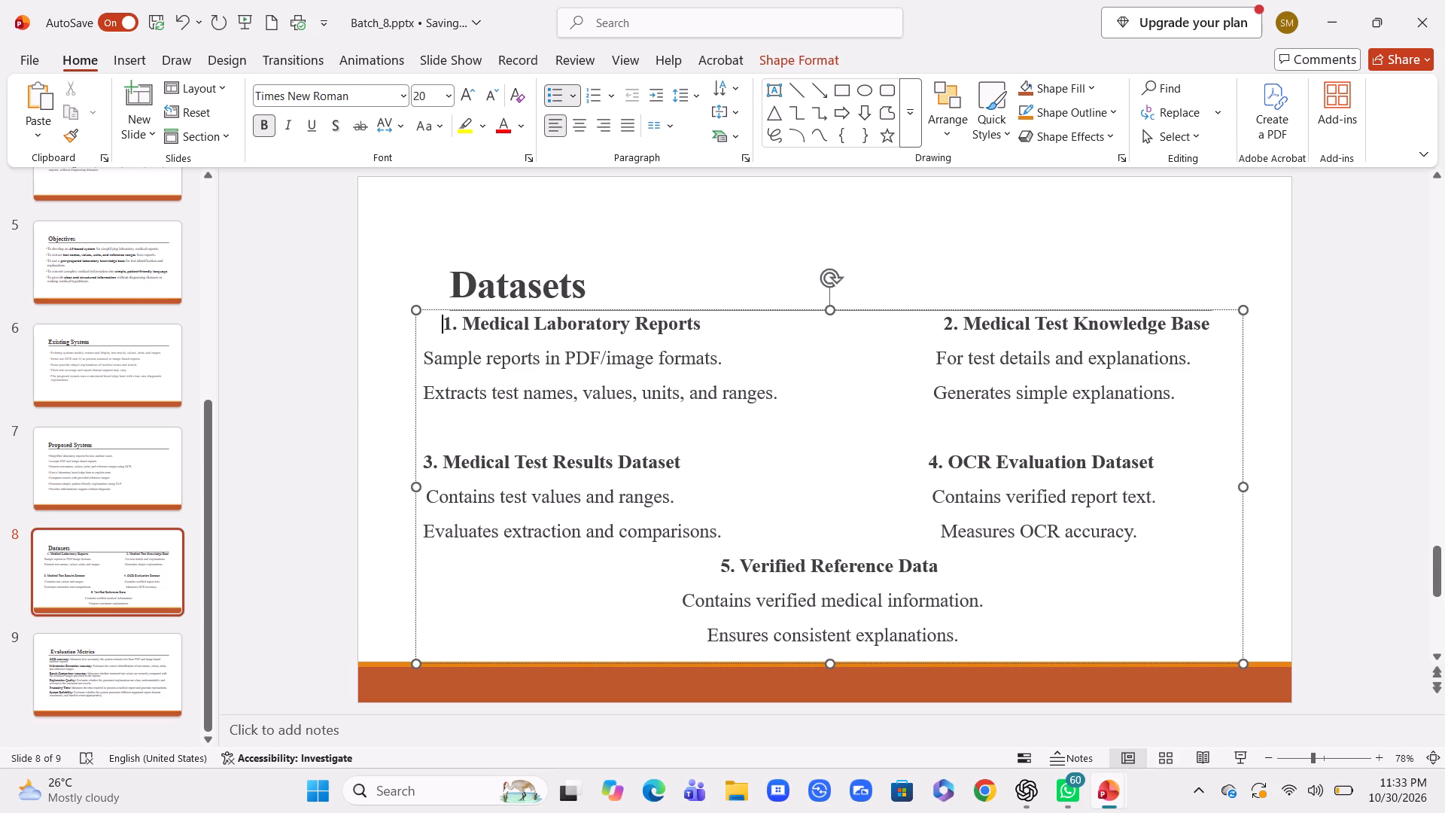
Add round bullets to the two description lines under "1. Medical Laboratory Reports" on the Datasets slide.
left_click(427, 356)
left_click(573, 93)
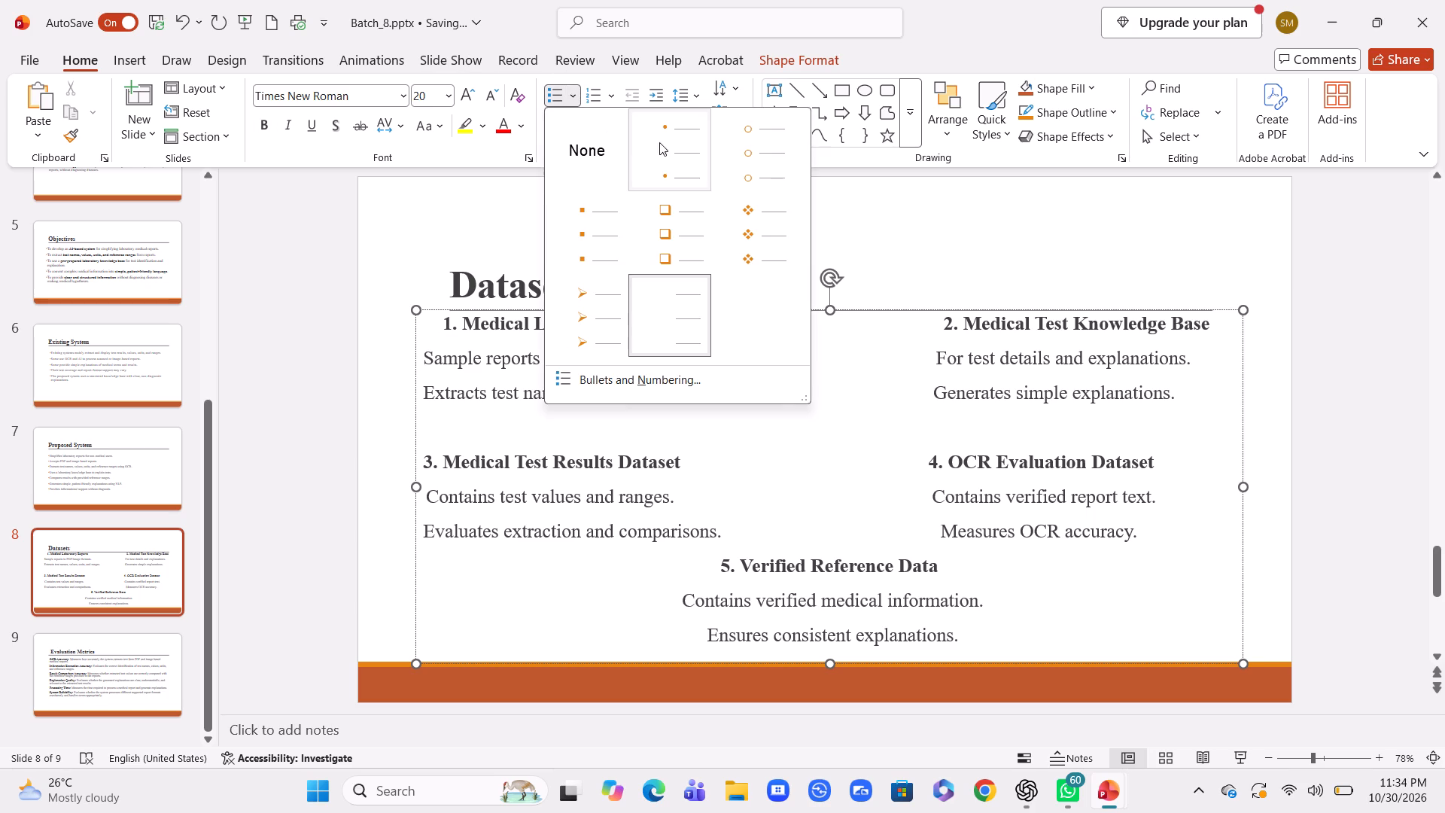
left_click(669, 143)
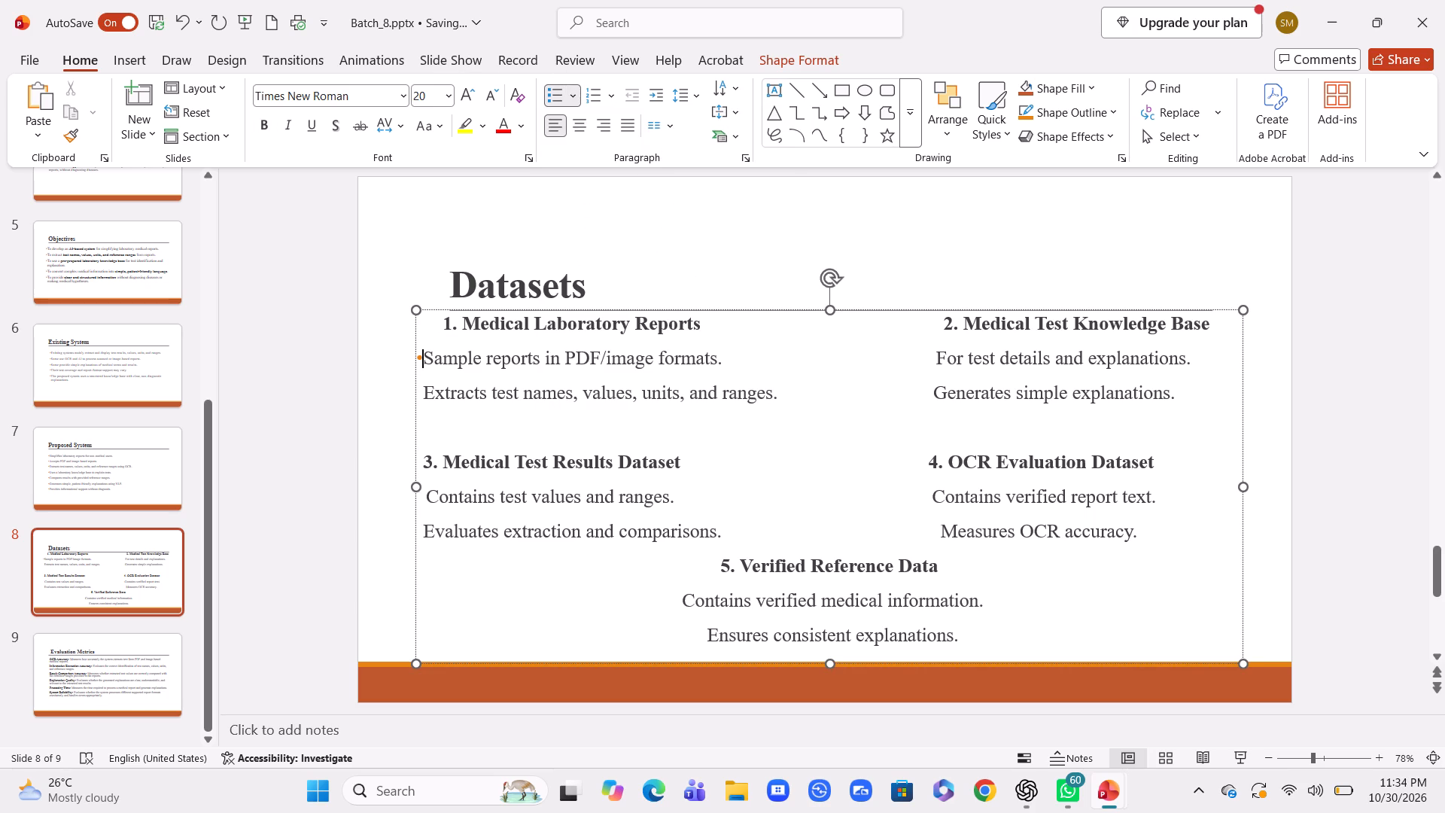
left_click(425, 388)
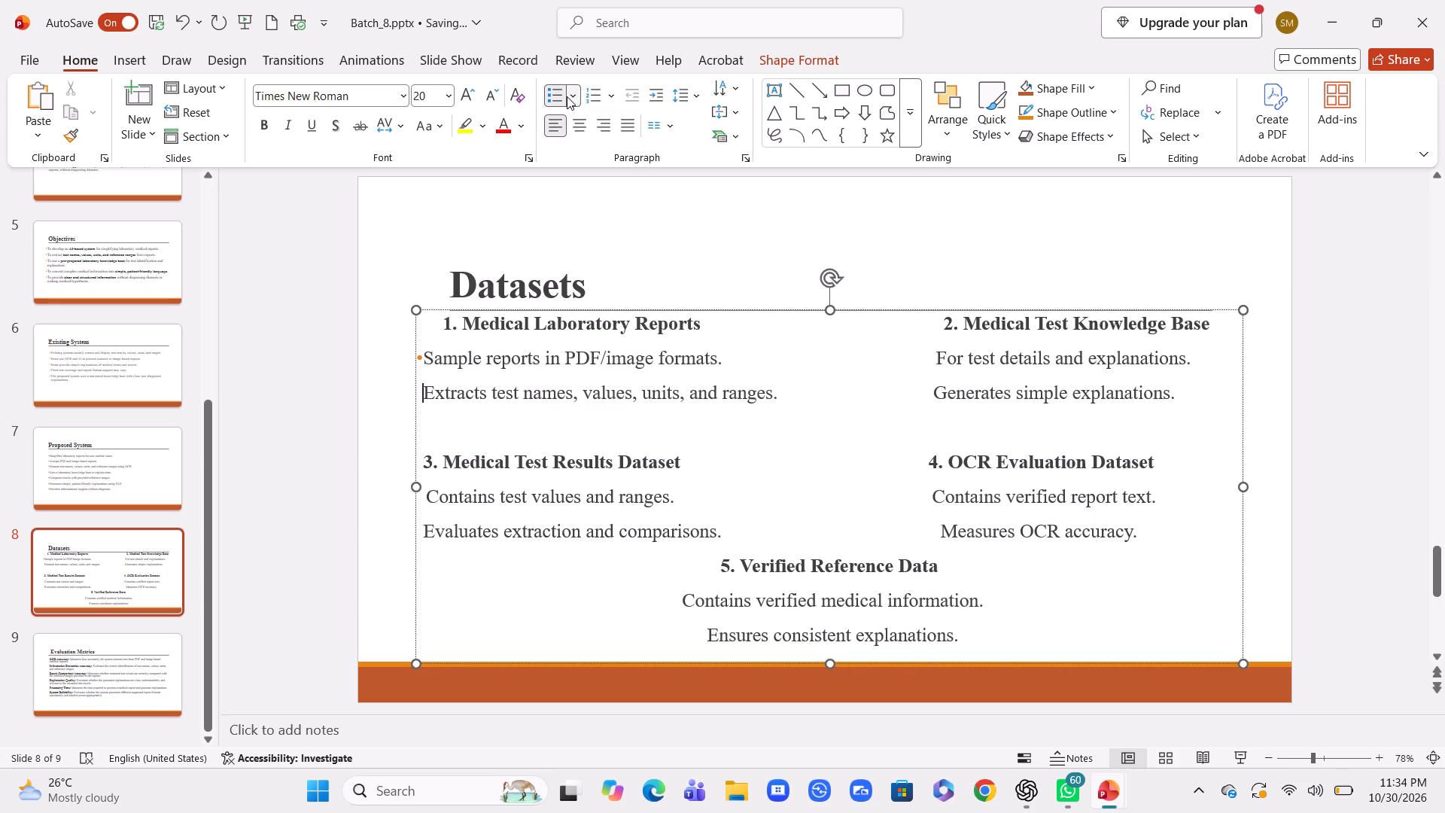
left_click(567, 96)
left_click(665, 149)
Remove the bullet from the "Sample reports in PDF/image formats." line and indent the line with four leading spaces.
key("Left")
key("space")
key("Left")
key("Left")
key("Left")
key("Left")
key("Left")
key("Left")
key("Left")
key("Left")
key("Left")
key("Left")
key("Left")
key("Left")
key("Left")
key("Left")
key("Left")
key("Left")
key("Left")
key("Left")
key("Left")
key("Left")
key("Left")
key("Right")
key("Right")
key("Right")
key("Right")
key("Right")
key("Right")
key("Right")
key("Right")
key("Right")
key("Left")
key("Left")
key("Left")
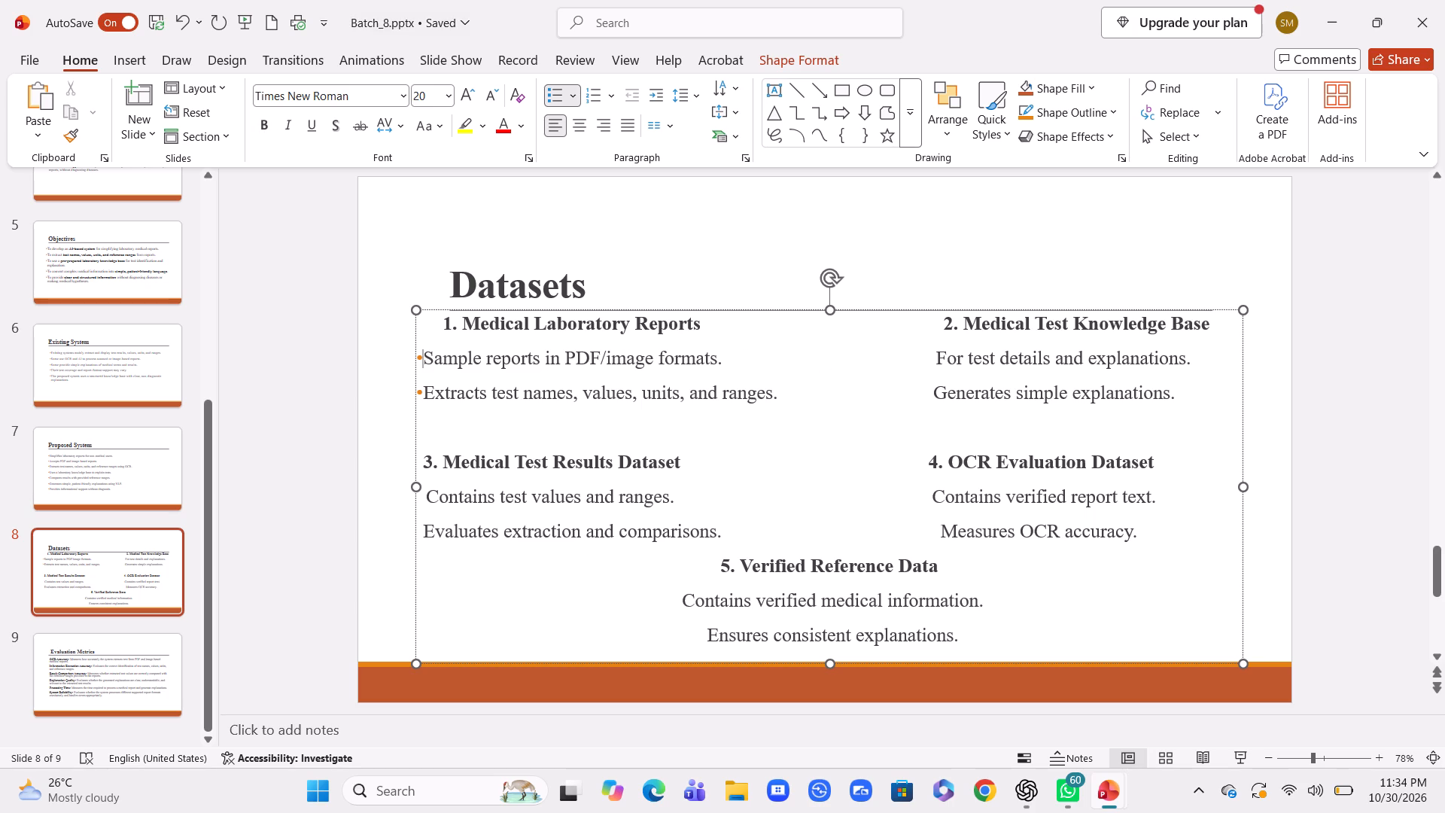
key("Left")
key("Right")
key("BackSpace")
key("space")
key("space")
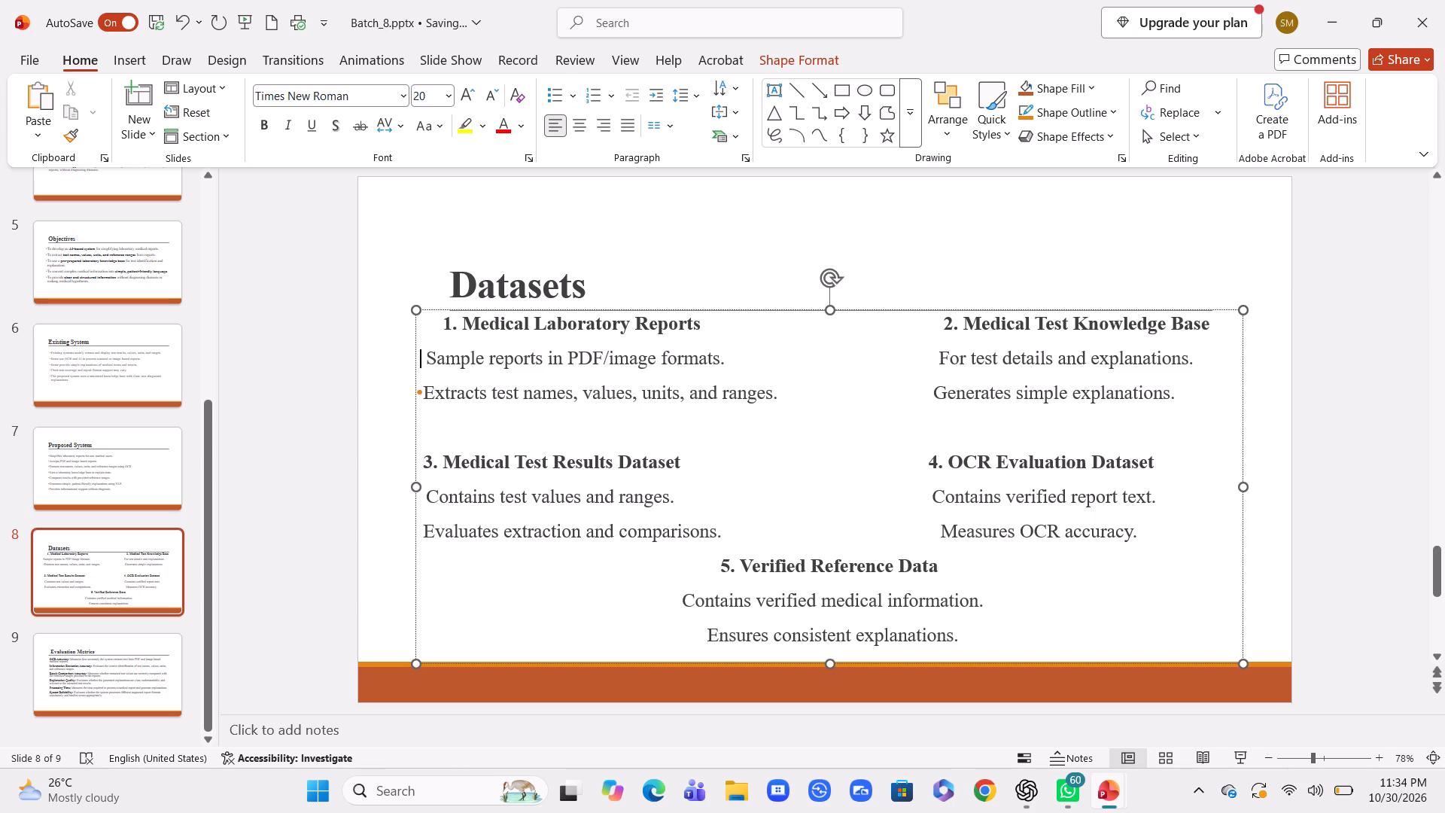
key("space")
key("space")
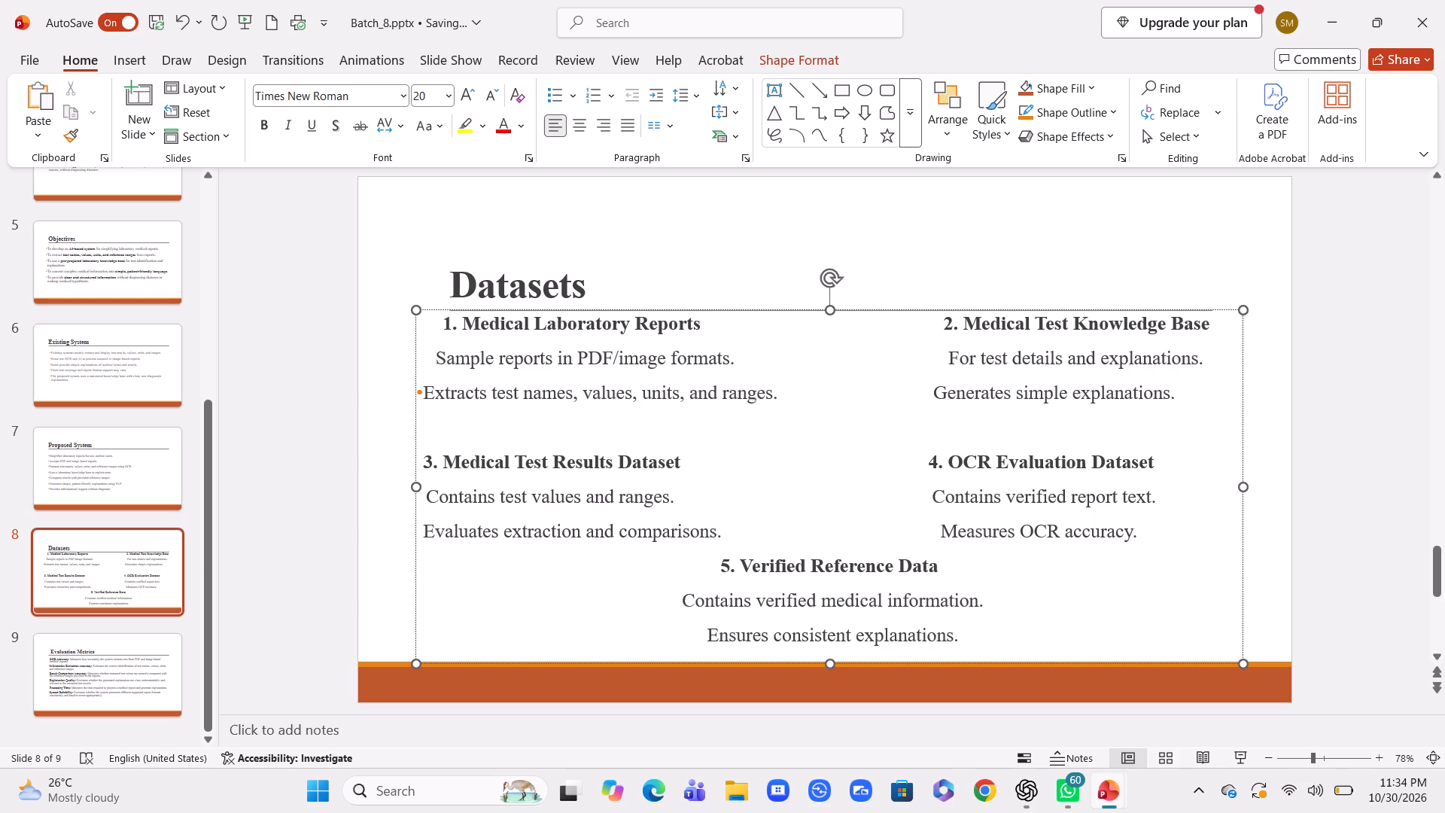
Remove the bullet from the "Extracts test names, values, units, and ranges." line and indent it with four spaces to match the line above.
left_click(424, 388)
key("space")
key("space")
key("space")
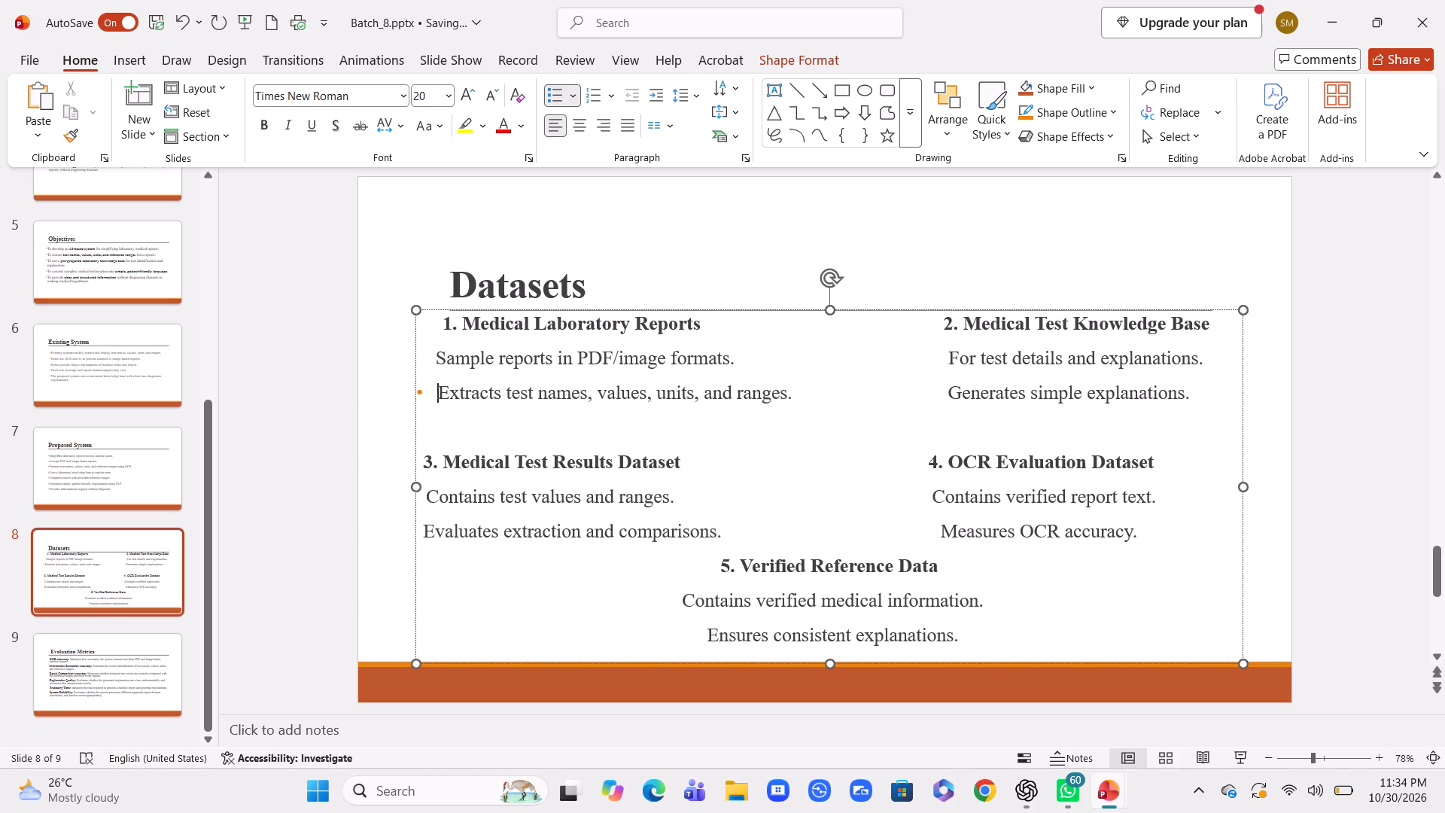
key("space")
key("BackSpace")
key("BackSpace")
key("BackSpace")
key("BackSpace")
key("BackSpace")
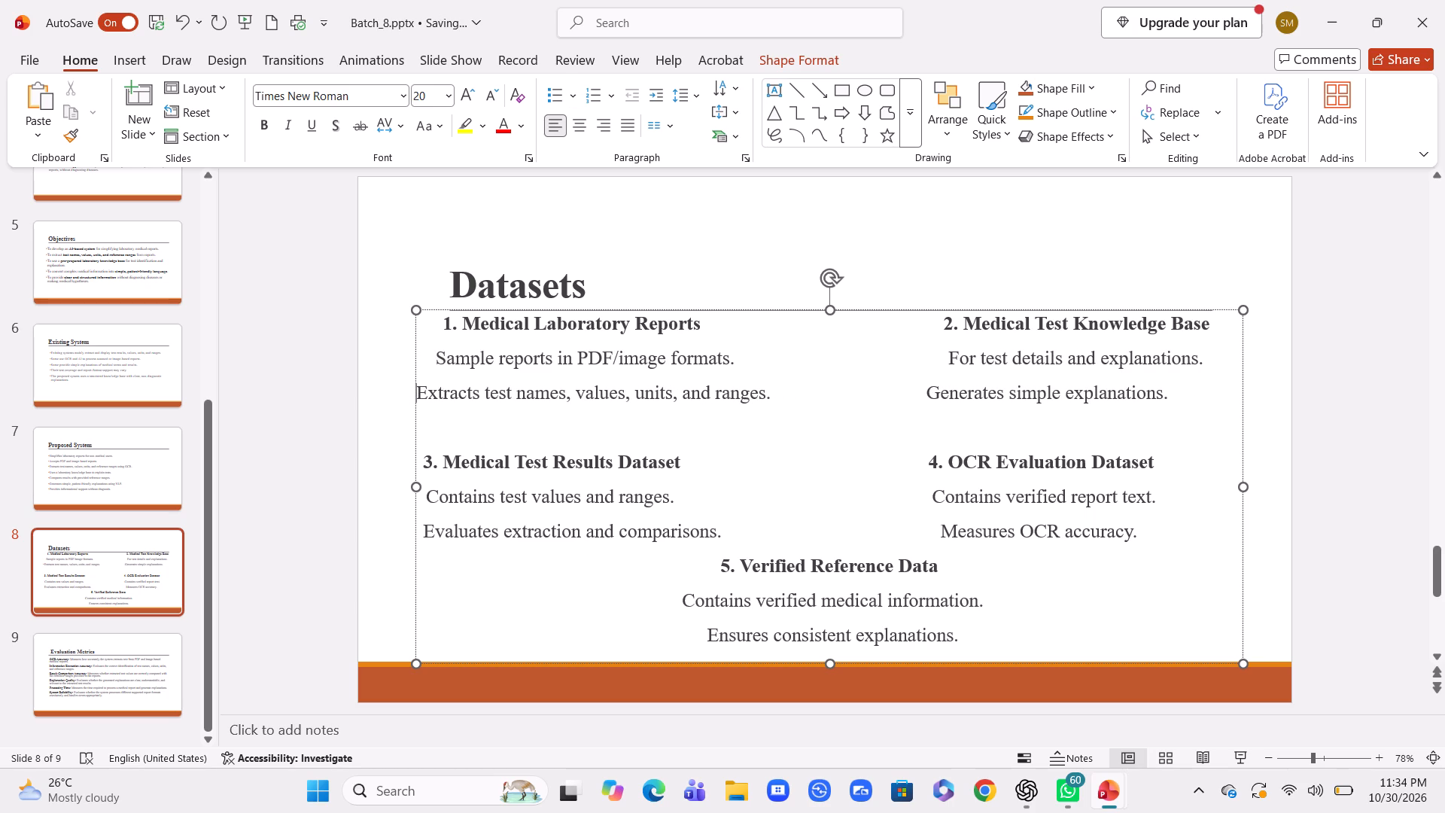
key("space")
key("space")
key("space")
key("space")
key("space")
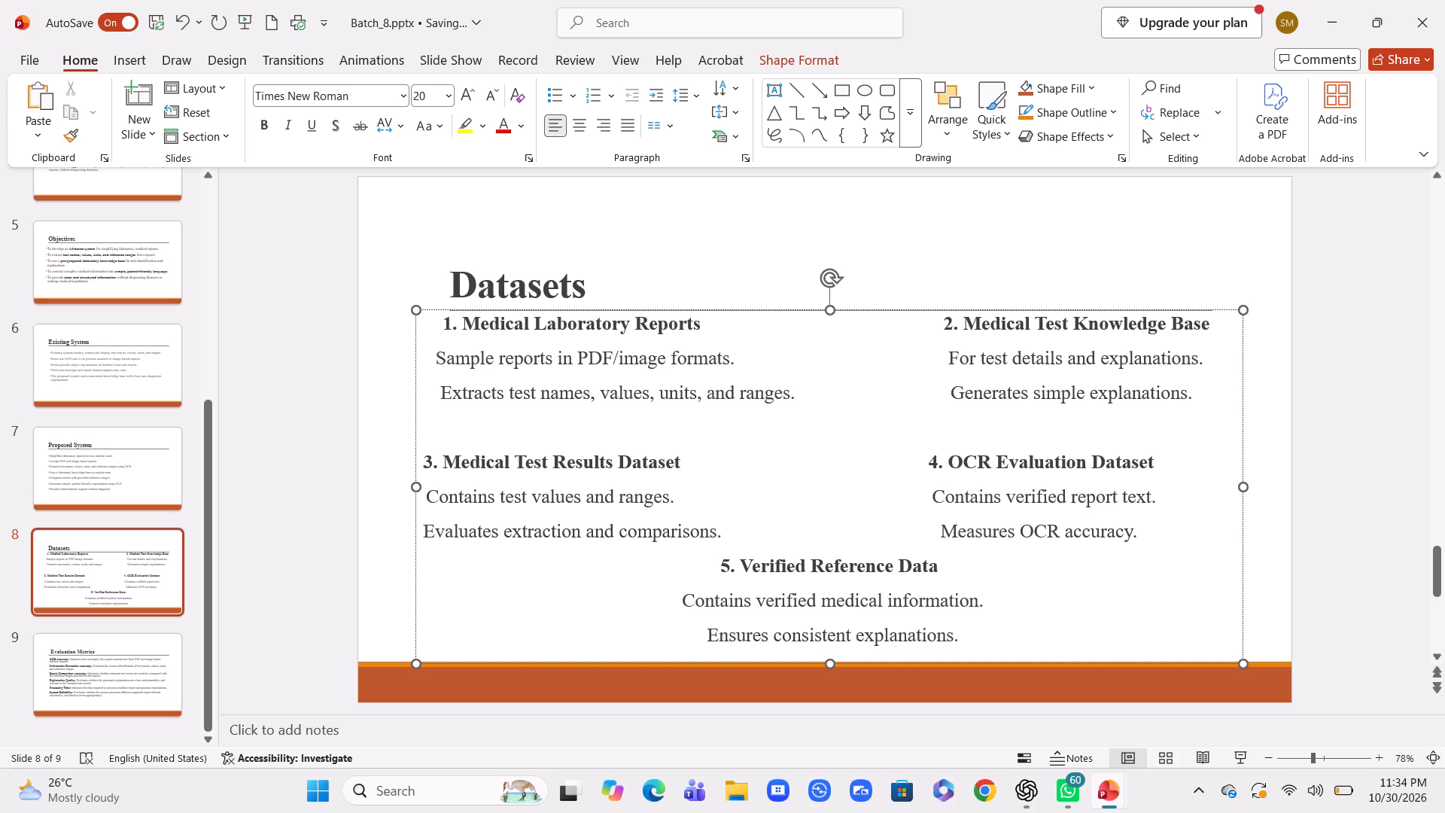
key("BackSpace")
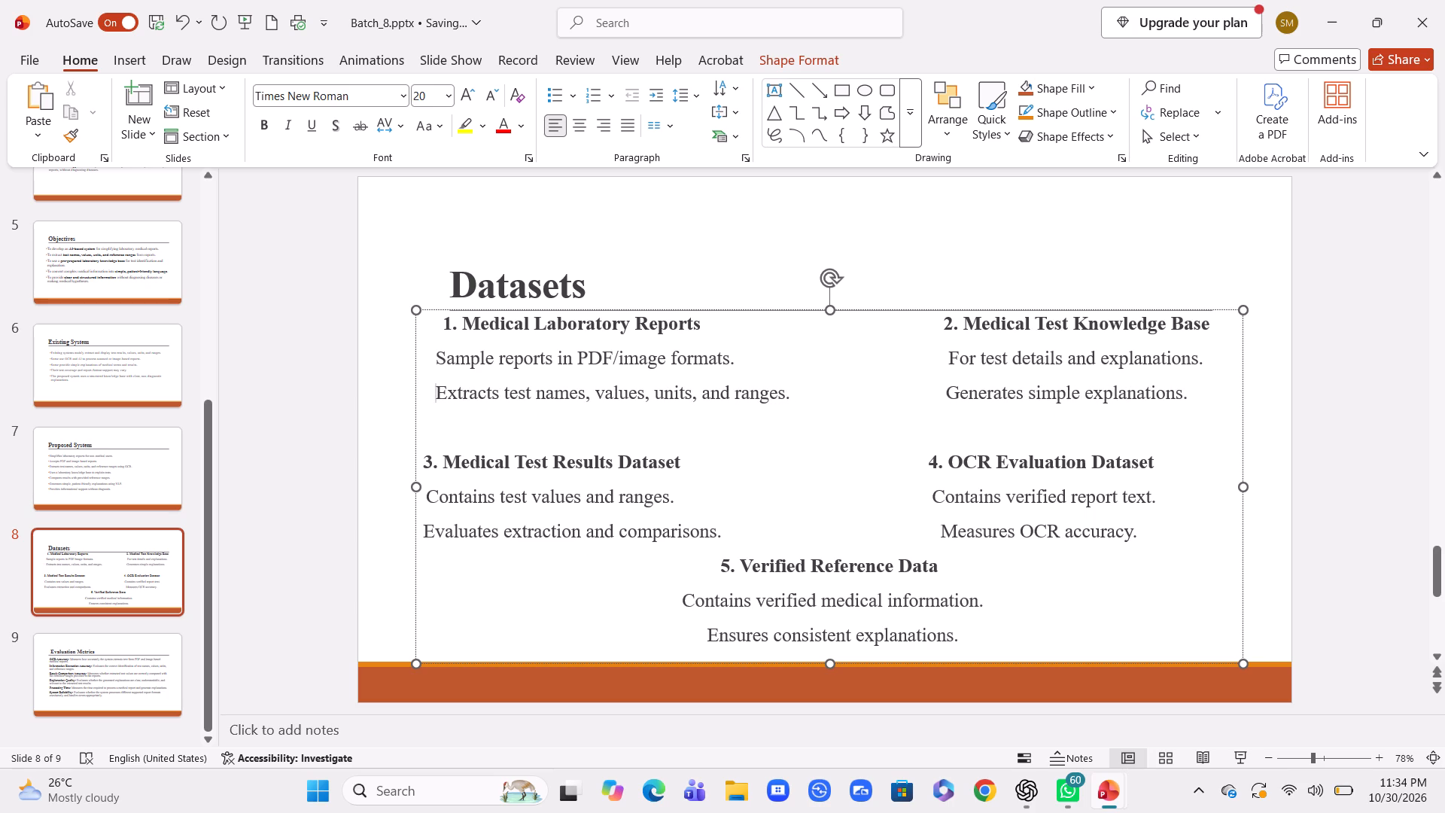
Add five spaces before the "3. Medical Test Results Dataset" heading to shift that heading row inward.
left_click(423, 461)
key("space")
key("space")
key("space")
key("space")
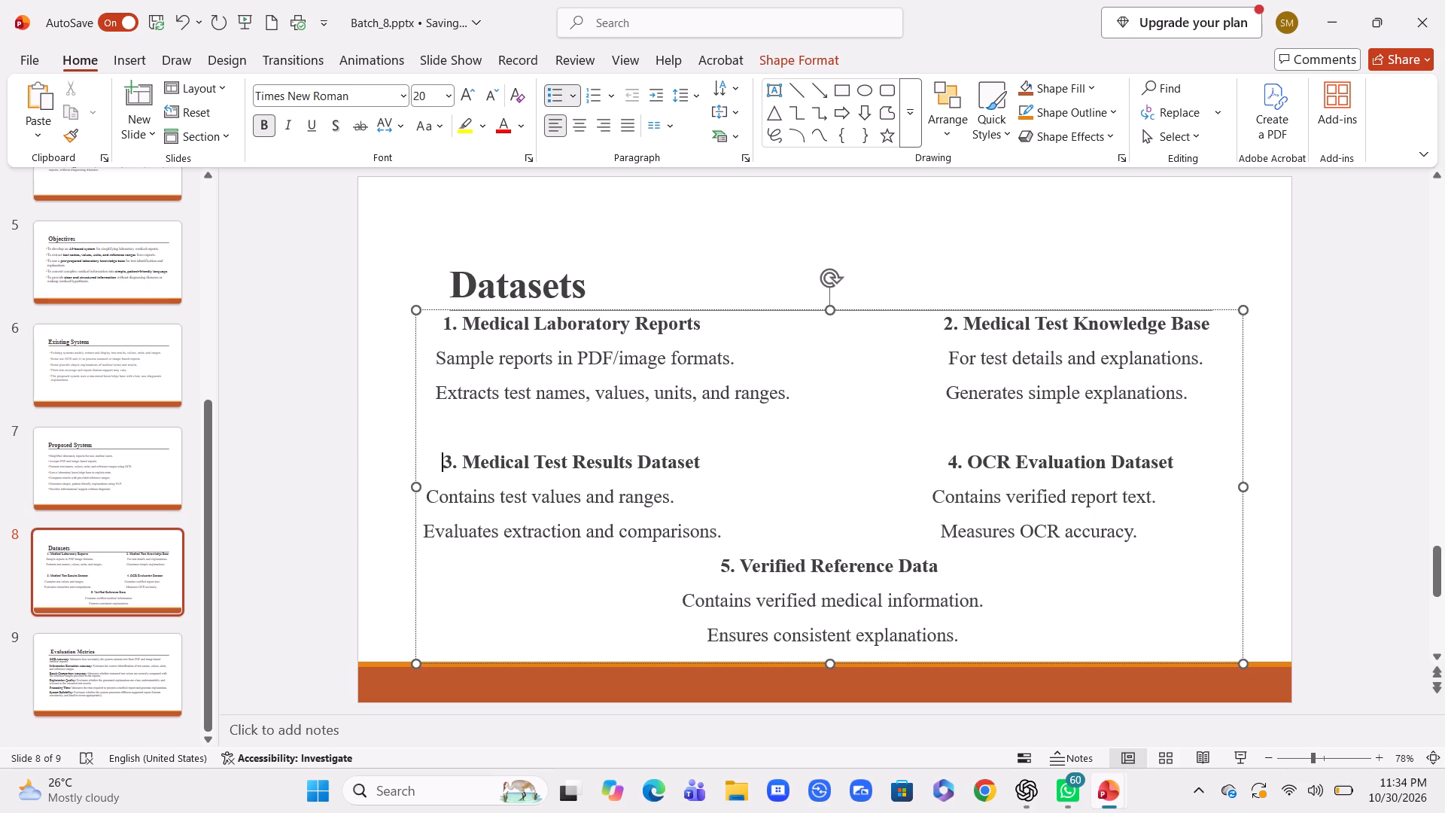
key("space")
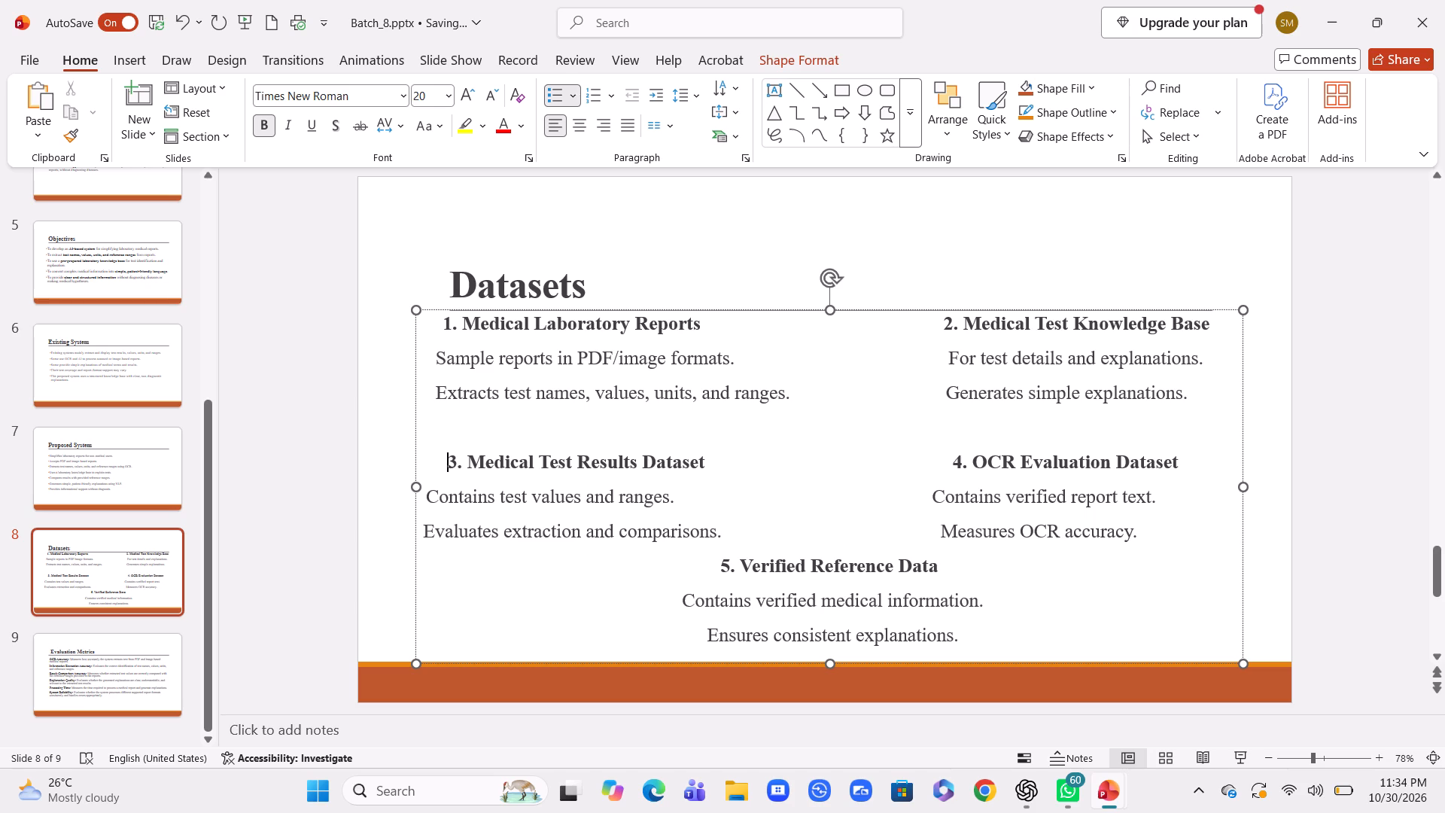
Indent the "Contains test values and ranges." line with five spaces and the "Evaluates extraction and comparisons." line with six.
left_click(427, 490)
key("space")
key("space")
key("space")
key("space")
key("space")
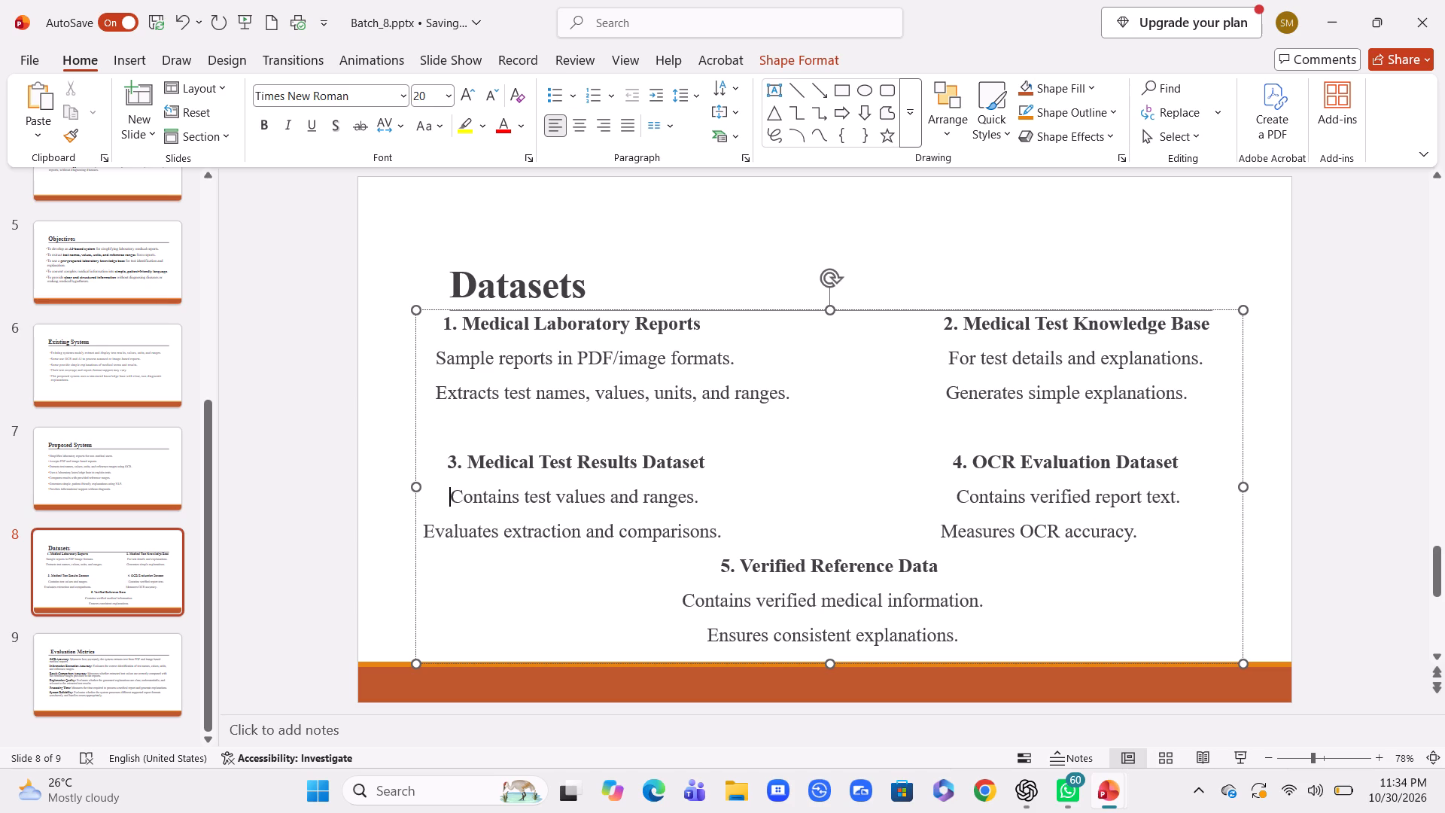
left_click(427, 525)
key("space")
key("space")
key("space")
key("space")
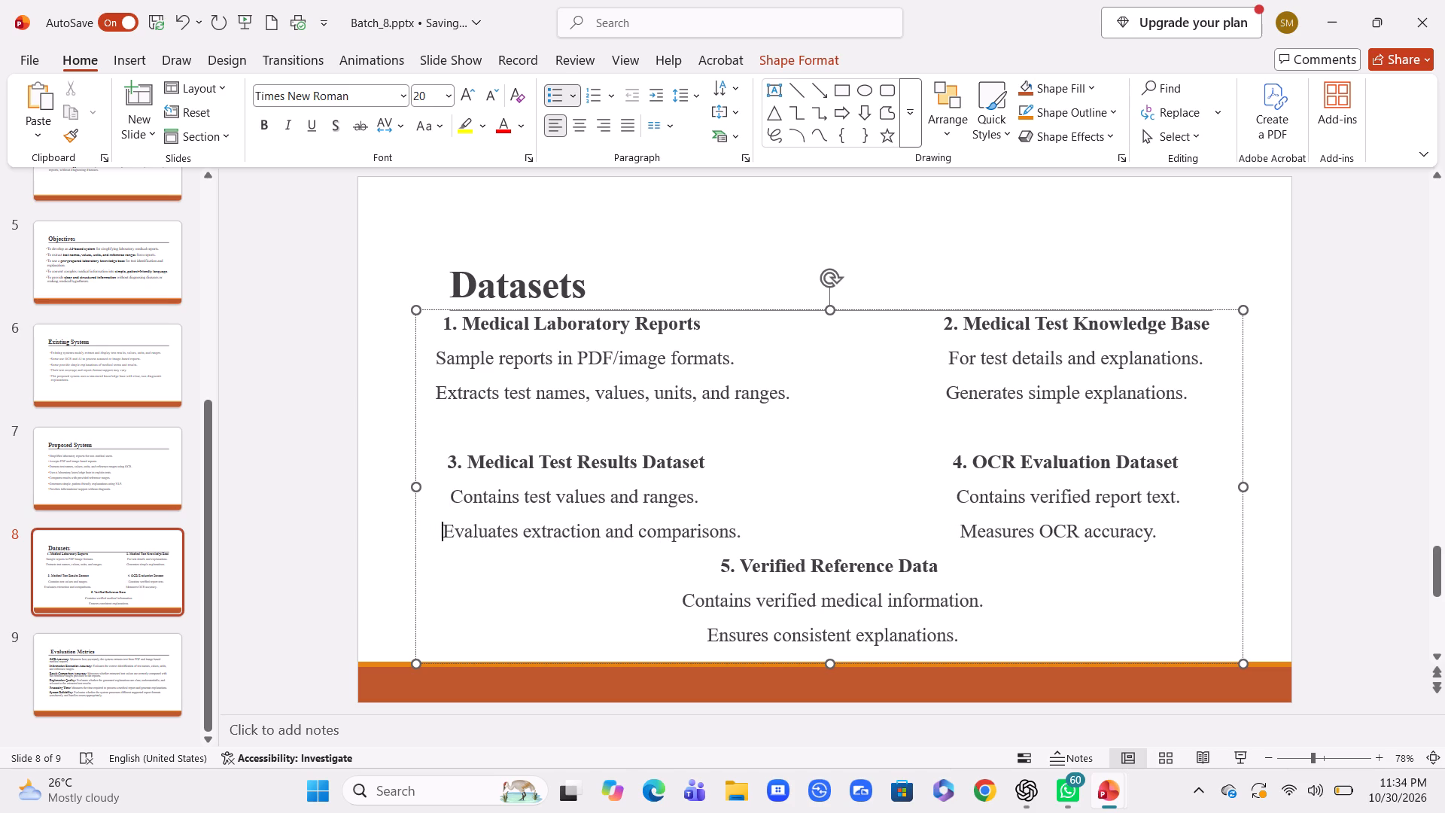
key("space")
key("space")
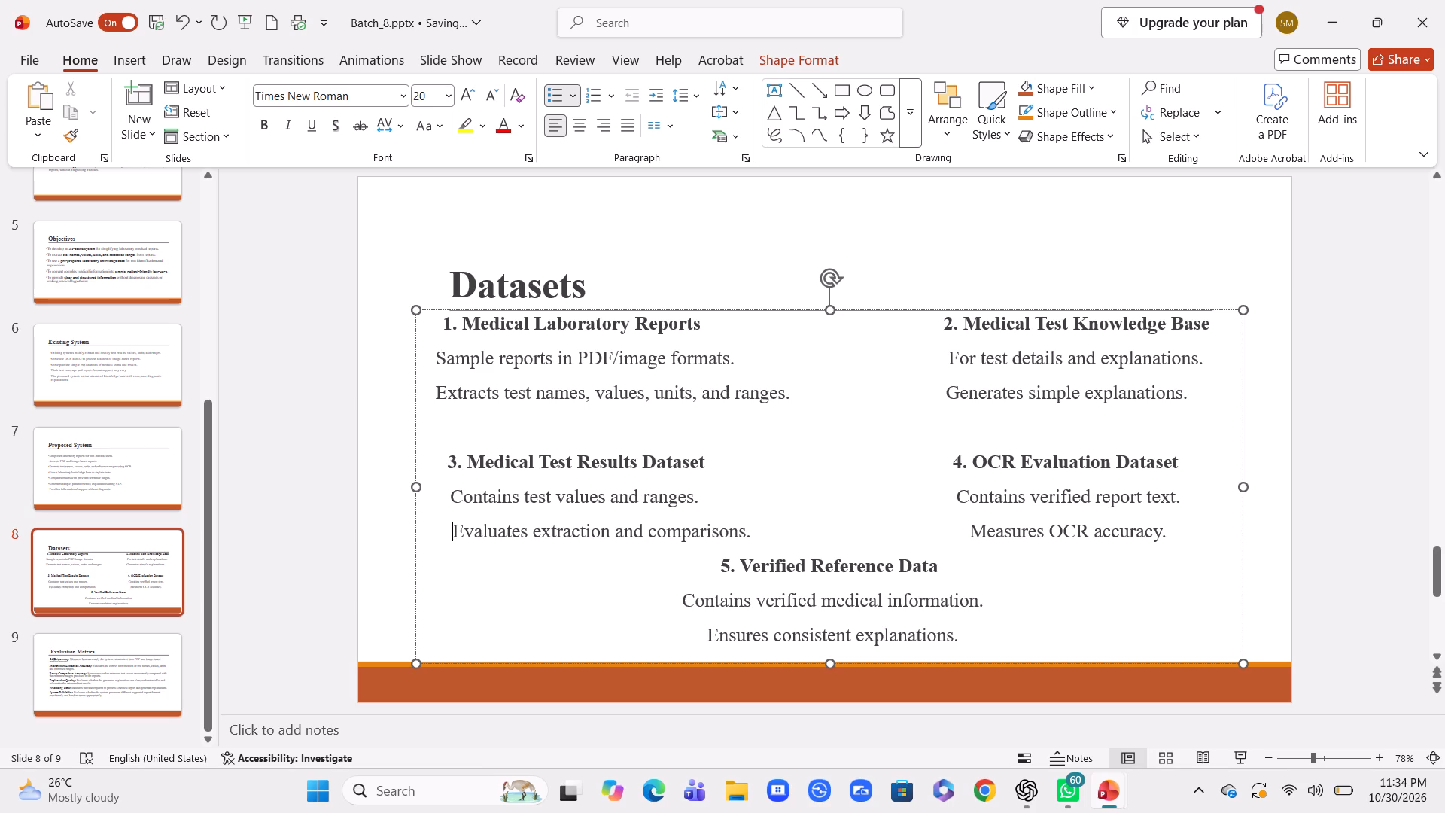
Remove two leading spaces from each of the two description lines under "3. Medical Test Results Dataset".
left_click(452, 494)
key("BackSpace")
key("BackSpace")
left_click(451, 528)
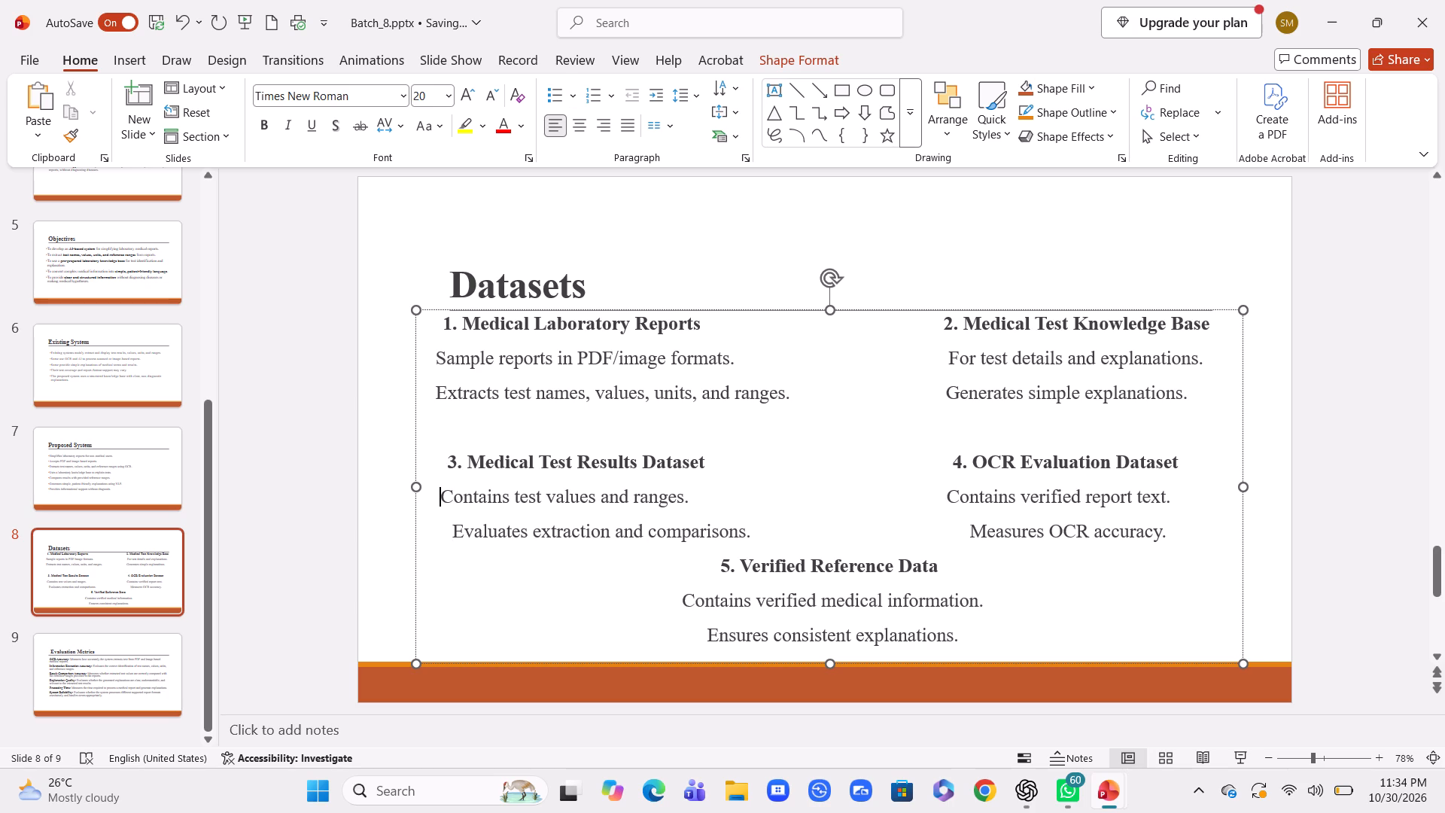
key("BackSpace")
key("BackSpace")
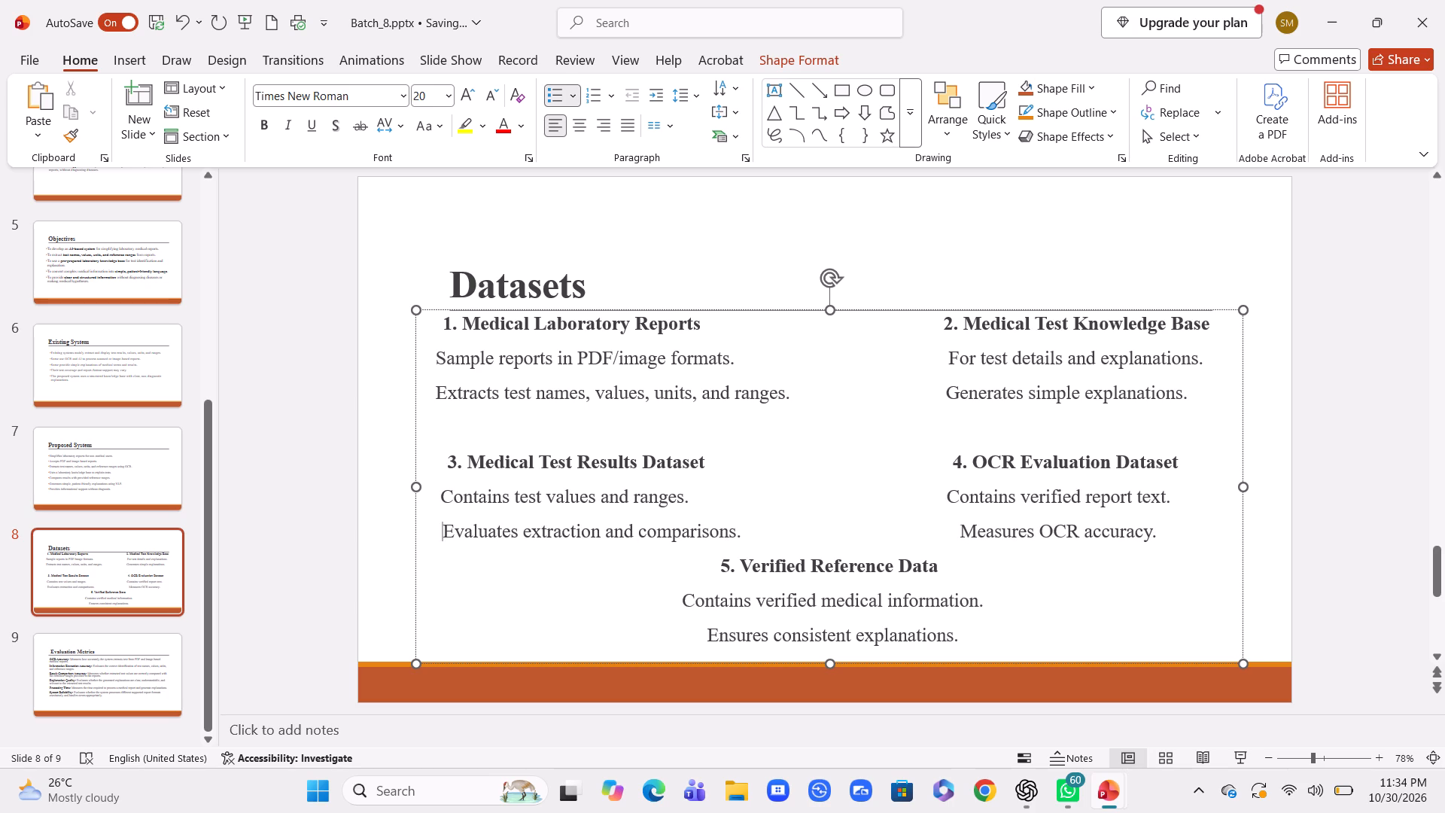
Add round bullets to the two description lines under "3. Medical Test Results Dataset".
left_click(441, 505)
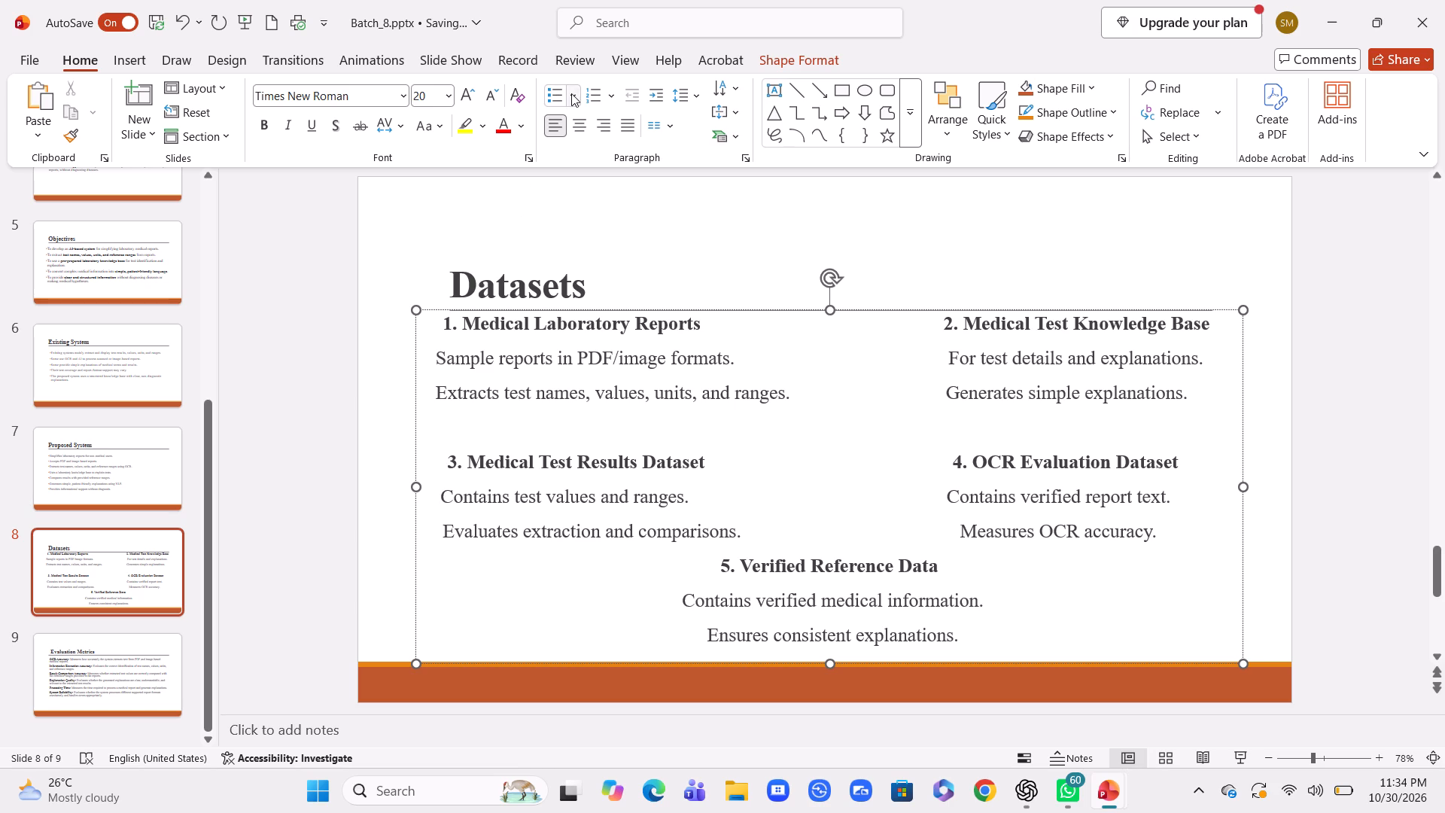
left_click(571, 93)
left_click(662, 133)
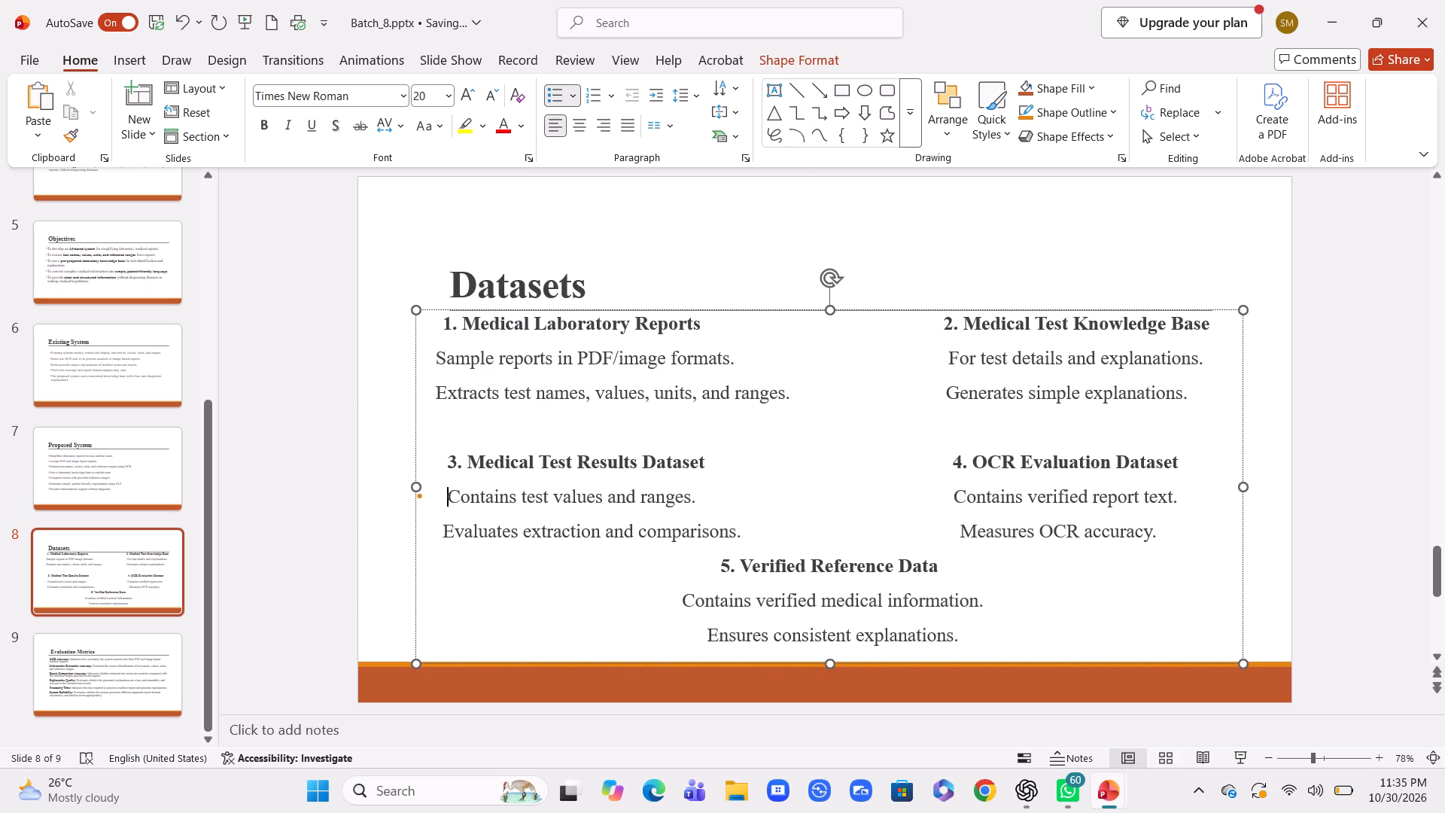
left_click(442, 528)
left_click(573, 93)
left_click(665, 156)
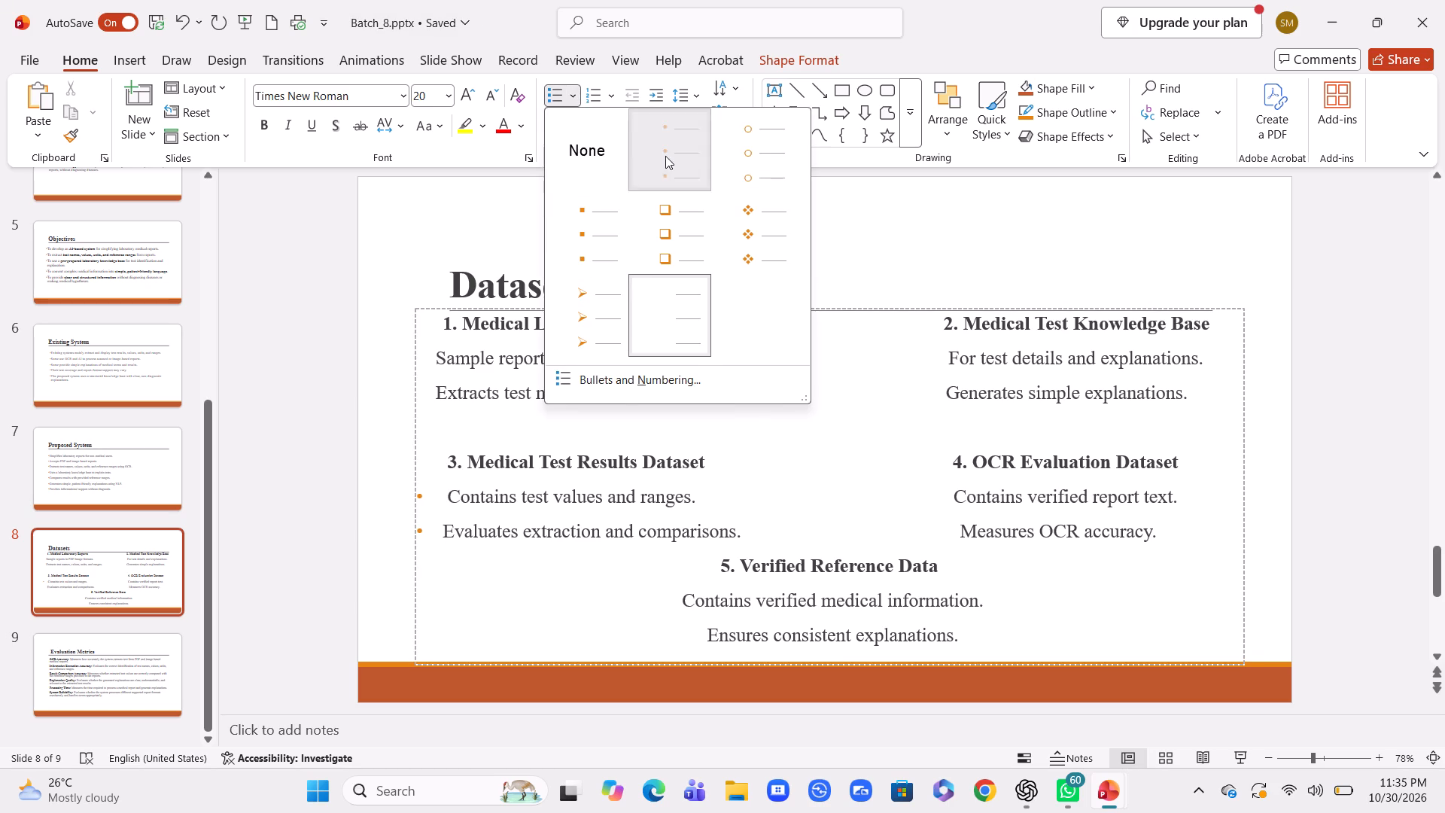
Apply round bullets to the "Sample reports in PDF/image formats." and "Extracts test names, values, units, and ranges." lines.
left_click(438, 358)
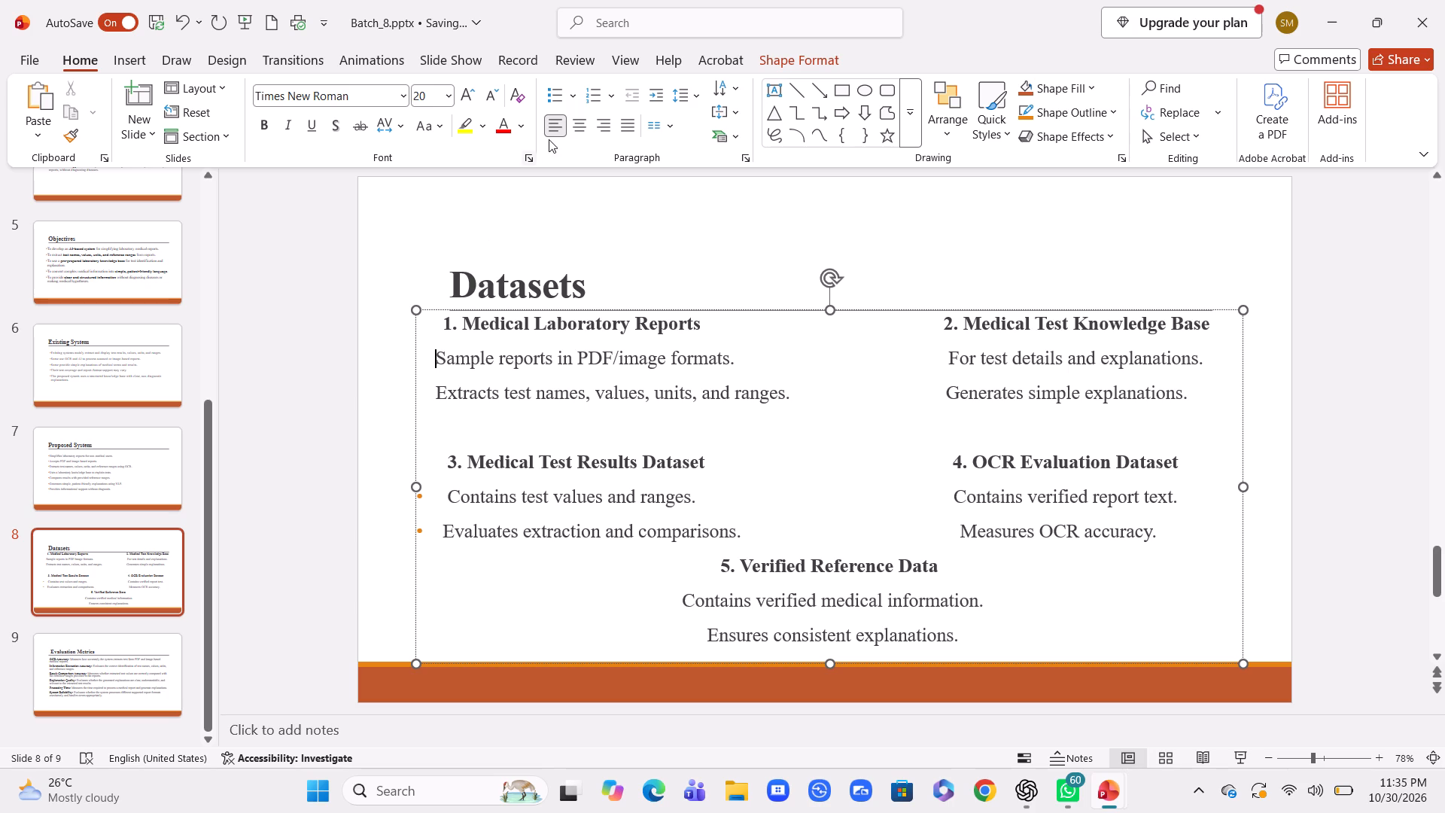
left_click(572, 91)
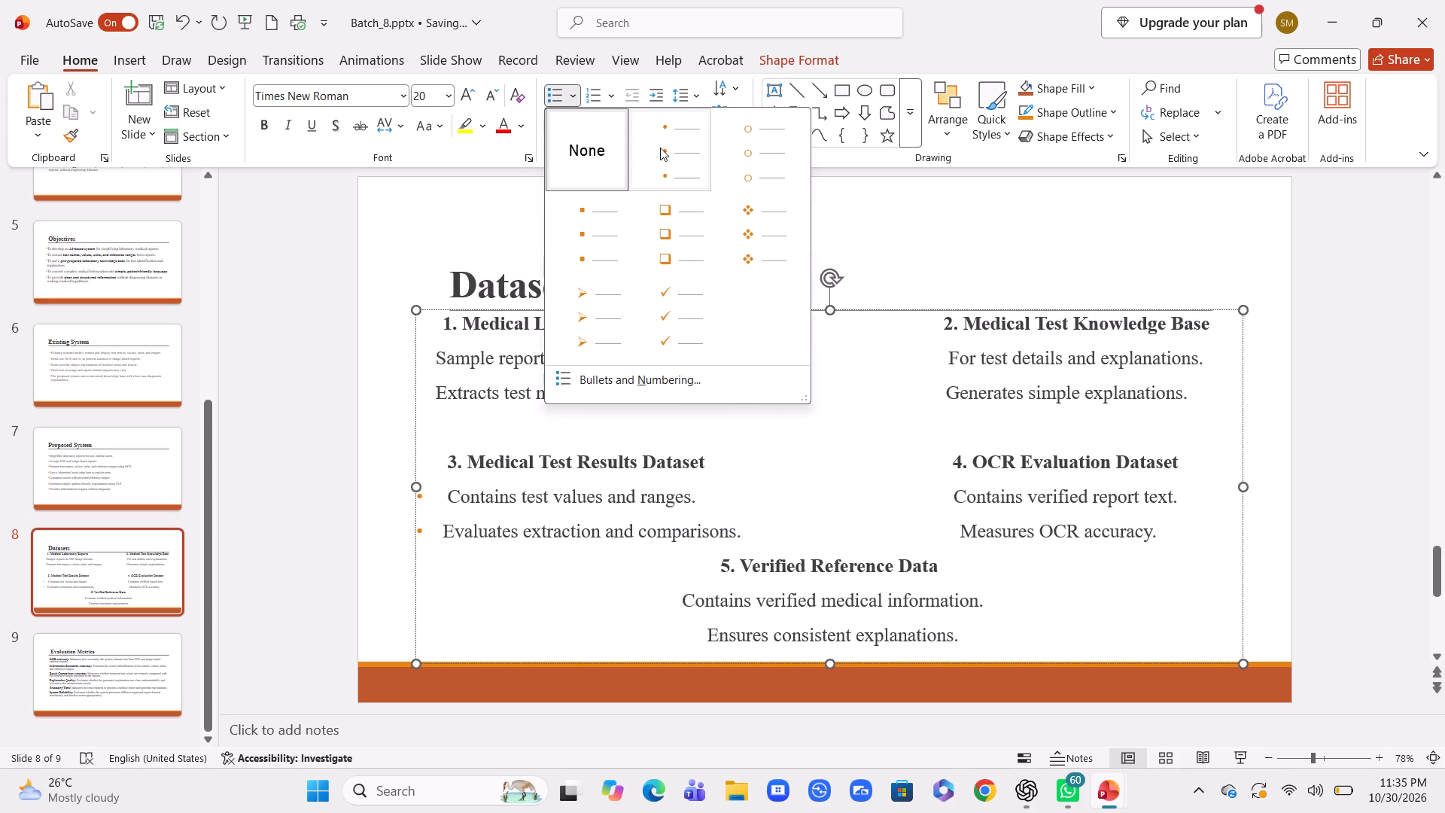
left_click(664, 148)
left_click(435, 389)
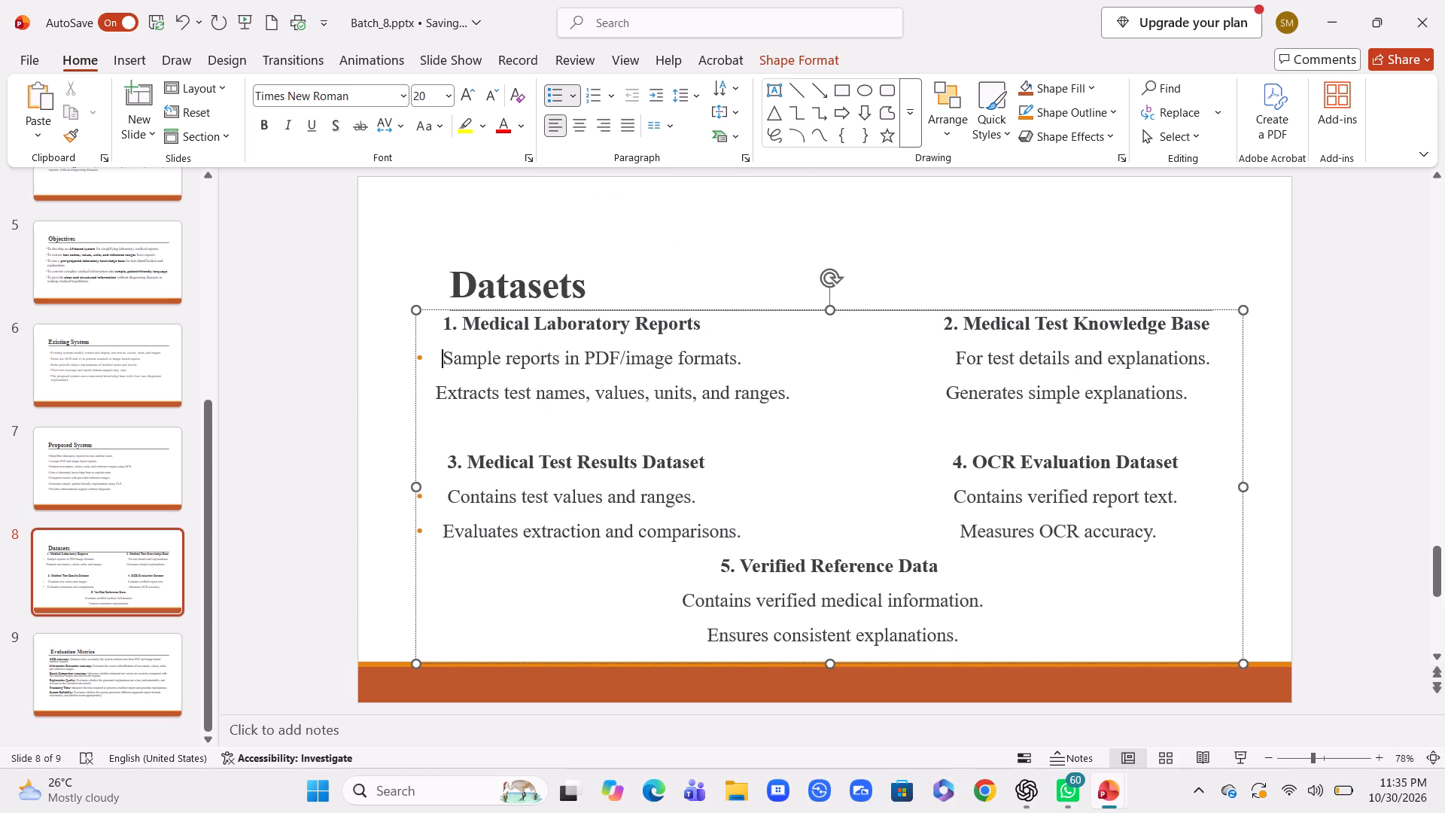
left_click(573, 96)
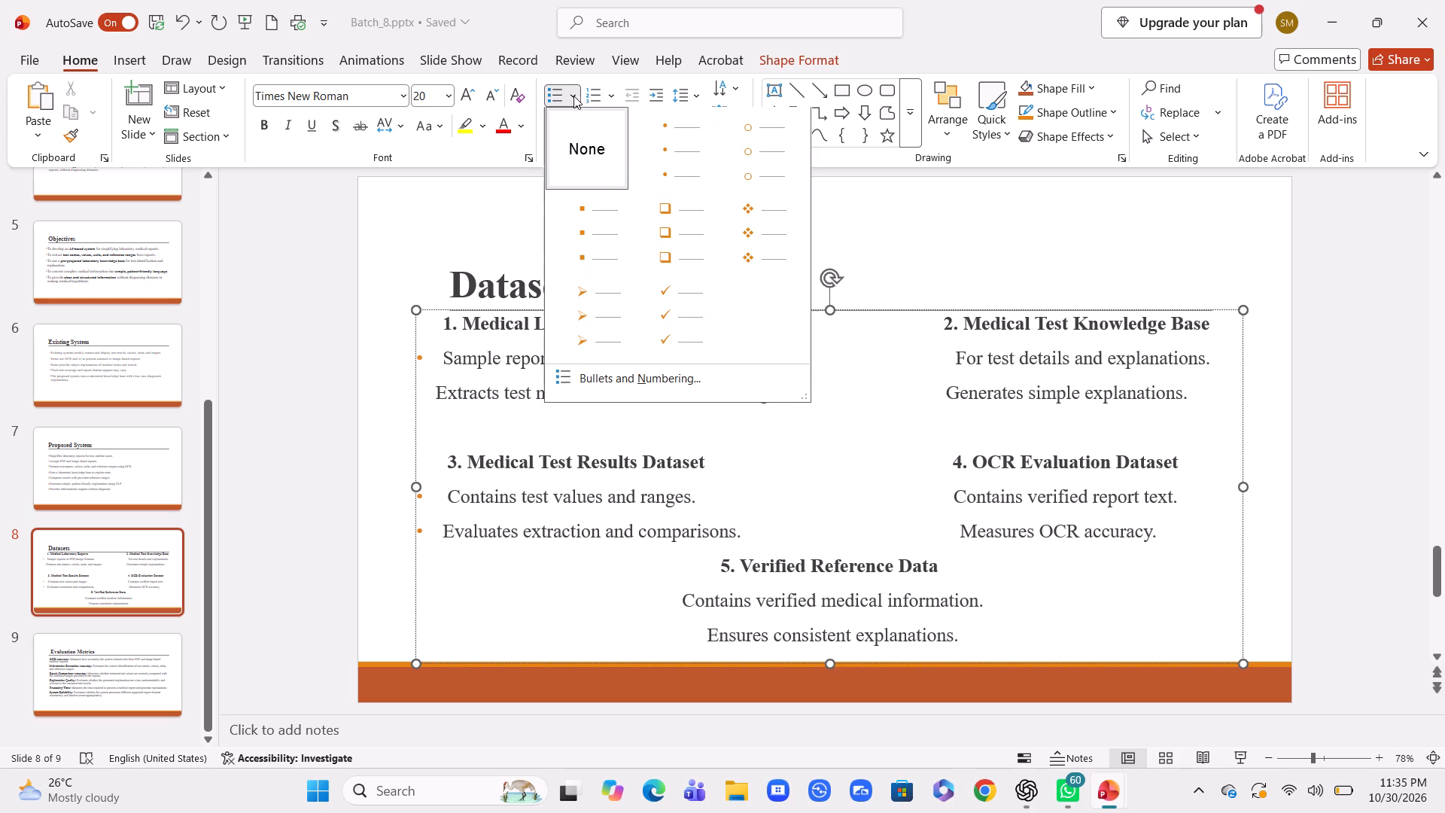
left_click(665, 153)
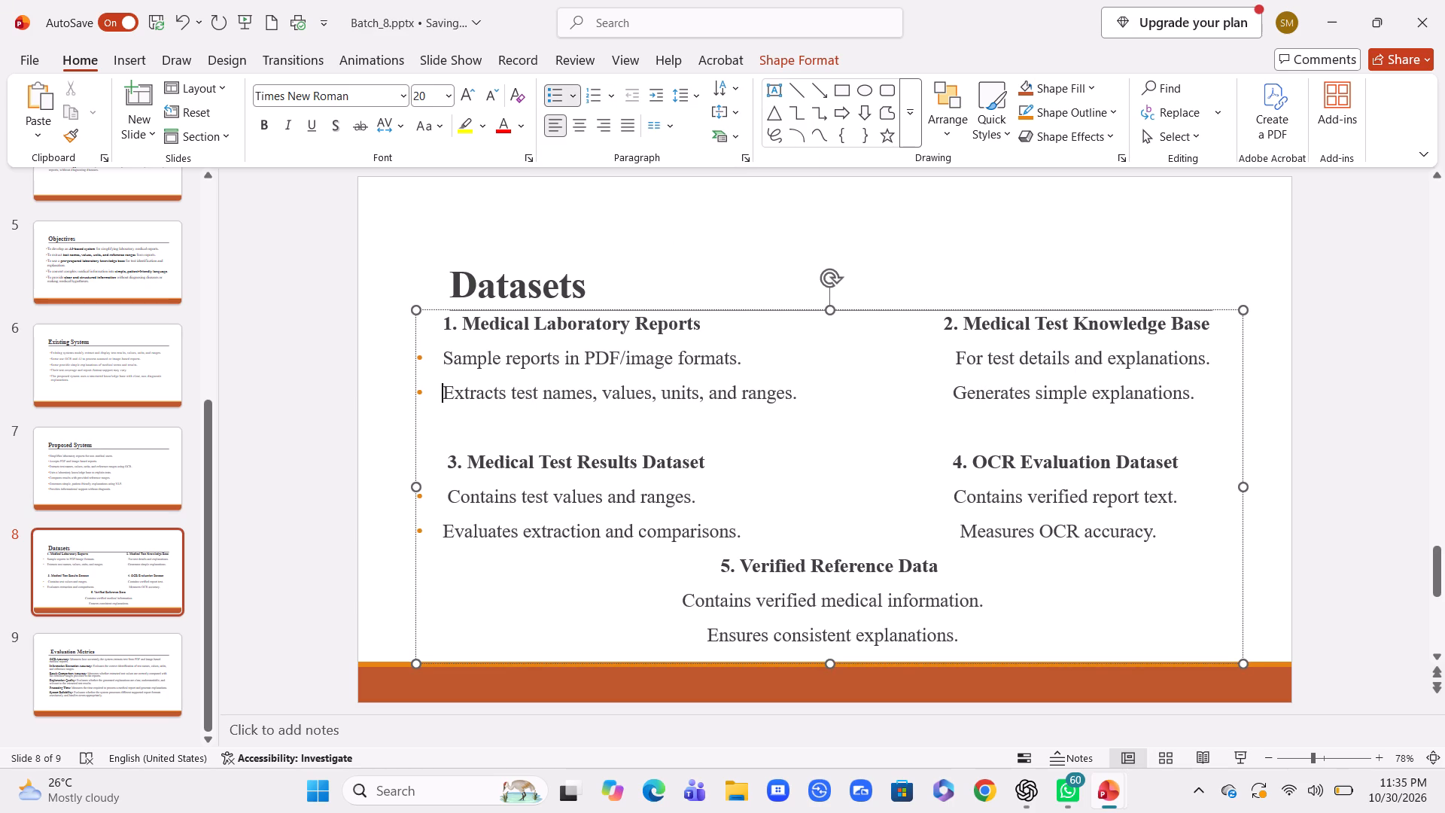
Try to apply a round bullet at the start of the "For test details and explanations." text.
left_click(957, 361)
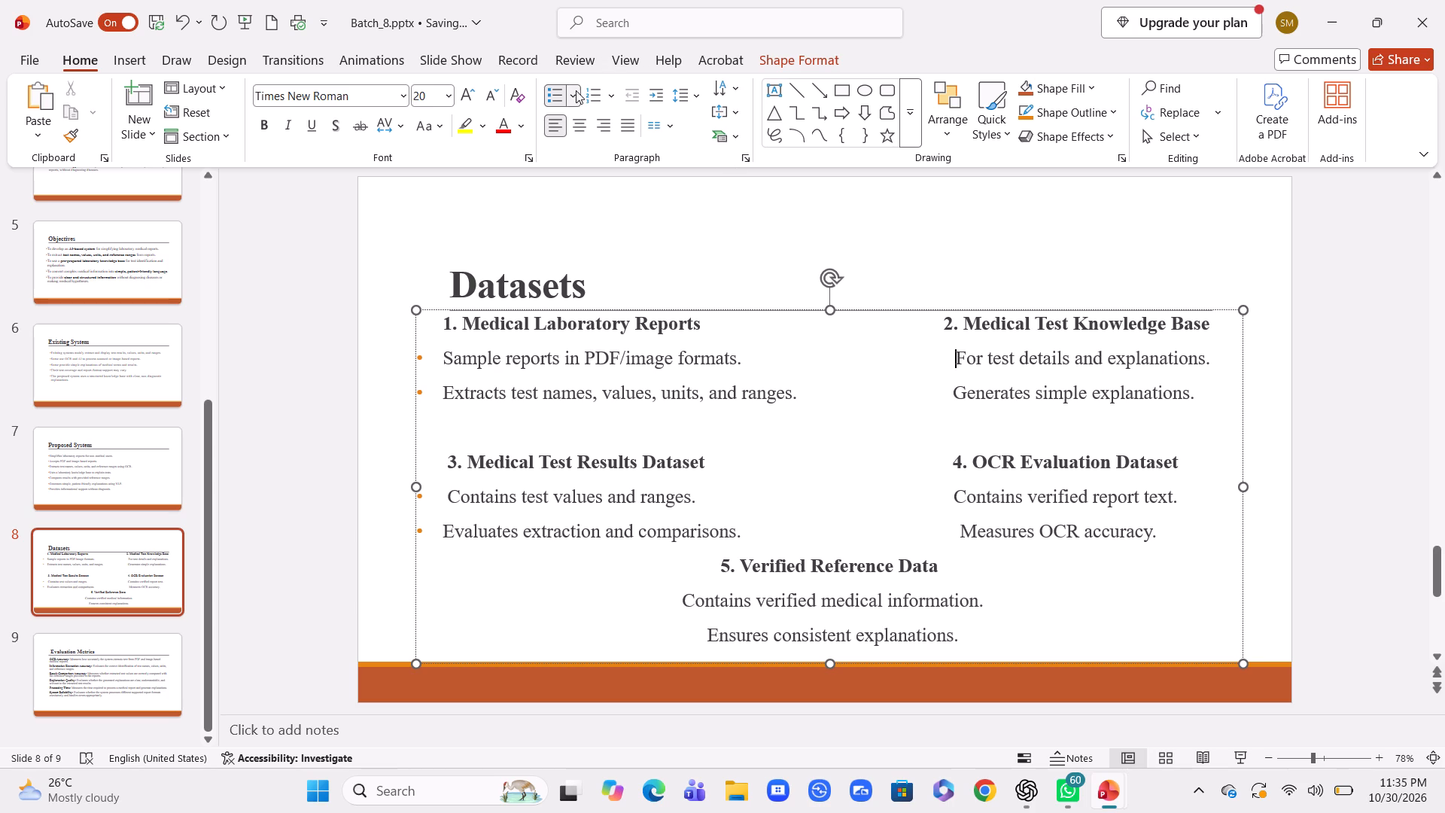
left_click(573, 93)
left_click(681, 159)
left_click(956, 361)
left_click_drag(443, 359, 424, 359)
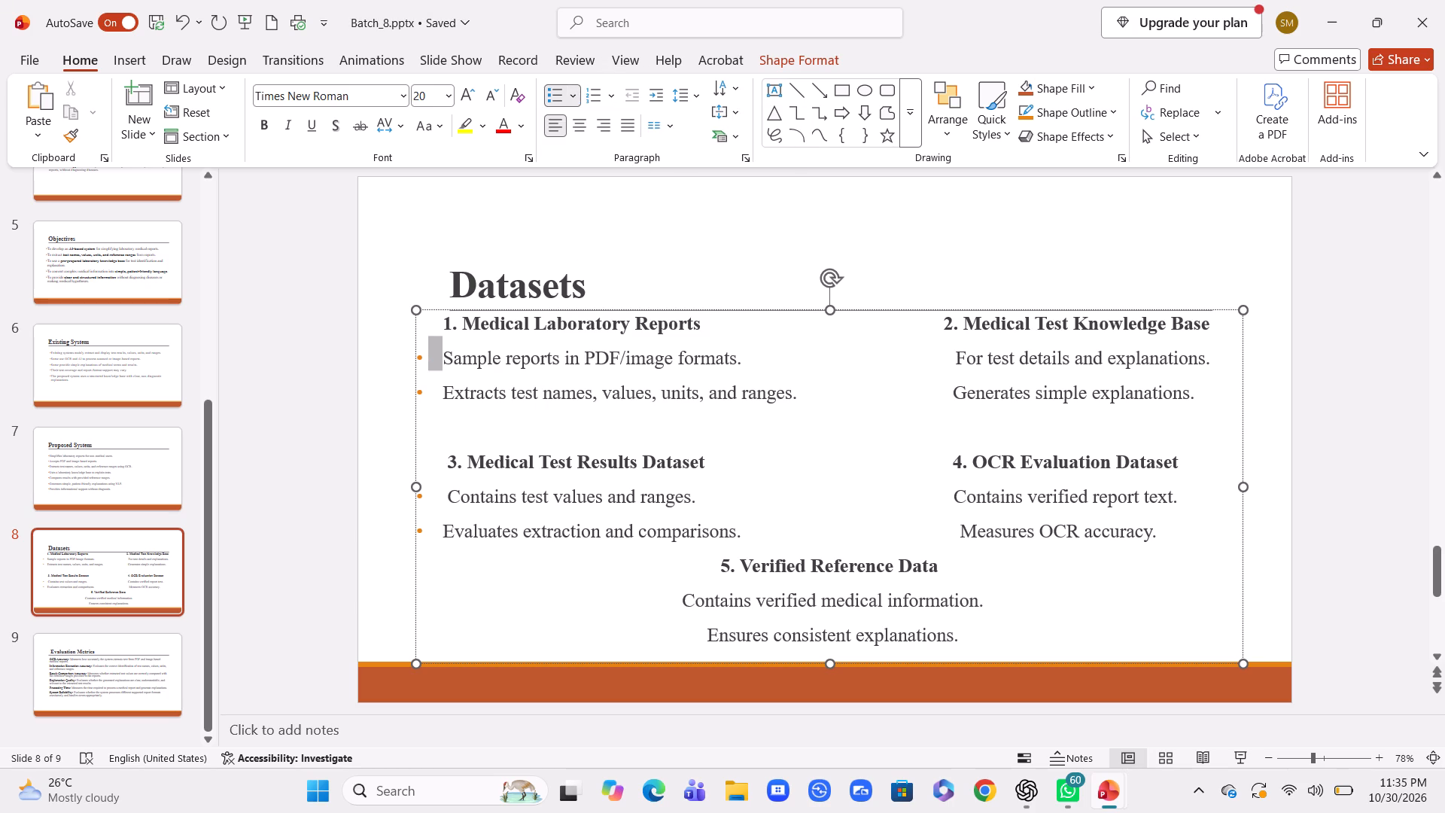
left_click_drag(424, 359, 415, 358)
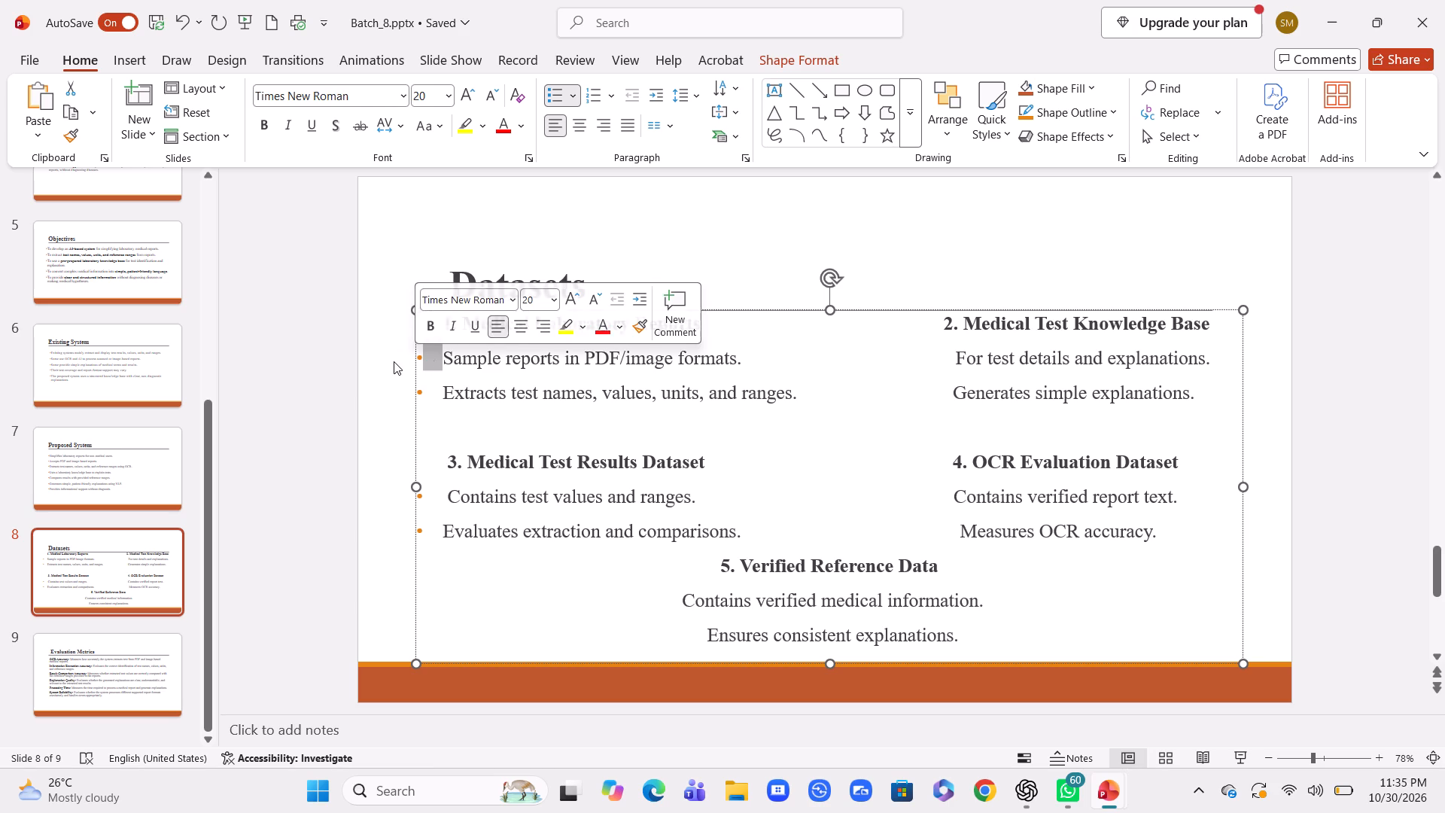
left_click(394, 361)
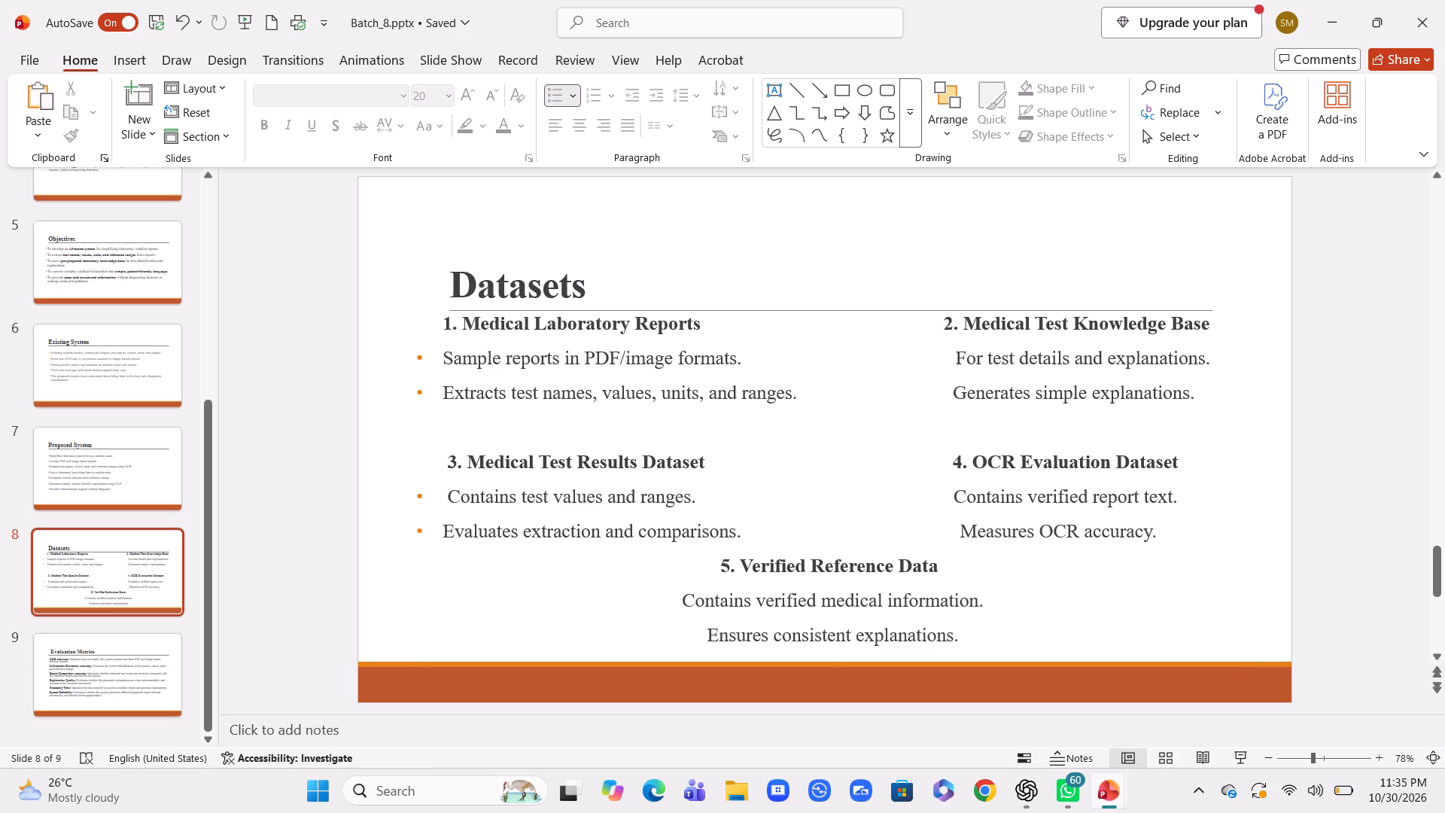
Remove the leading spaces and the bullets from the two description lines under "1. Medical Laboratory Reports".
left_click(443, 358)
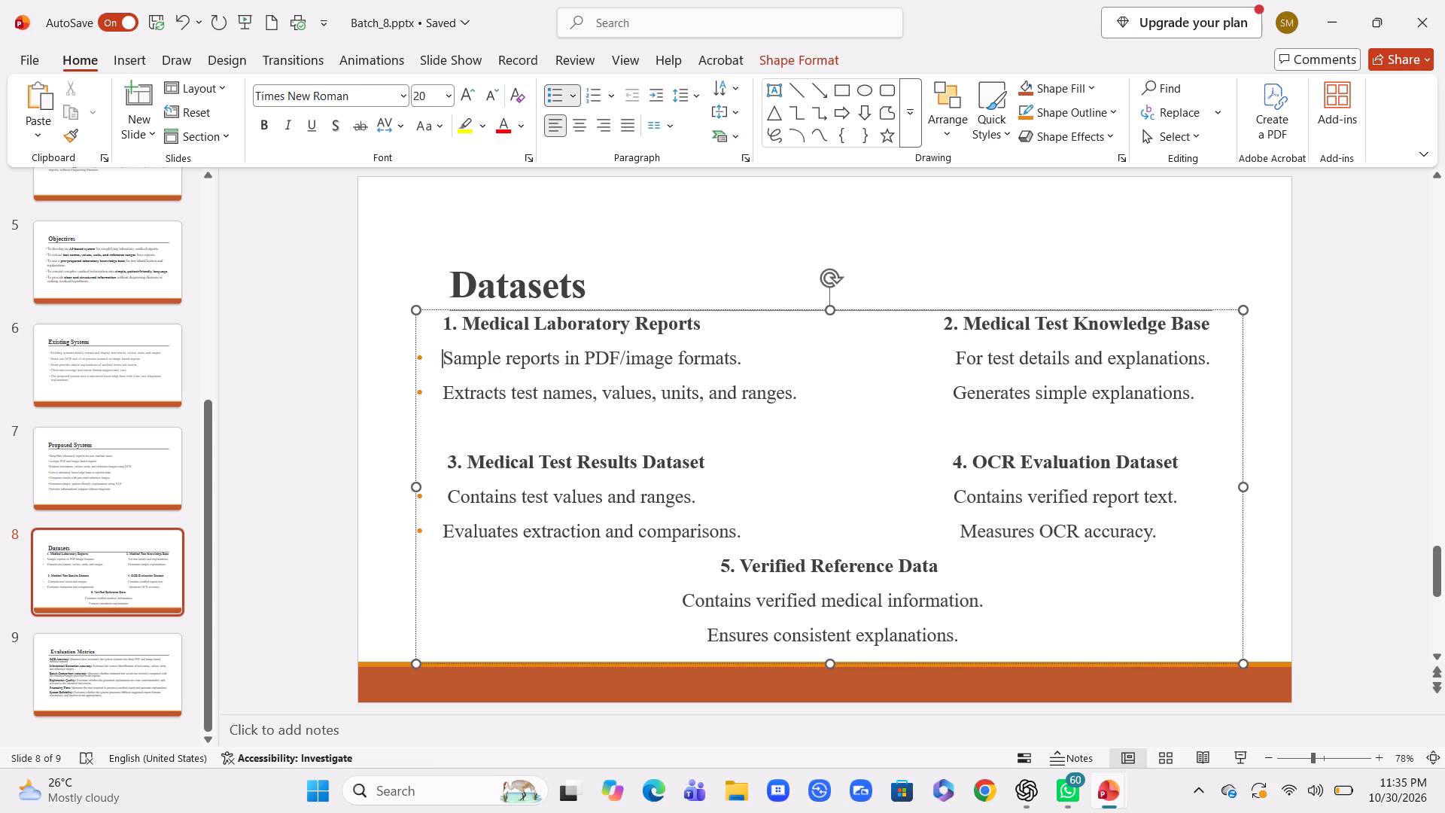
key("BackSpace")
key("BackSpace")
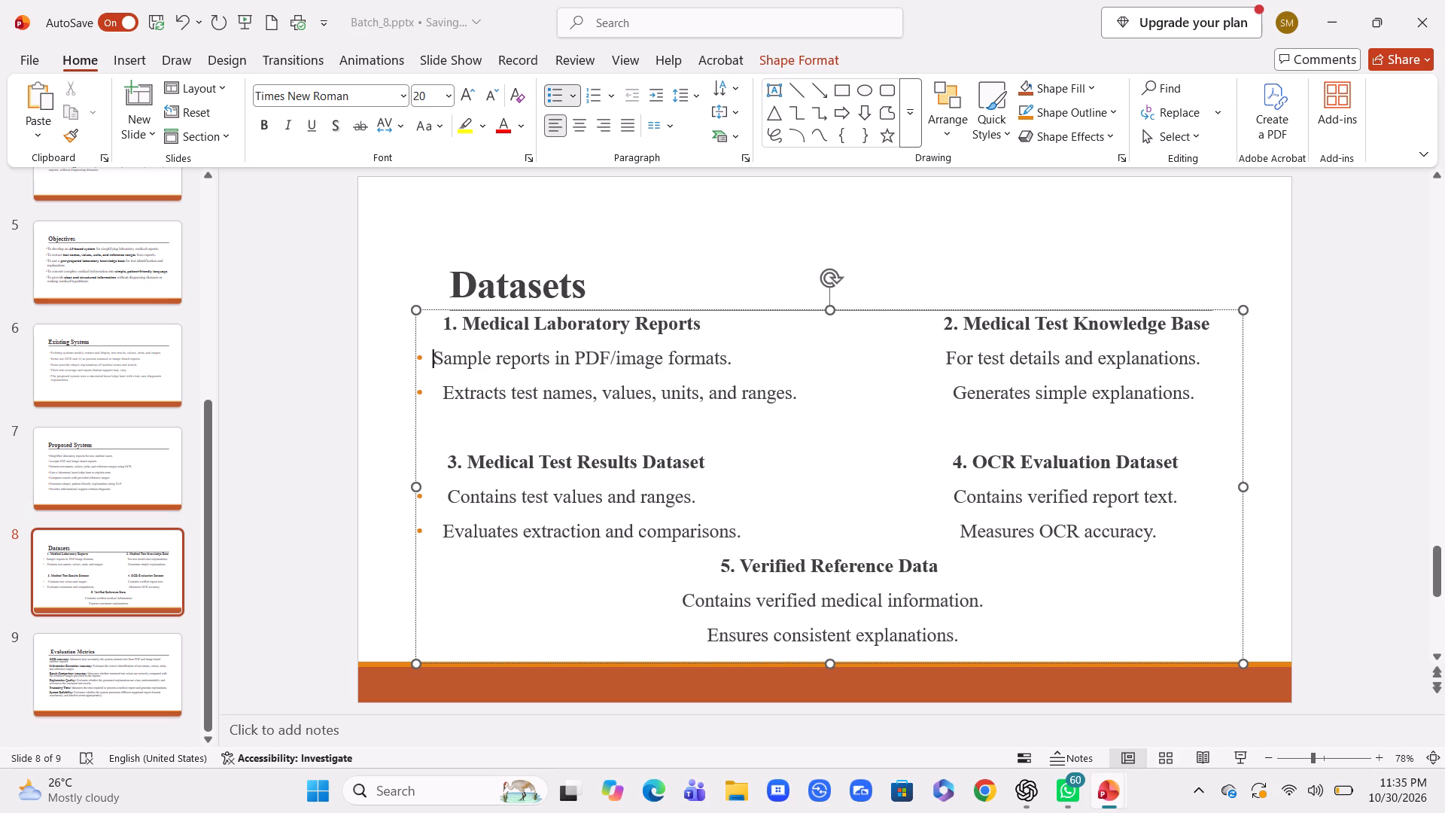
key("BackSpace")
key("BackSpace")
key("BackSpace")
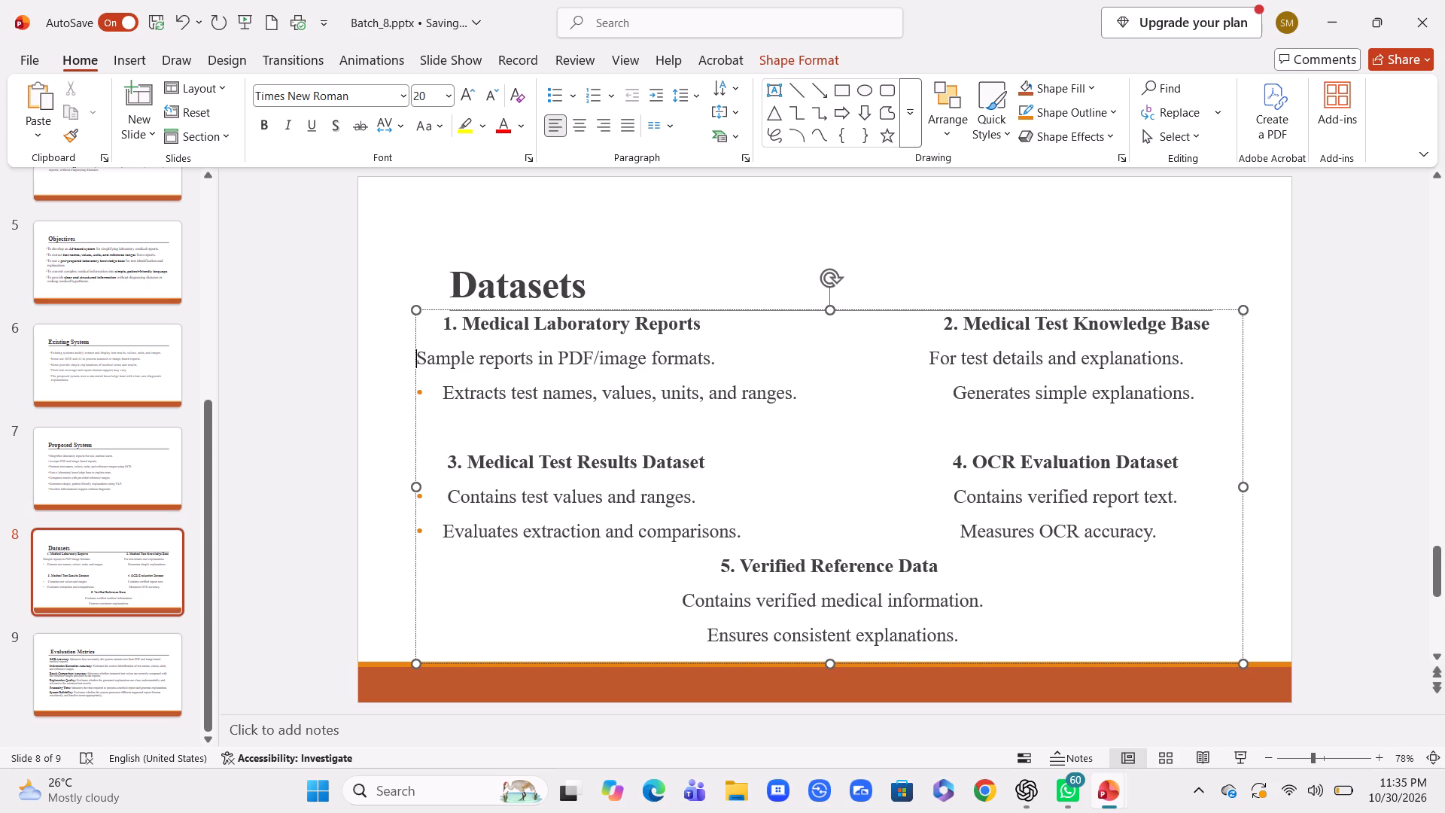
left_click(445, 391)
key("BackSpace")
key("BackSpace")
key("BackSpace")
key("BackSpace")
key("BackSpace")
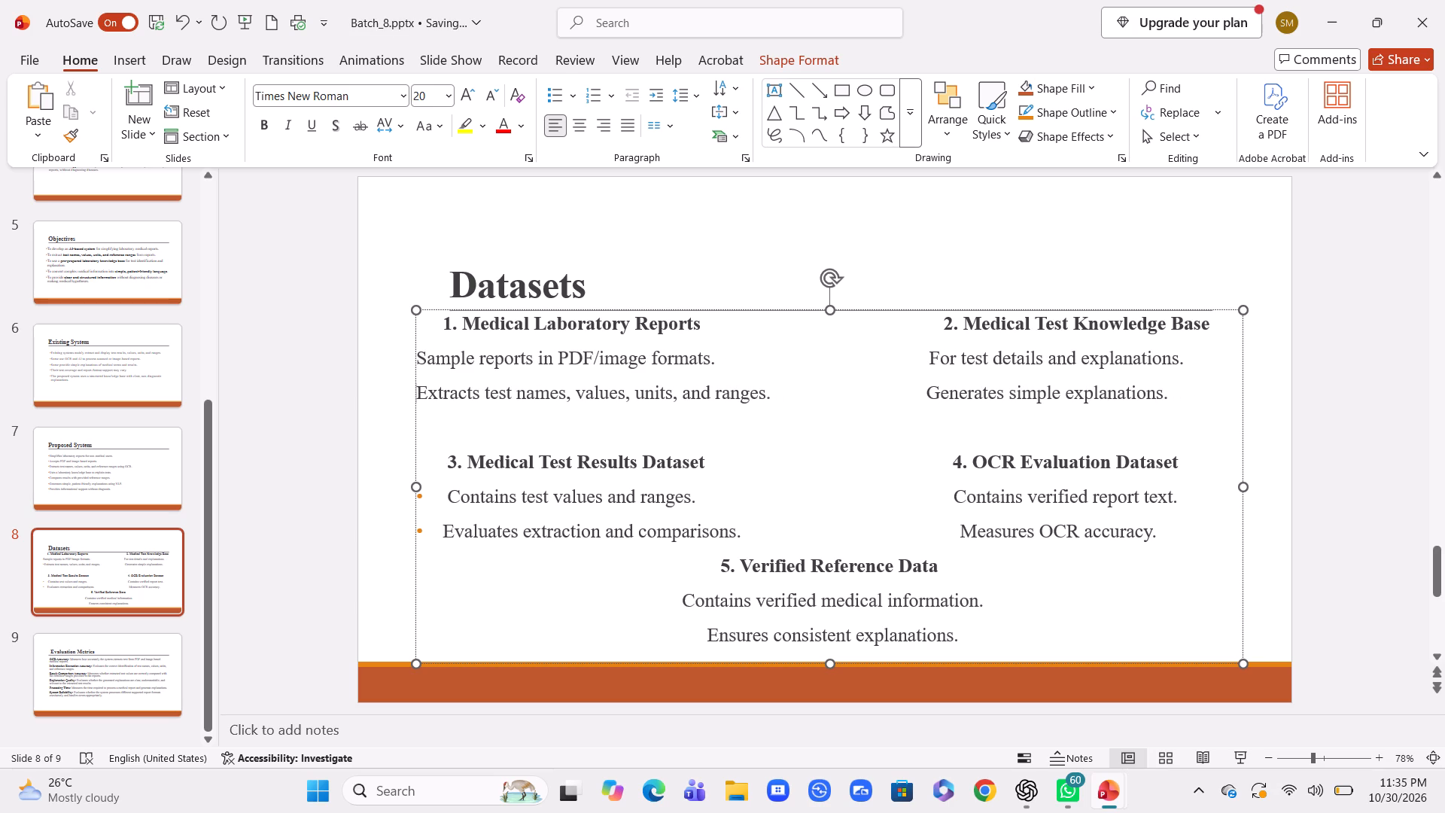
Indent the "Extracts test names, values, units, and ranges." line with six spaces.
key("space")
key("space")
key("space")
key("space")
key("space")
key("space")
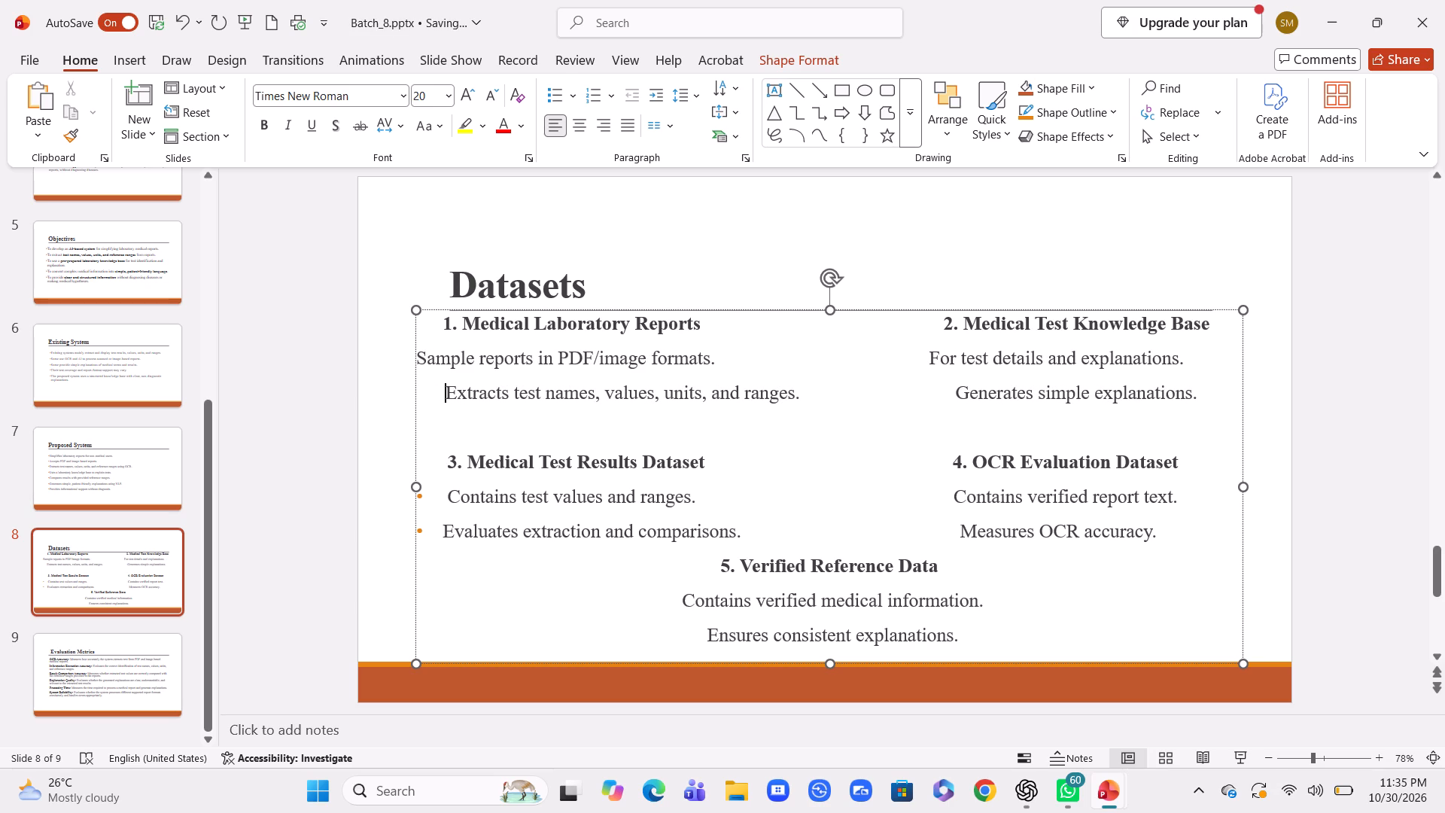